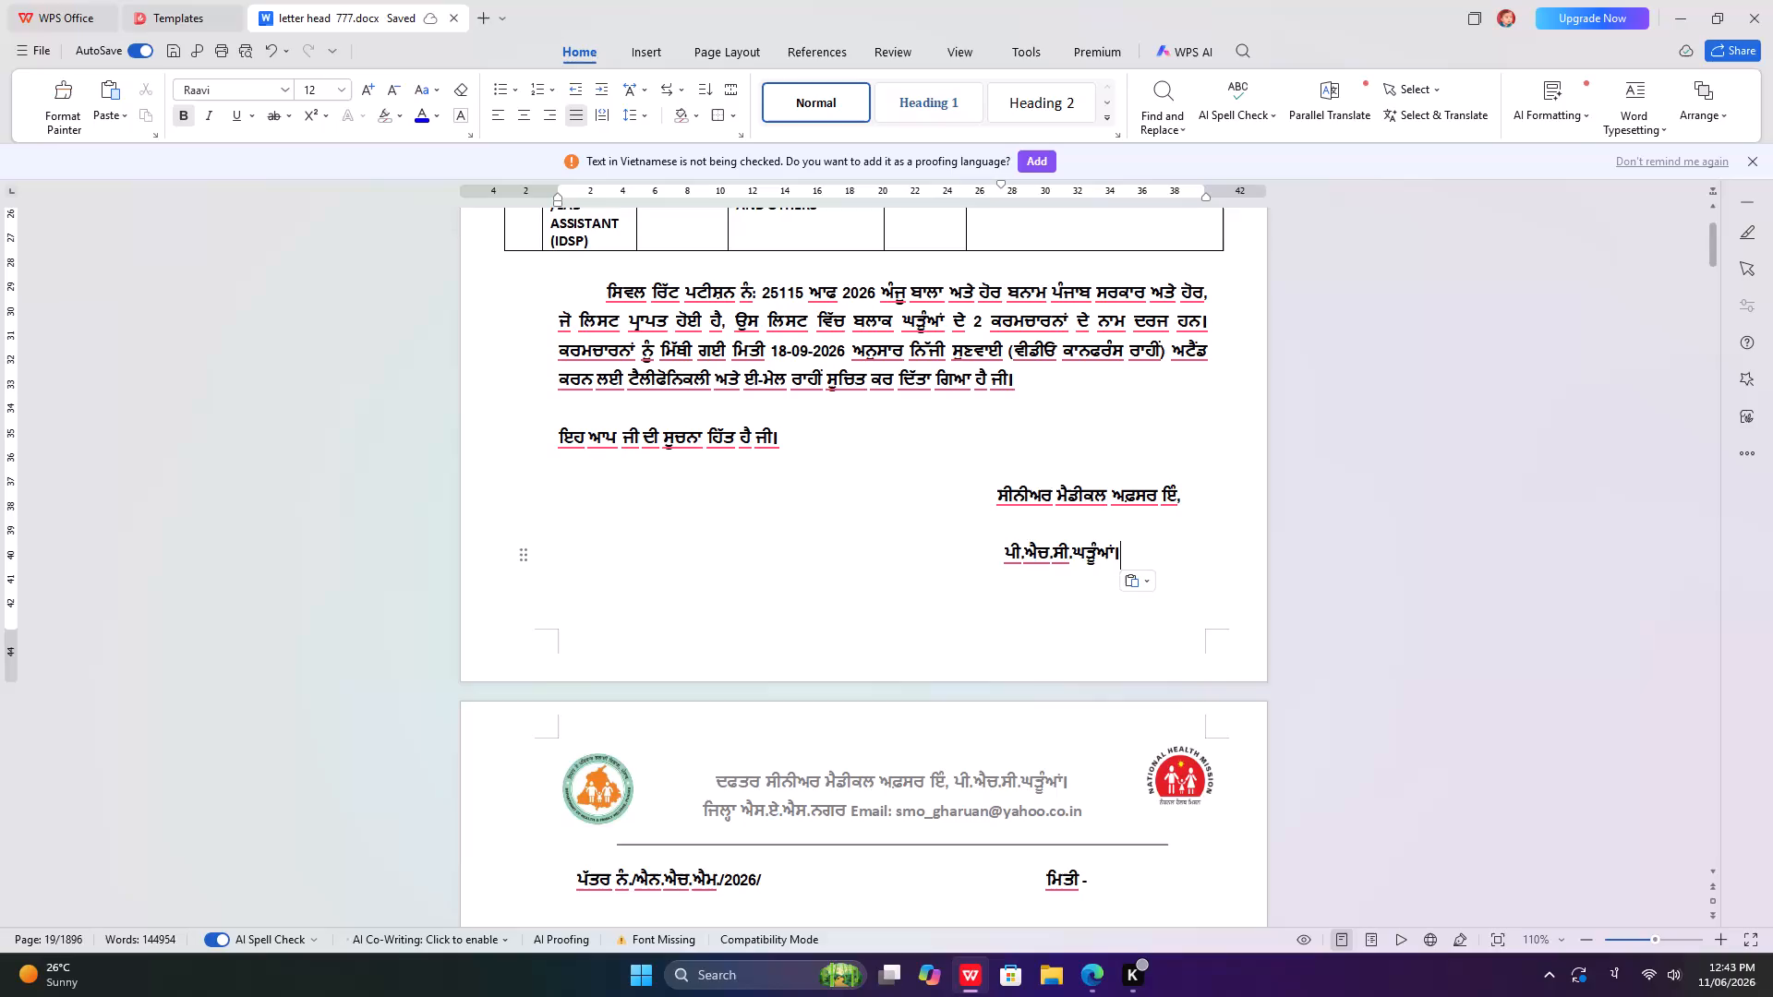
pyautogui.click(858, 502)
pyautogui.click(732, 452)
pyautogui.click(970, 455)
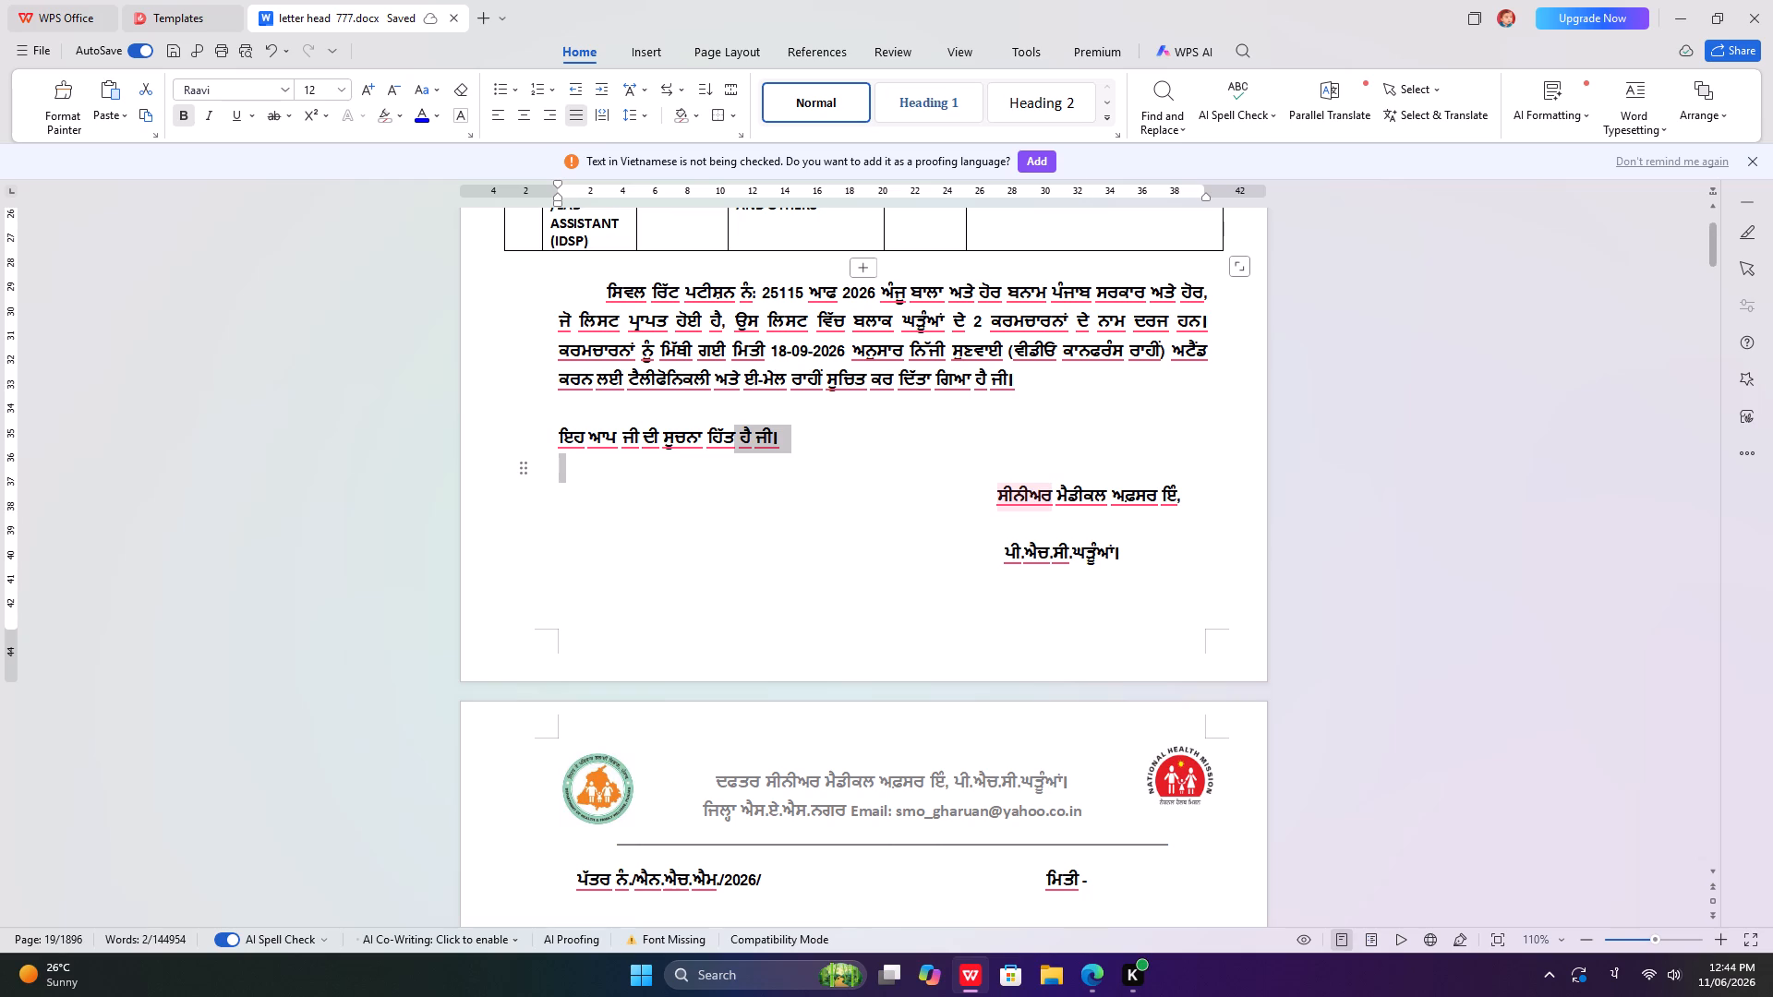
# Remove the blank line between the two signature lines, ਸੀਨੀਅਰ ਮੈਡੀਕਲ ਅਫ਼ਸਰ ਇੰ, and ਪੀ.ਐਚ.ਸੀ.ਘੜੂੰਆਂ, at the end of the letter.
pyautogui.click(1202, 501)
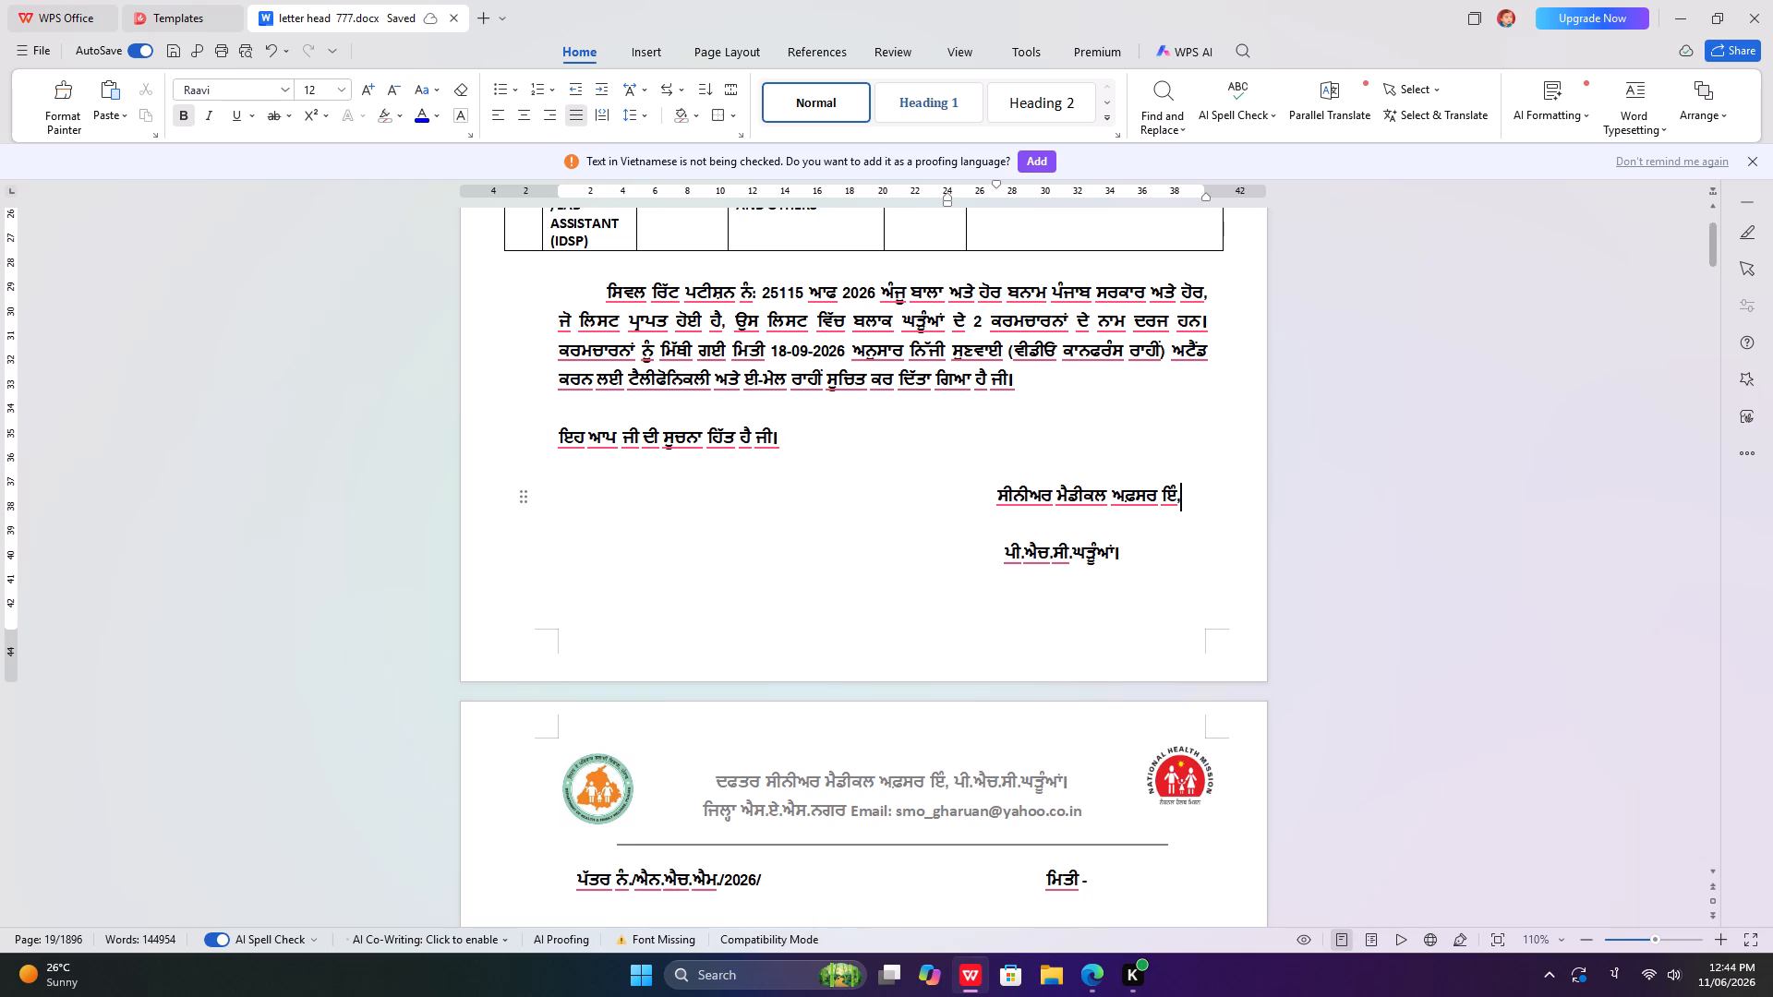
pyautogui.press('Delete')
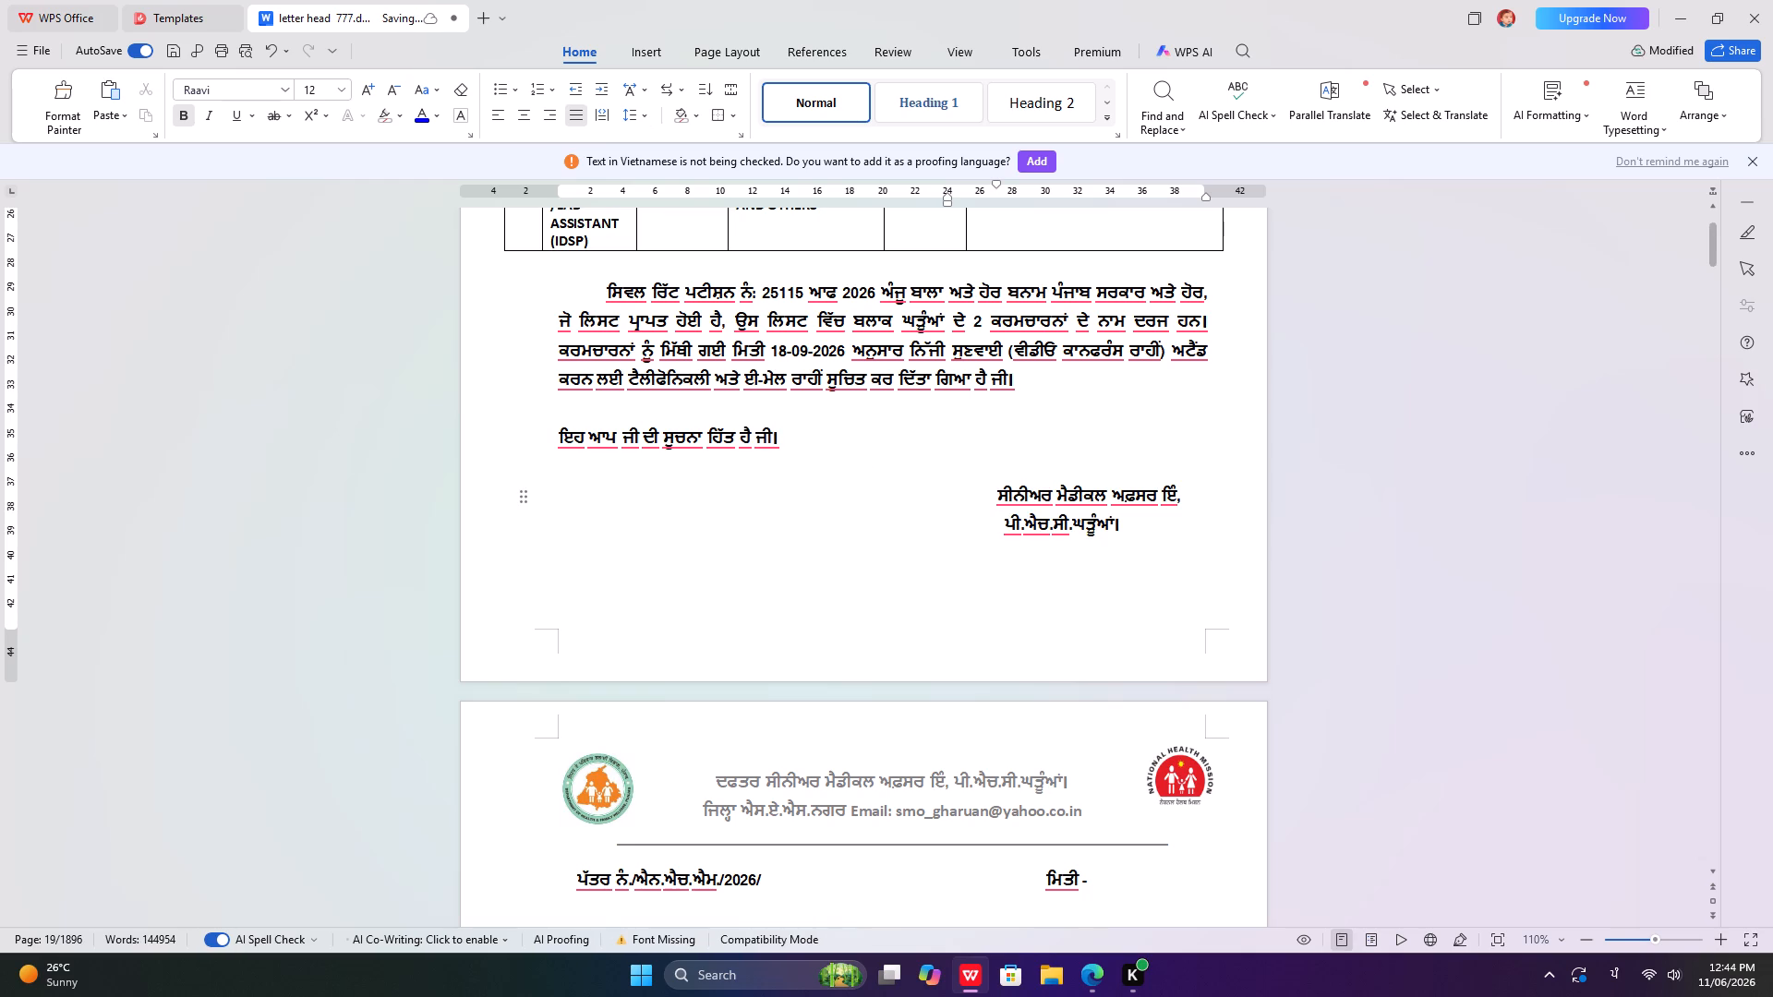
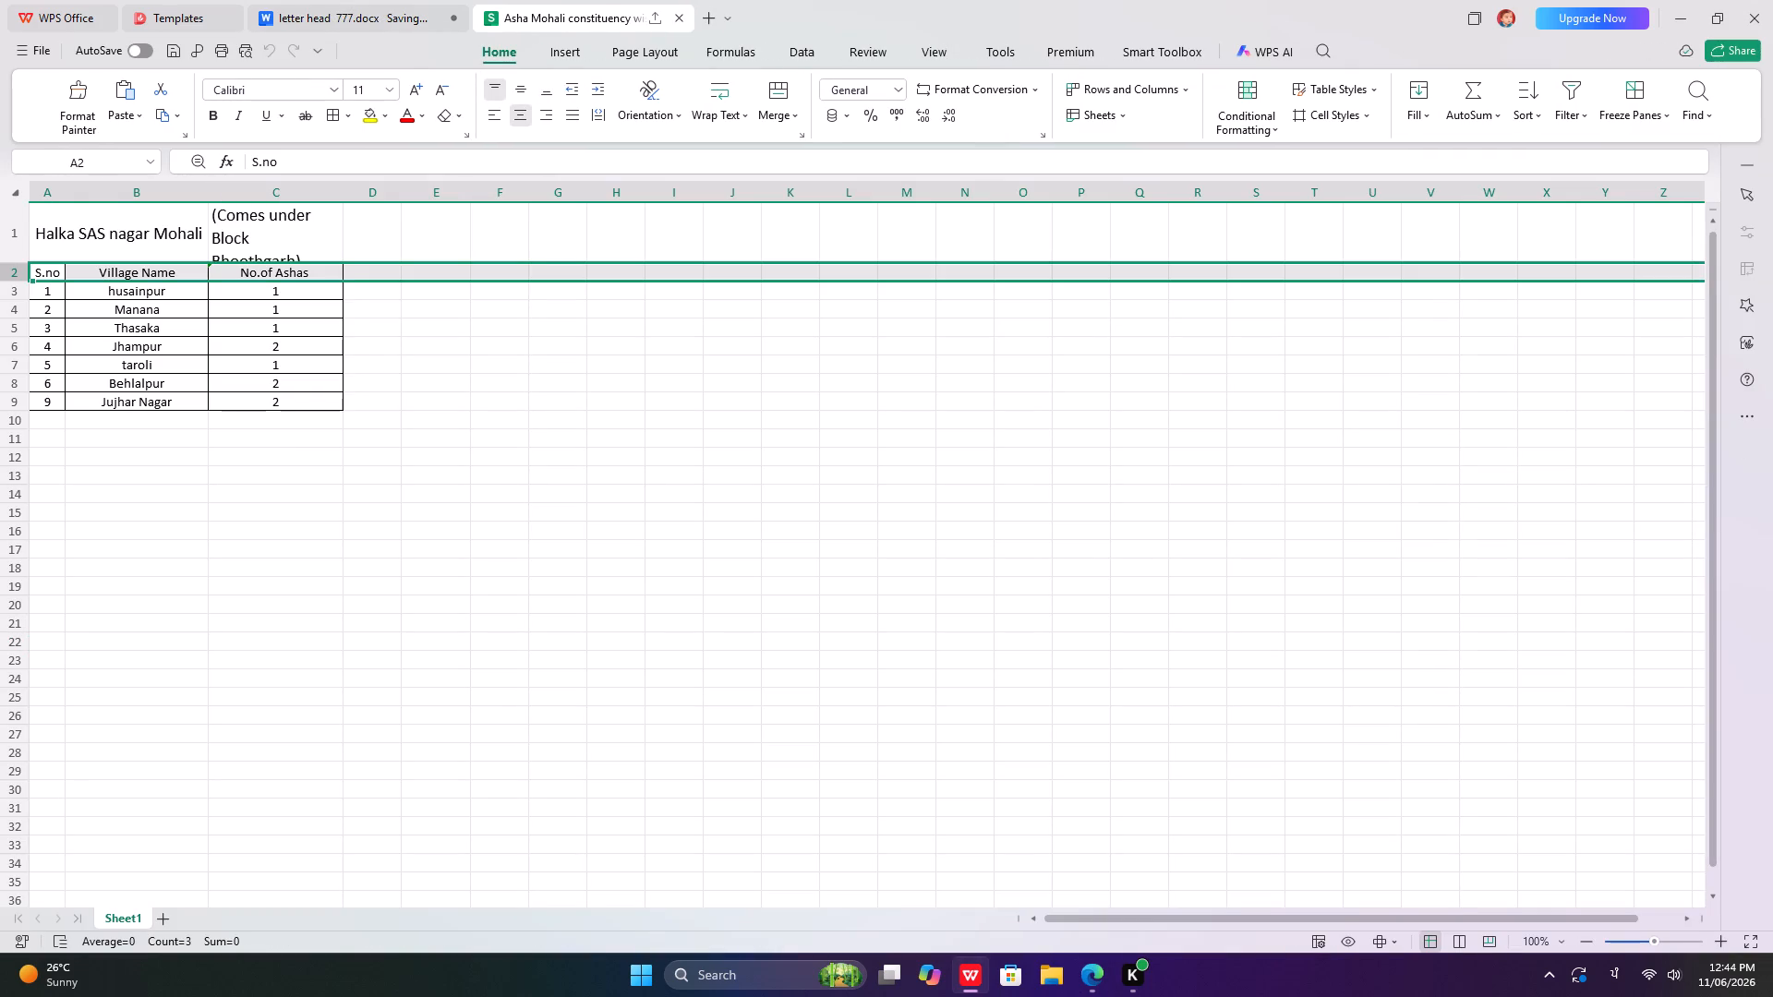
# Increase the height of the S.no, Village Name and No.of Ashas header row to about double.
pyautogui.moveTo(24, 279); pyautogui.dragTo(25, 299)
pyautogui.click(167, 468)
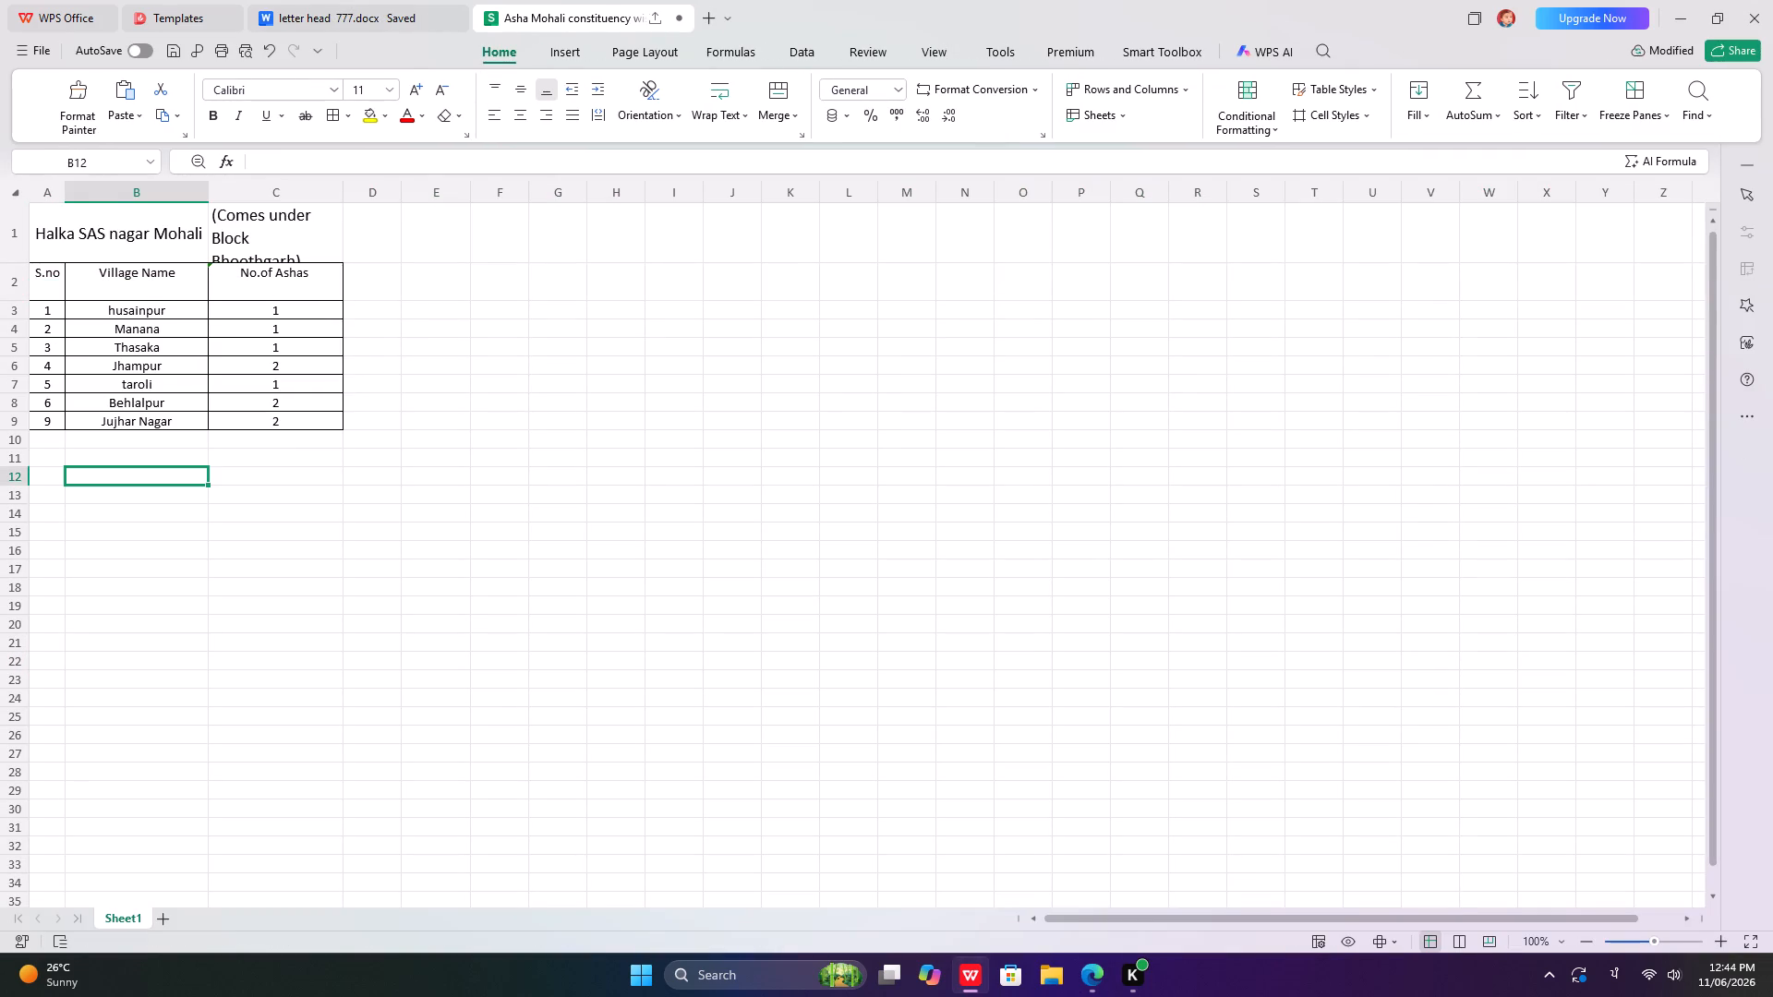
# Examine the Halka SAS nagar Mohali heading and the list of villages with their number of Ashas.
pyautogui.click(379, 493)
pyautogui.click(130, 228)
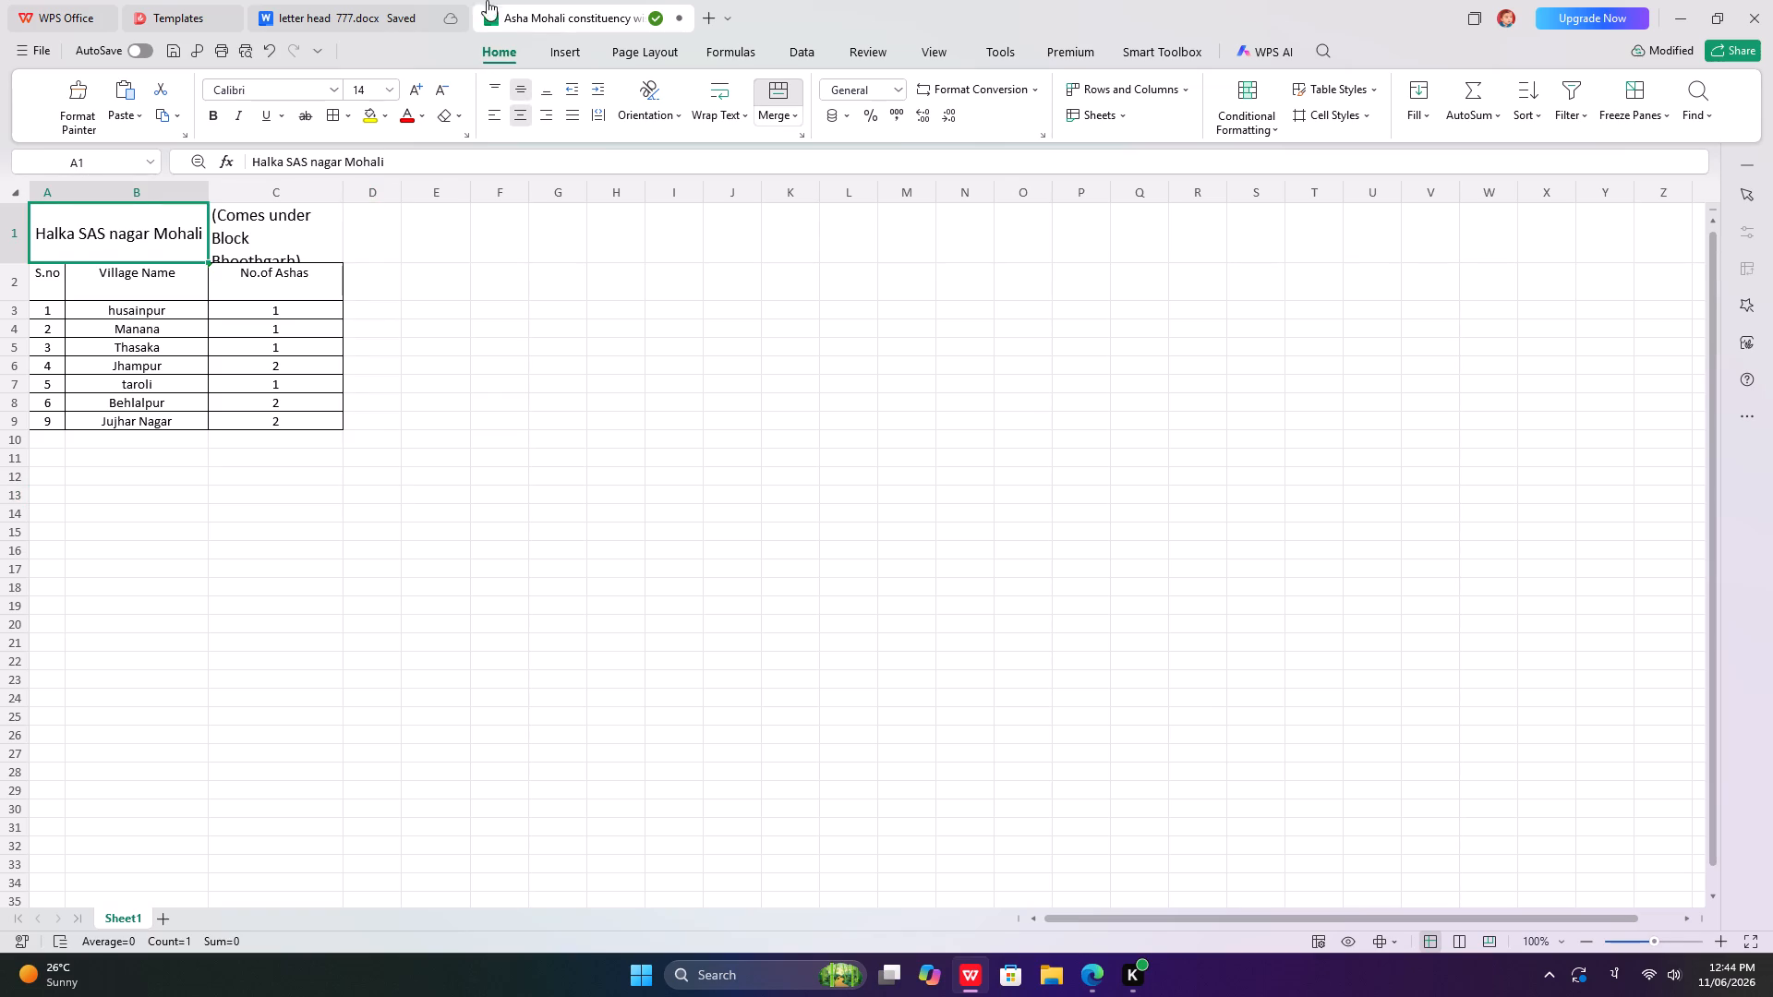
pyautogui.moveTo(133, 317); pyautogui.dragTo(169, 330)
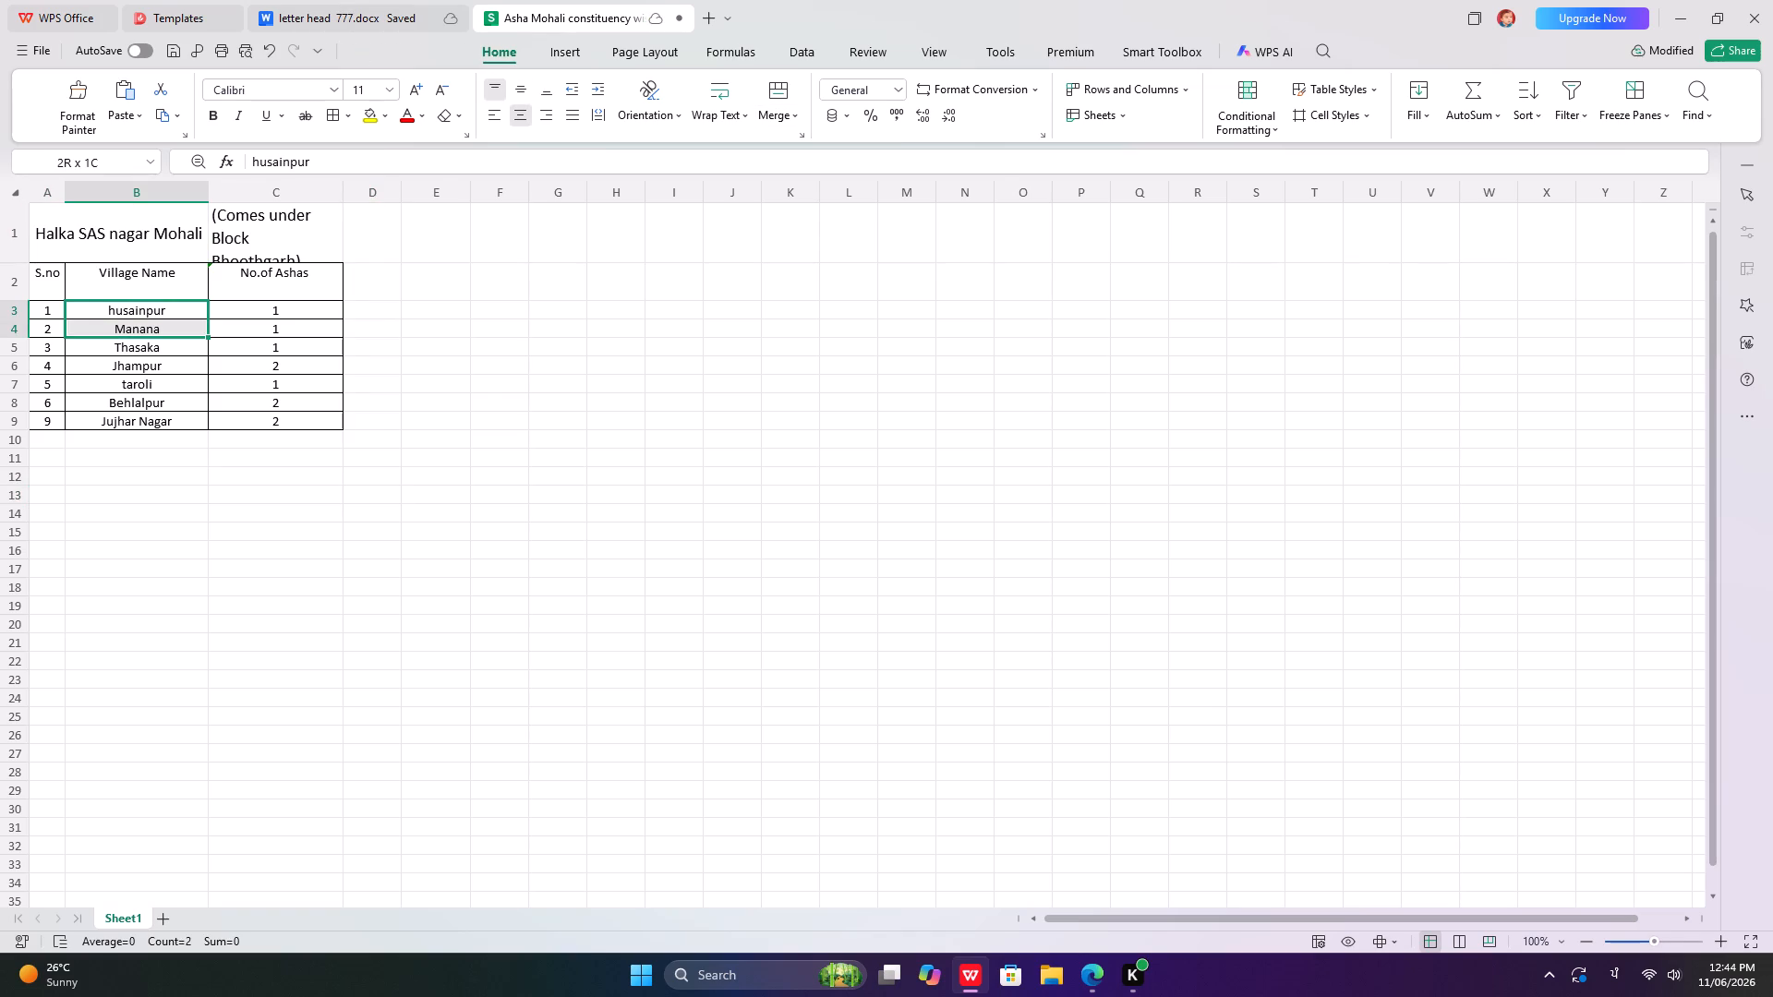
pyautogui.moveTo(169, 330); pyautogui.dragTo(182, 394)
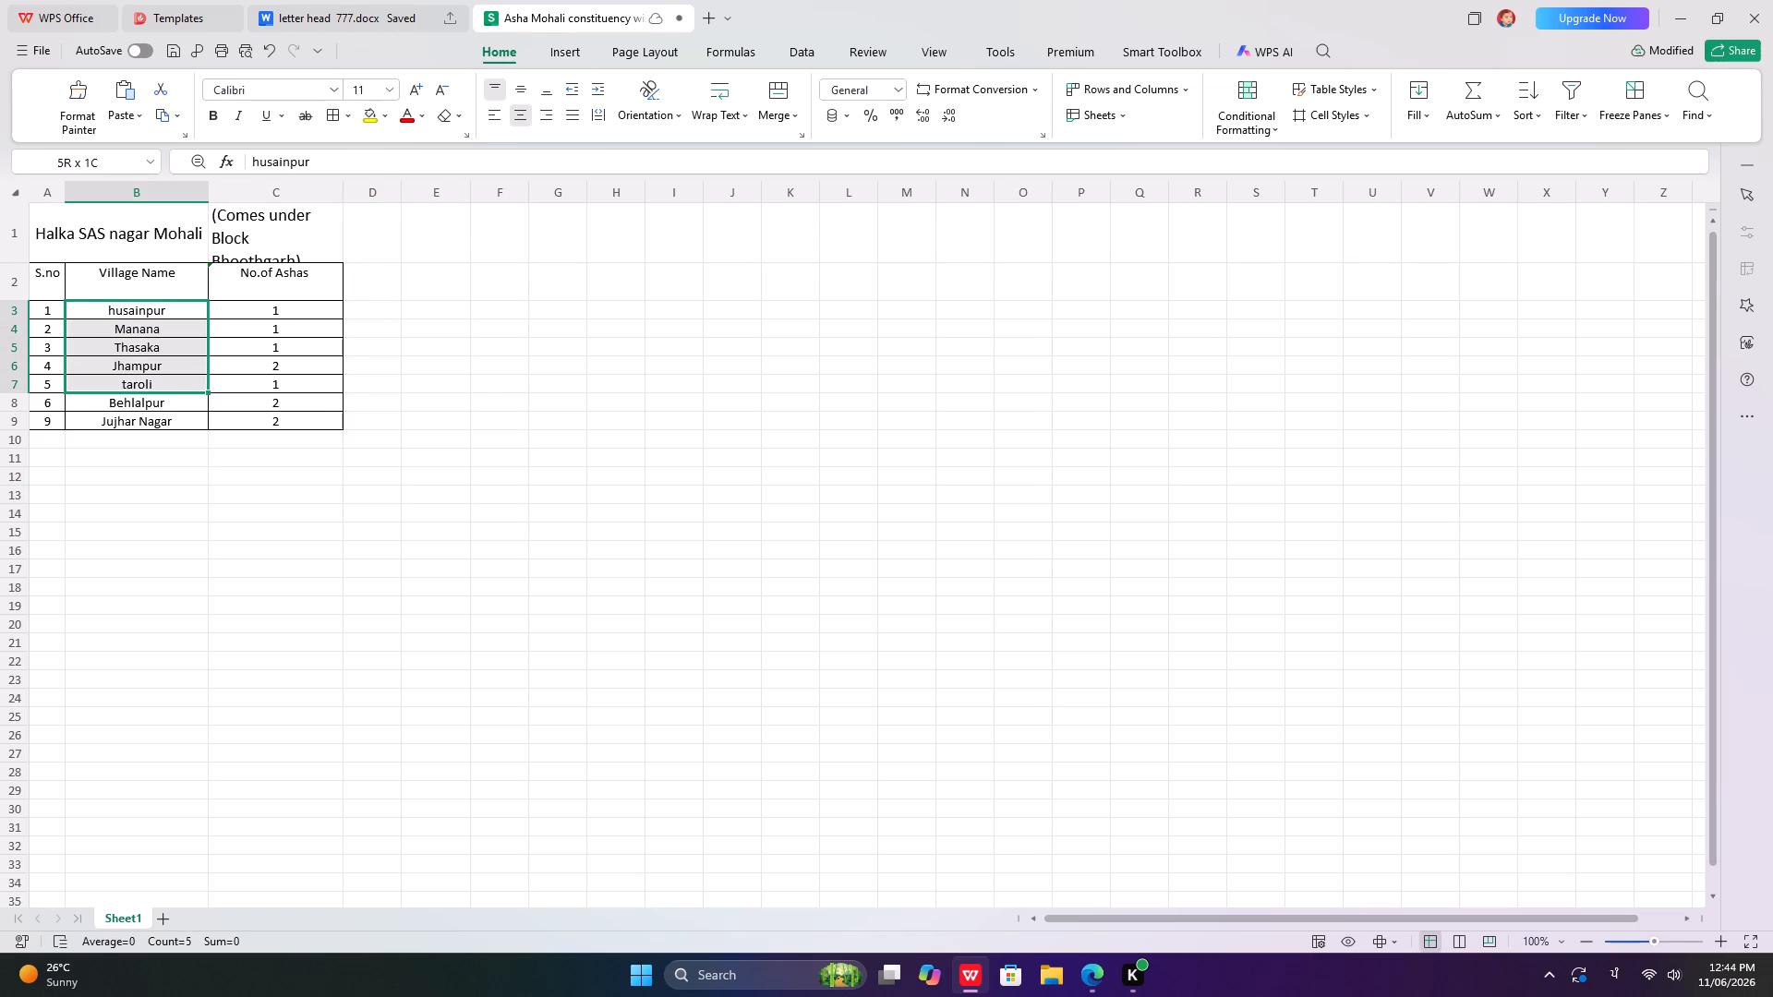
pyautogui.moveTo(182, 394); pyautogui.dragTo(174, 371)
pyautogui.moveTo(174, 371); pyautogui.dragTo(169, 361)
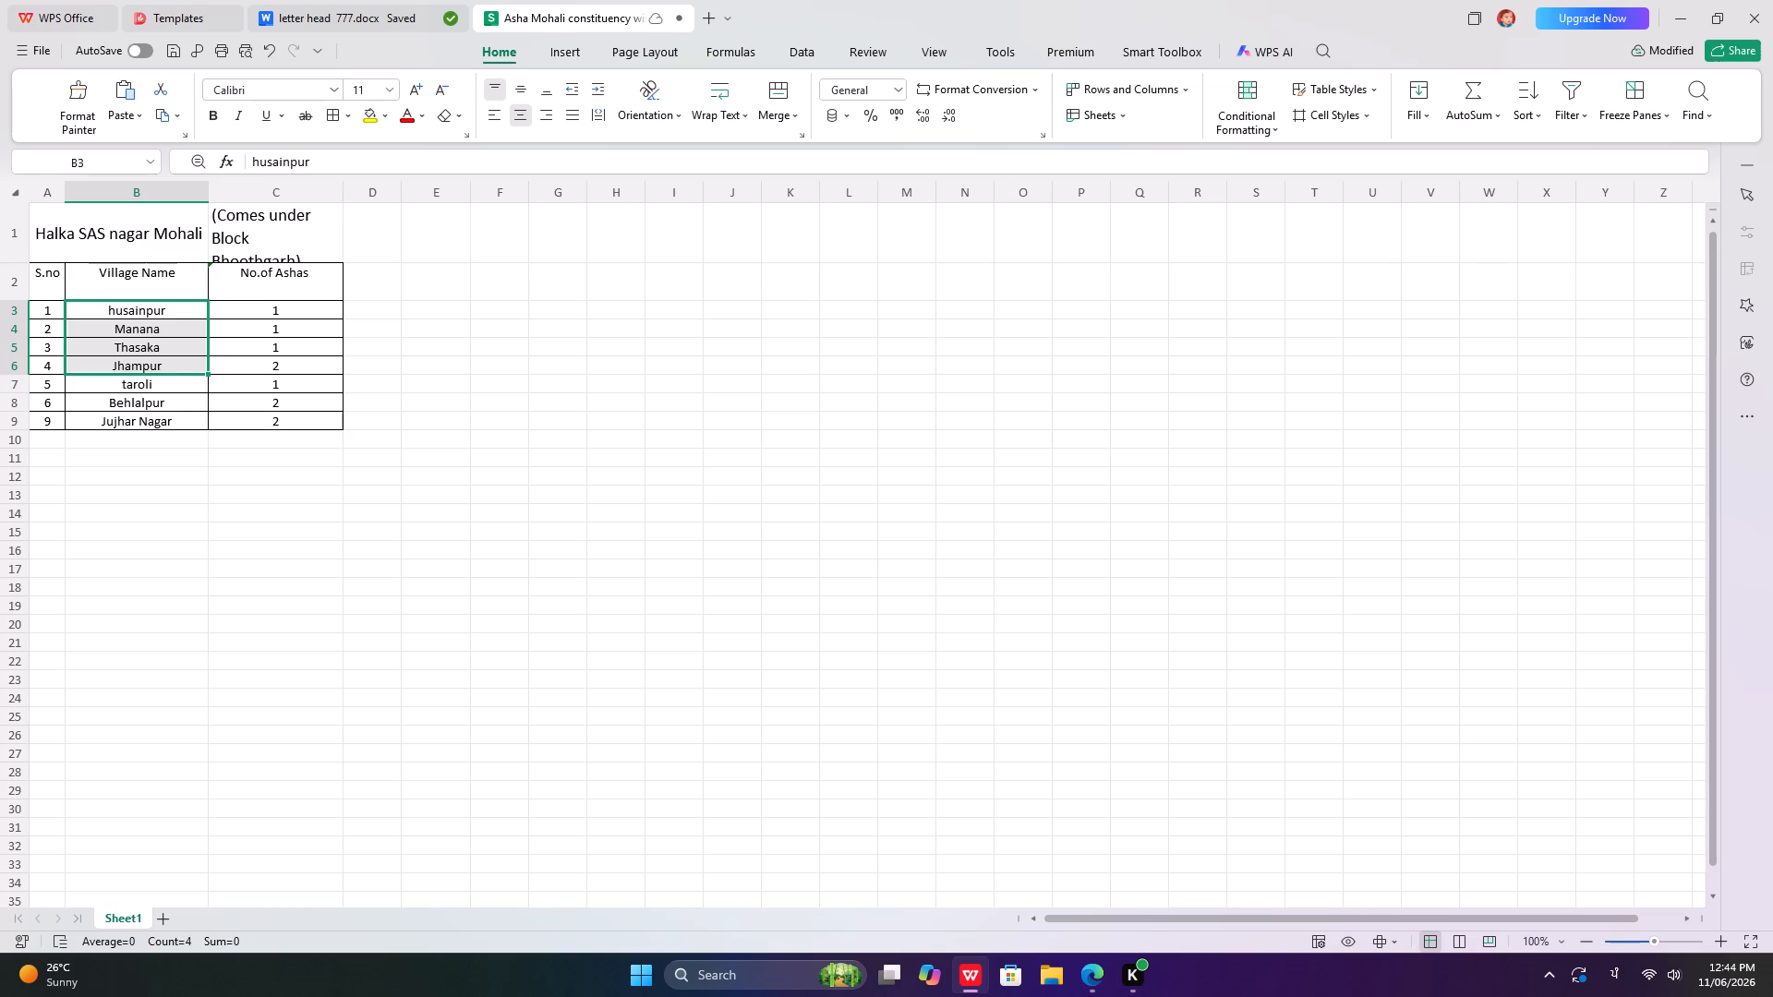
pyautogui.click(160, 321)
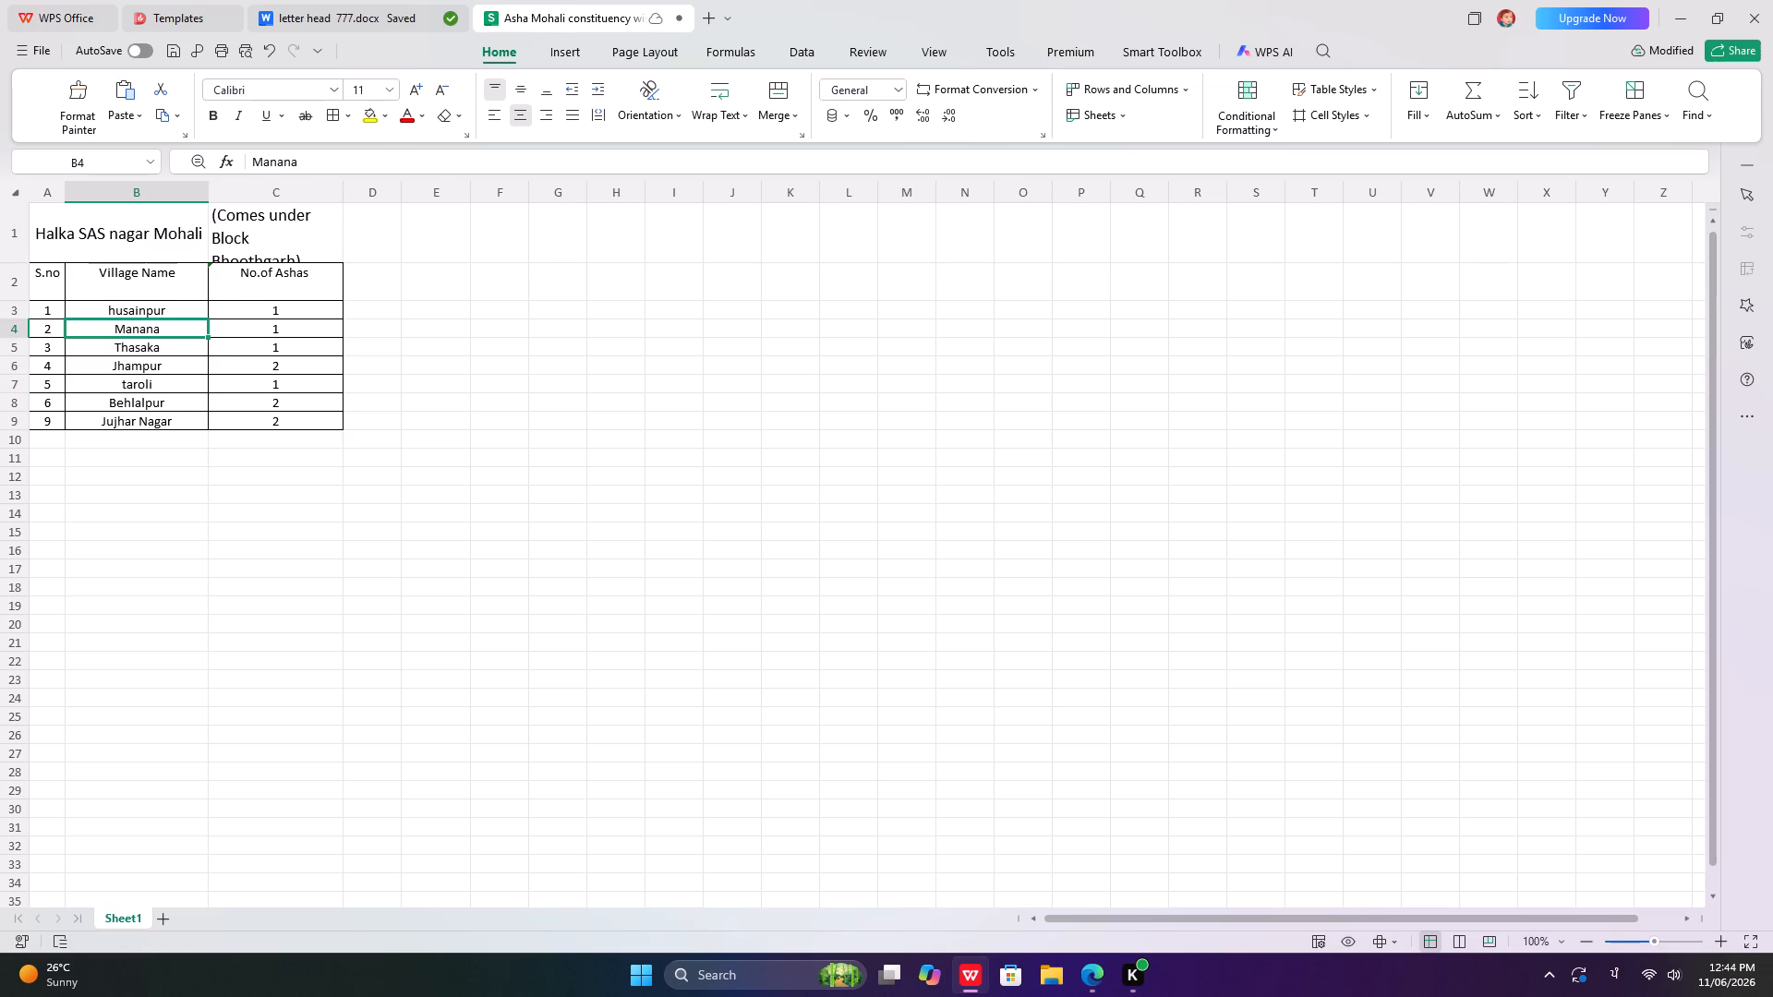
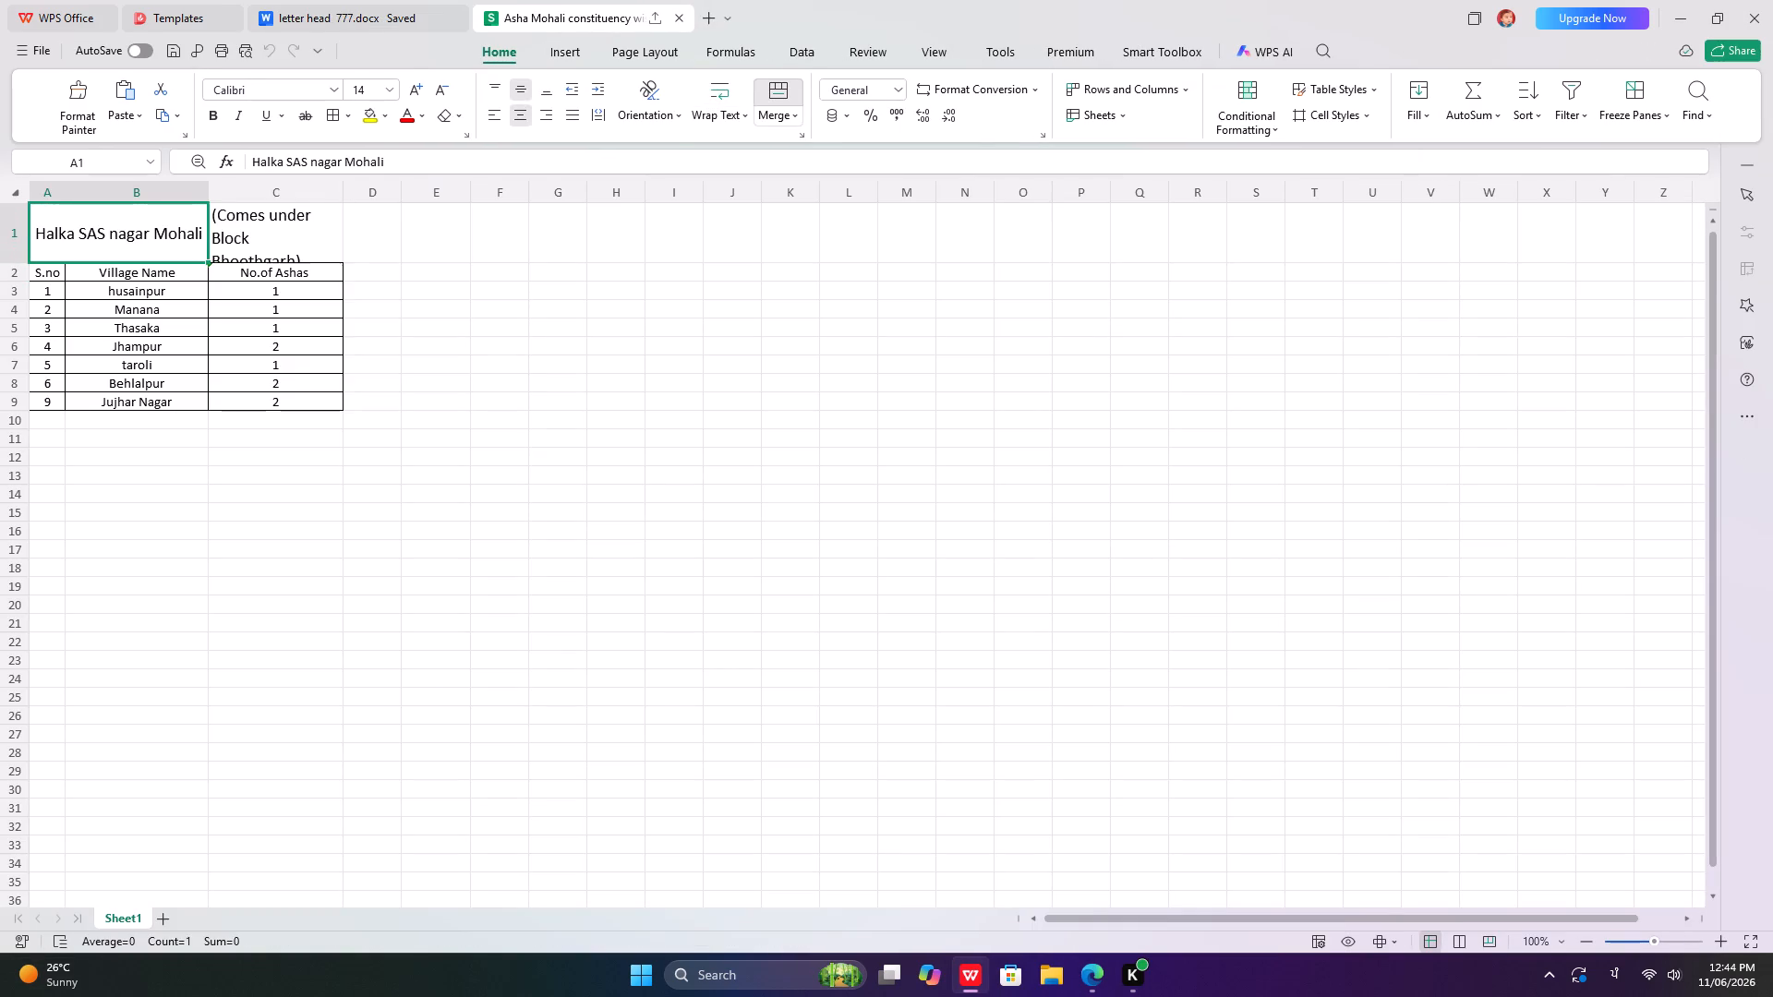
# Widen the No.of Ashas column to about one and a half times its width so the '(Comes under Block Bhoothgarh)' heading fits.
pyautogui.click(299, 217)
pyautogui.click(262, 865)
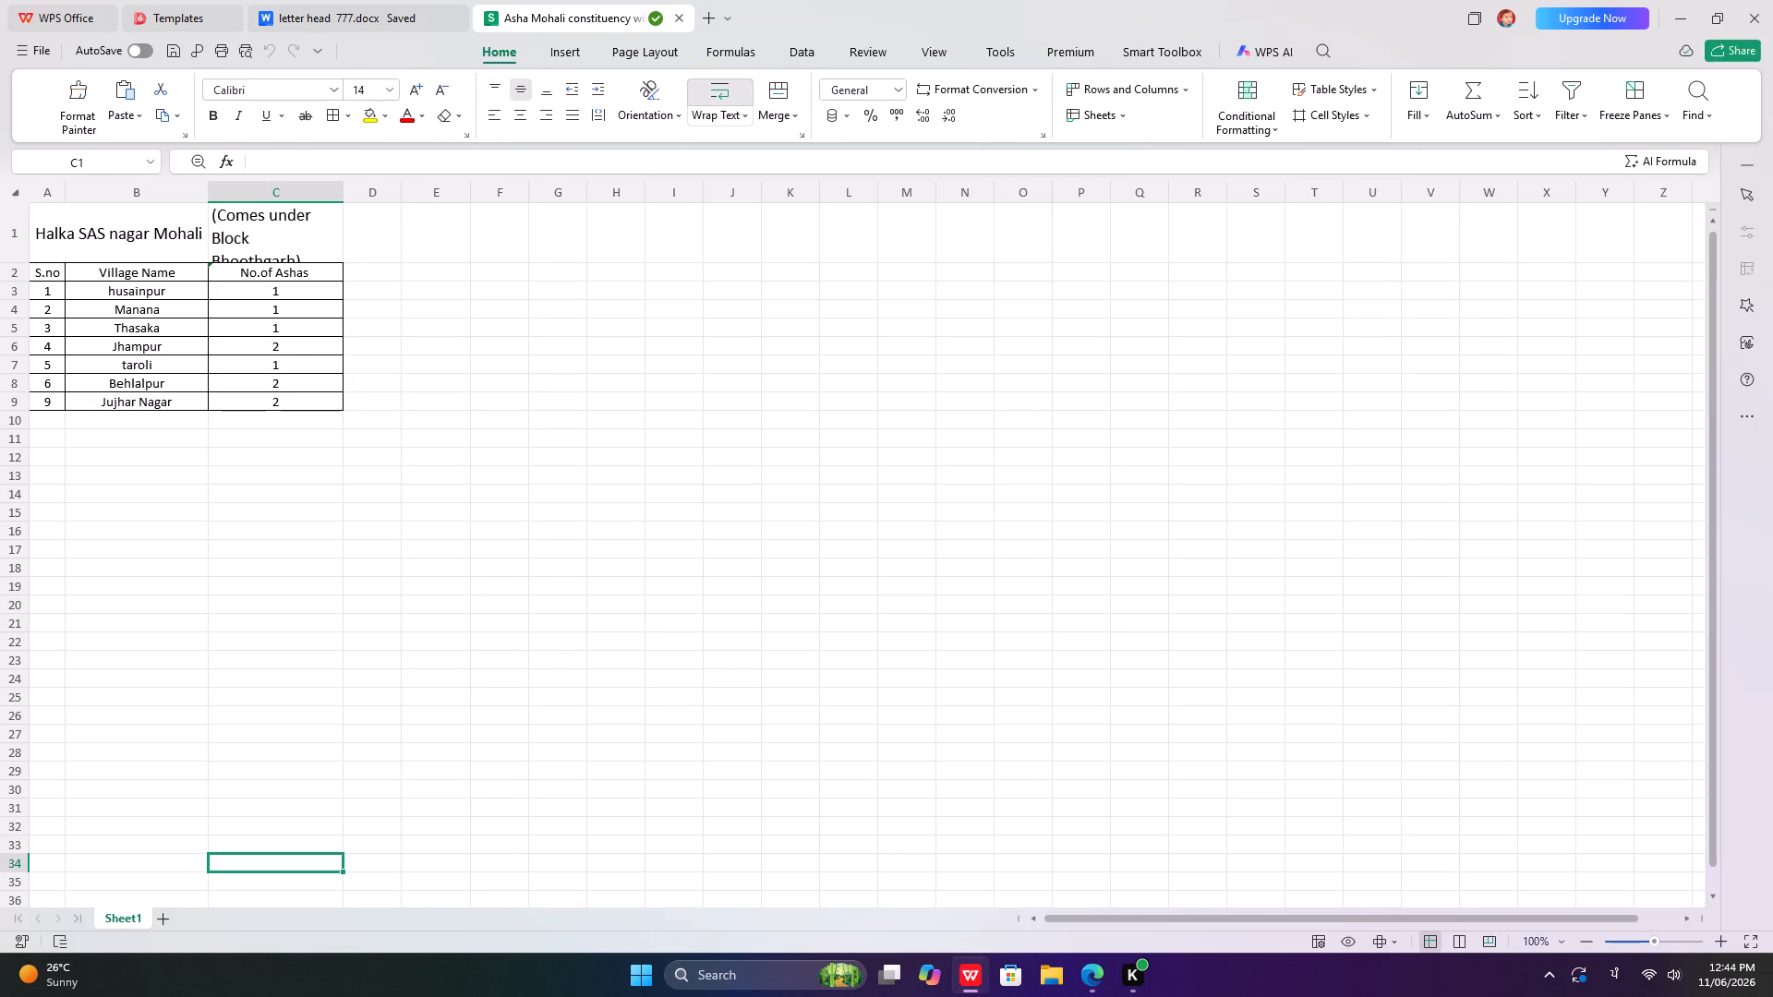
pyautogui.click(261, 236)
pyautogui.click(169, 252)
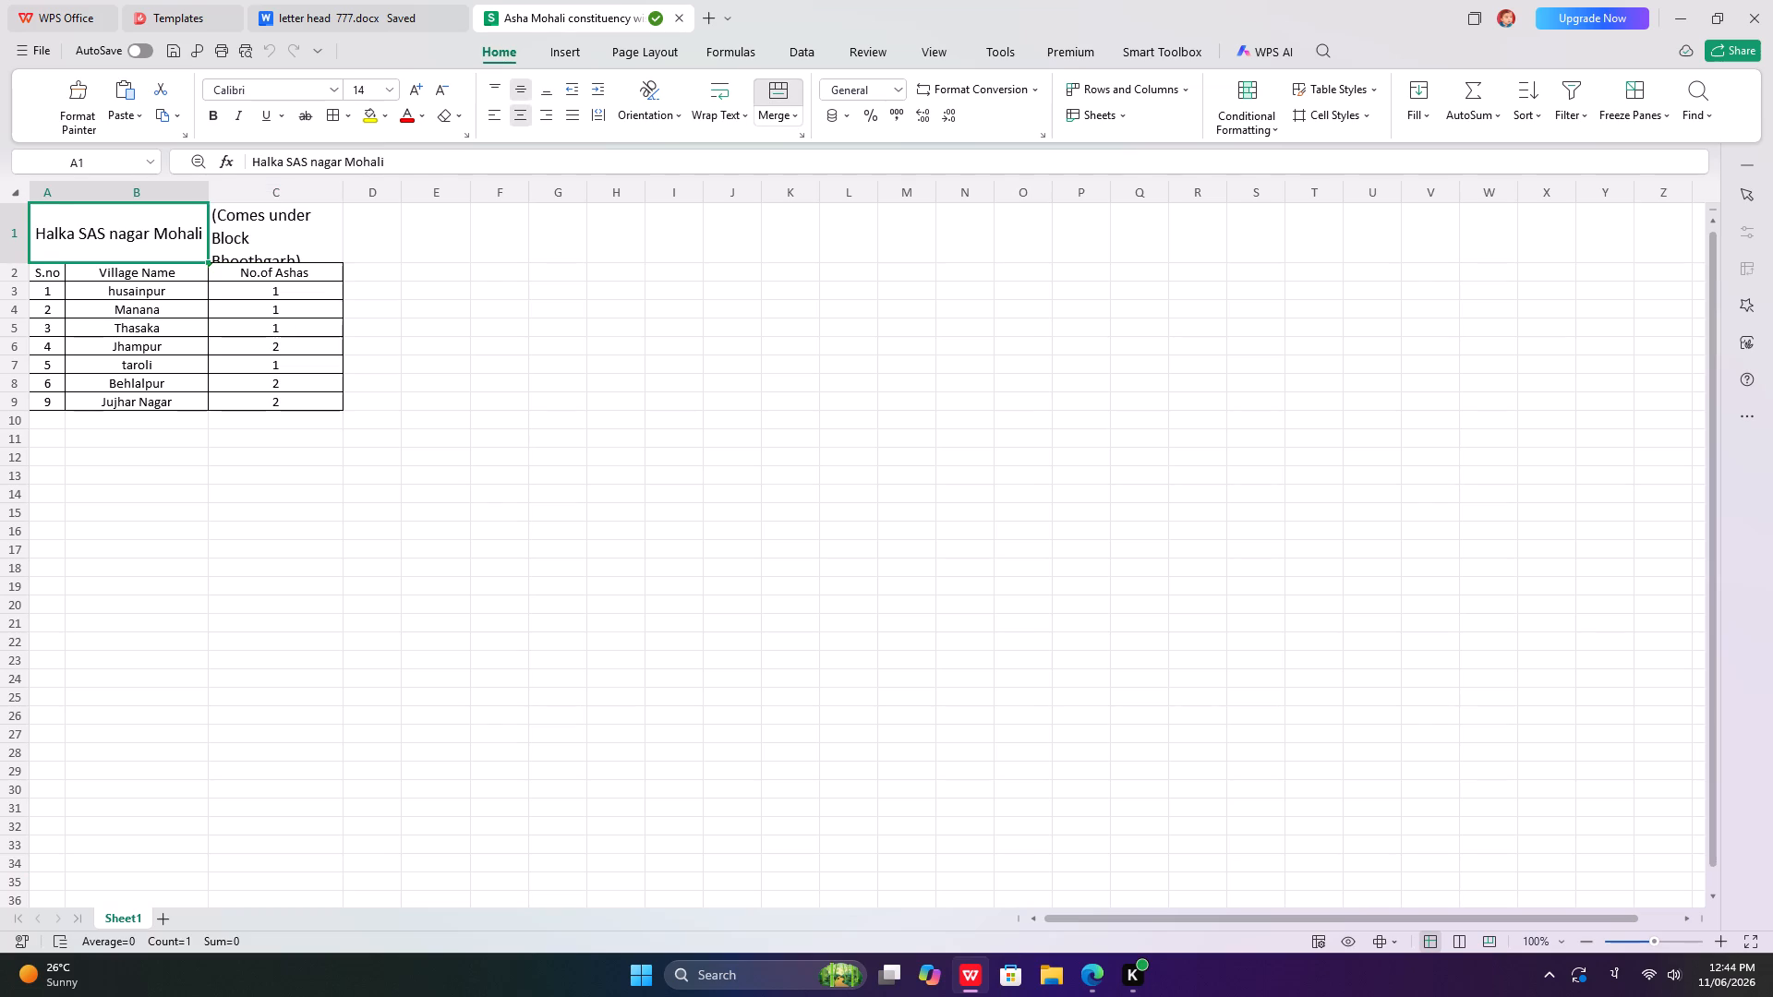
pyautogui.click(282, 232)
pyautogui.moveTo(344, 195); pyautogui.dragTo(413, 204)
pyautogui.click(306, 490)
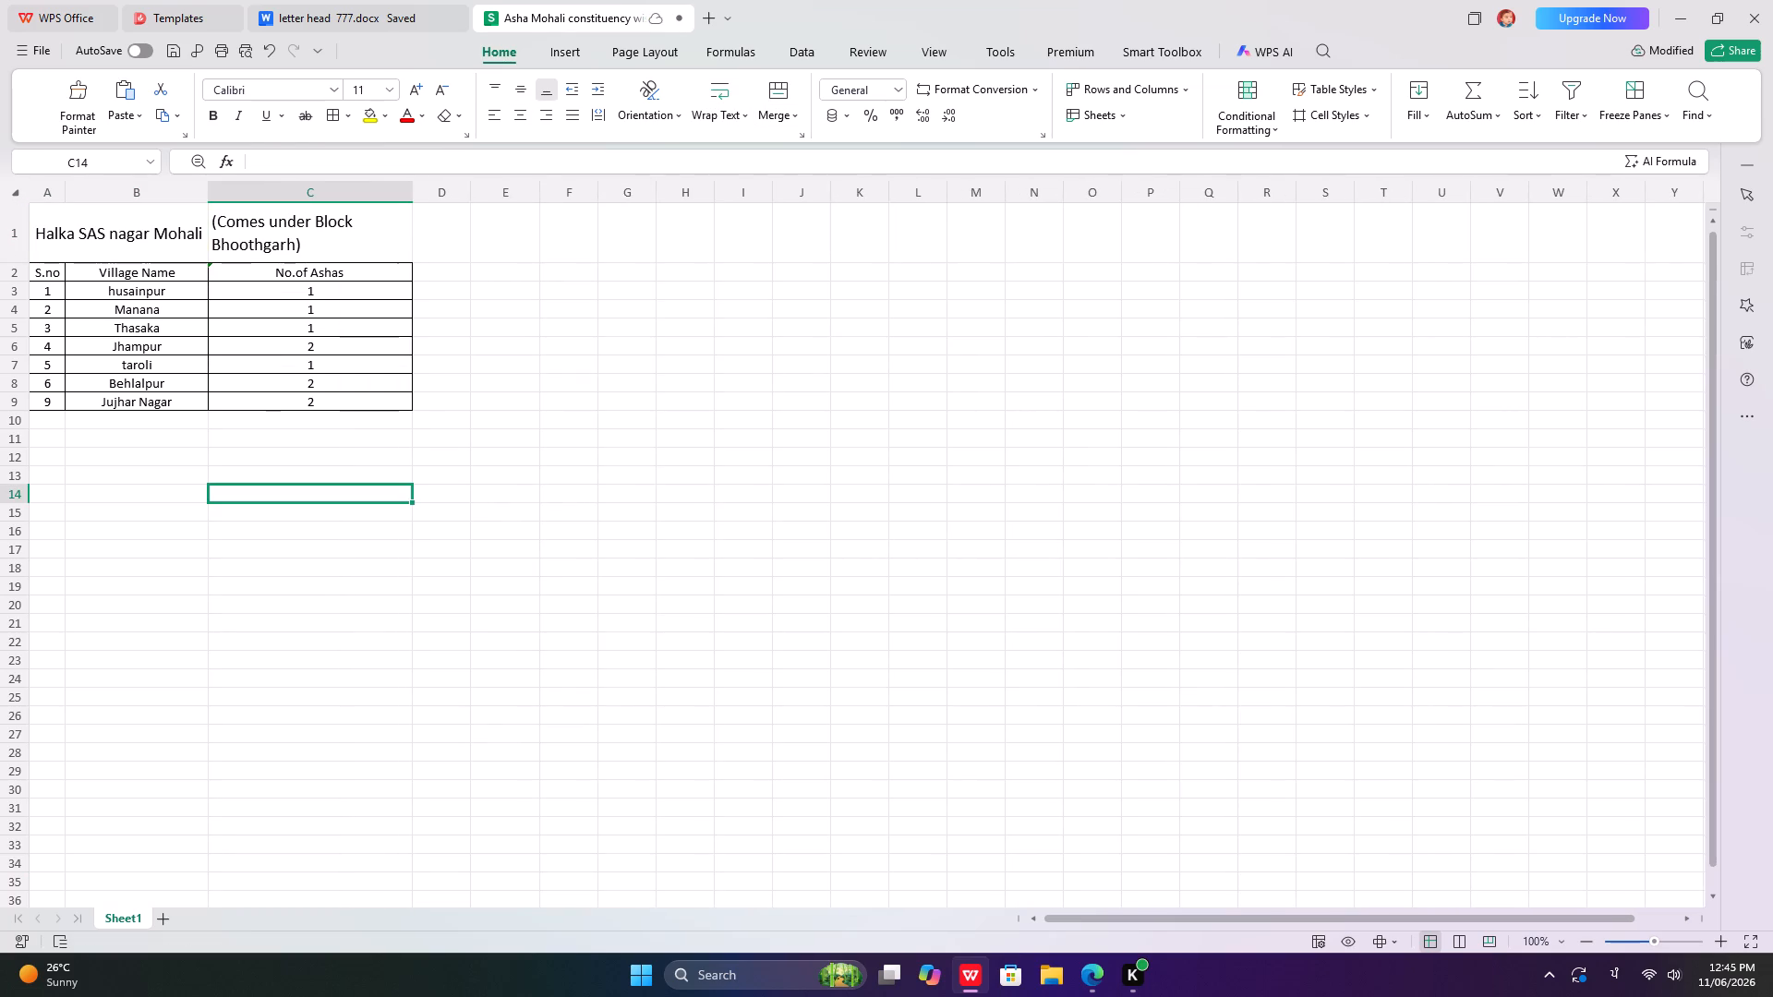
pyautogui.click(129, 282)
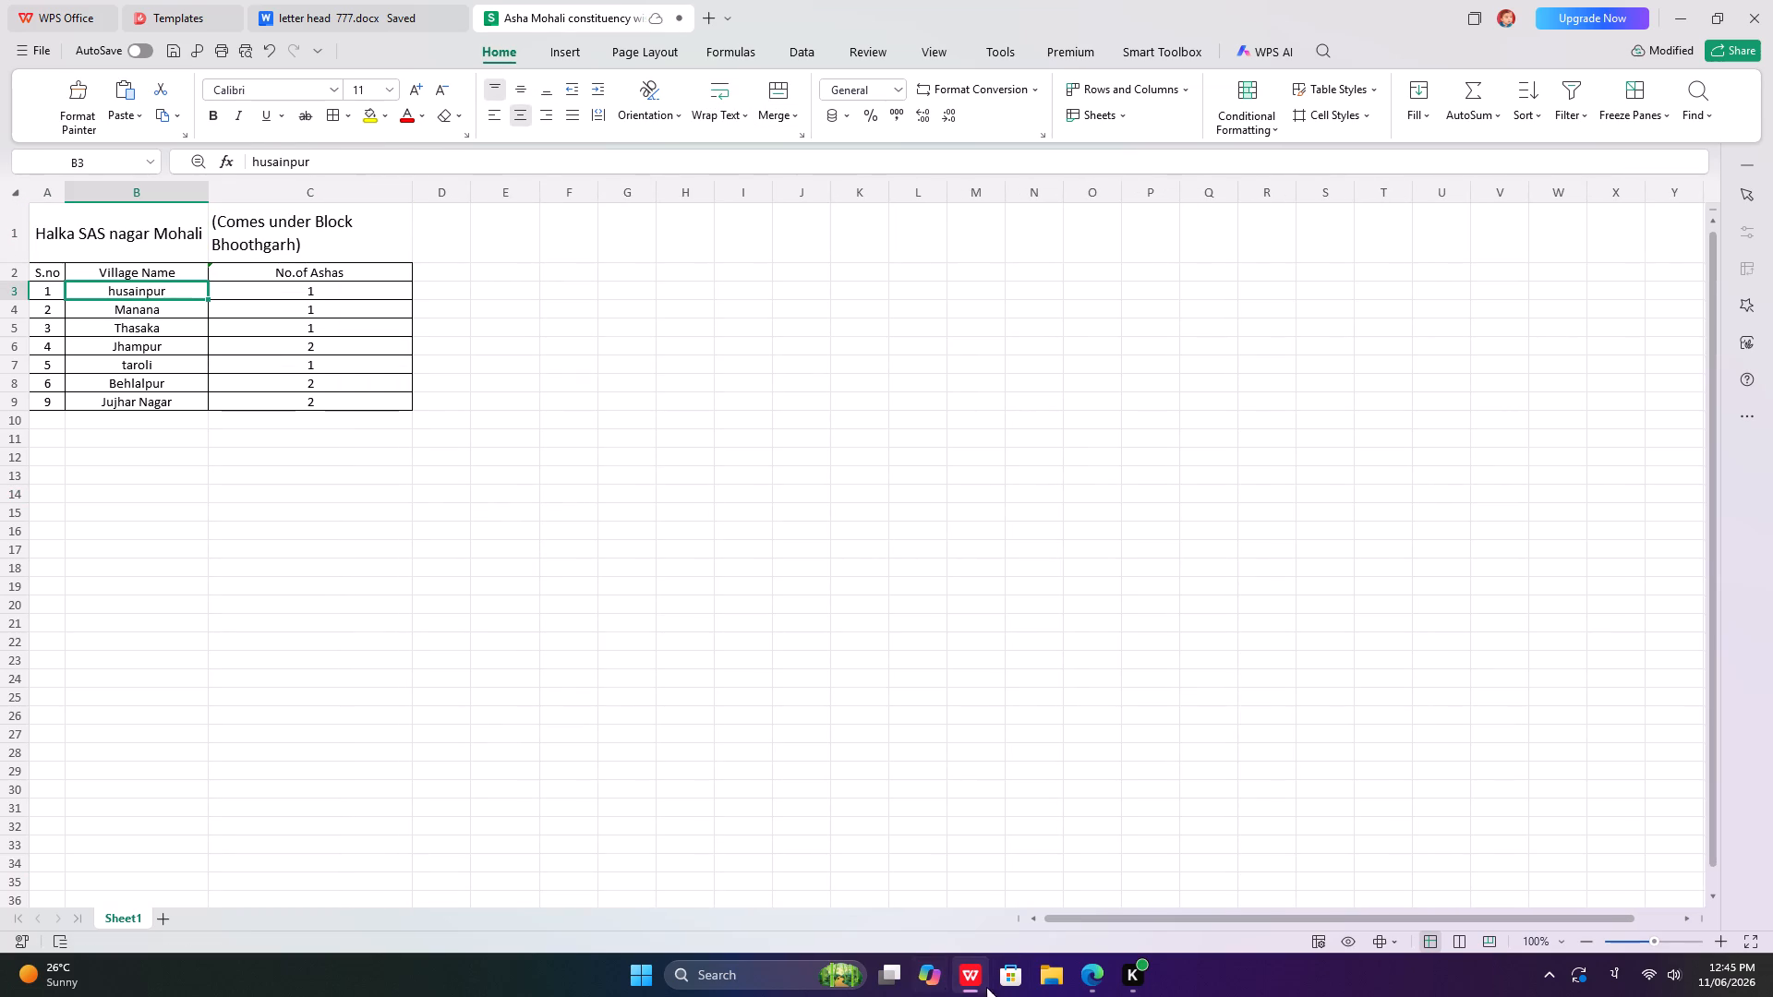
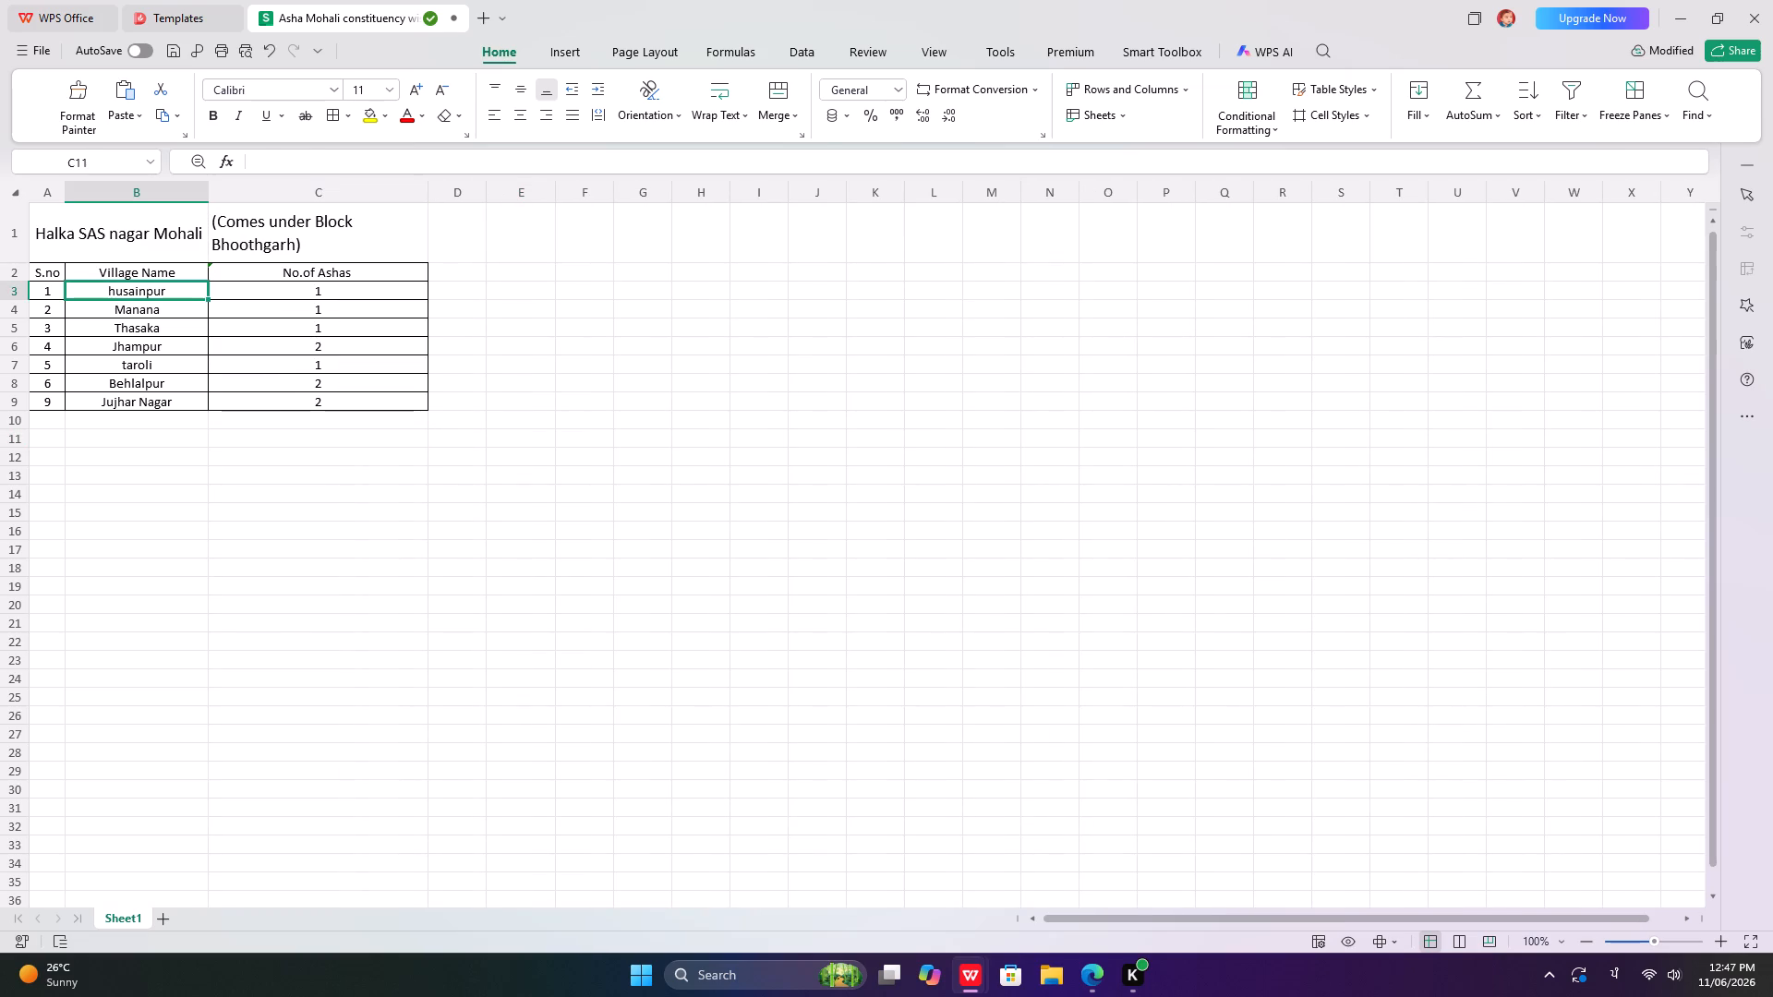
# Select the village names and their Asha numbers, from husainpur through the blank row beneath Jujhar Nagar.
pyautogui.moveTo(128, 295); pyautogui.dragTo(382, 414)
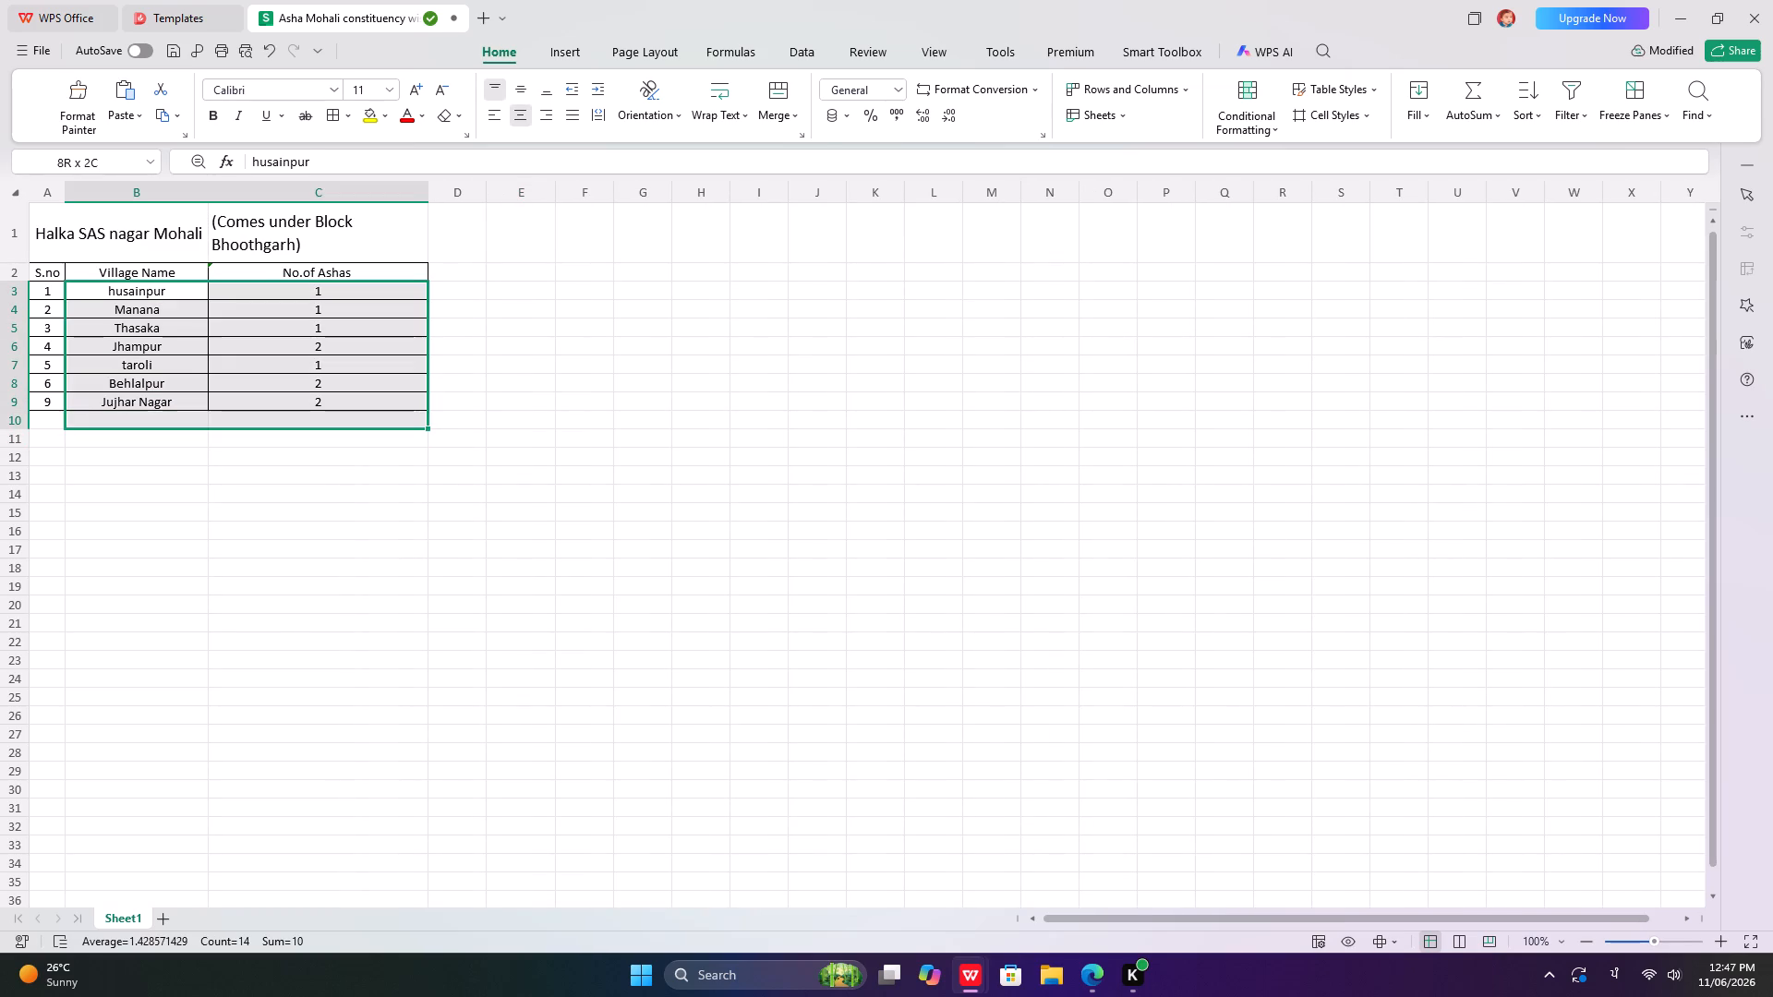
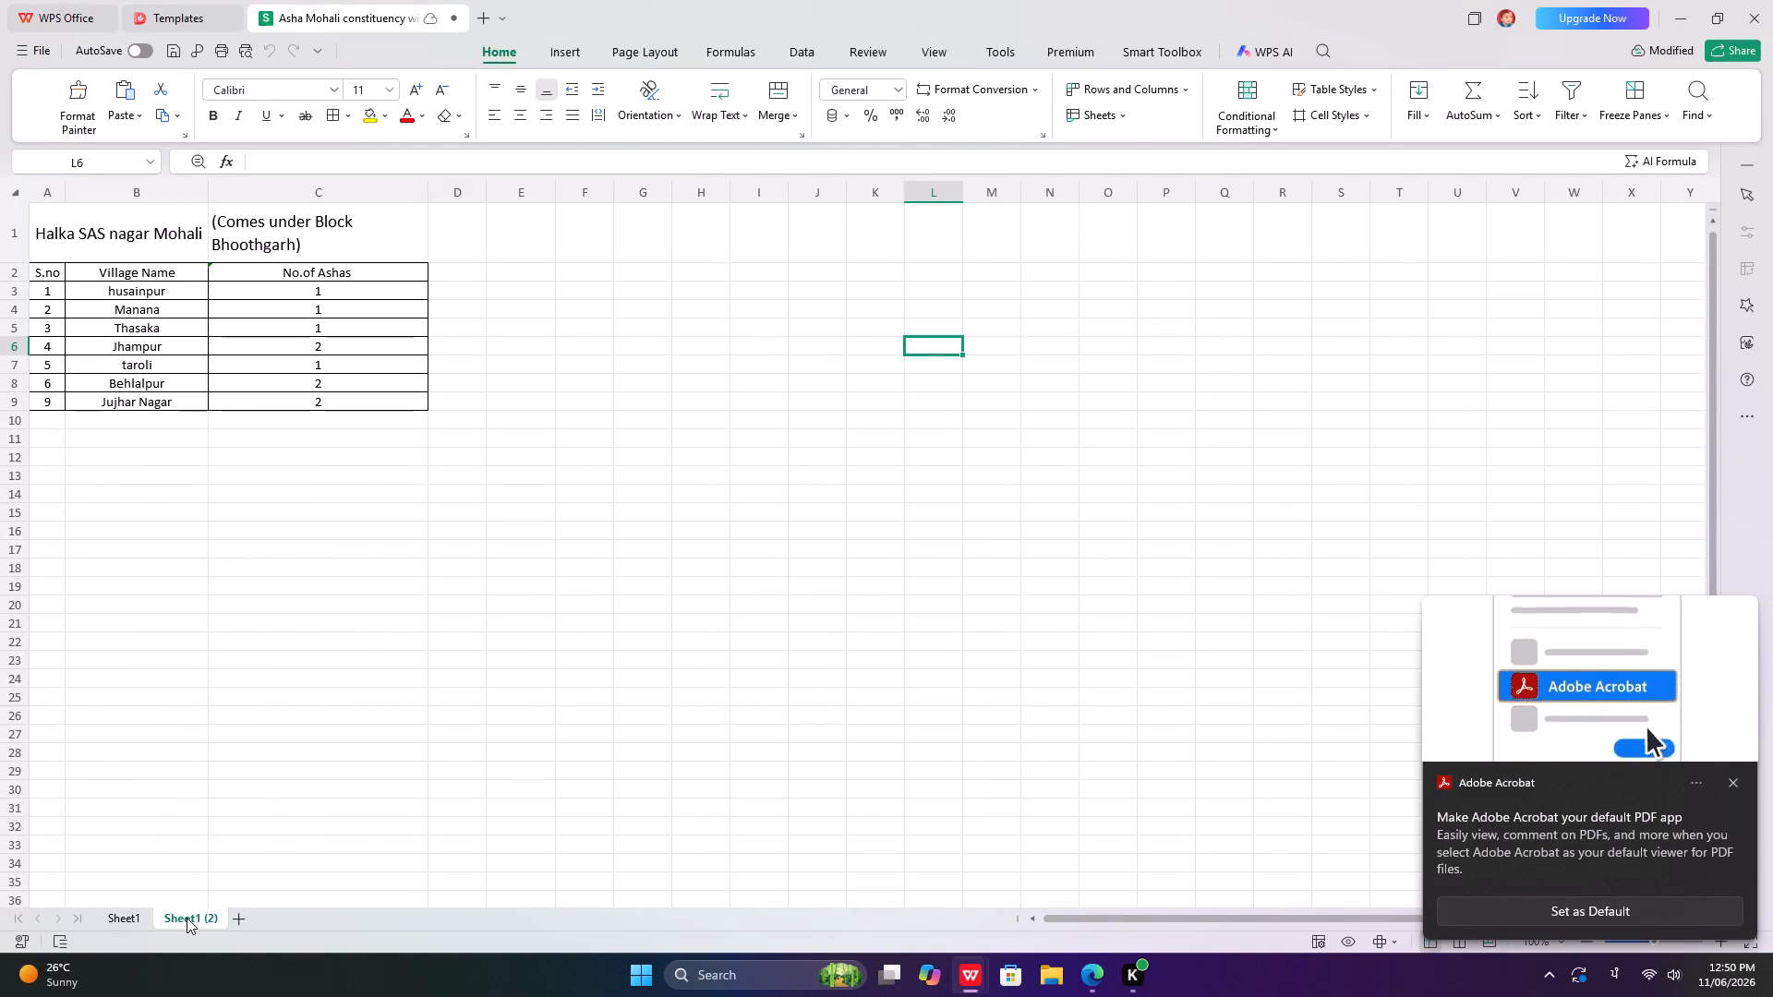
# Delete the duplicate worksheet Sheet1 (2) together with its data.
pyautogui.click(187, 918)
pyautogui.rightClick(187, 918)
pyautogui.click(271, 521)
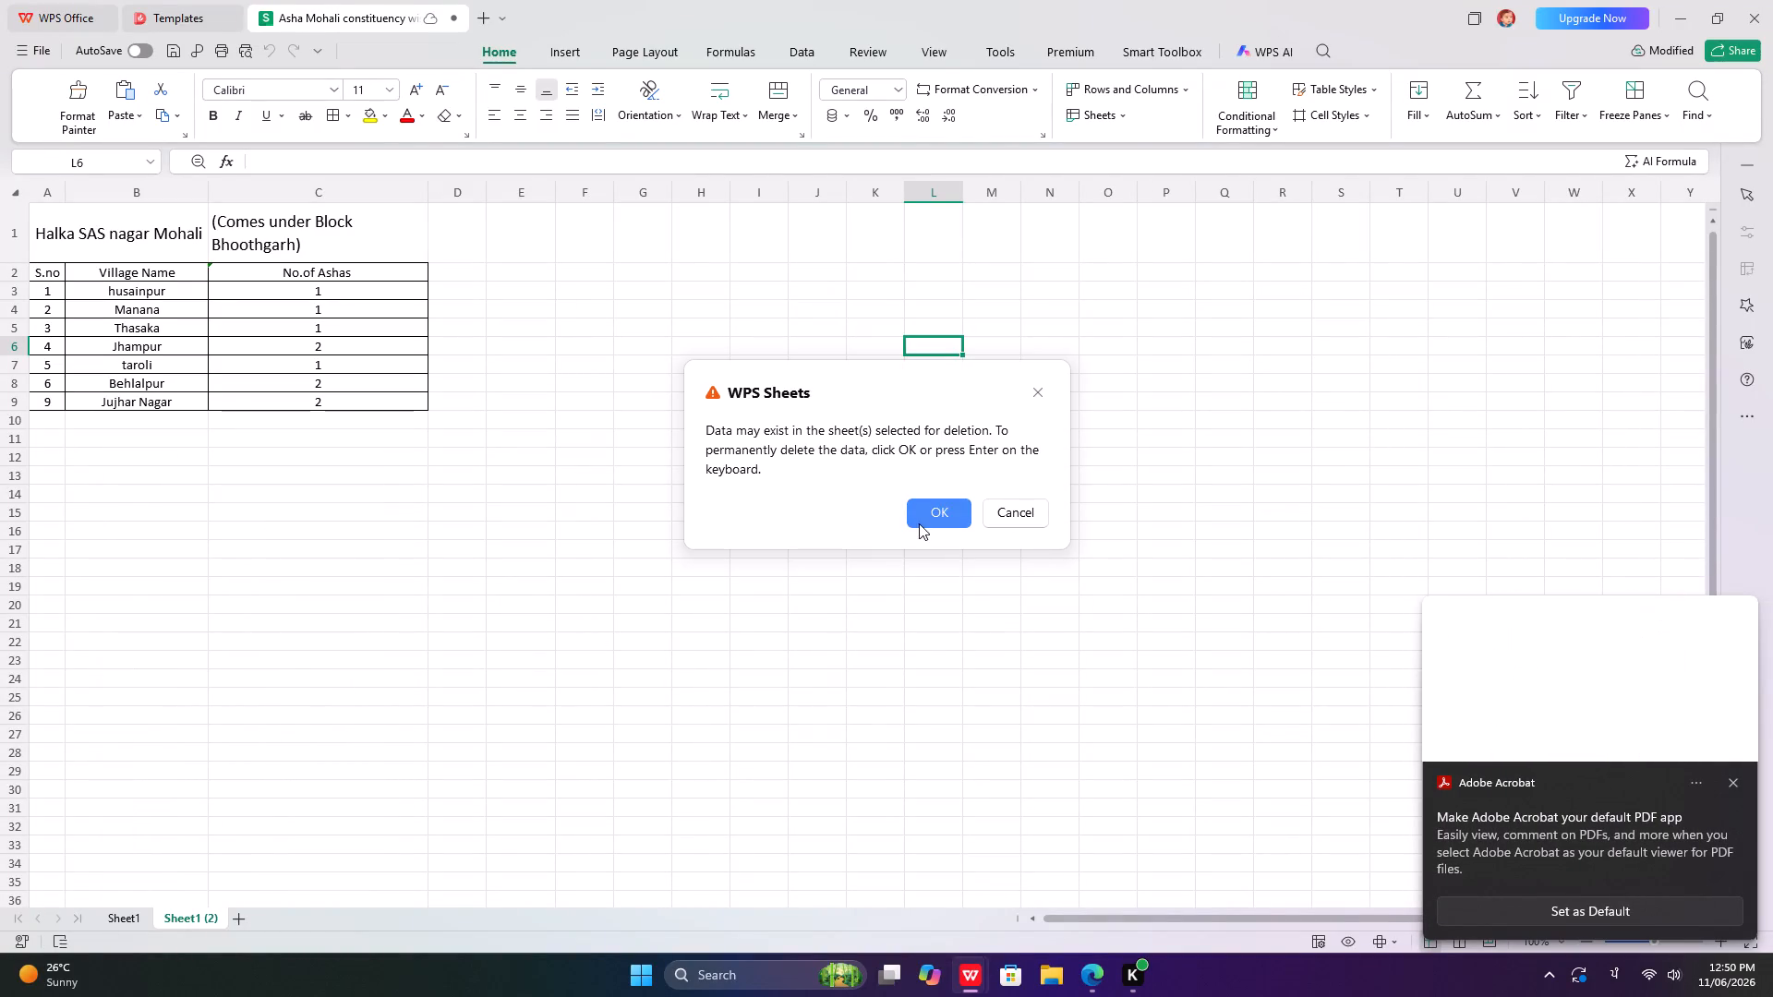
pyautogui.click(933, 511)
# Replace the block name in the heading in cell C1 with Gharuan, keeping the brackets around the text.
pyautogui.scroll(3, 190, 303)
pyautogui.click(180, 222)
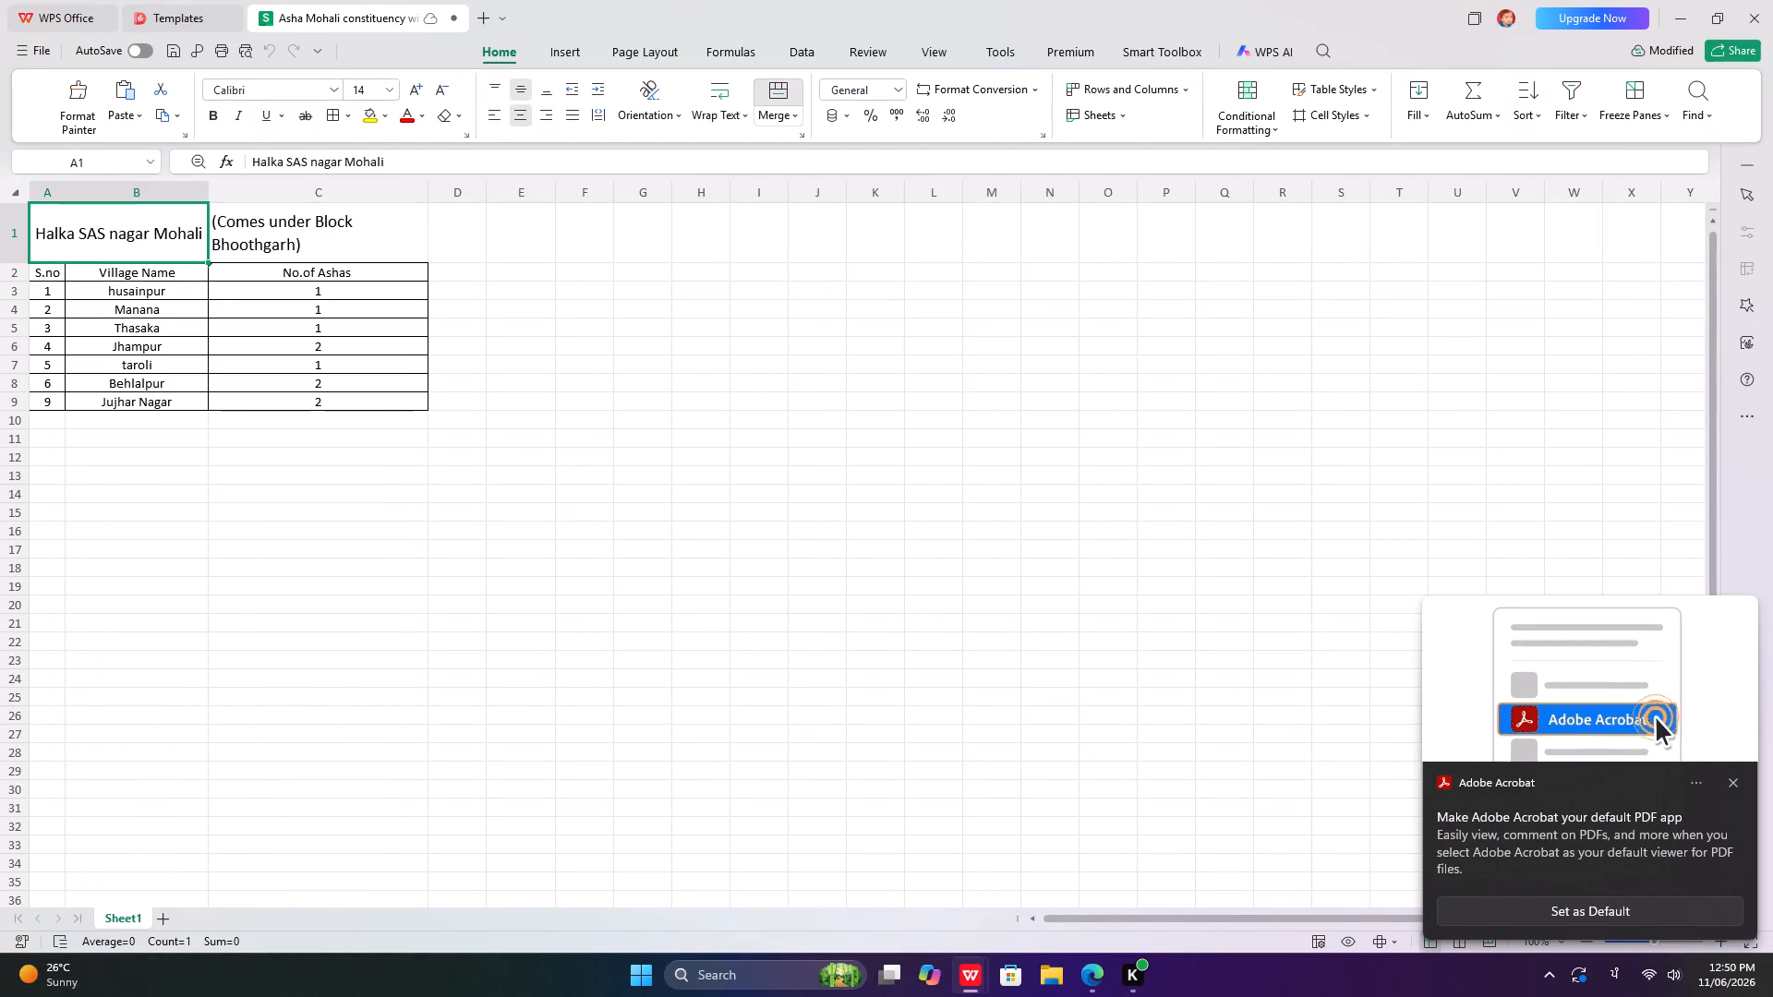
pyautogui.click(285, 227)
pyautogui.click(276, 232)
pyautogui.click(276, 233)
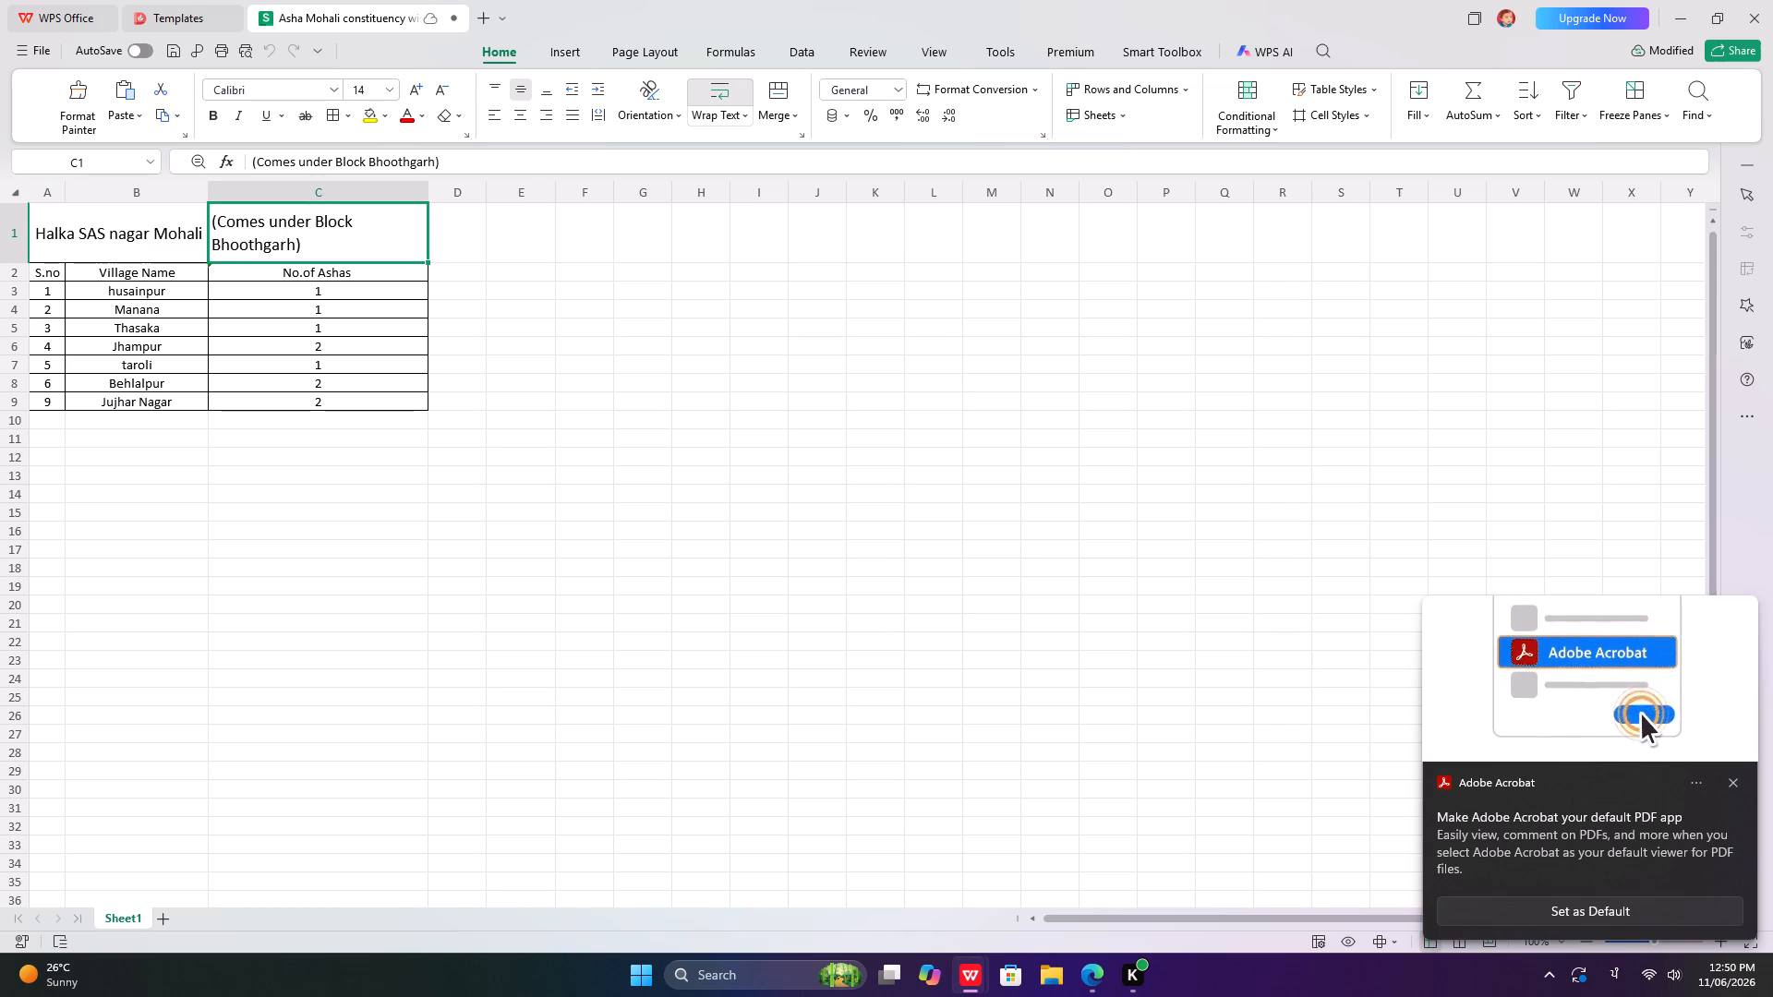
pyautogui.click(213, 240)
pyautogui.click(213, 240)
pyautogui.doubleClick(227, 267)
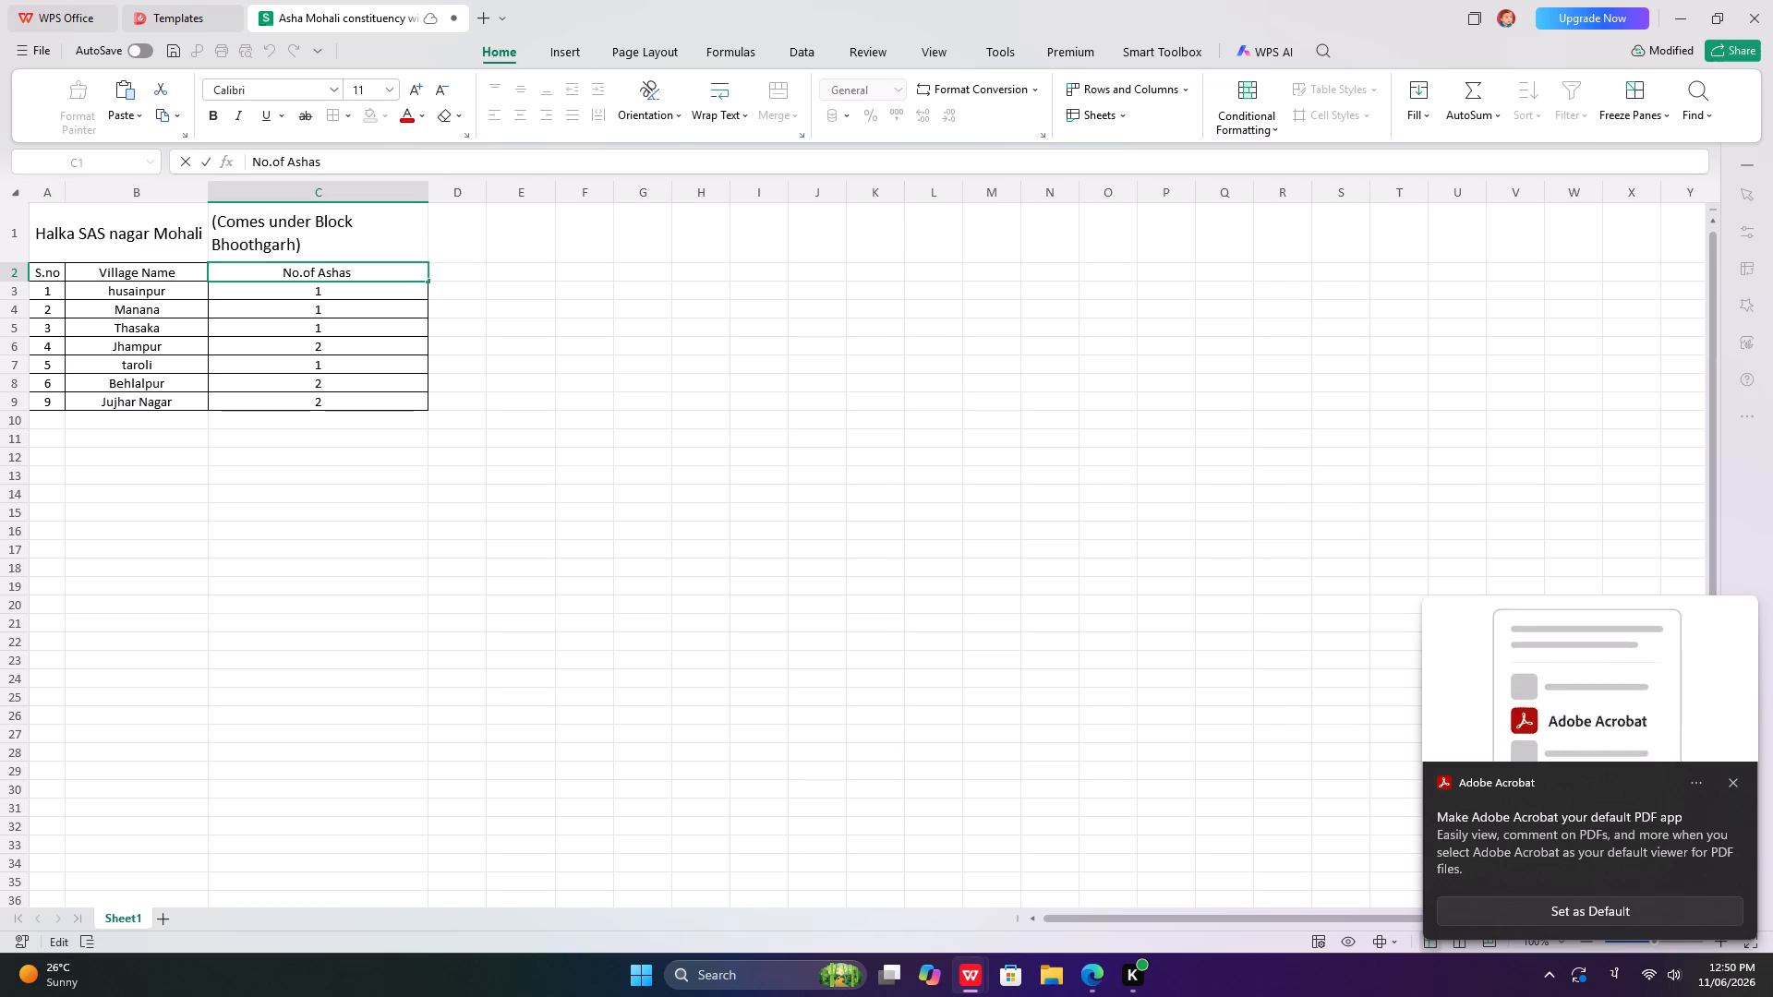
pyautogui.doubleClick(253, 239)
pyautogui.moveTo(219, 246); pyautogui.dragTo(307, 260)
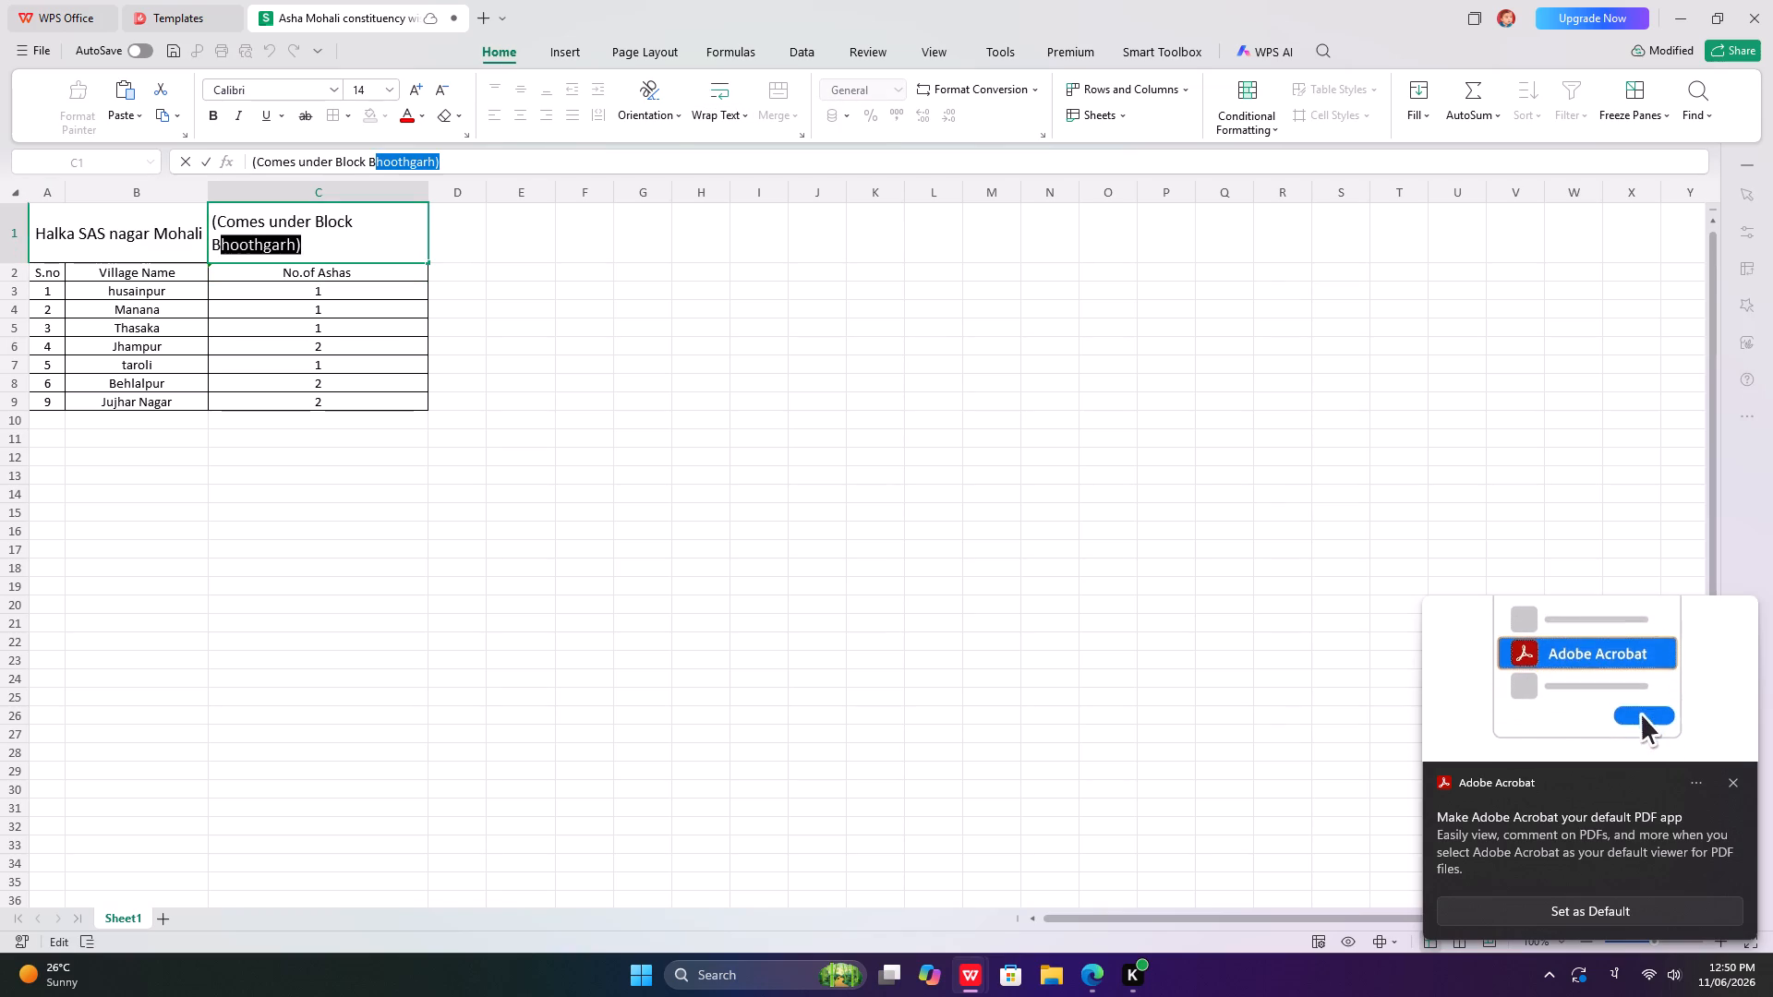
pyautogui.moveTo(307, 260); pyautogui.dragTo(252, 251)
pyautogui.moveTo(212, 244); pyautogui.dragTo(293, 254)
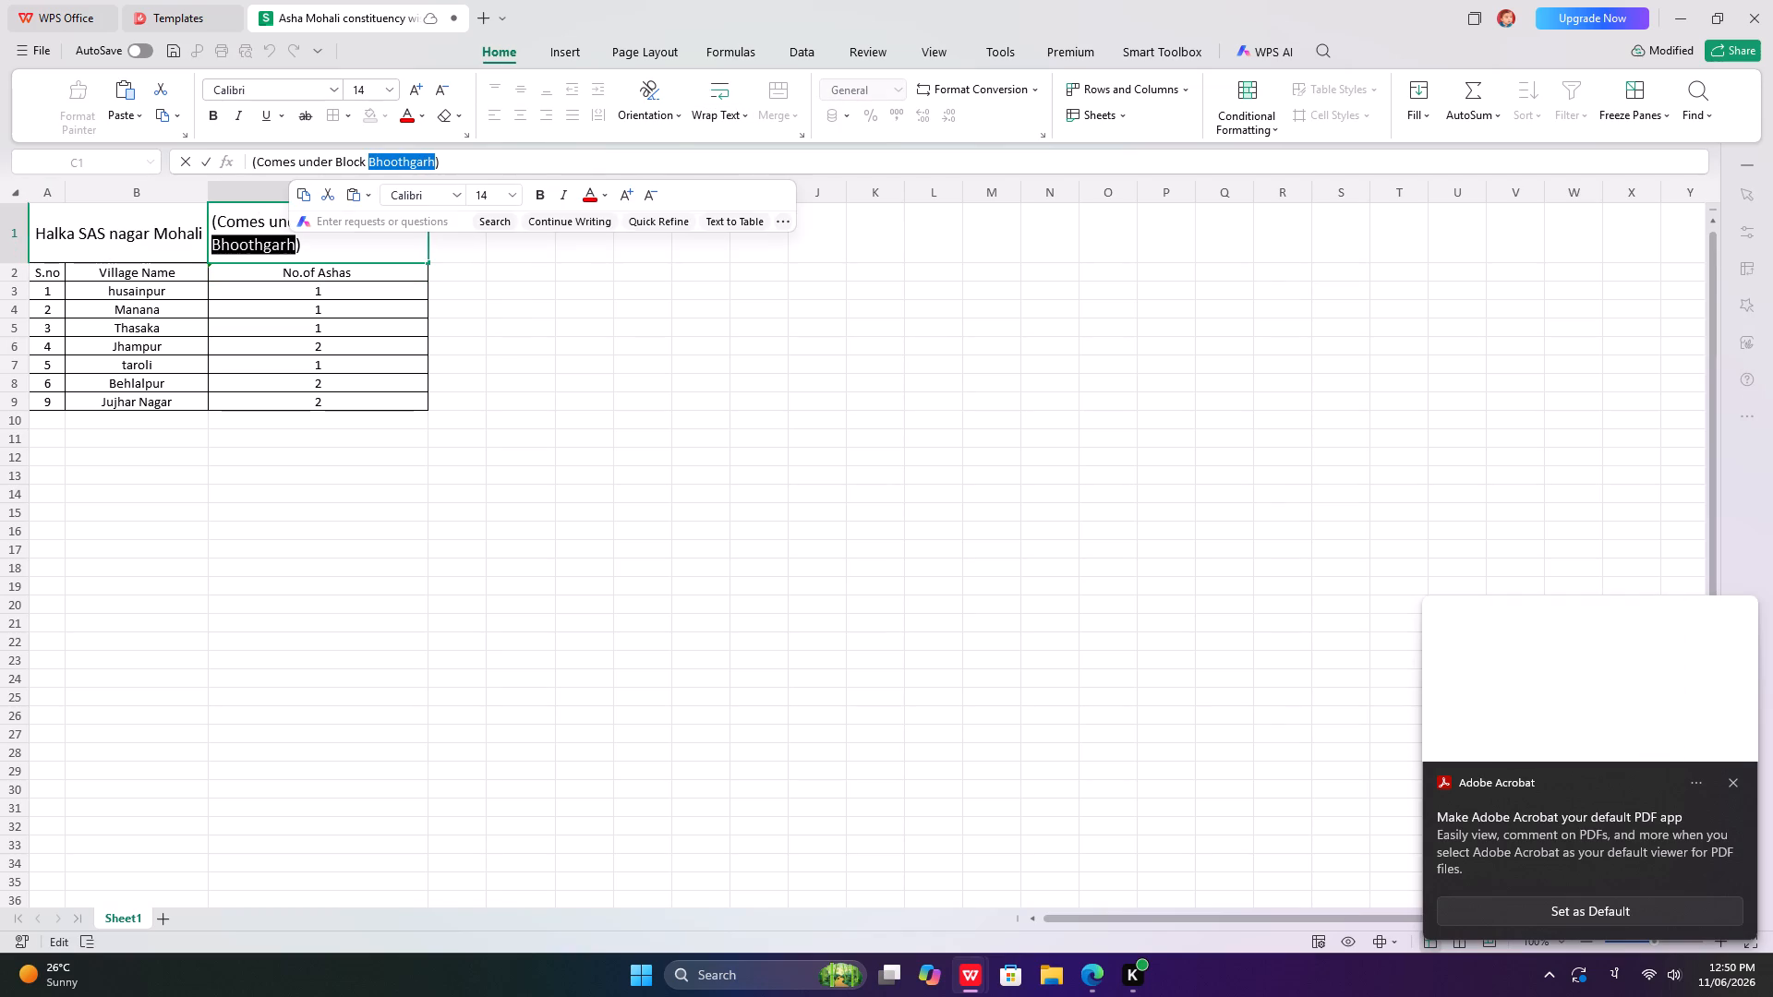
pyautogui.write('ਉਪੋੀਹੋਲ')
pyautogui.press('BackSpace')
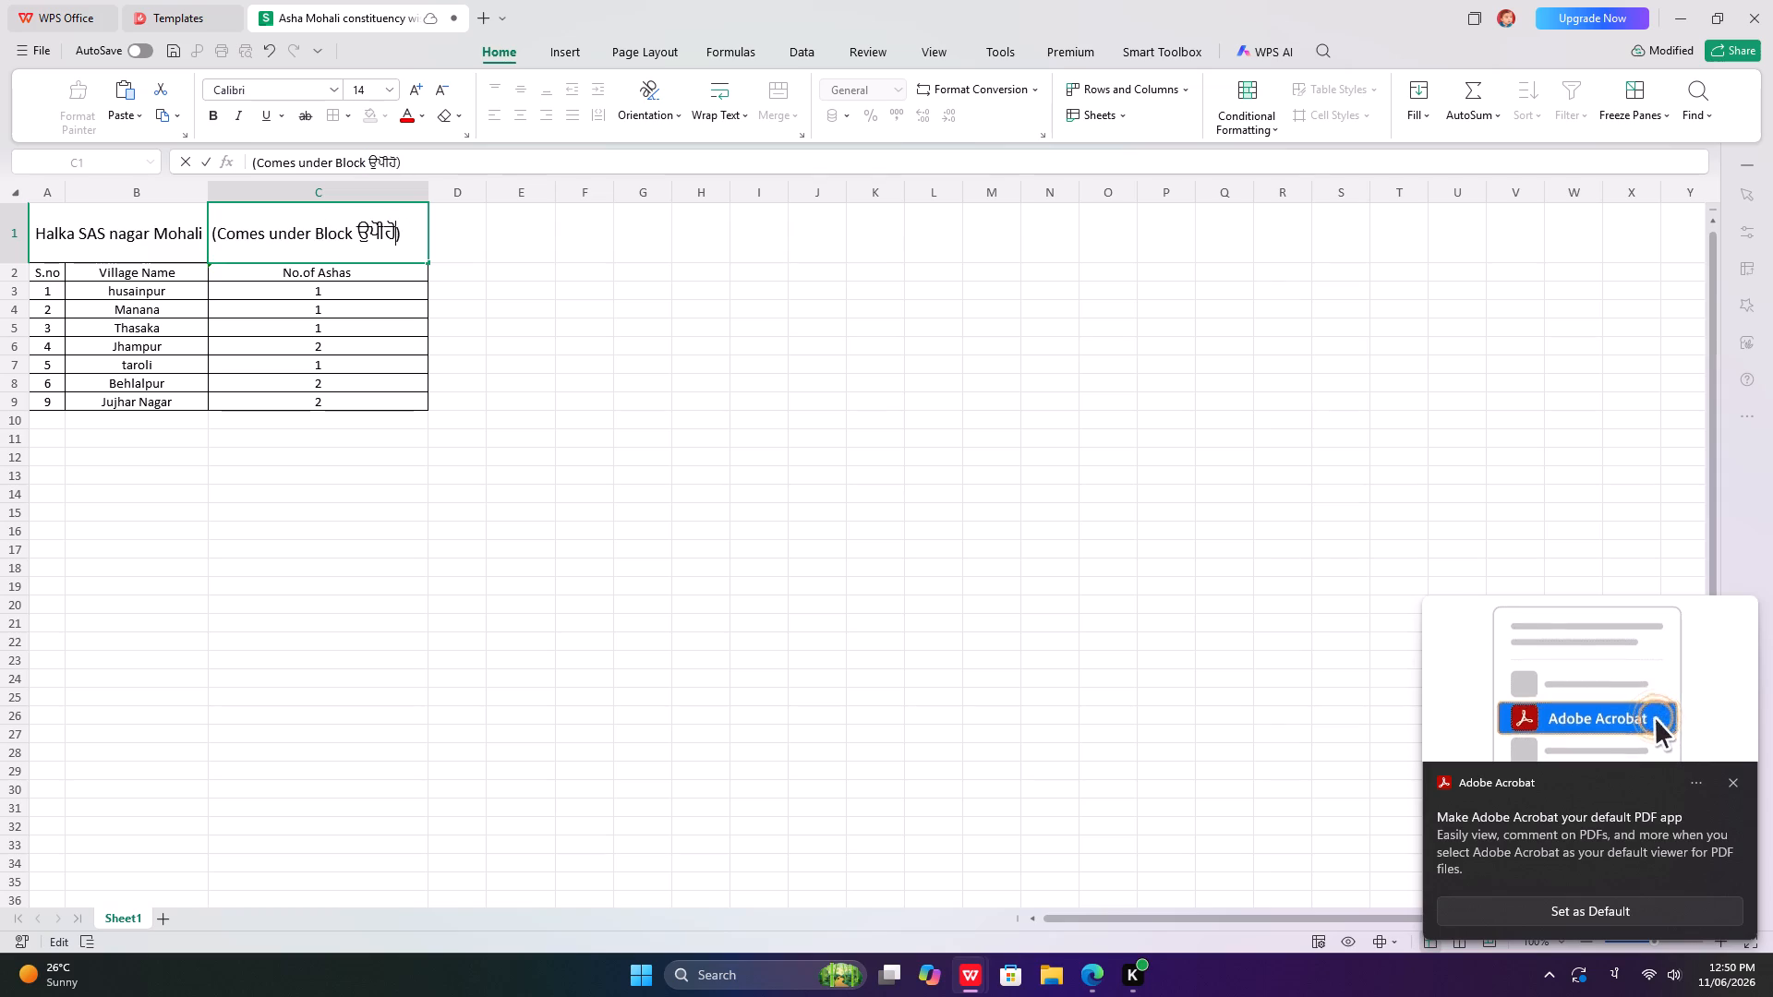
pyautogui.press('BackSpace')
pyautogui.press('BackSpace')
pyautogui.press('BackSpace')
pyautogui.press('BackSpace')
pyautogui.press('BackSpace')
pyautogui.press('BackSpace')
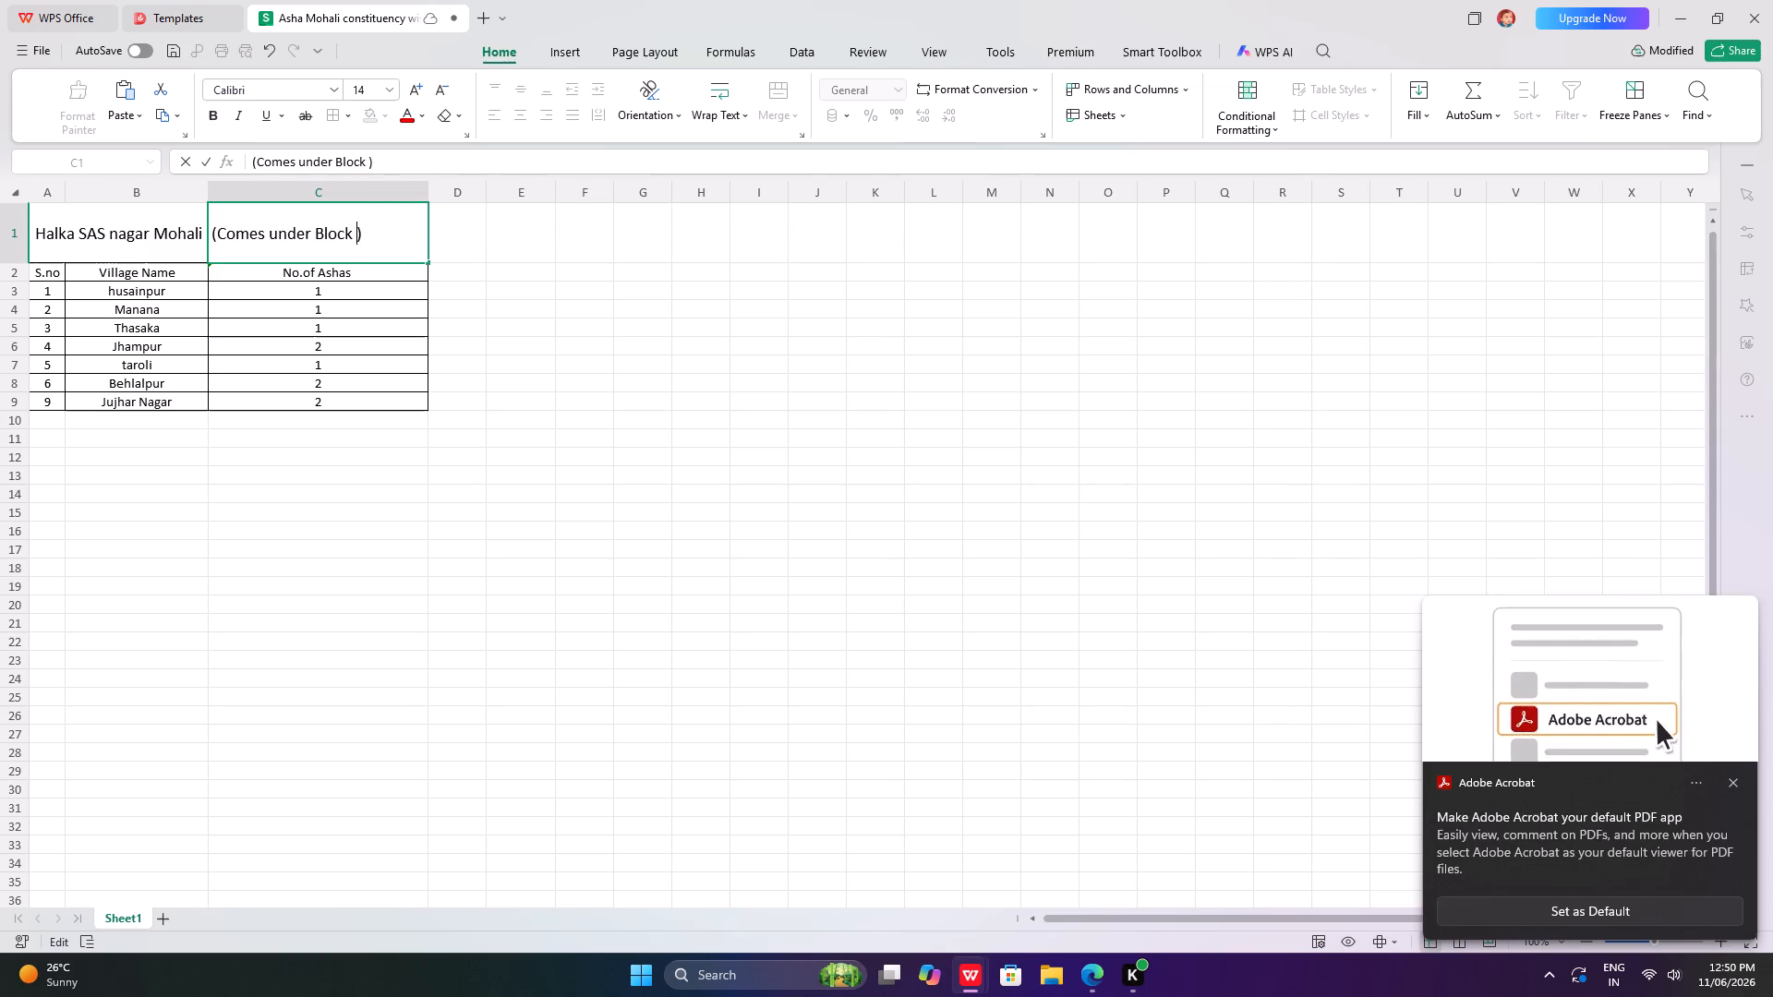
pyautogui.write('ਉਪੋੀਹੋਲ')
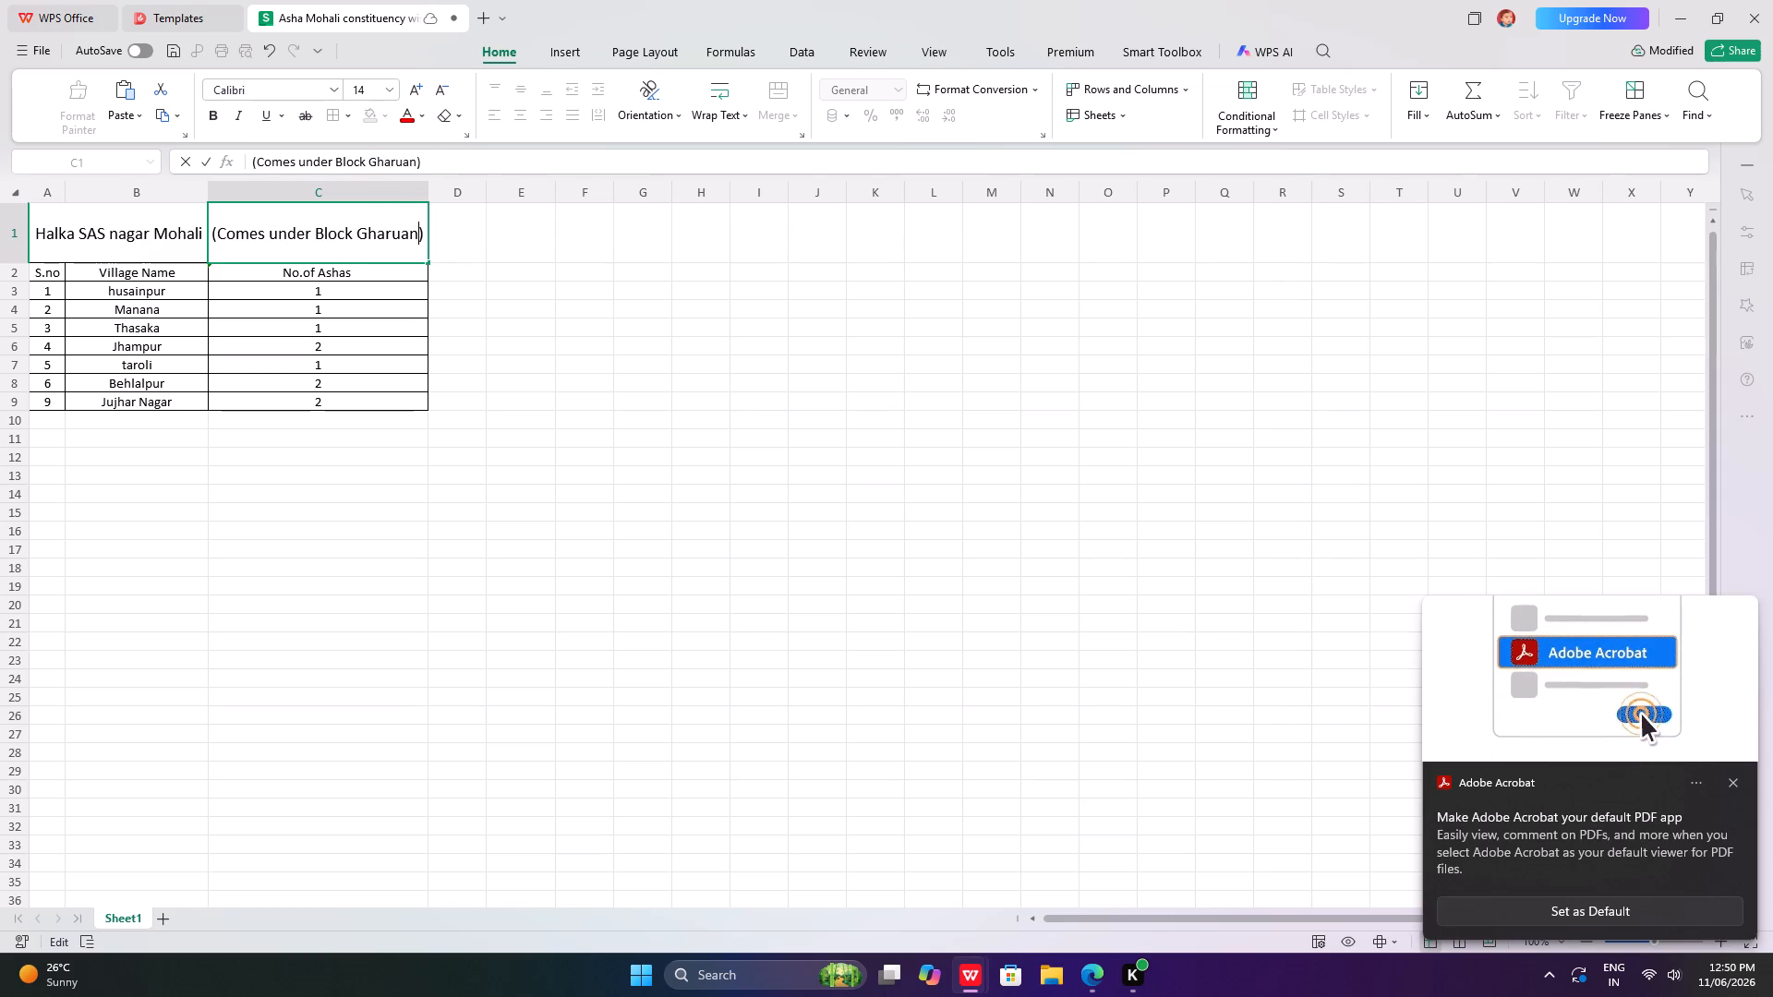
pyautogui.click(272, 313)
# Increase the height of rows 2 to 9 together to a little over double.
pyautogui.moveTo(17, 276); pyautogui.dragTo(36, 410)
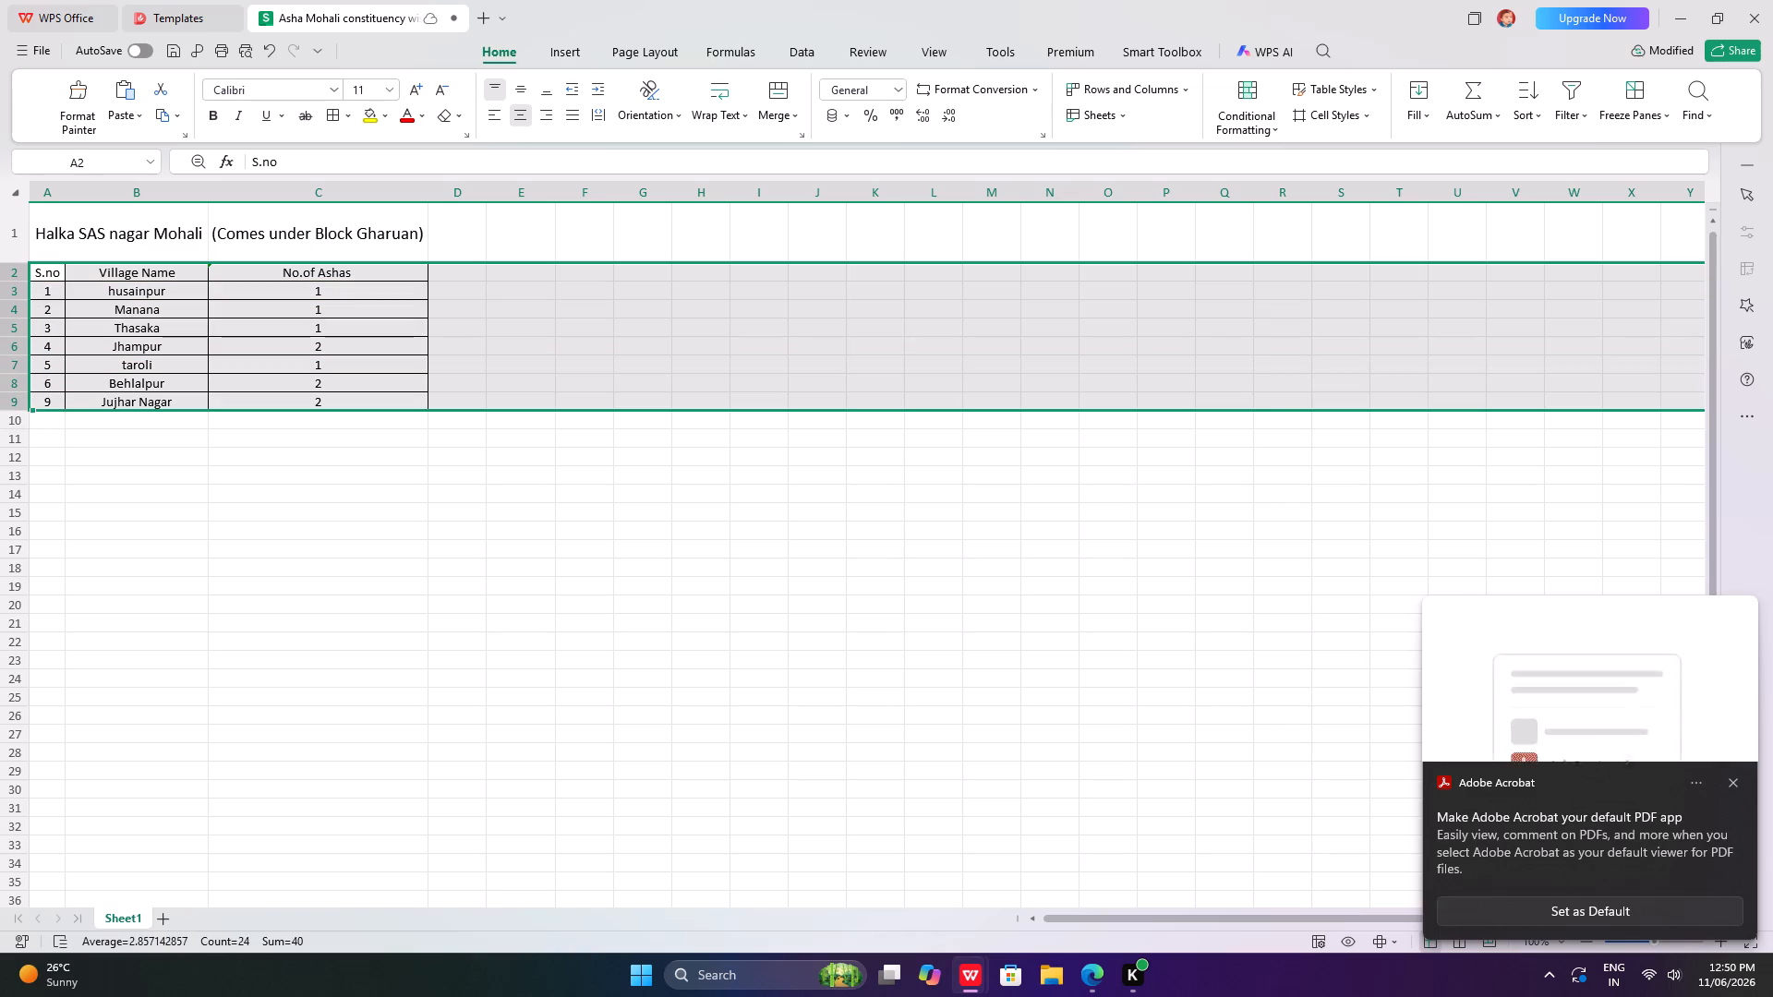
pyautogui.moveTo(21, 411); pyautogui.dragTo(24, 434)
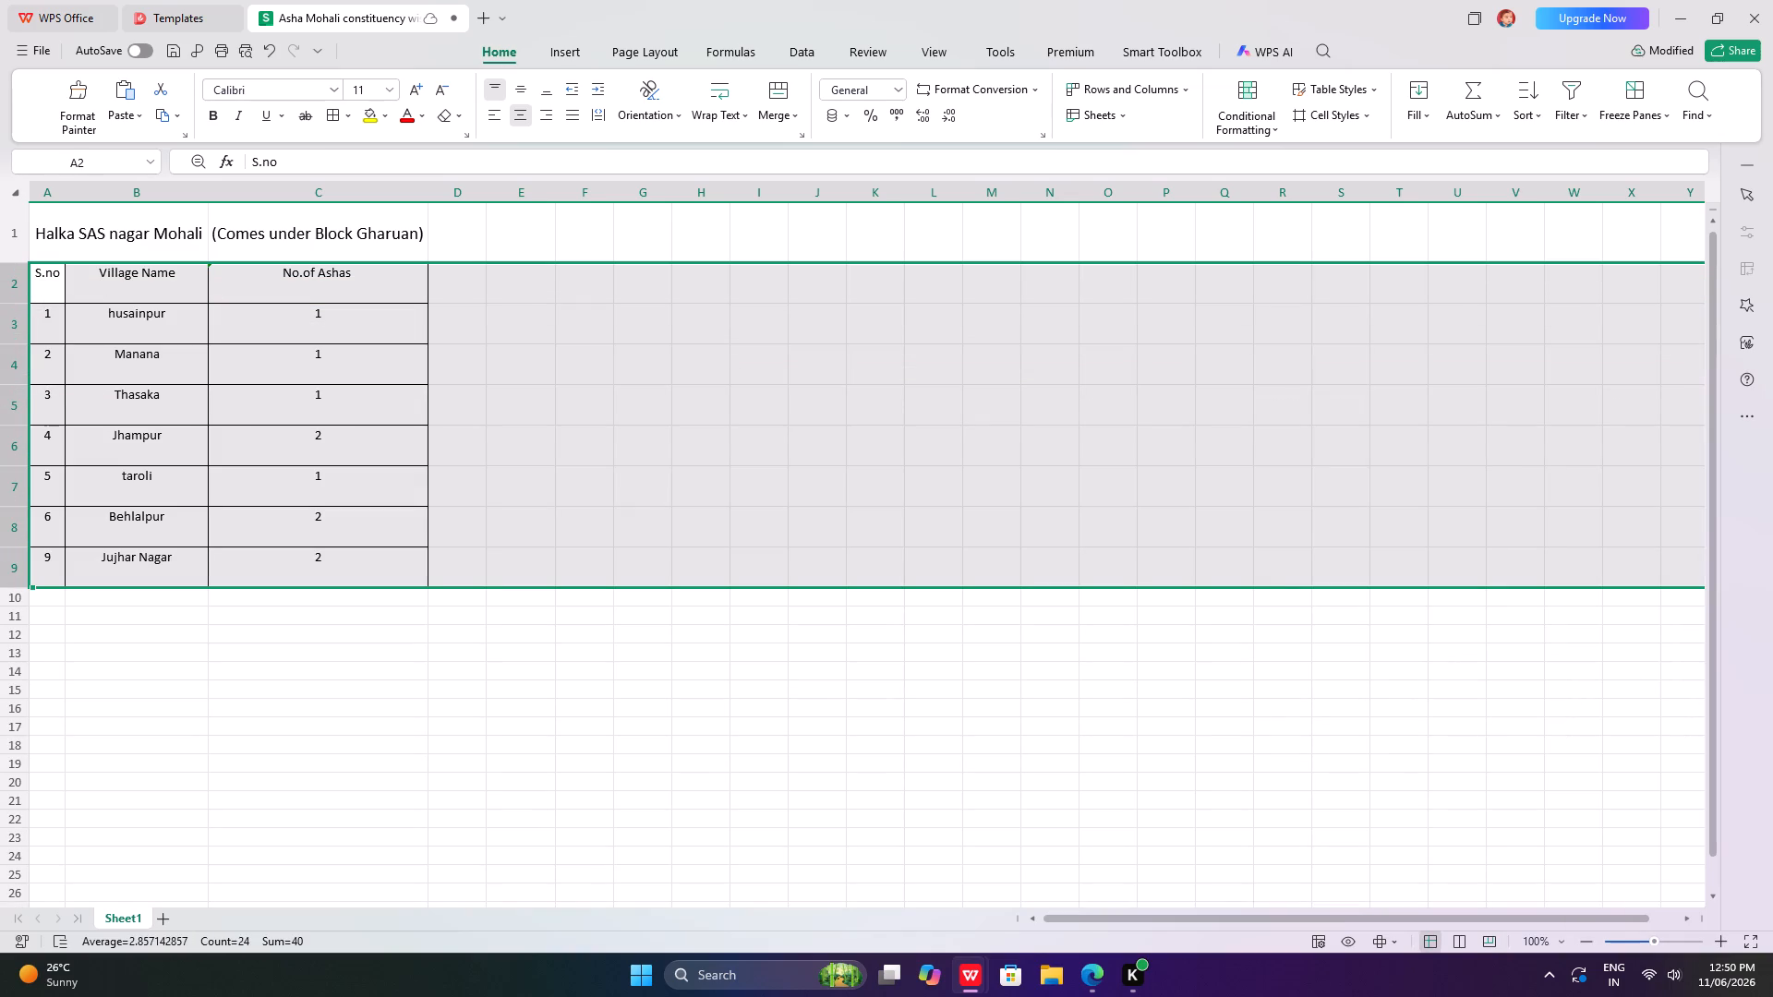
# Clear all village names and Asha numbers from rows 3 to 9, keeping the serial numbers.
pyautogui.moveTo(133, 318); pyautogui.dragTo(281, 557)
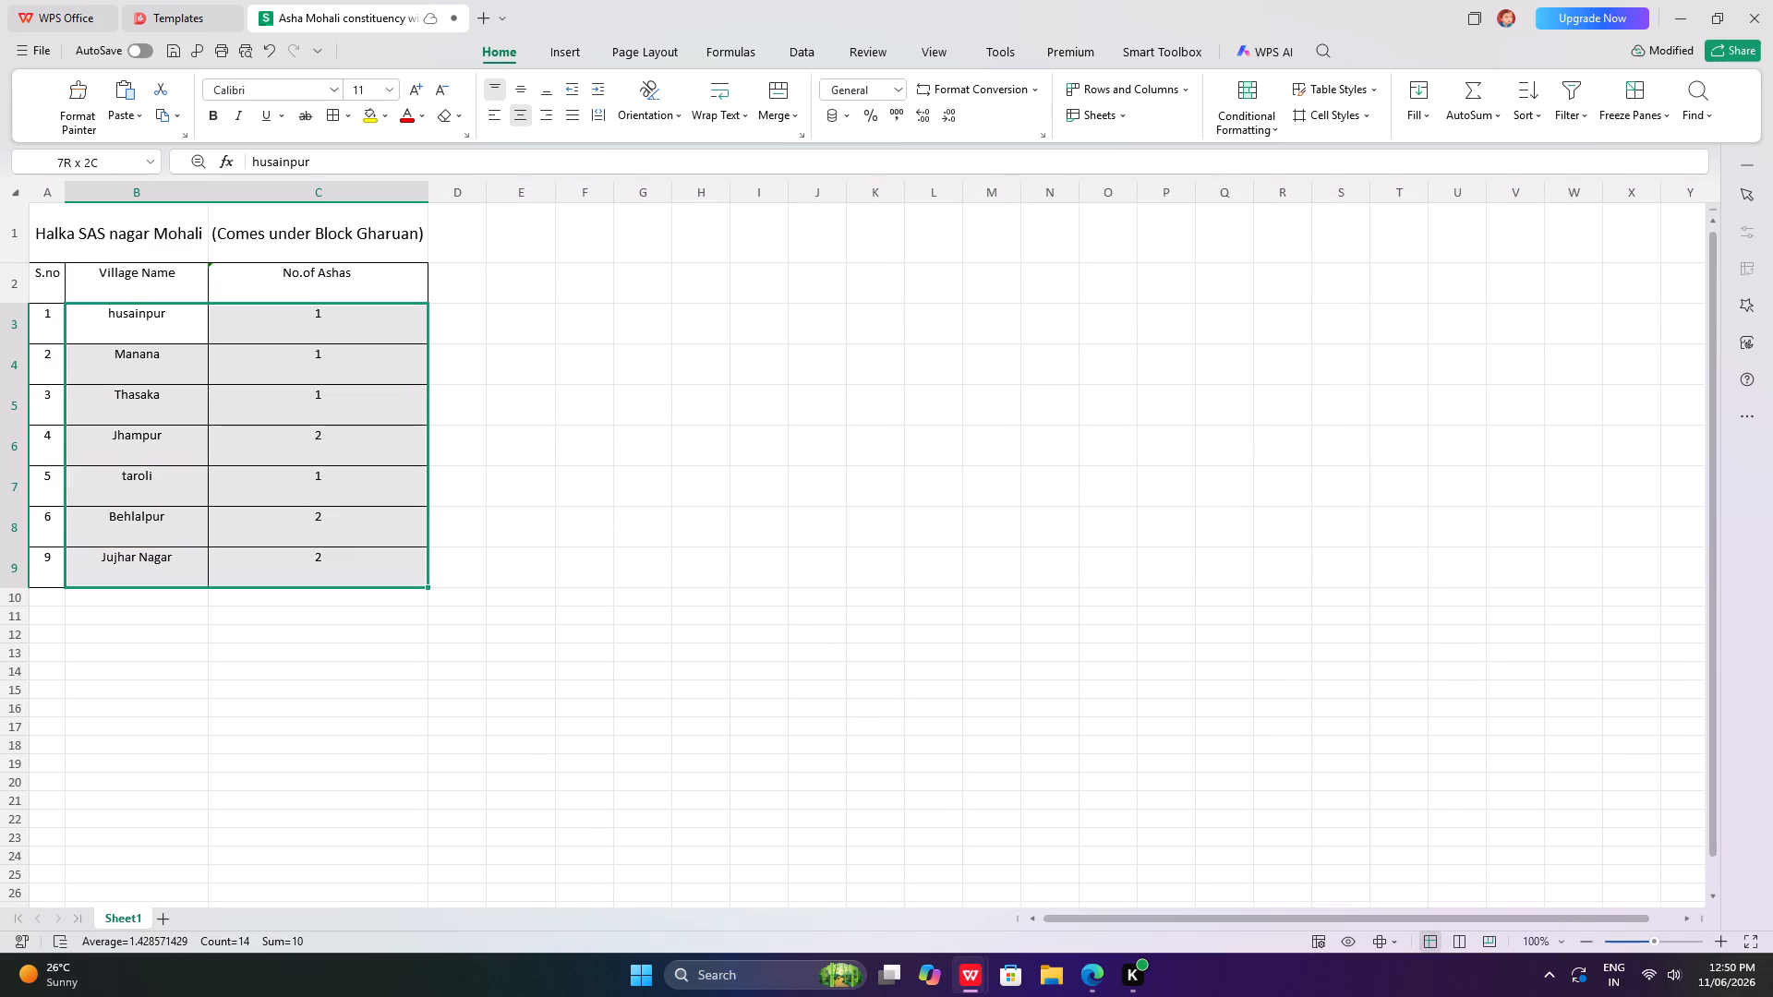
pyautogui.moveTo(281, 557); pyautogui.dragTo(276, 557)
pyautogui.press('Delete')
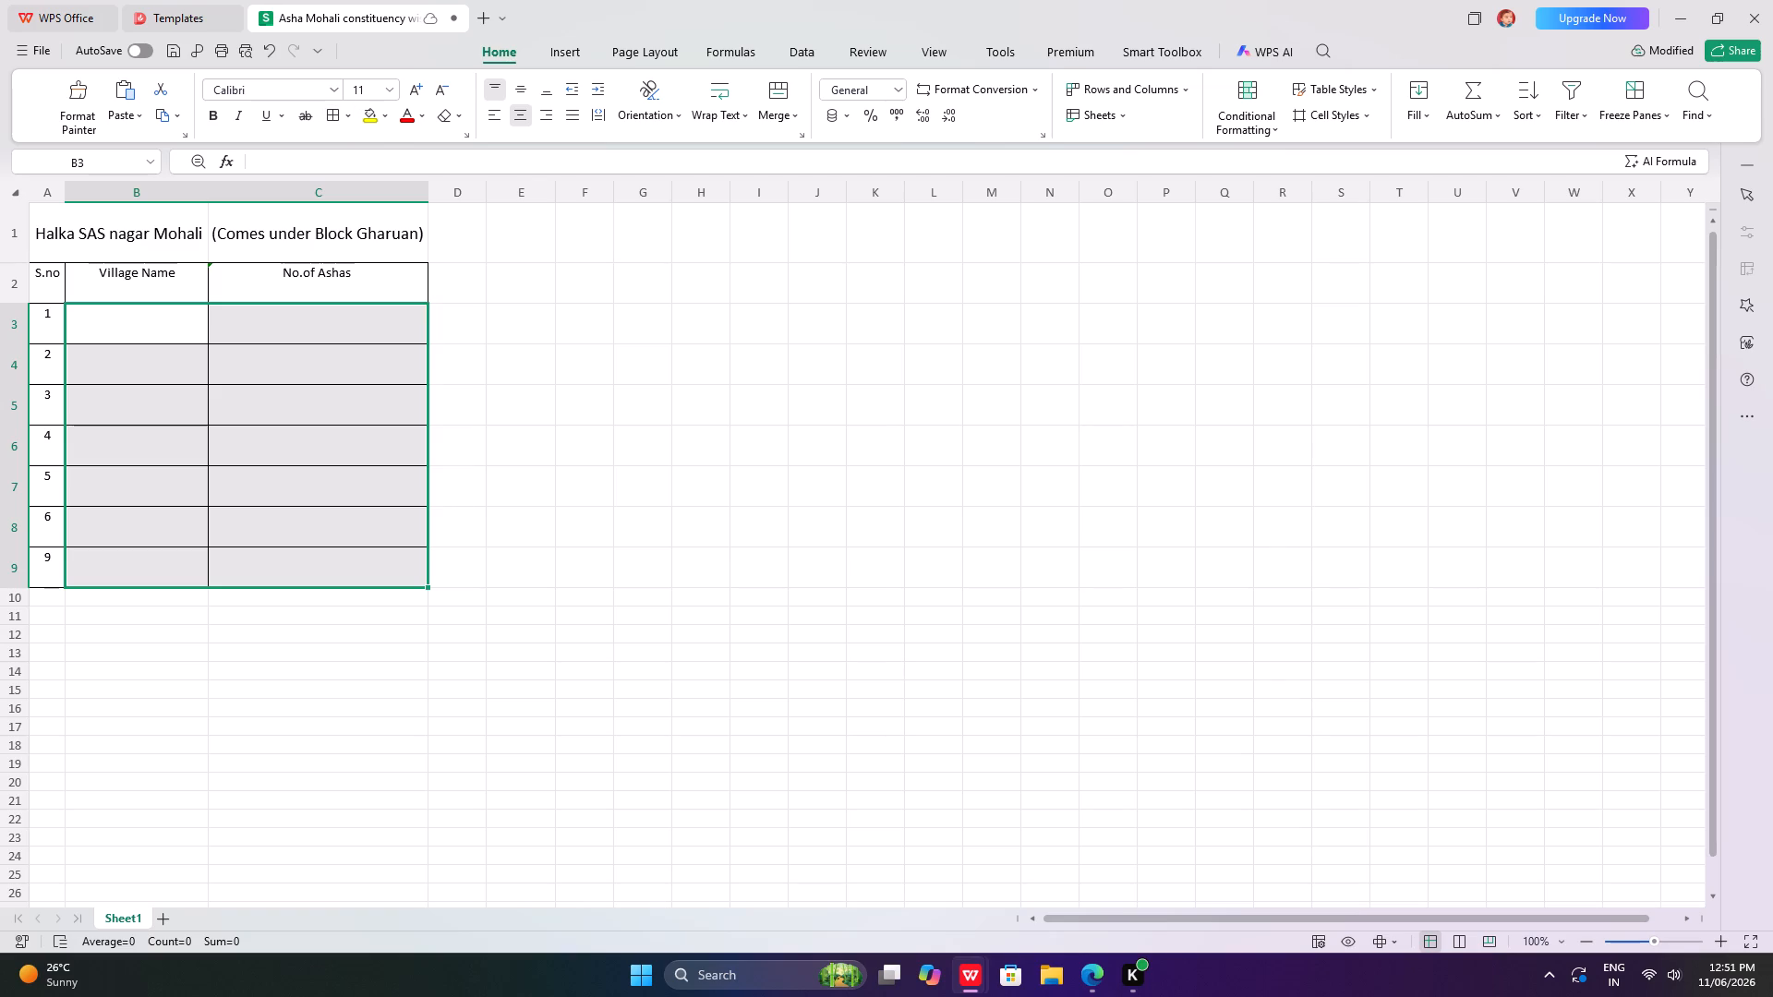
# Enlarge the S.no, Village Name and No.of Ashas column headings to font size 14.
pyautogui.moveTo(46, 268); pyautogui.dragTo(271, 280)
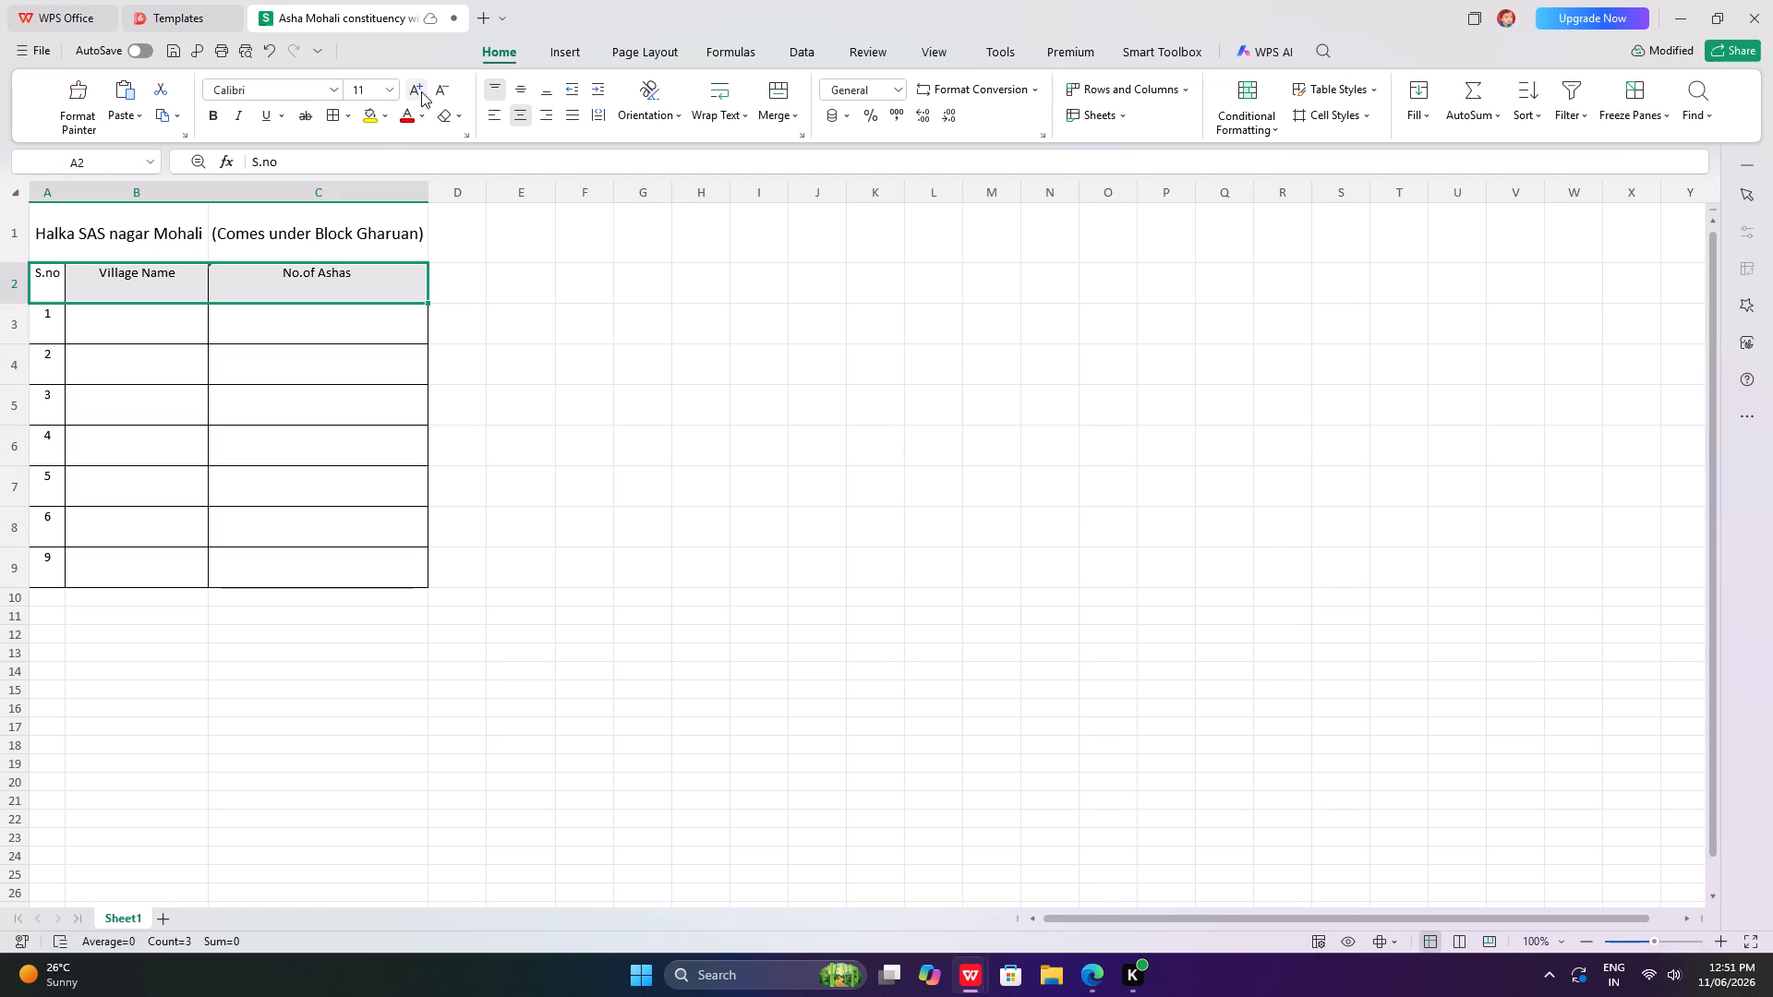
pyautogui.click(421, 91)
pyautogui.click(398, 91)
pyautogui.click(417, 92)
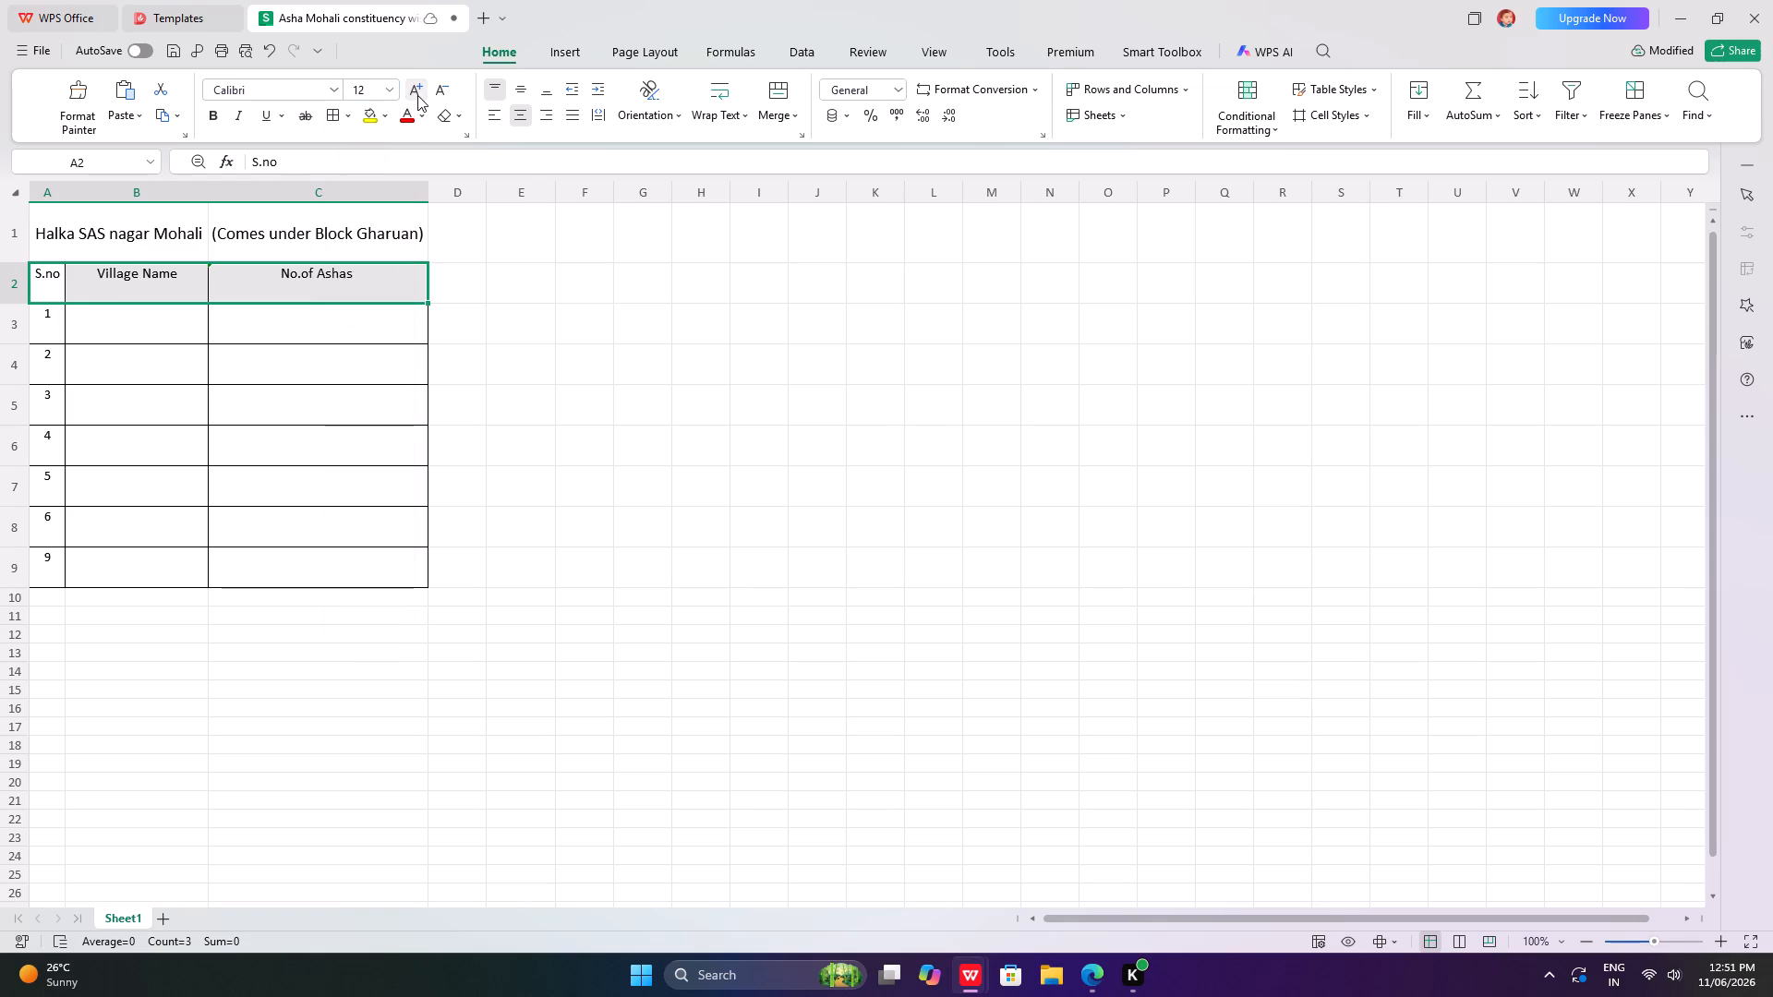
pyautogui.click(417, 95)
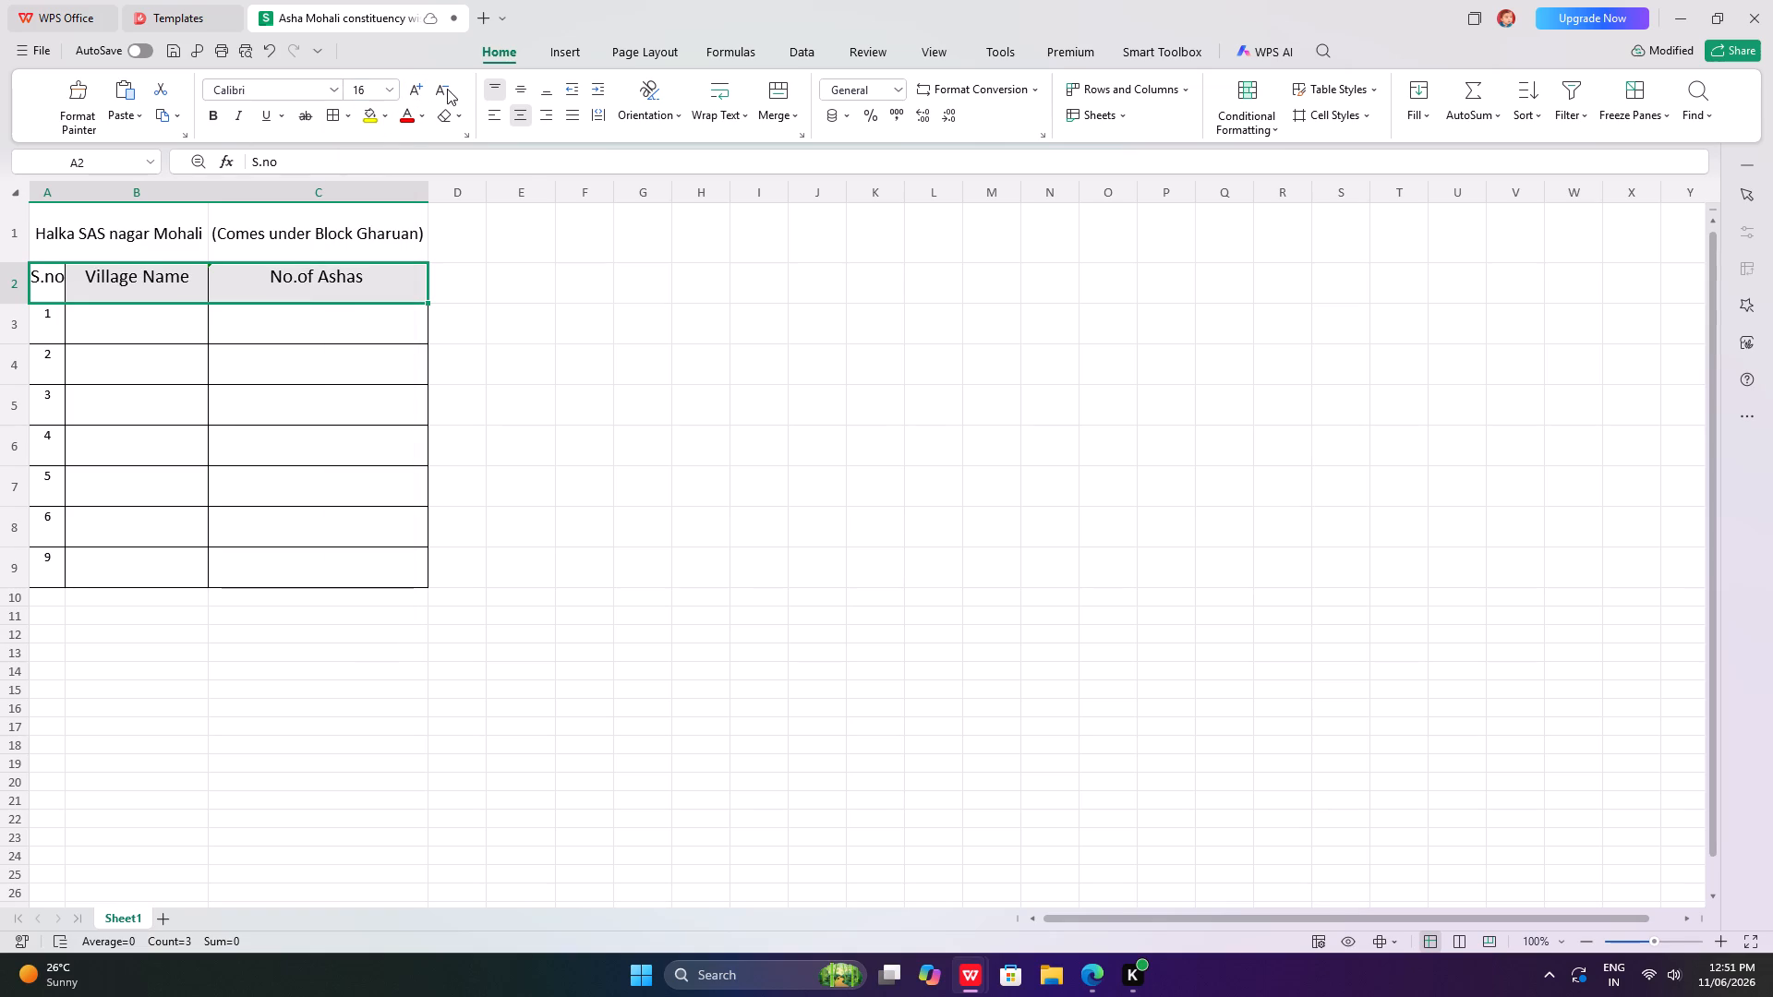
pyautogui.click(448, 88)
pyautogui.click(165, 350)
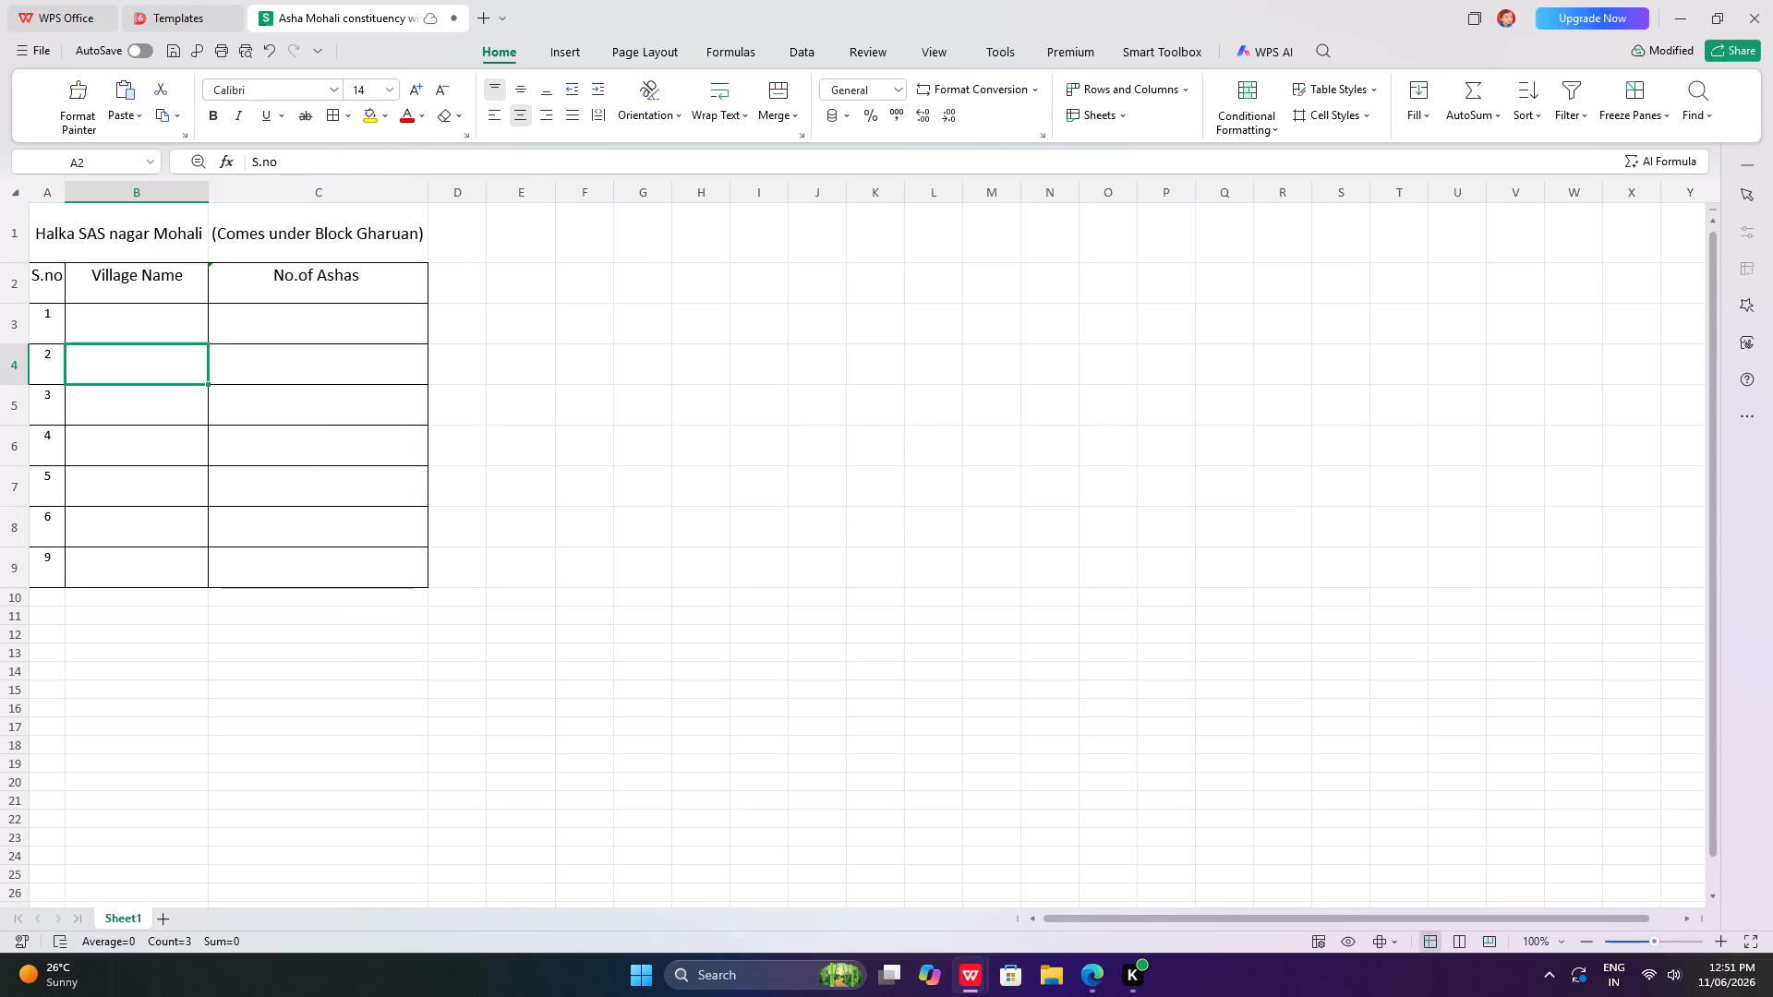
# Widen the serial number column slightly so that its S.no heading fits.
pyautogui.moveTo(68, 189); pyautogui.dragTo(81, 189)
pyautogui.click(127, 411)
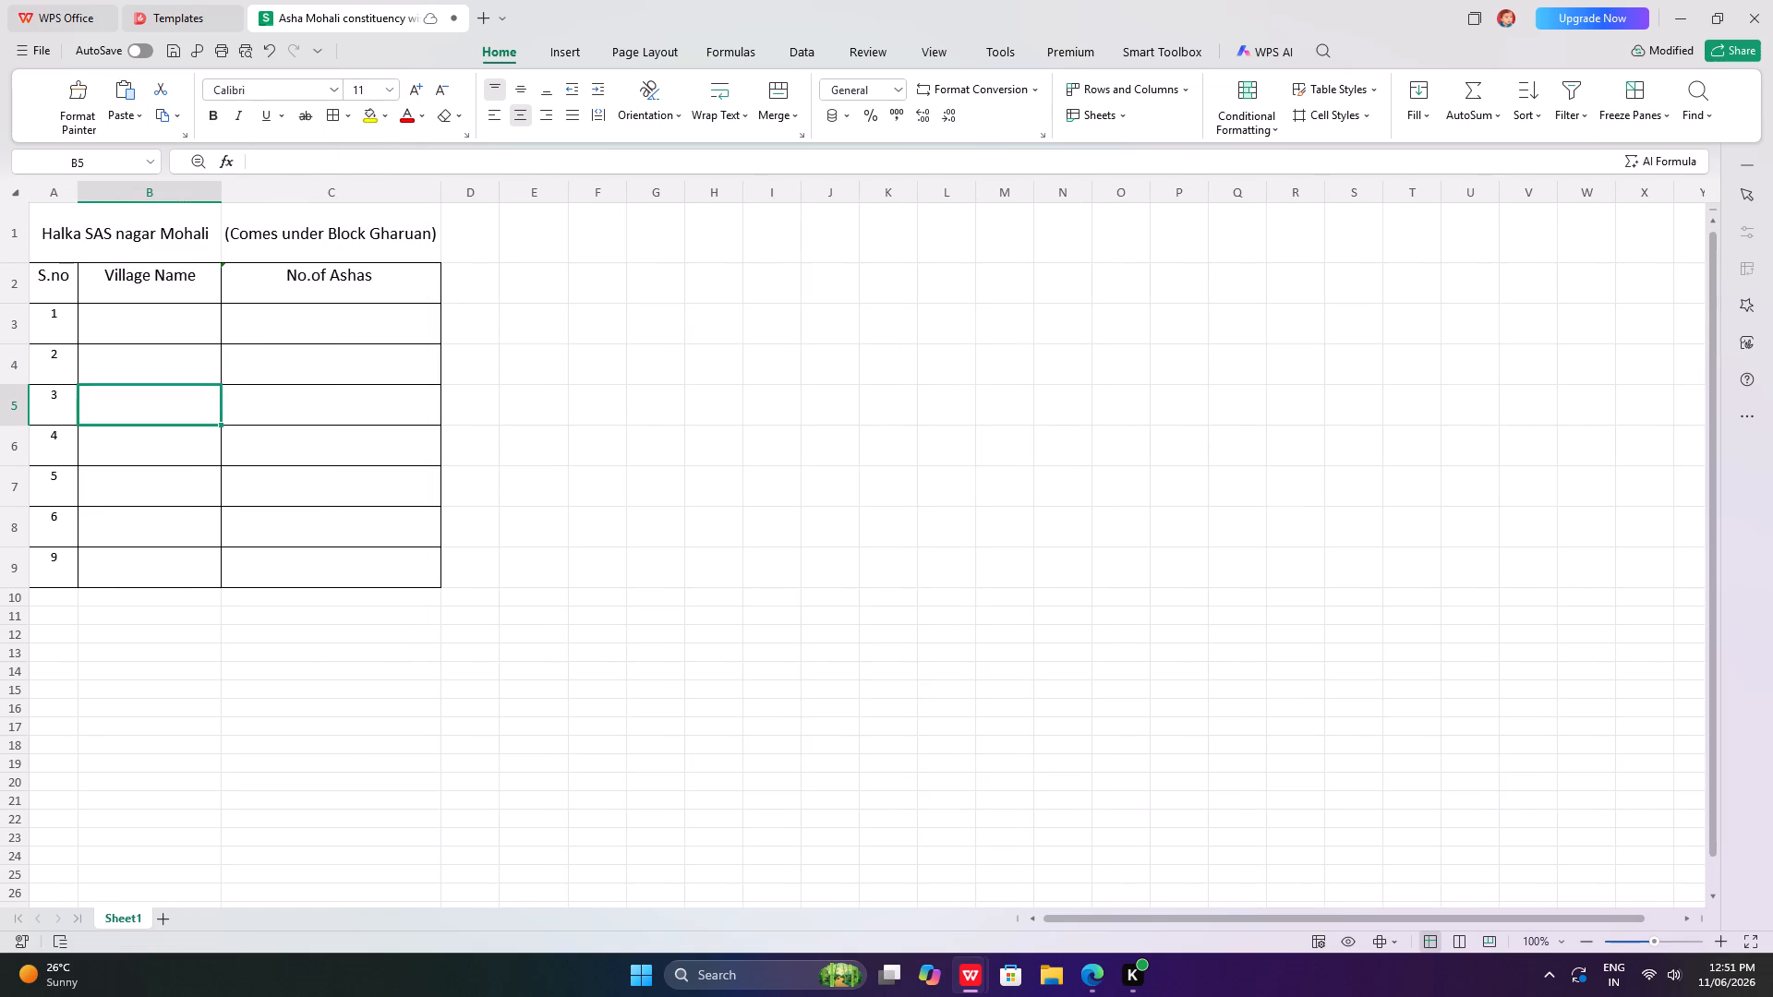
# Copy the S.no heading's formatting onto the empty village name cell B4 with Format Painter.
pyautogui.click(48, 284)
pyautogui.click(91, 115)
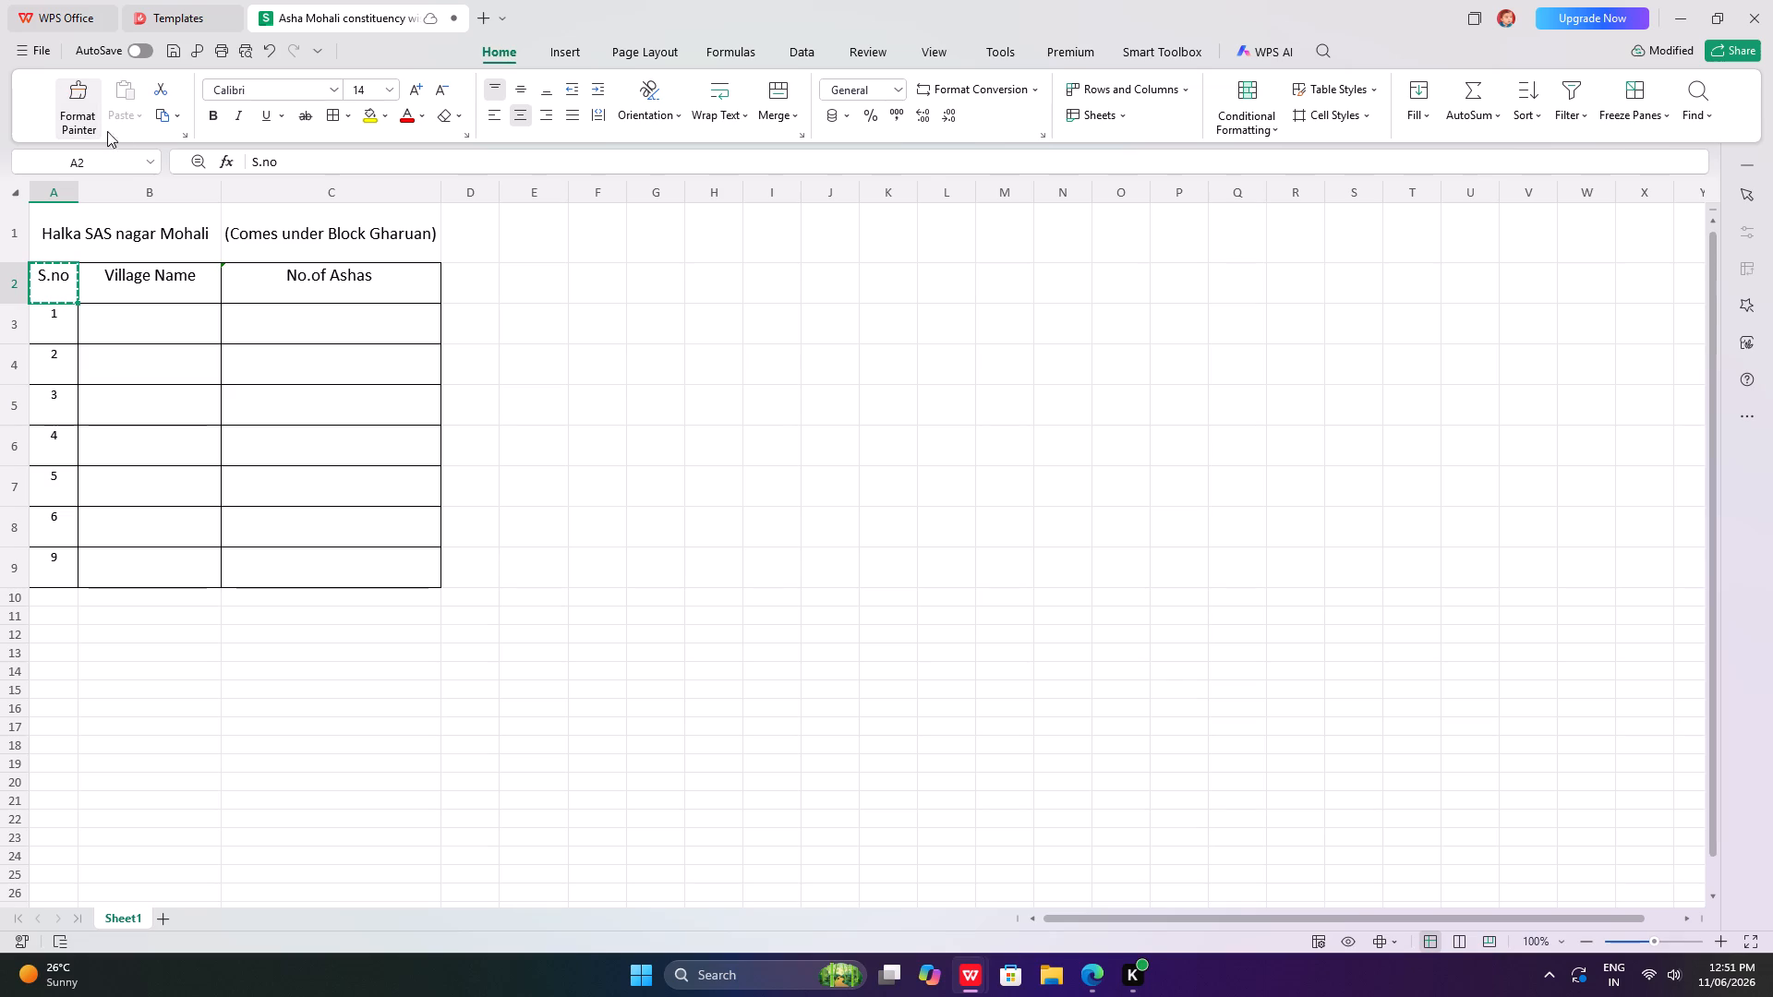
pyautogui.click(116, 344)
# Make the title row and the column heading row bold across columns A to C.
pyautogui.moveTo(53, 227); pyautogui.dragTo(326, 270)
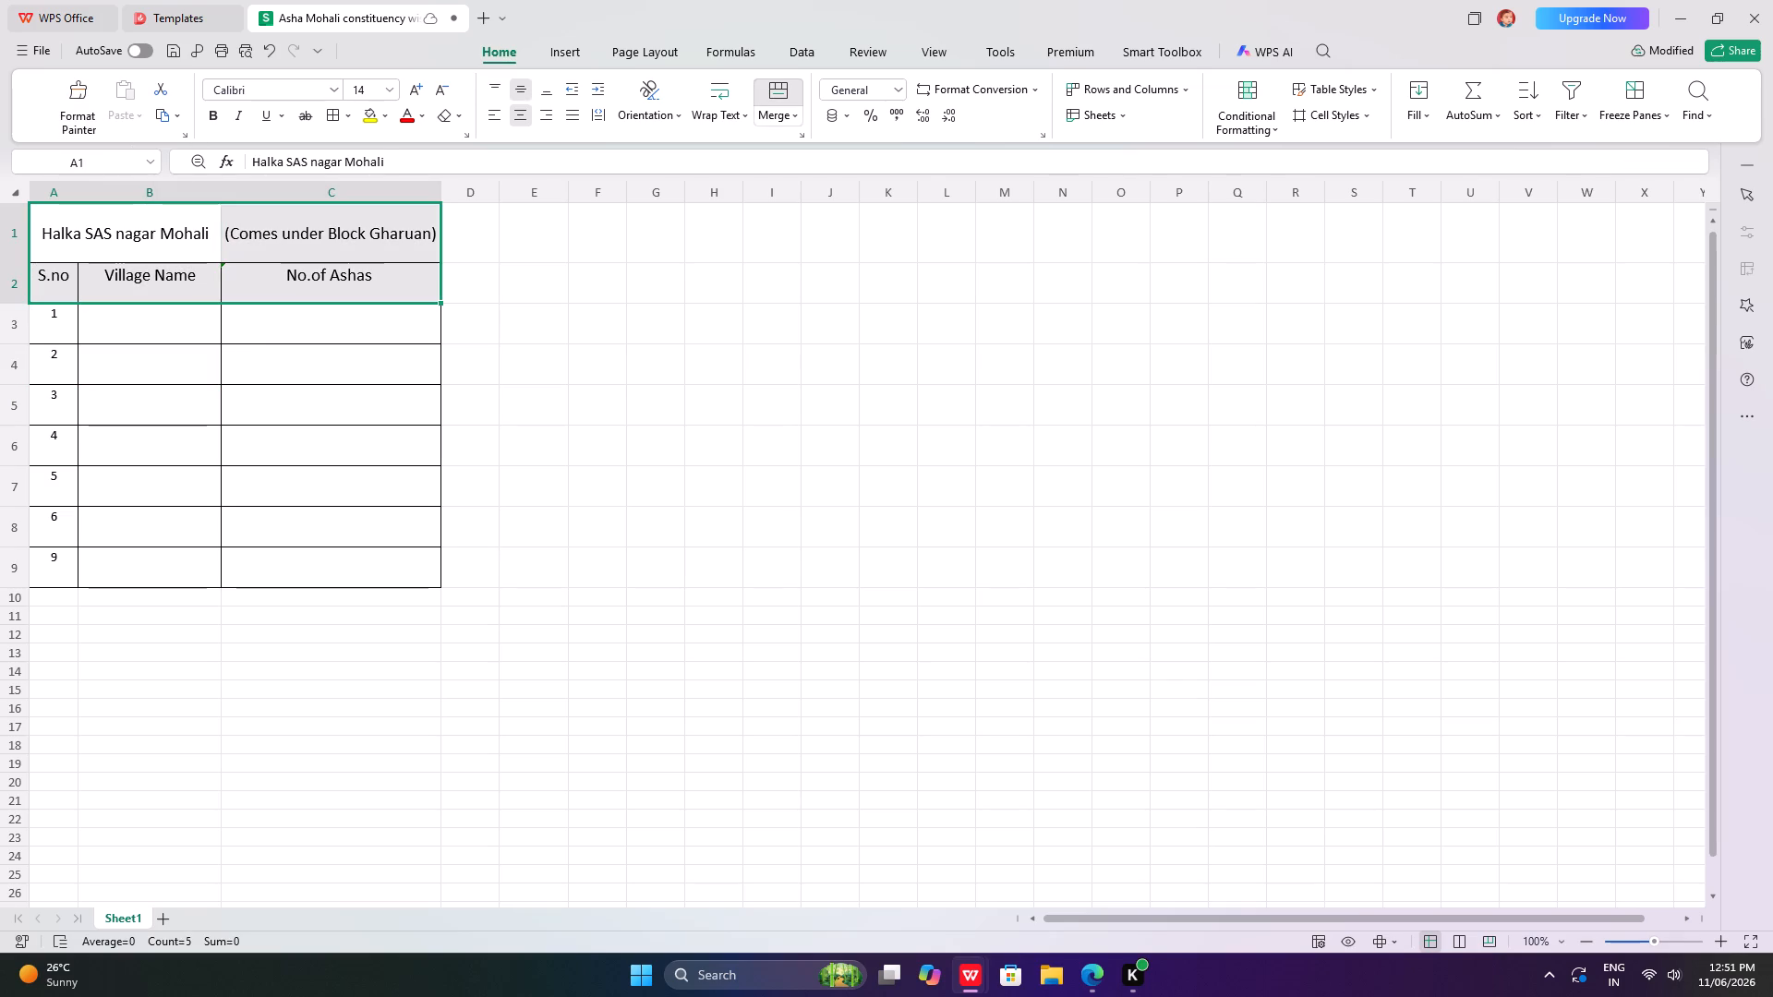
pyautogui.click(211, 120)
pyautogui.click(125, 368)
# Apply all borders to columns A to C from row 3 down past row 37 to extend the table grid.
pyautogui.moveTo(16, 322); pyautogui.dragTo(16, 329)
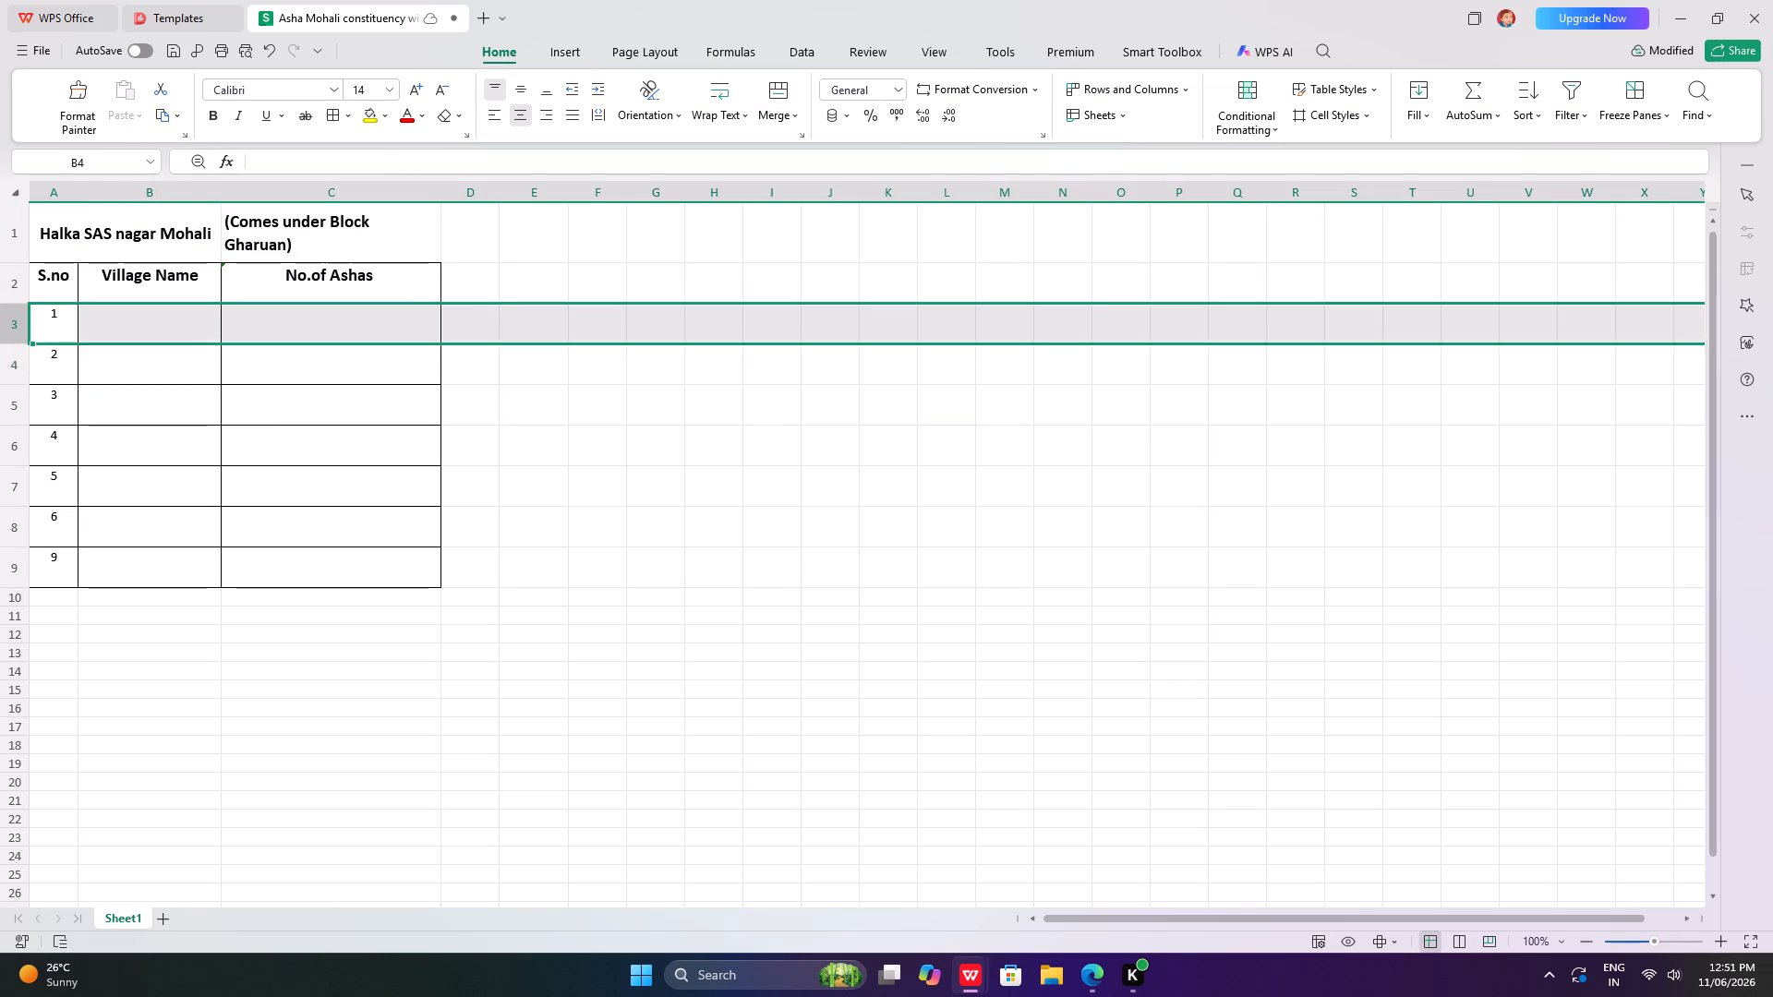
pyautogui.moveTo(16, 329); pyautogui.dragTo(31, 585)
pyautogui.moveTo(46, 319); pyautogui.dragTo(295, 996)
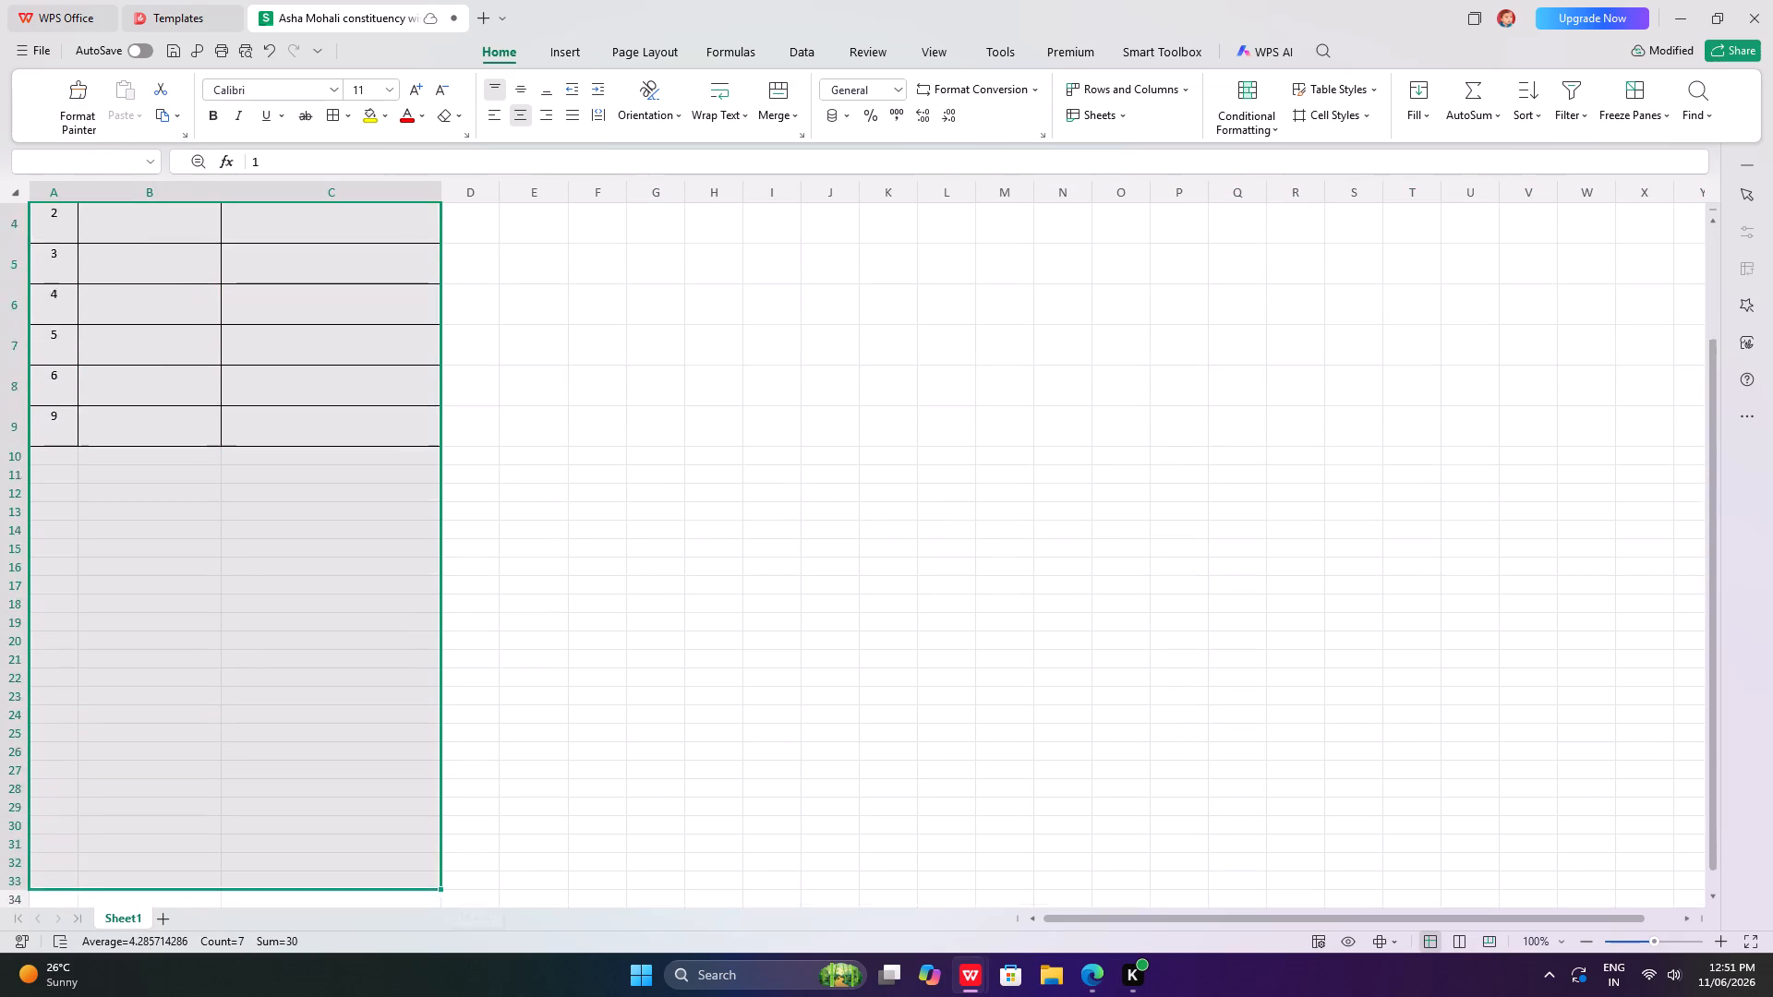
pyautogui.moveTo(295, 996); pyautogui.dragTo(306, 940)
pyautogui.click(334, 123)
pyautogui.scroll(3, 356, 436)
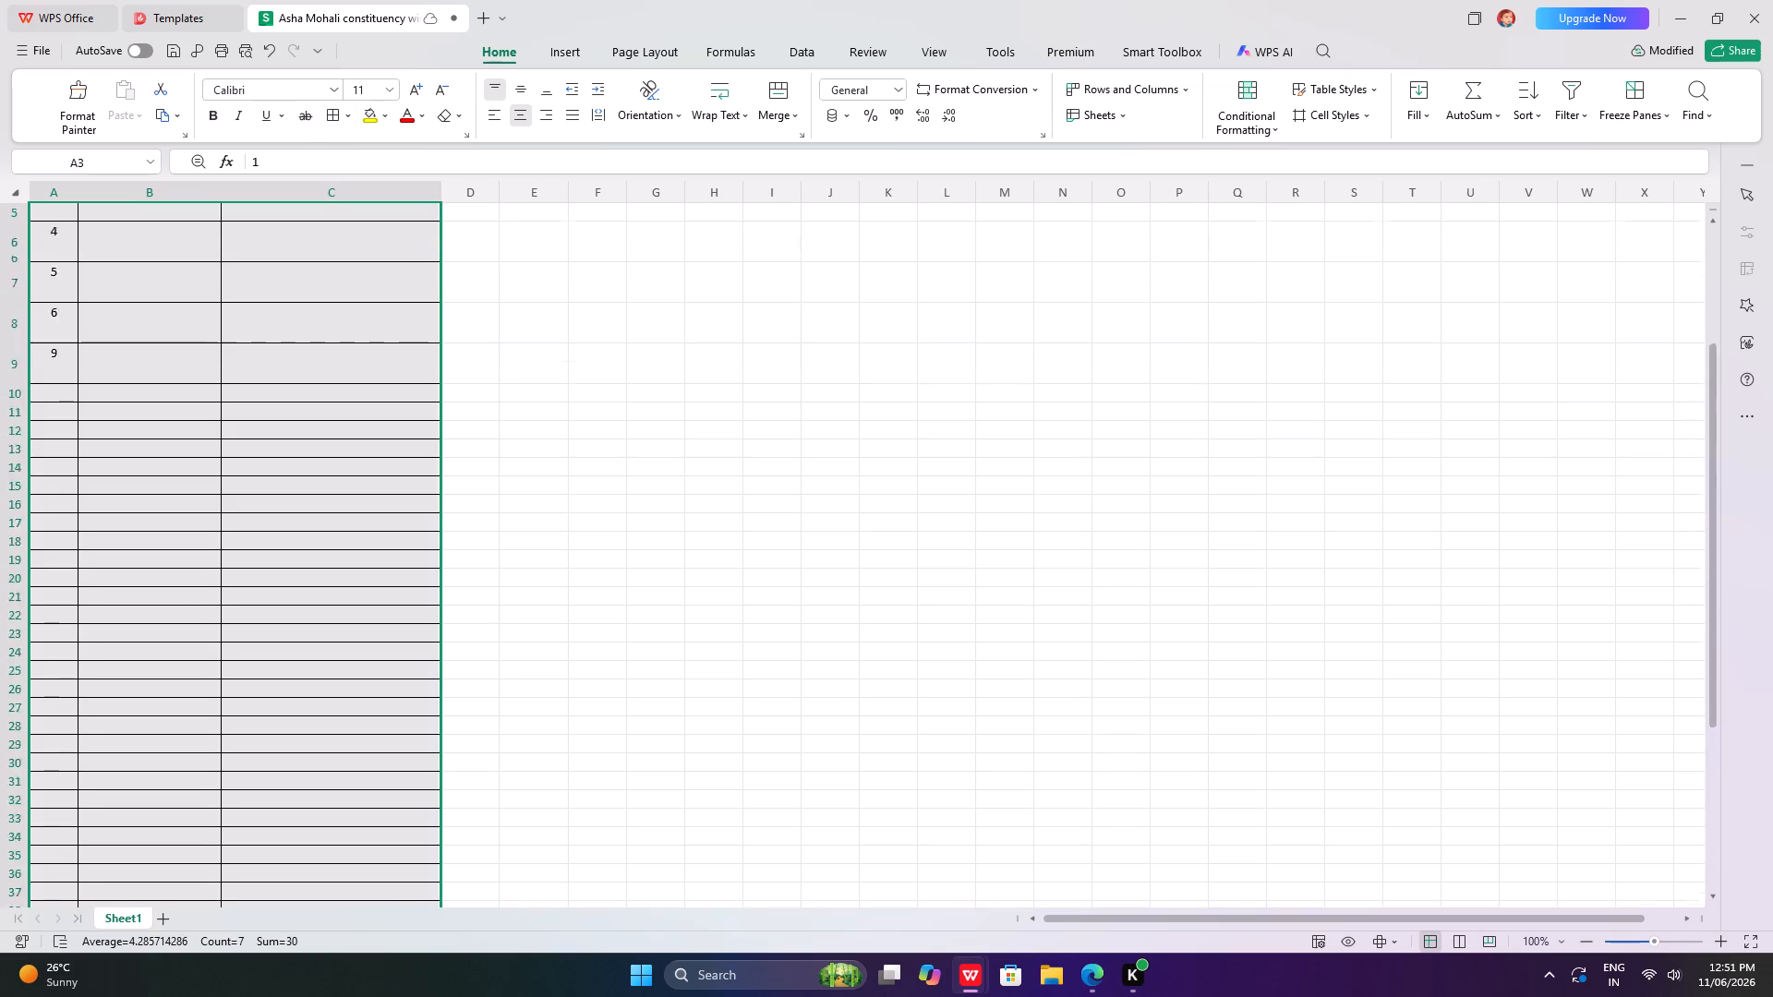
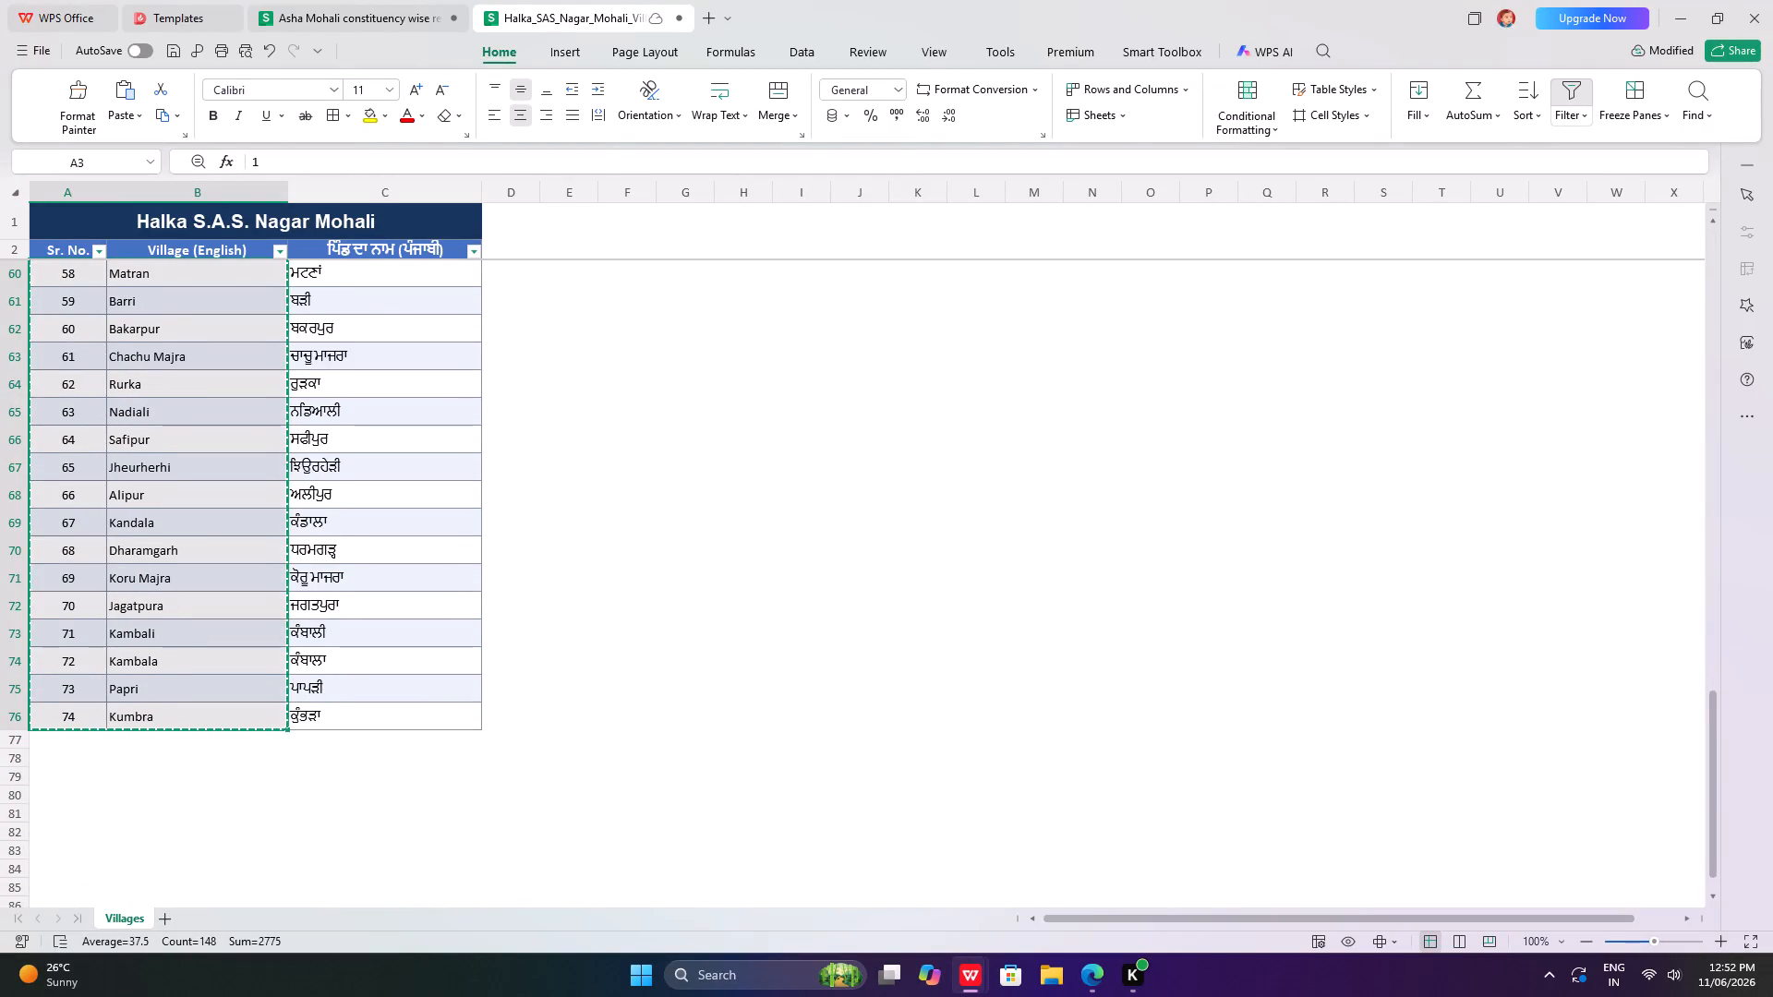
# Paste the copied serial numbers and English village names into the Asha Mohali constituency workbook, starting at cell A3.
pyautogui.click(326, 22)
pyautogui.click(53, 327)
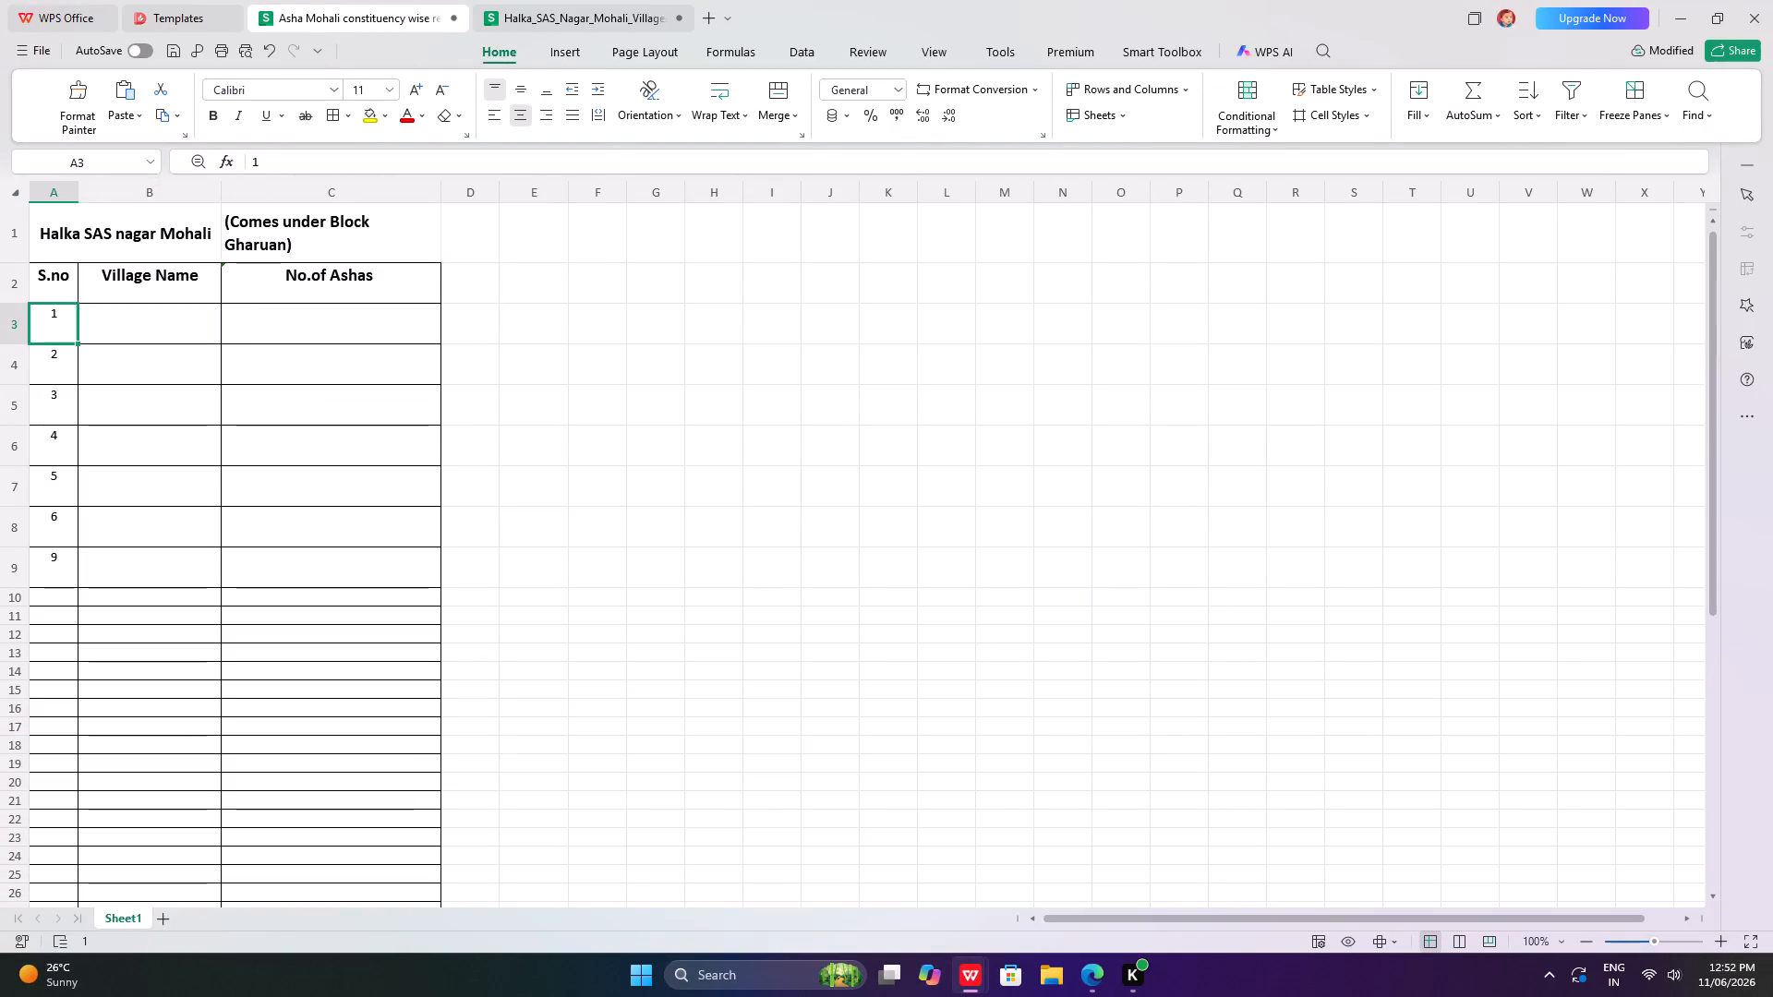
pyautogui.hotkey('ctrl', 'v')
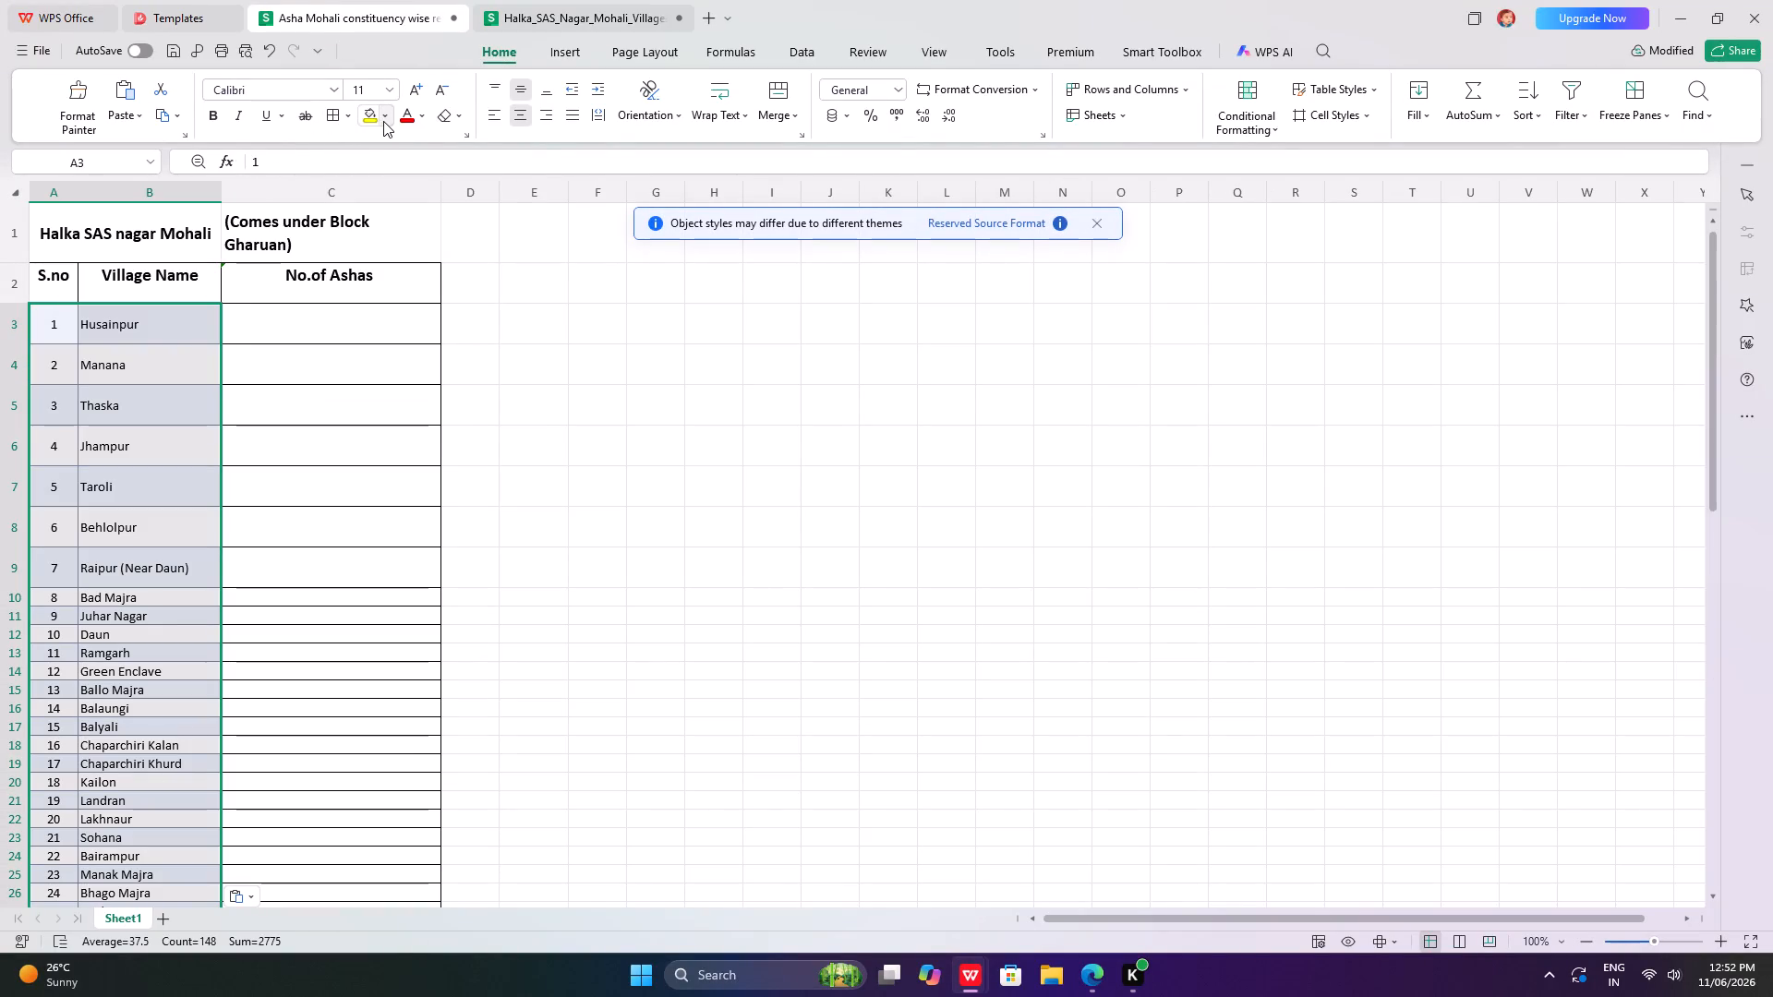
# Remove the fill colour from the pasted serial number and village name cells.
pyautogui.click(386, 120)
pyautogui.click(378, 181)
pyautogui.click(161, 445)
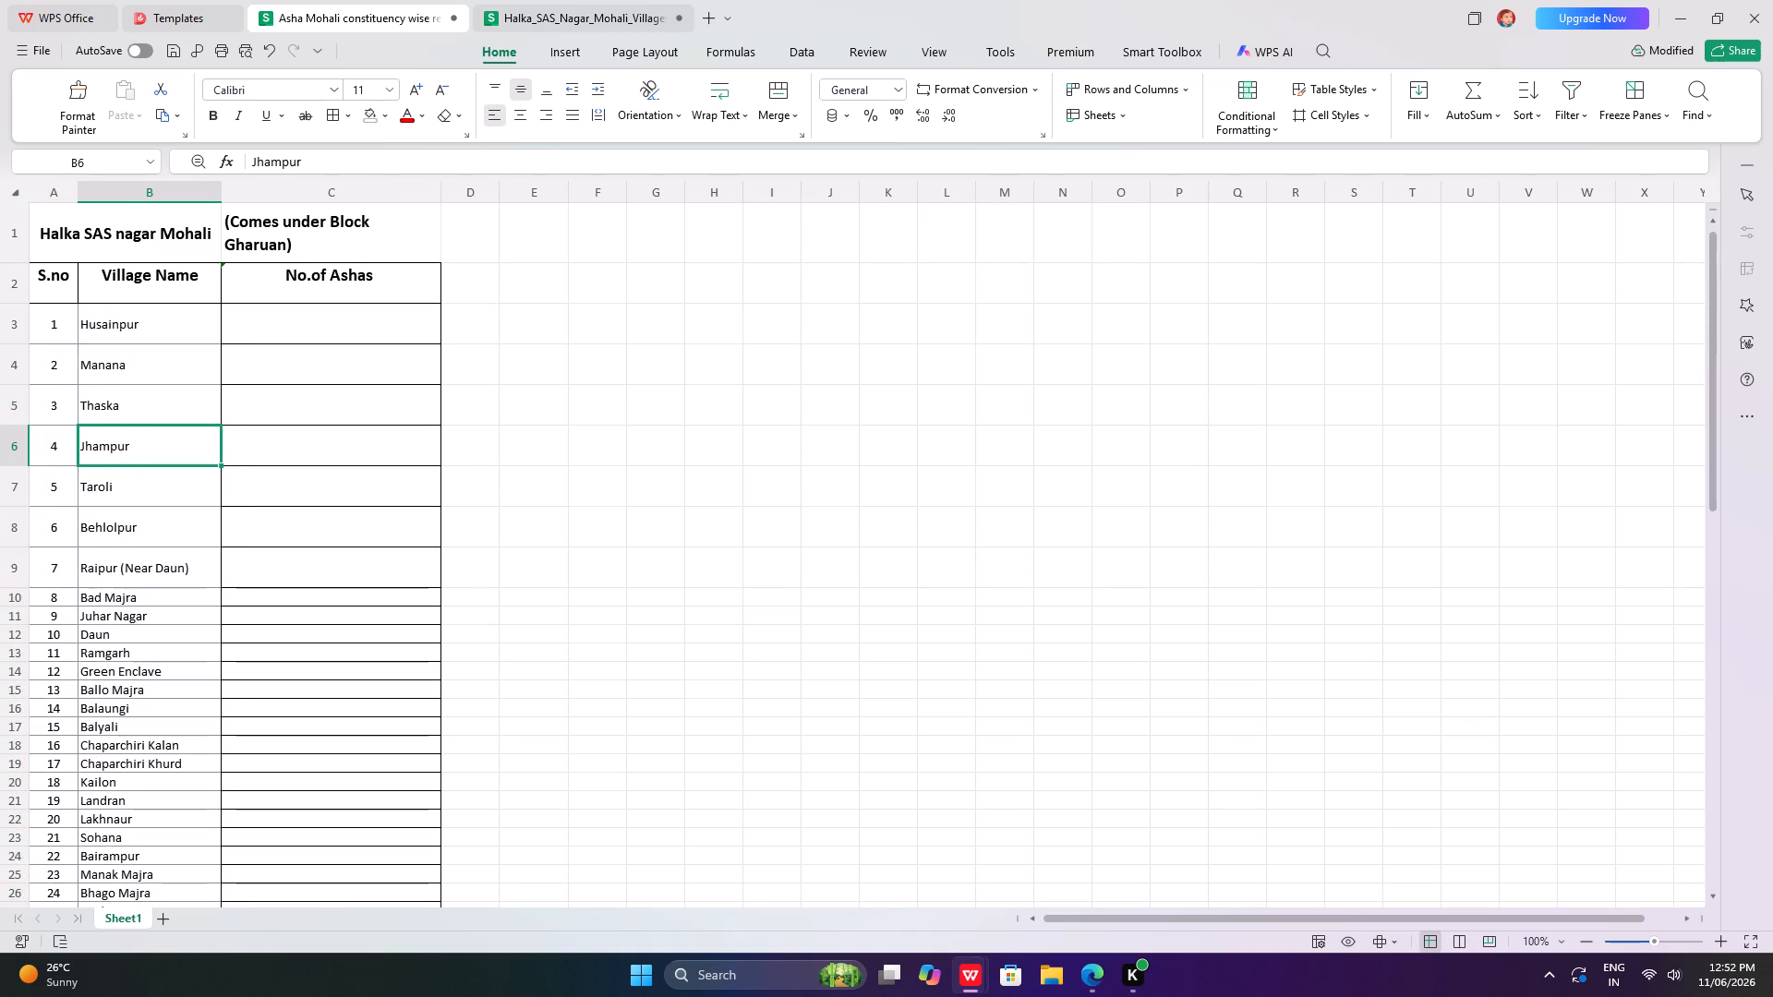
# Select the entire village rows from row 3 down through the pasted list.
pyautogui.scroll(-4, 90, 559)
pyautogui.scroll(6, 94, 559)
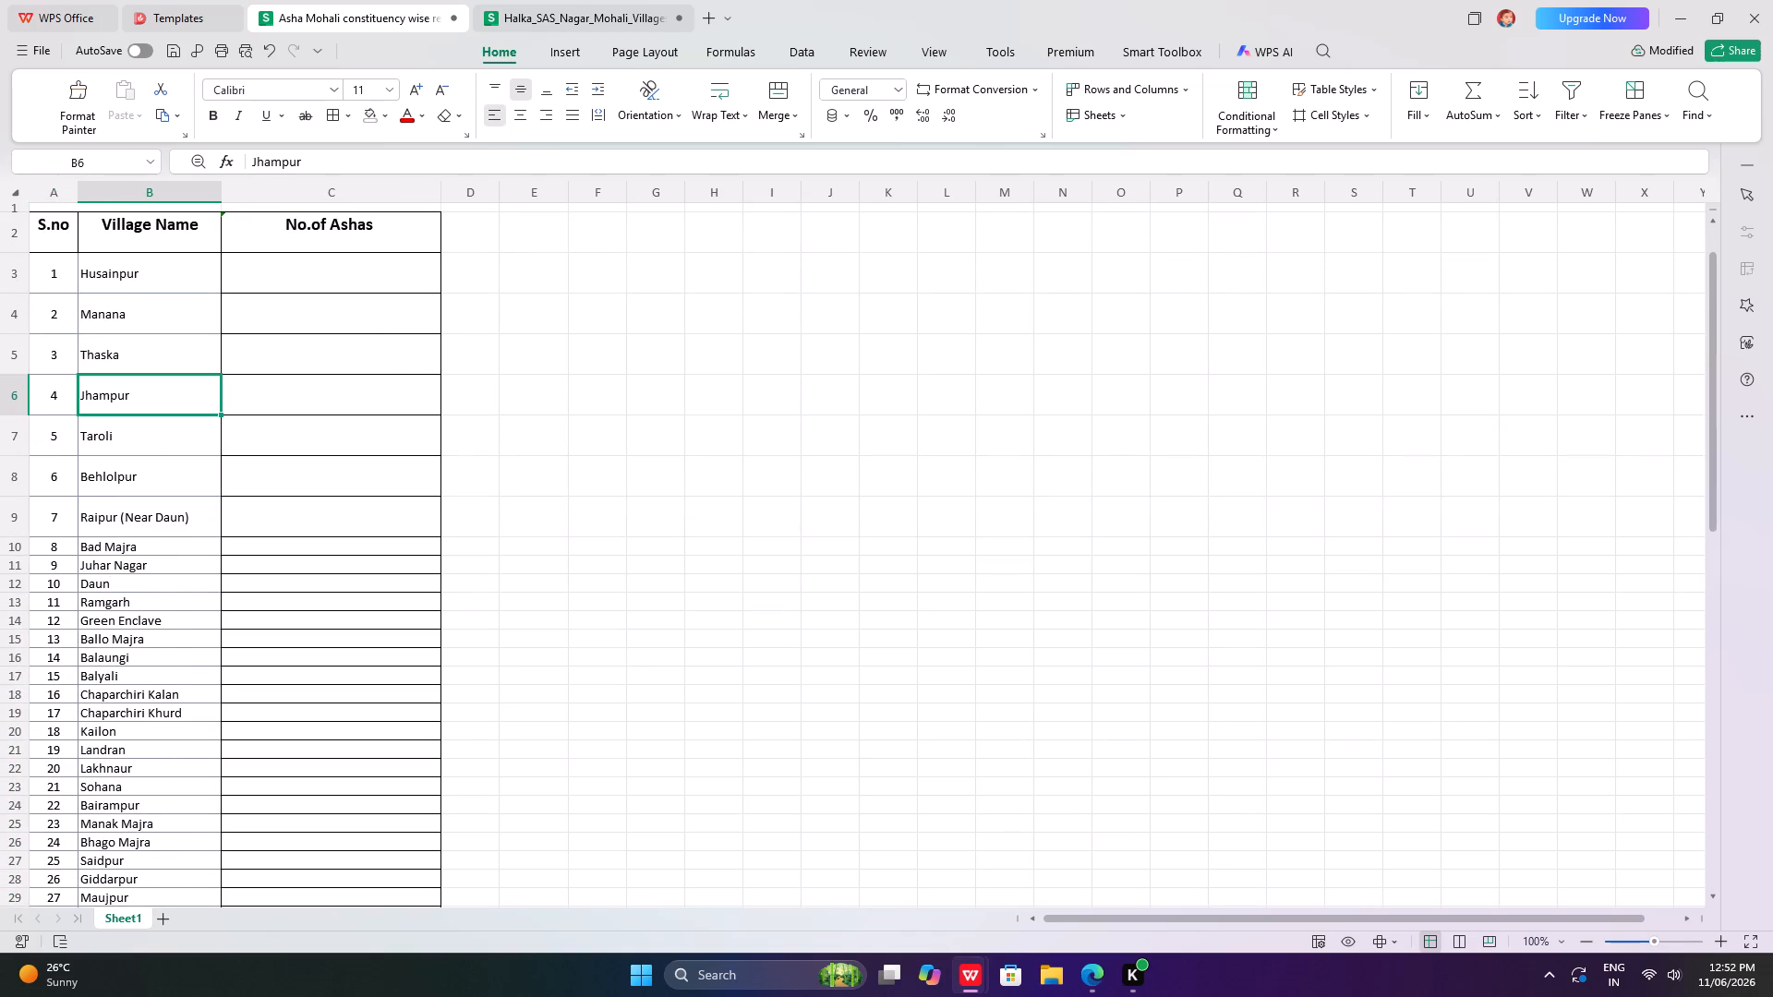
pyautogui.click(108, 332)
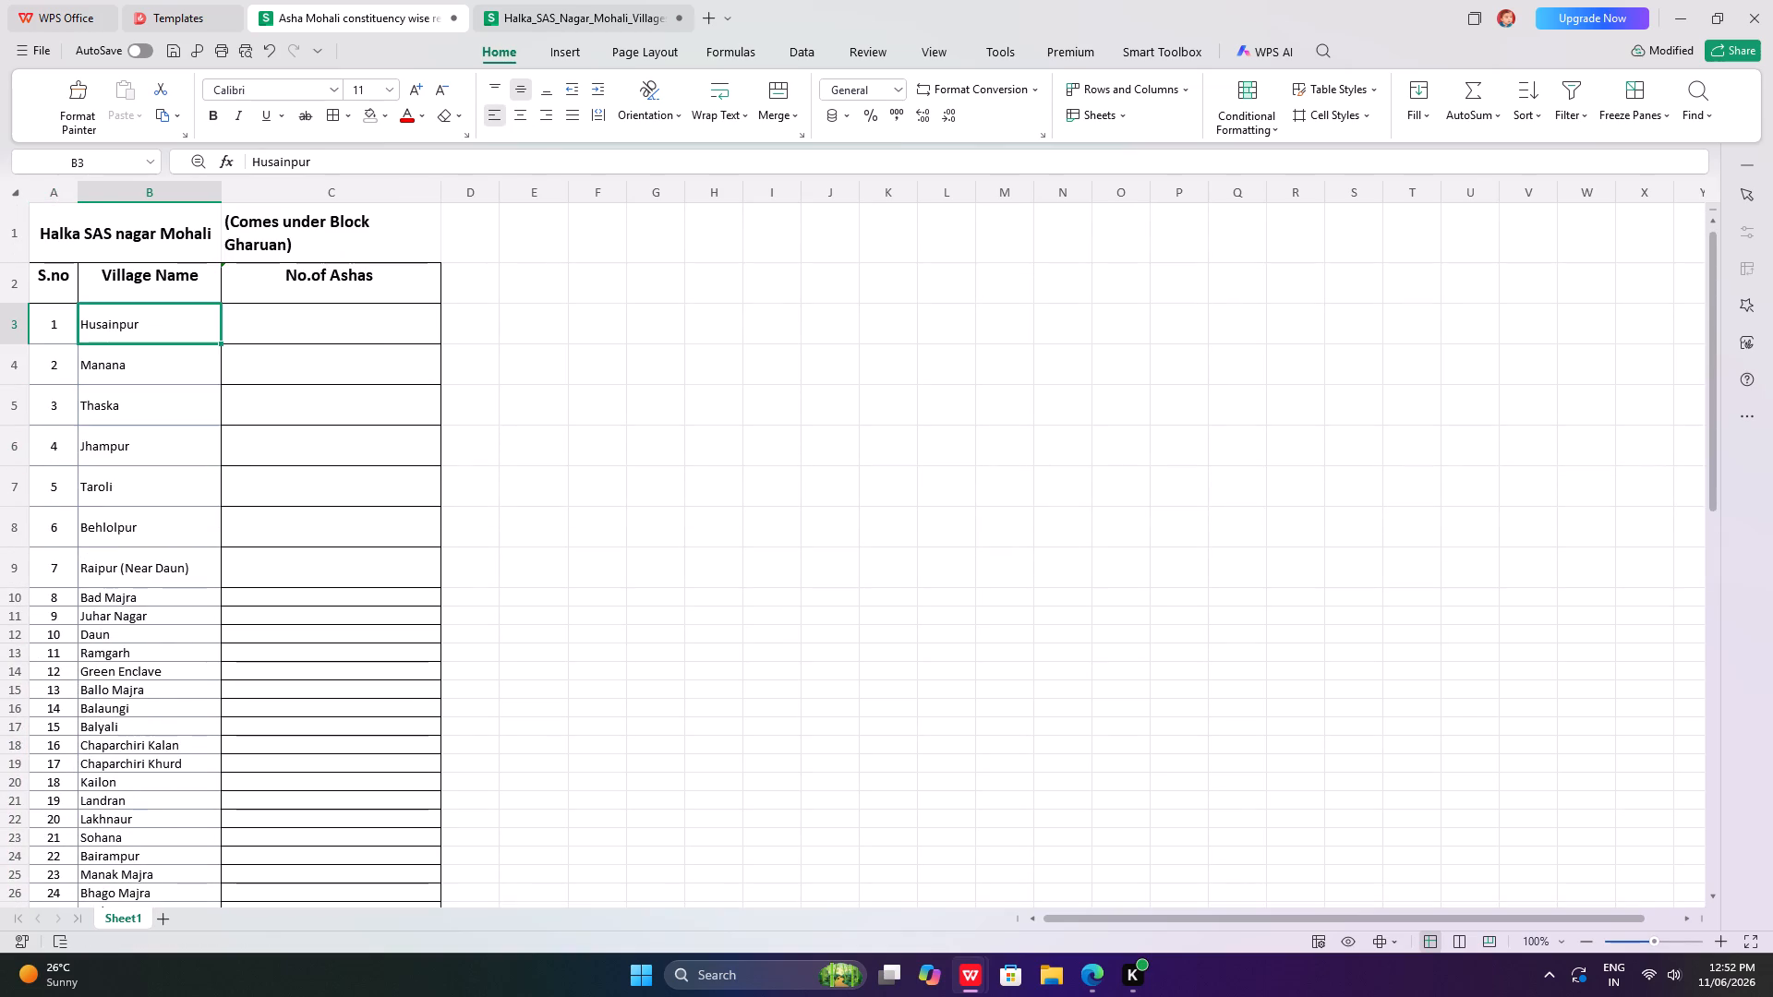
pyautogui.click(103, 378)
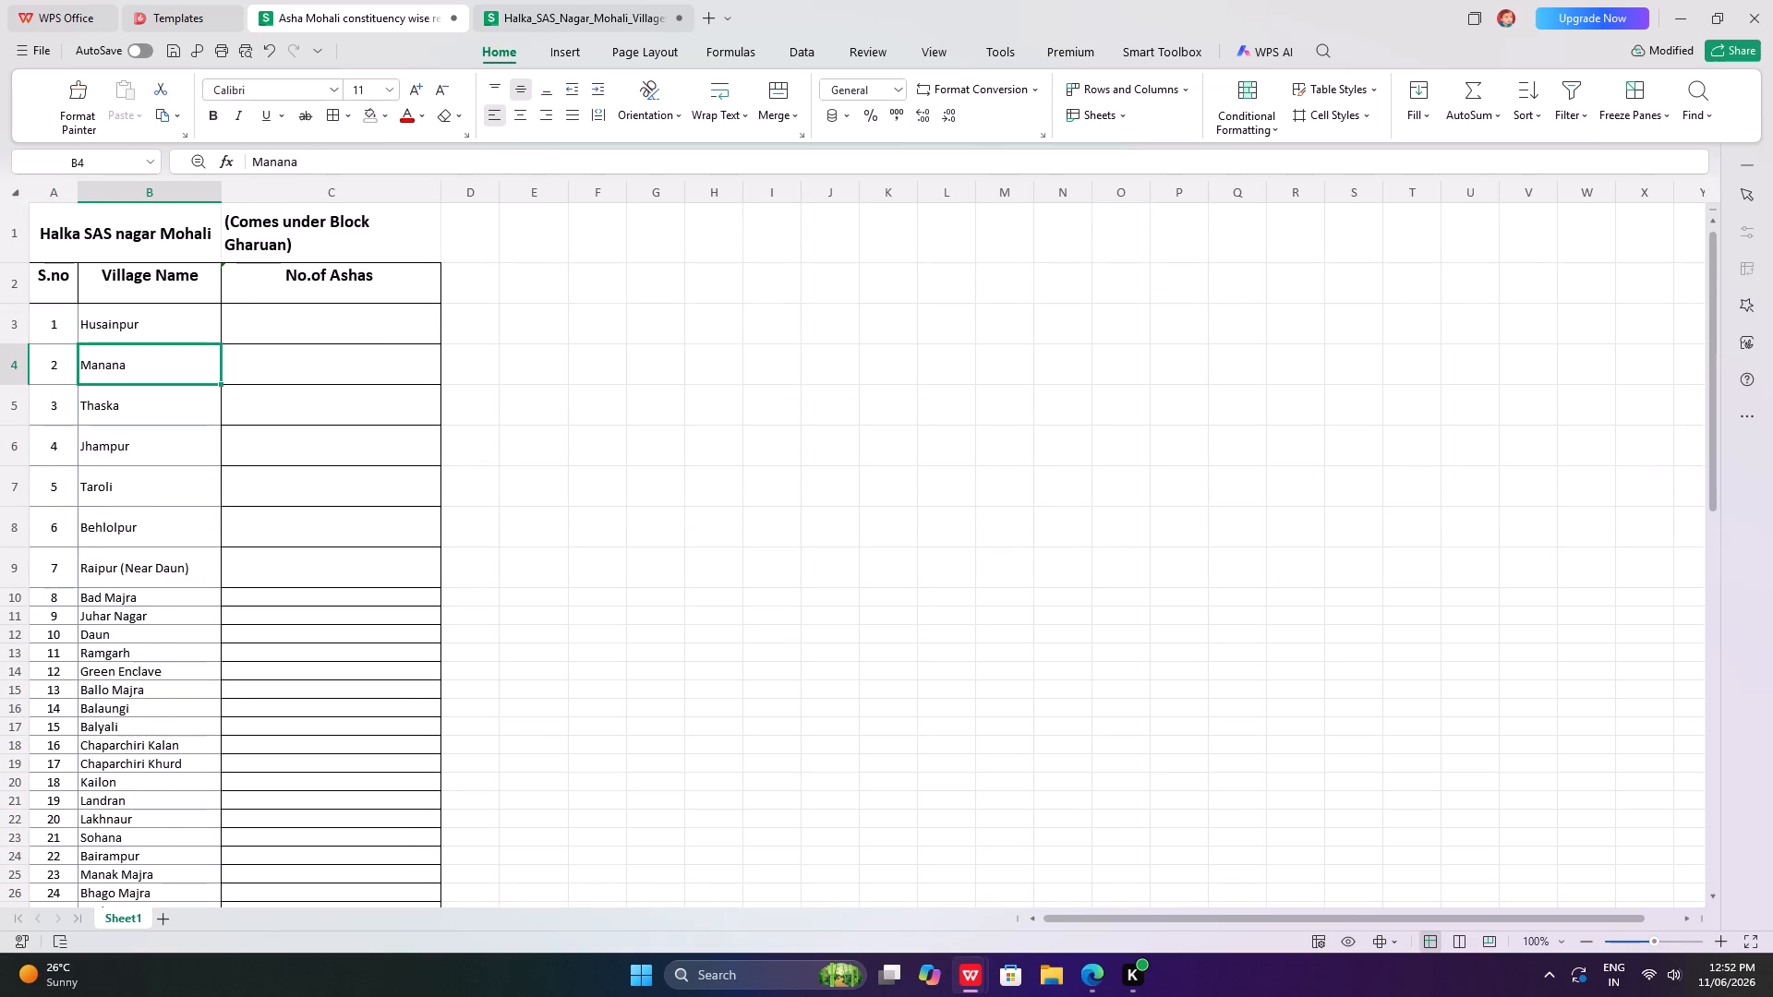
pyautogui.moveTo(15, 330); pyautogui.dragTo(5, 991)
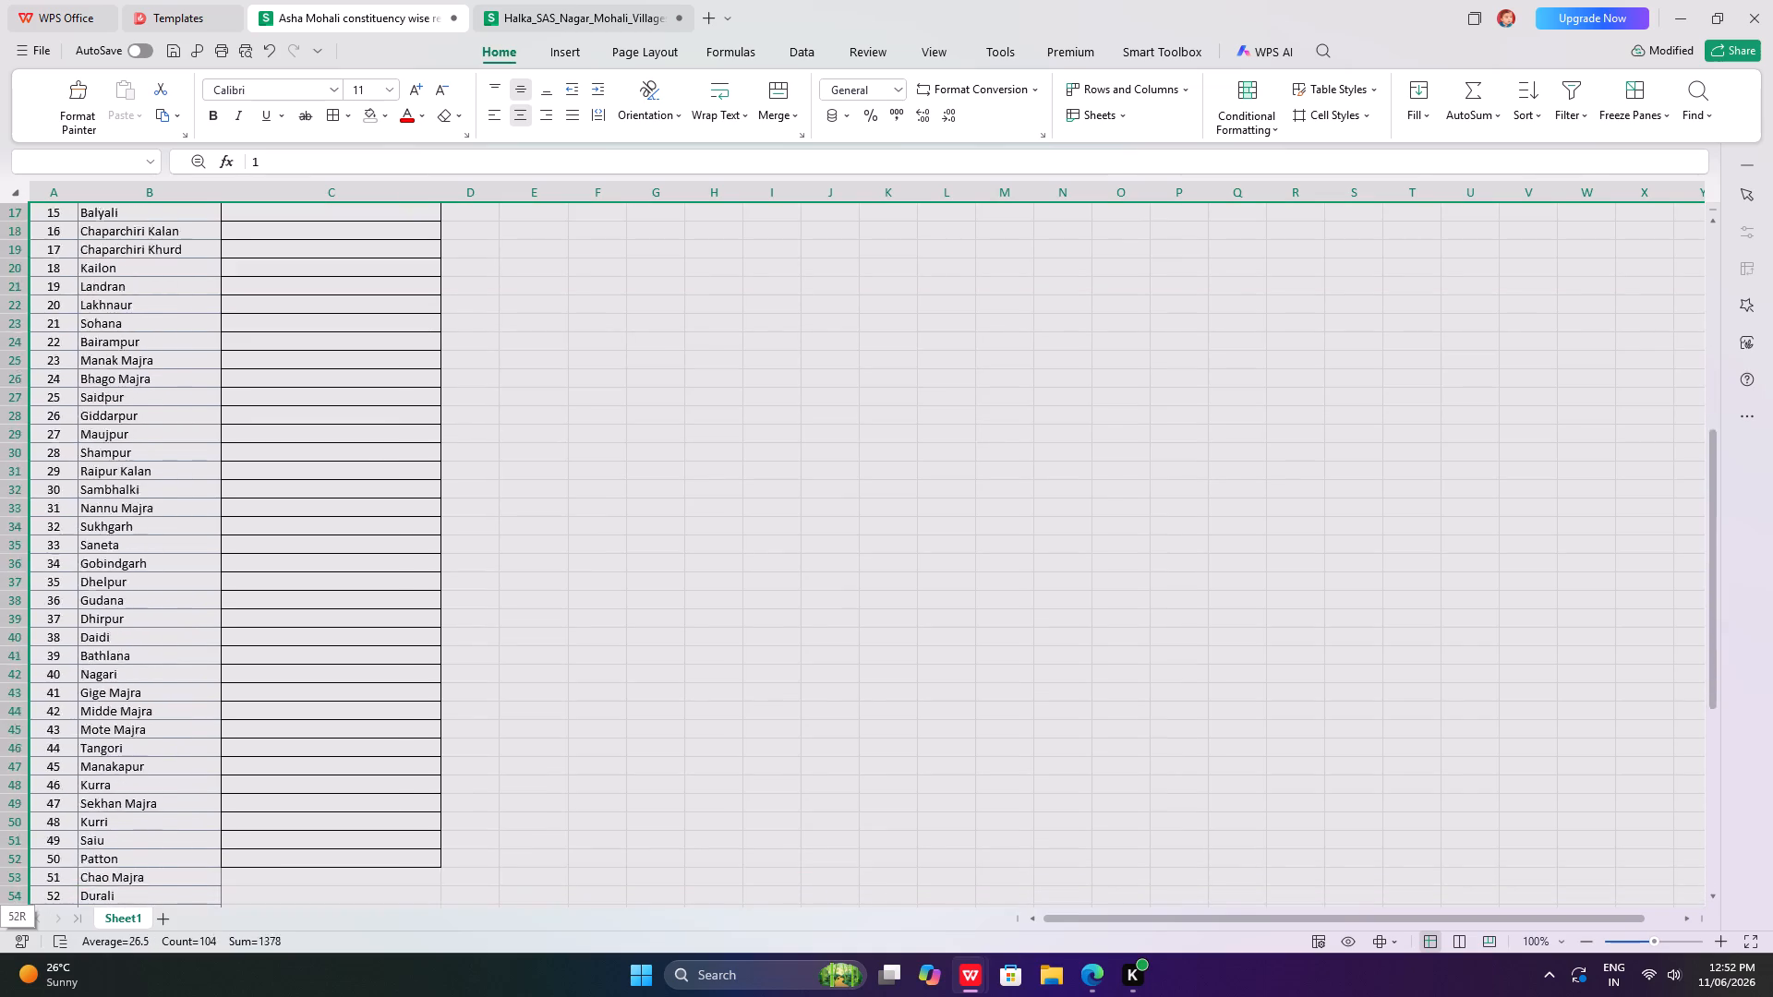
# Select rows 3 to 76 of the village list and increase their row height evenly.
pyautogui.moveTo(5, 991); pyautogui.dragTo(65, 996)
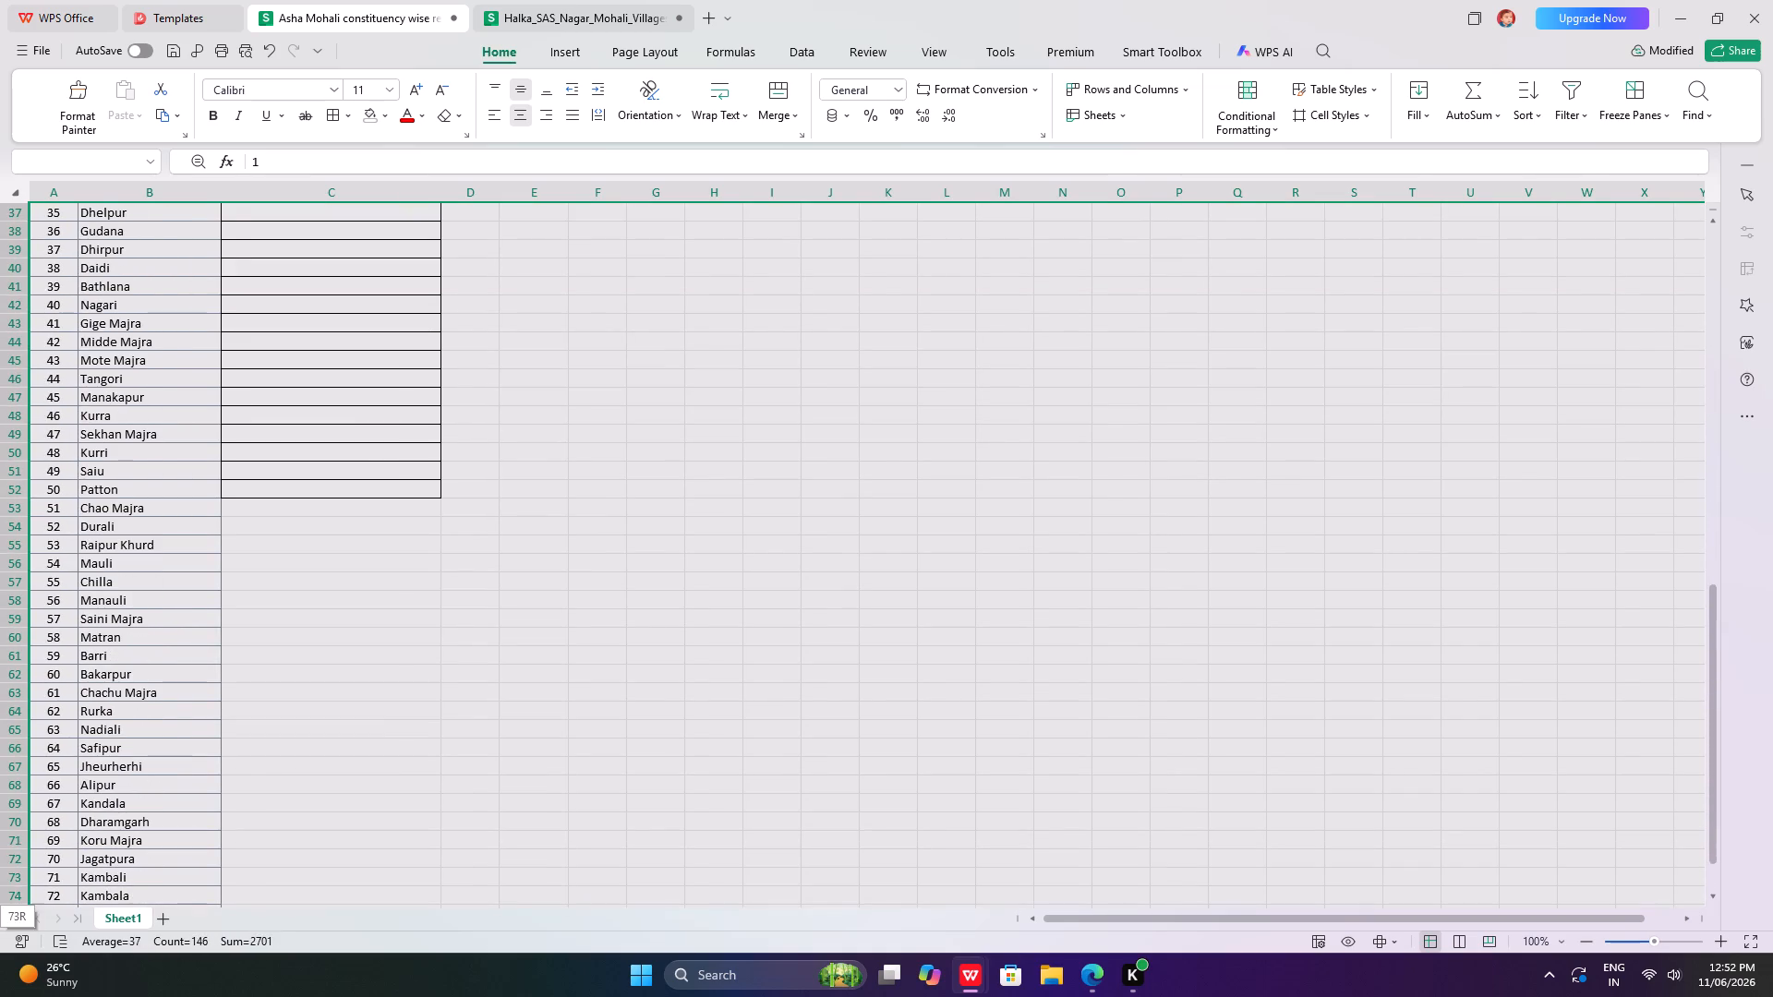
pyautogui.moveTo(65, 996); pyautogui.dragTo(64, 896)
pyautogui.scroll(-3, 56, 693)
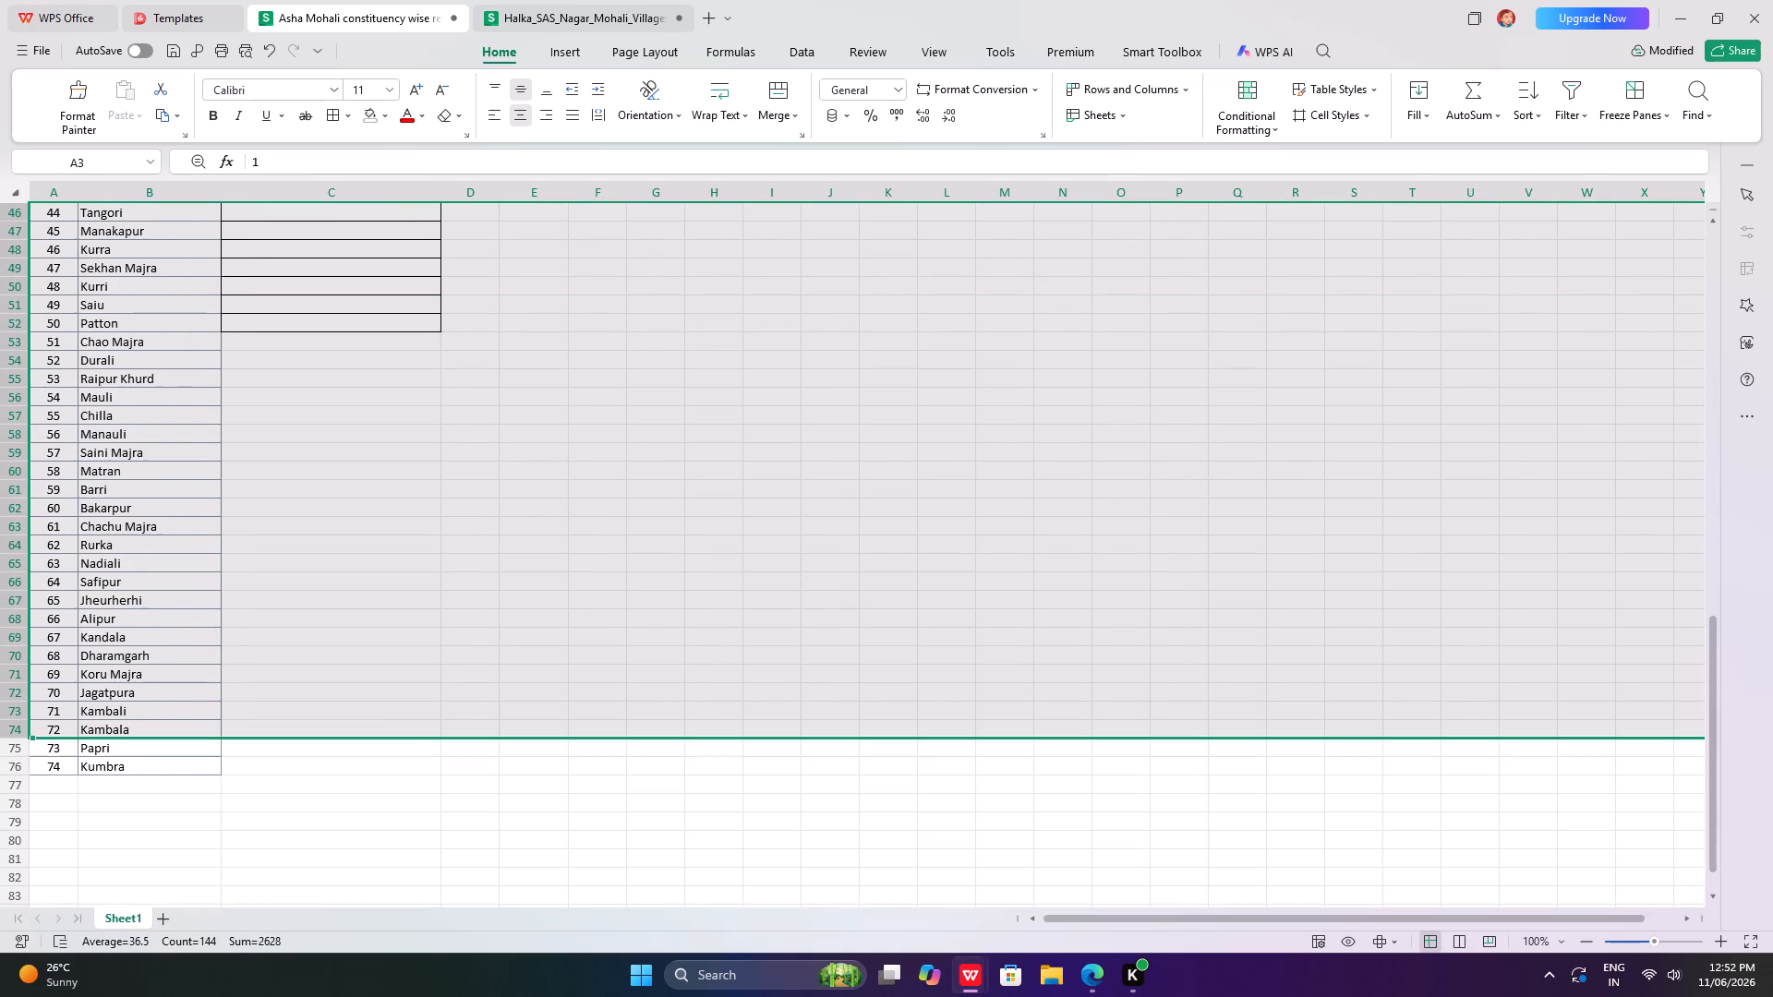
pyautogui.hotkey('shift', 'Down')
pyautogui.hotkey('shift', 'Down')
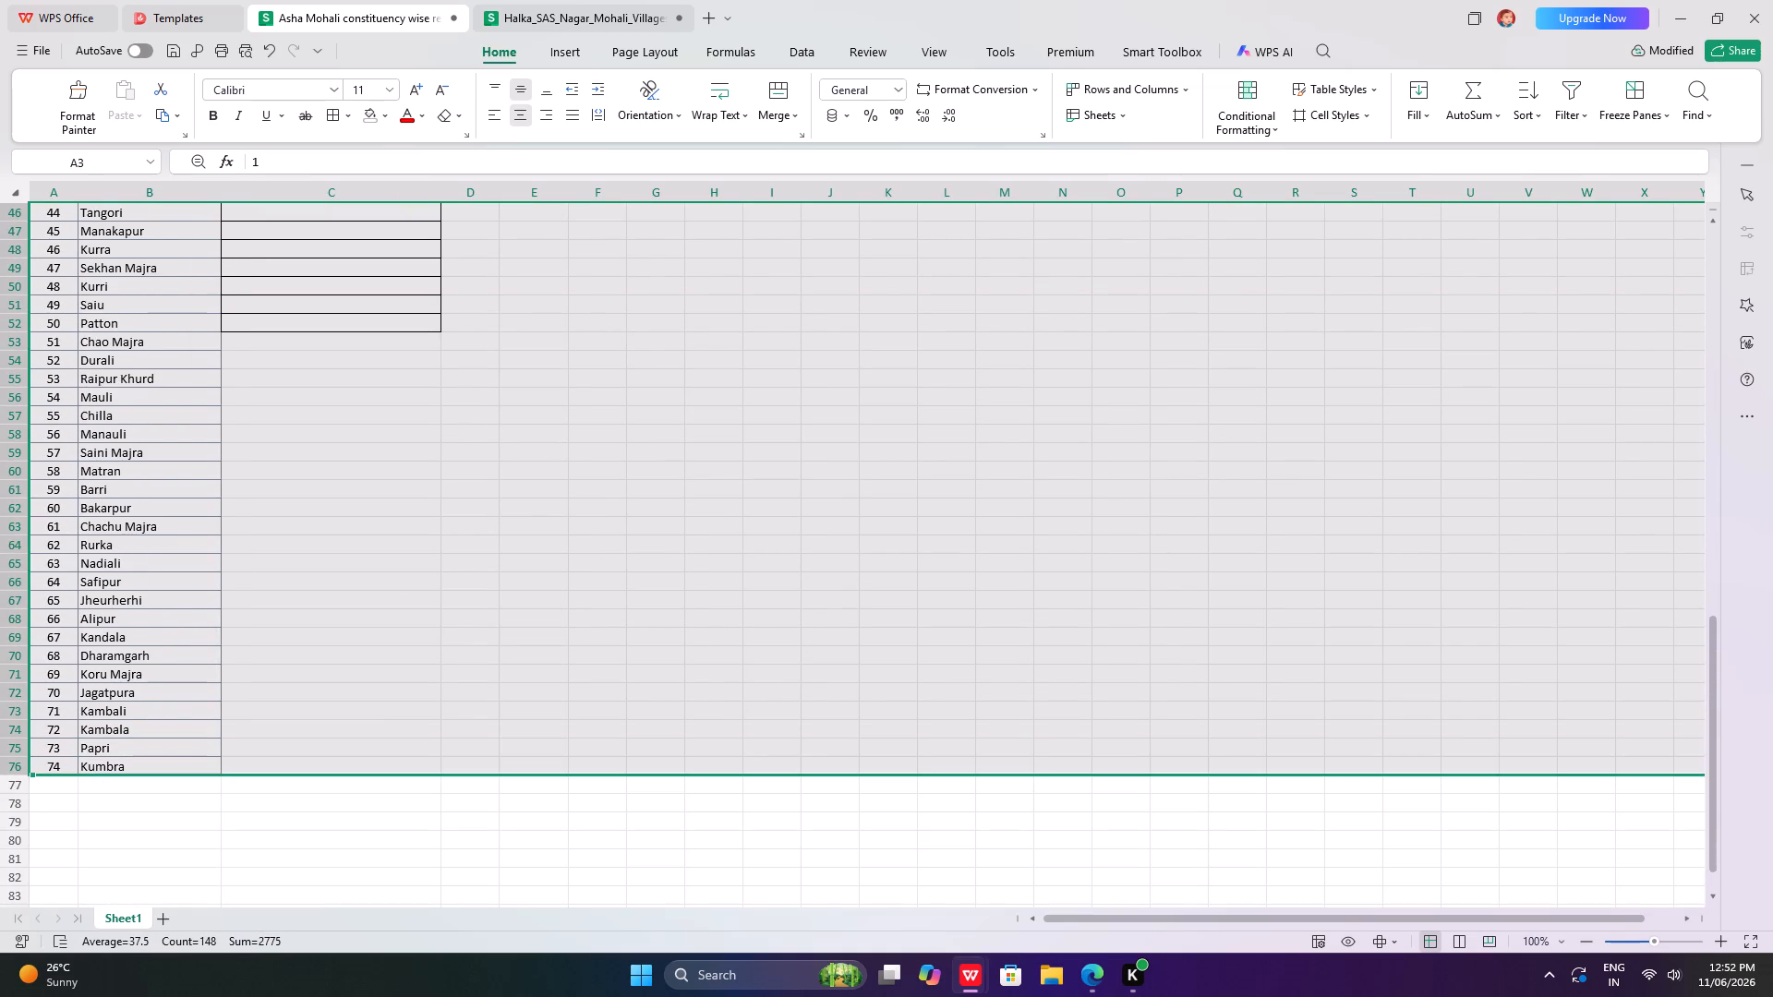
pyautogui.moveTo(21, 775); pyautogui.dragTo(23, 784)
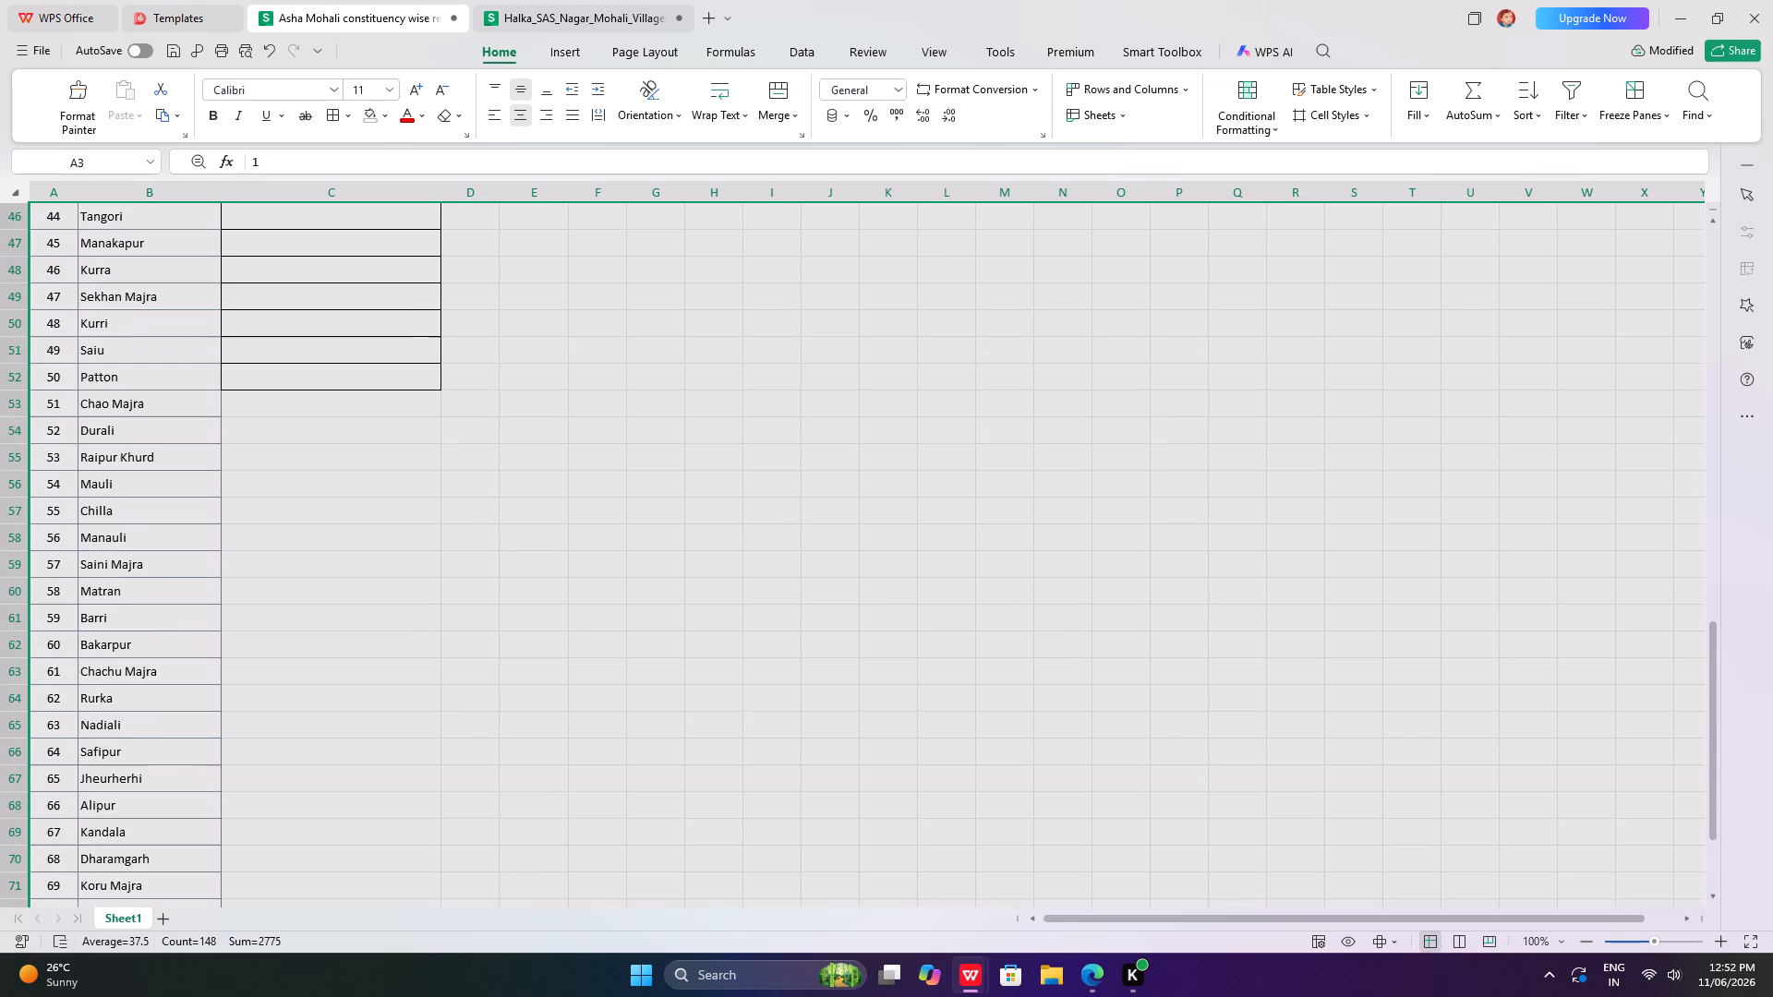
# Apply all borders to columns A to C from the heading row 2 down to row 76.
pyautogui.scroll(20, 137, 583)
pyautogui.scroll(10, 137, 583)
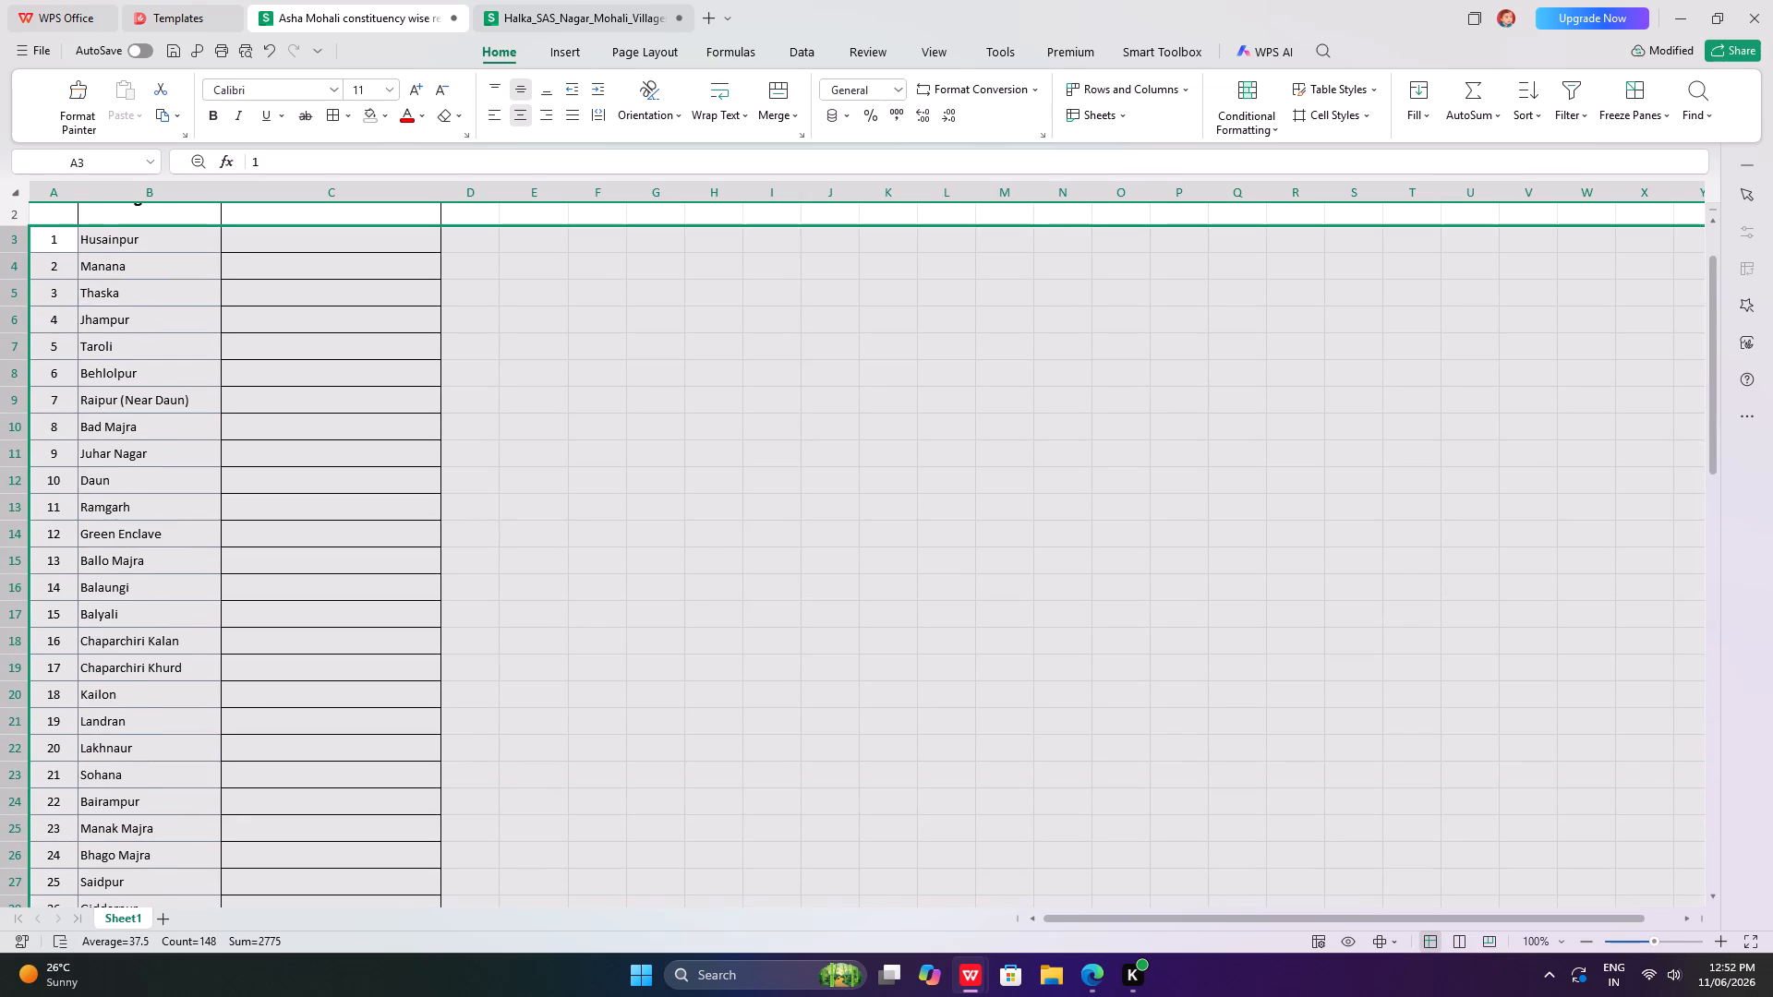
pyautogui.moveTo(58, 266); pyautogui.dragTo(424, 280)
pyautogui.hotkey('ctrl', 'shift', 'Right')
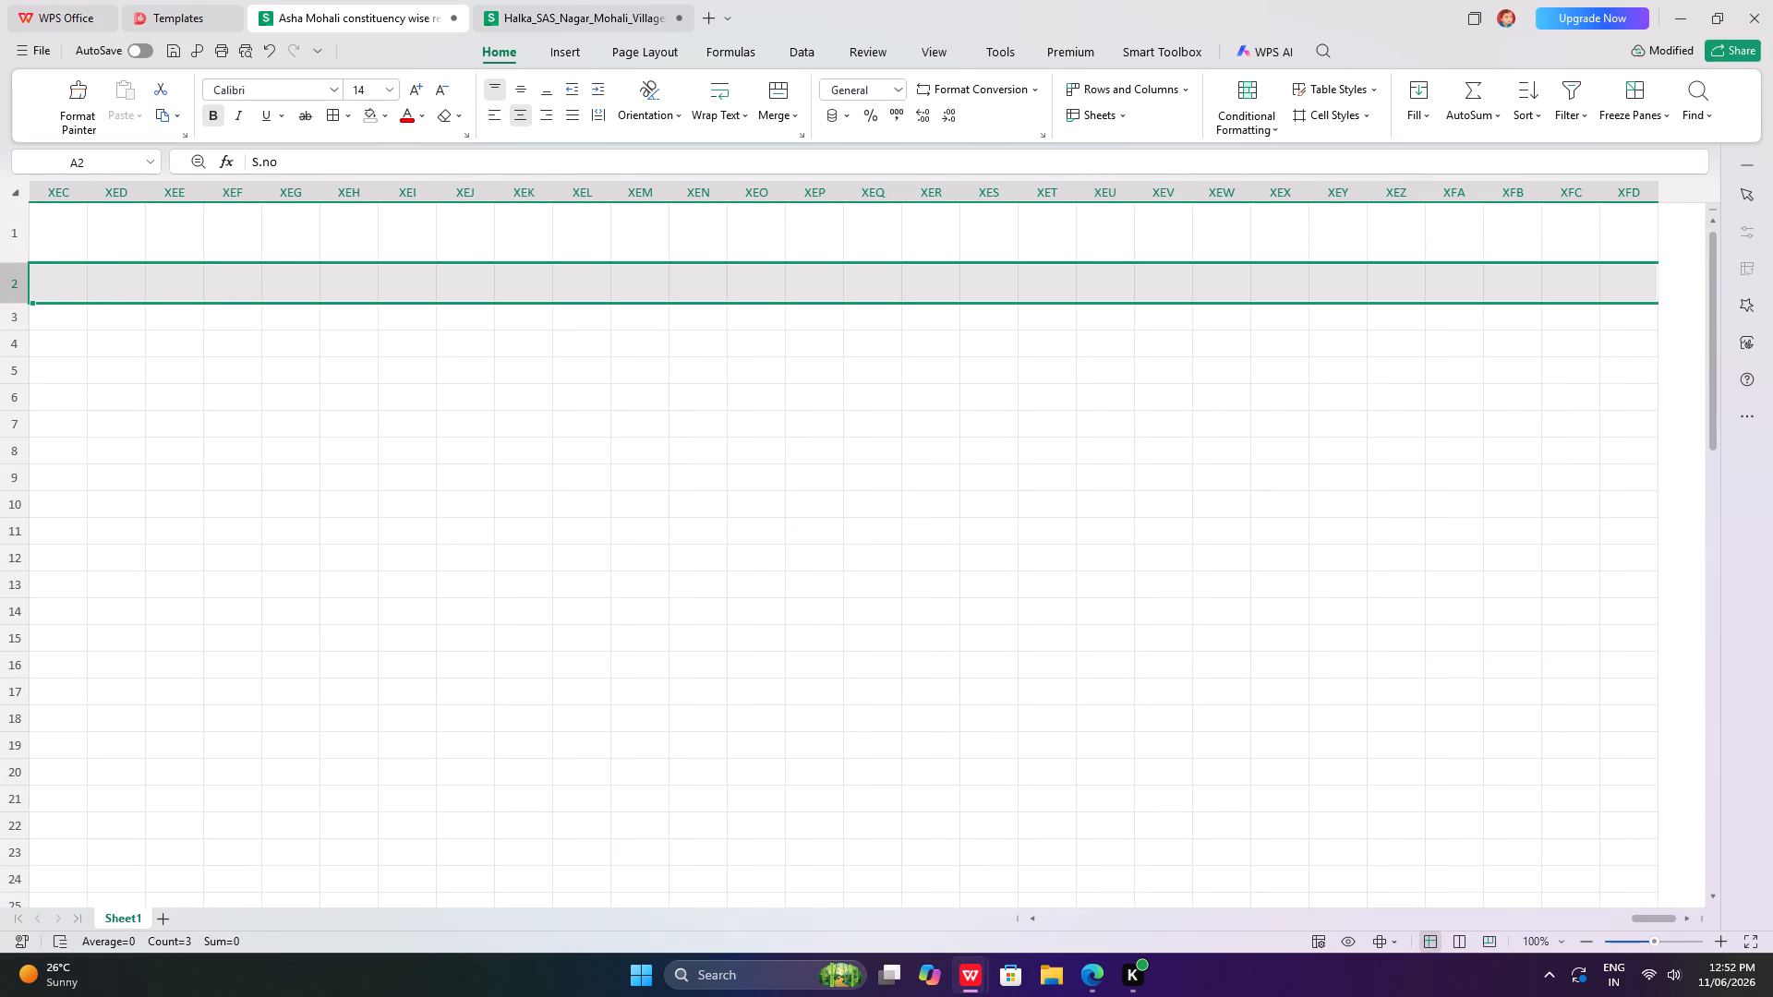
pyautogui.scroll(1, 511, 247)
pyautogui.moveTo(1712, 305); pyautogui.dragTo(1697, 223)
pyautogui.moveTo(1657, 919); pyautogui.dragTo(16, 870)
pyautogui.moveTo(50, 287); pyautogui.dragTo(296, 287)
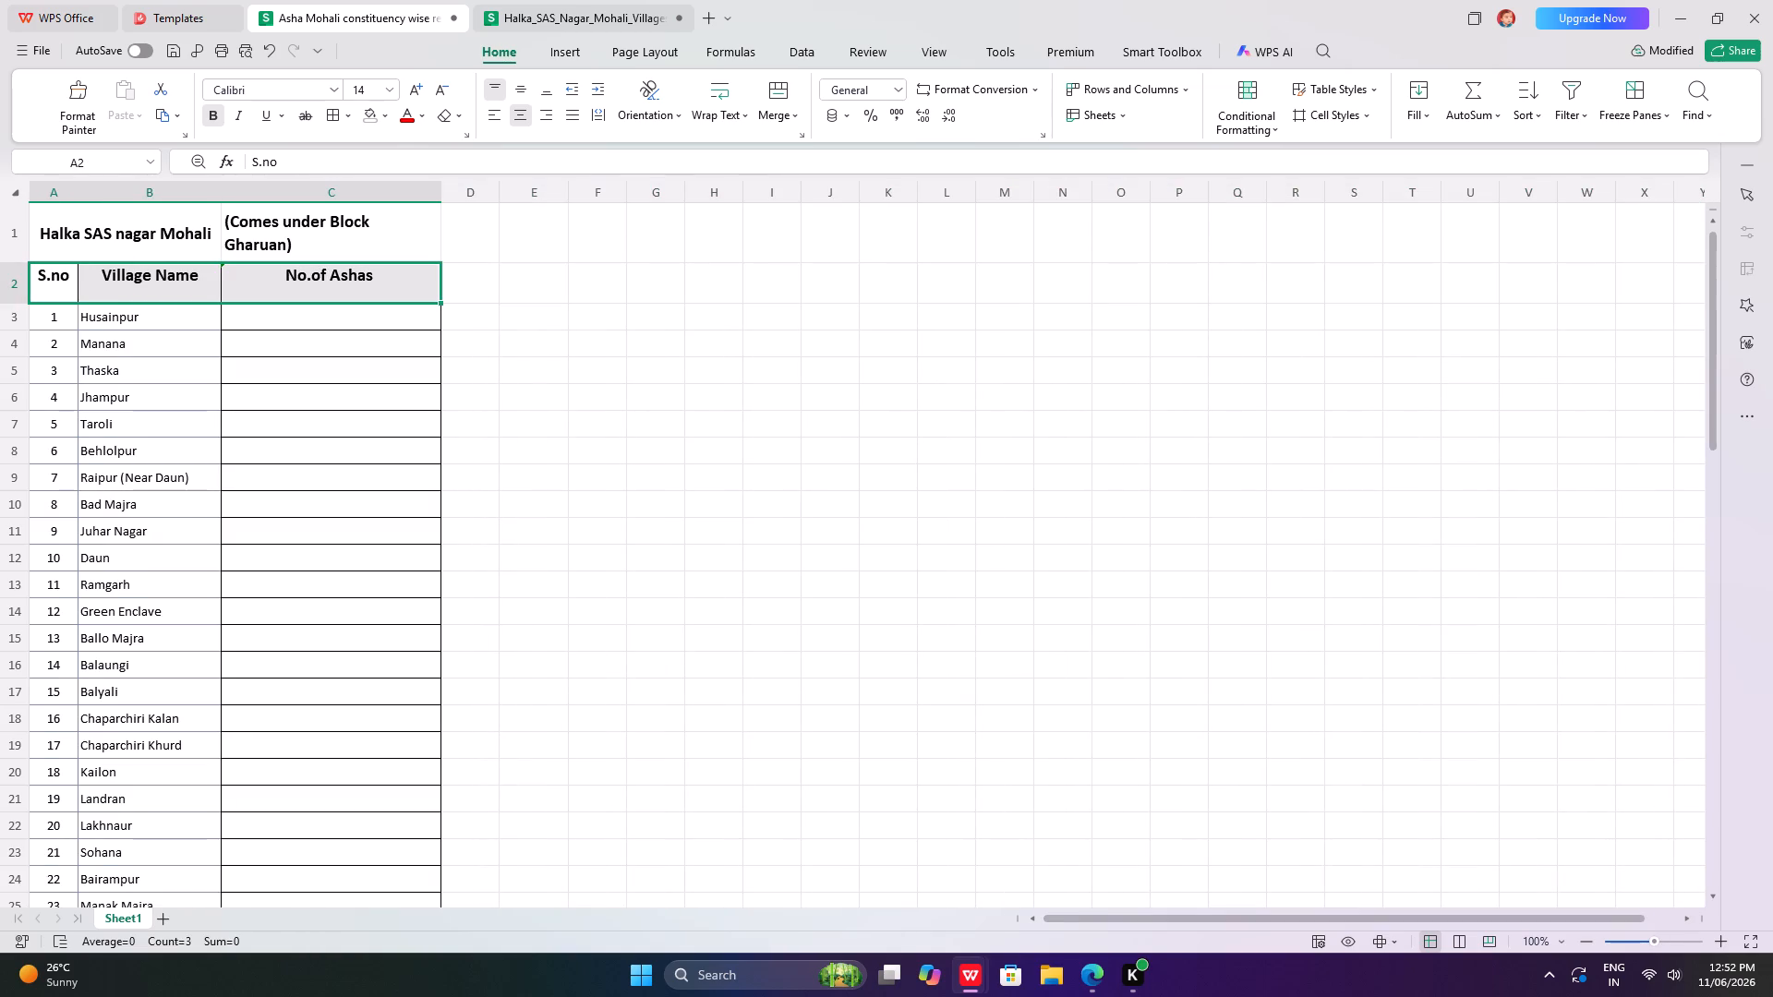
pyautogui.hotkey('ctrl', 'shift', 'Down')
pyautogui.click(329, 114)
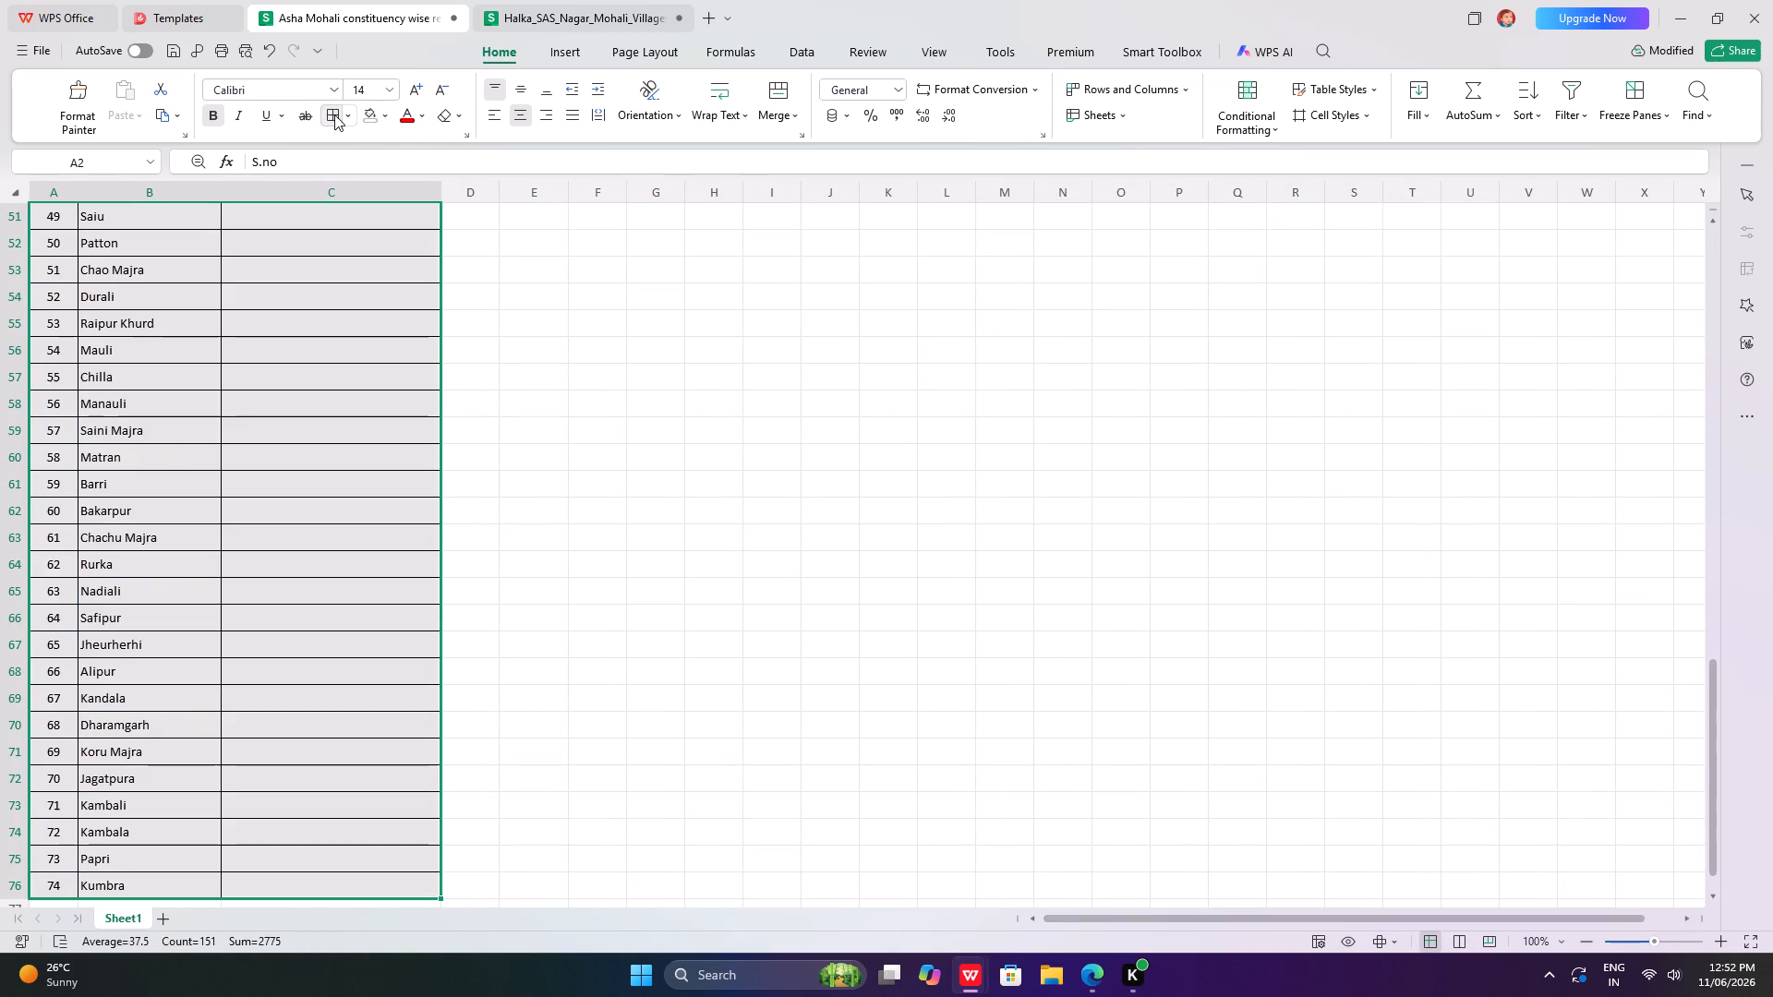
pyautogui.scroll(20, 277, 654)
pyautogui.scroll(20, 277, 654)
pyautogui.scroll(1, 277, 654)
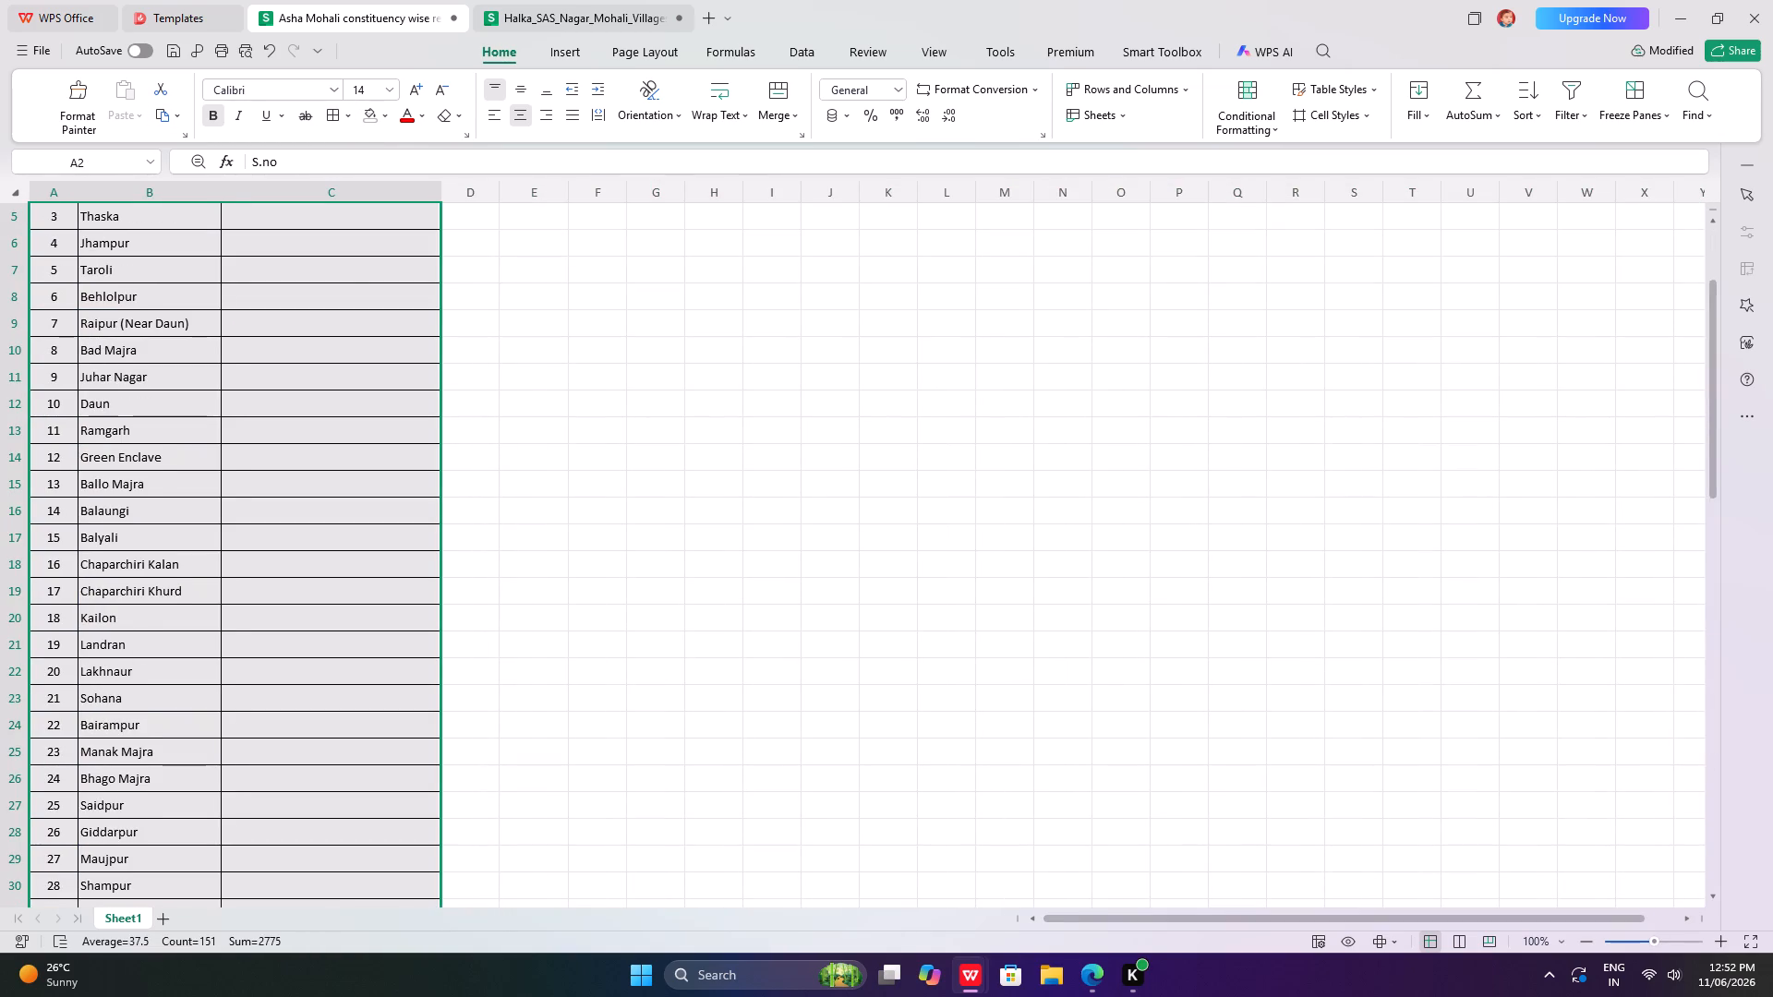
# Clear the village names Manana, Thaska and Taroli from cells B4, B5 and B7.
pyautogui.click(155, 326)
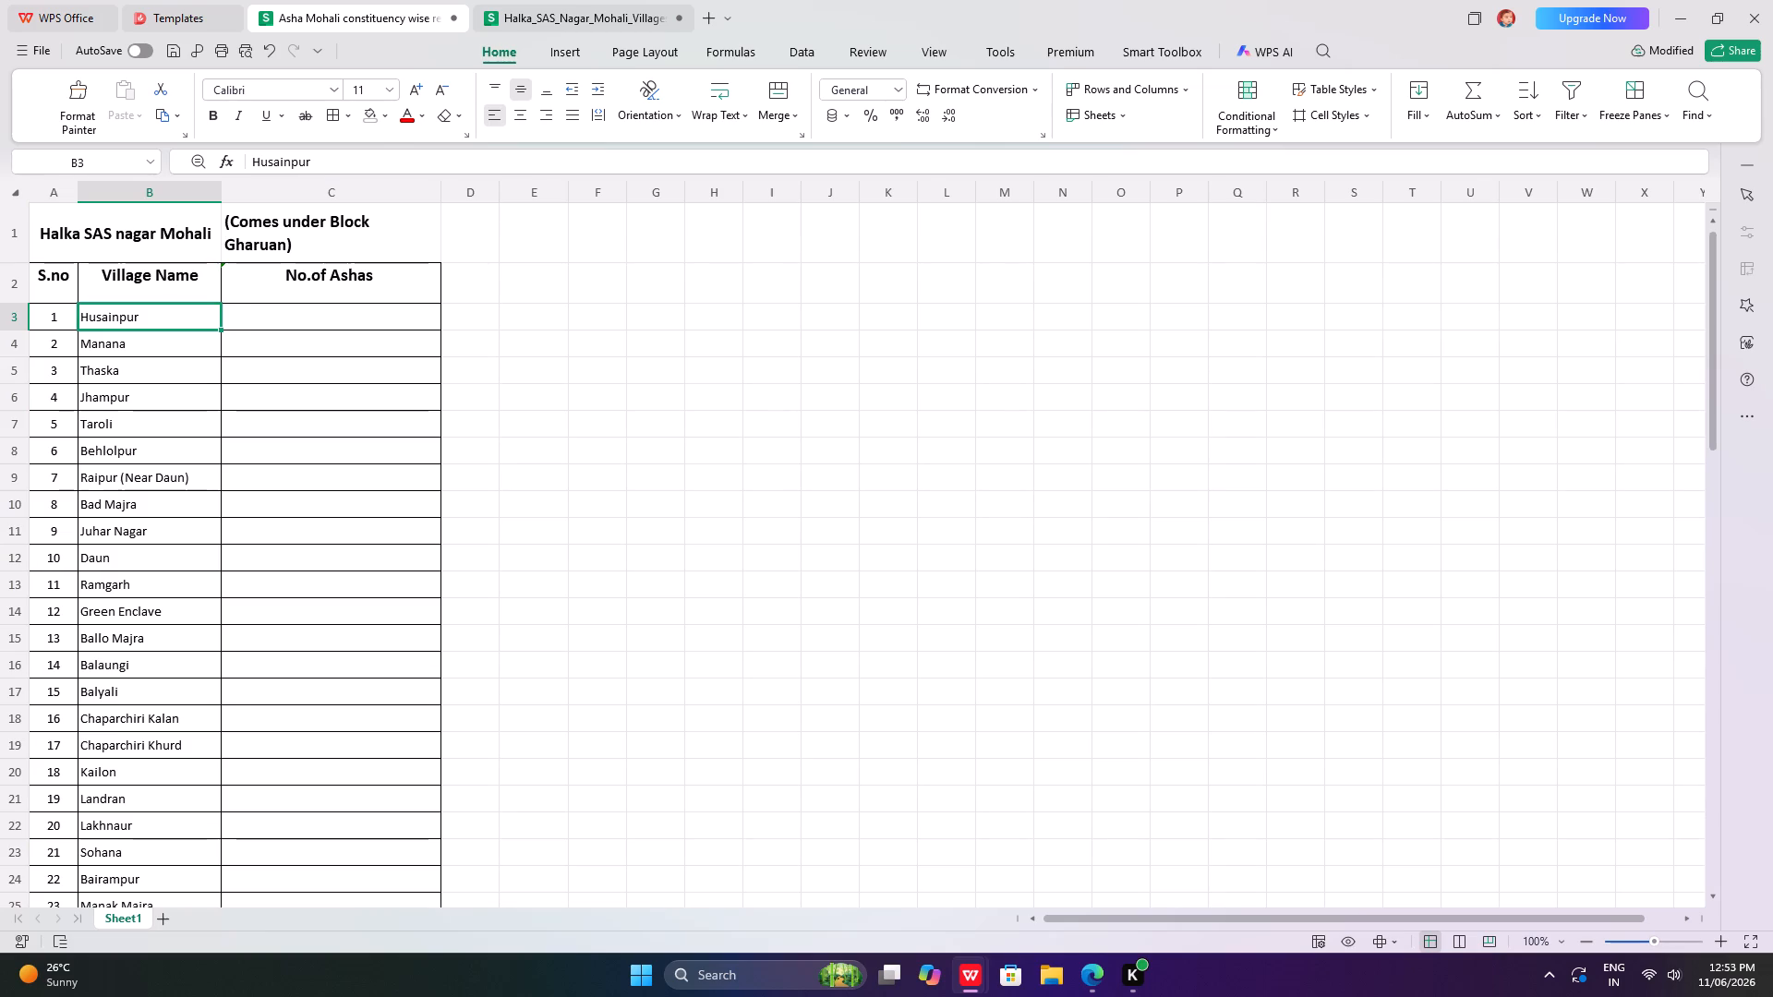
pyautogui.click(138, 342)
pyautogui.press('Delete')
pyautogui.click(133, 363)
pyautogui.press('Delete')
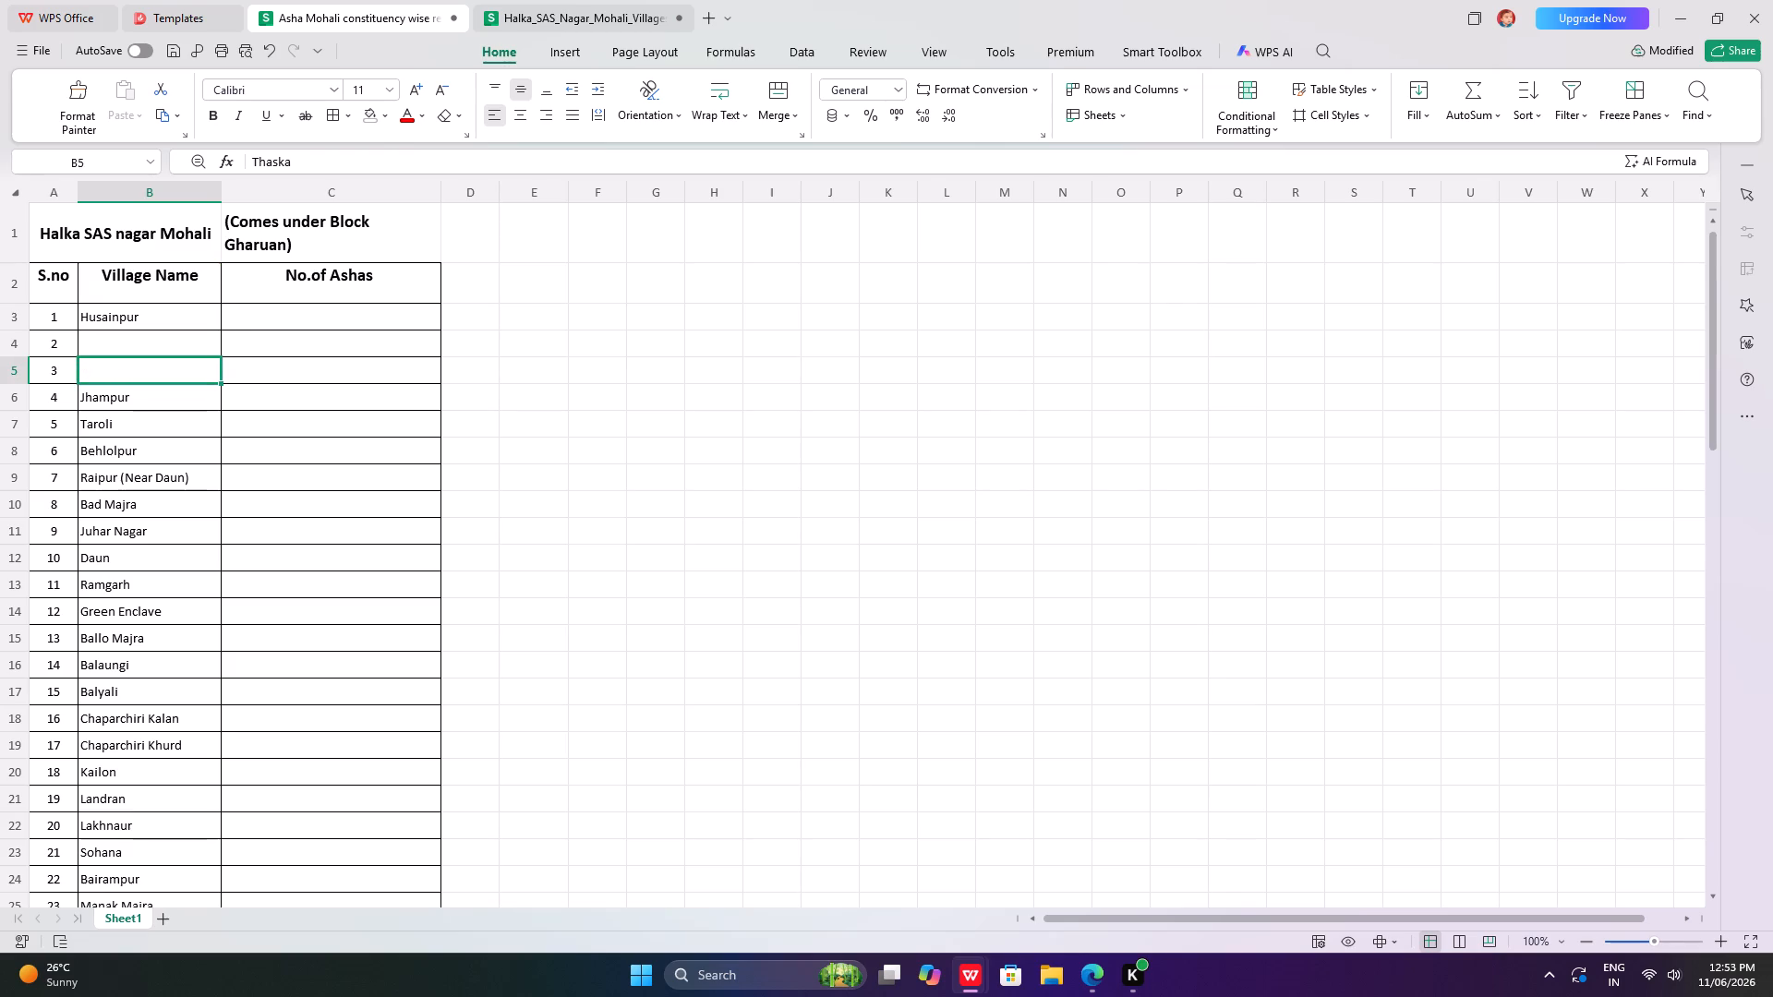
pyautogui.click(120, 426)
pyautogui.press('Delete')
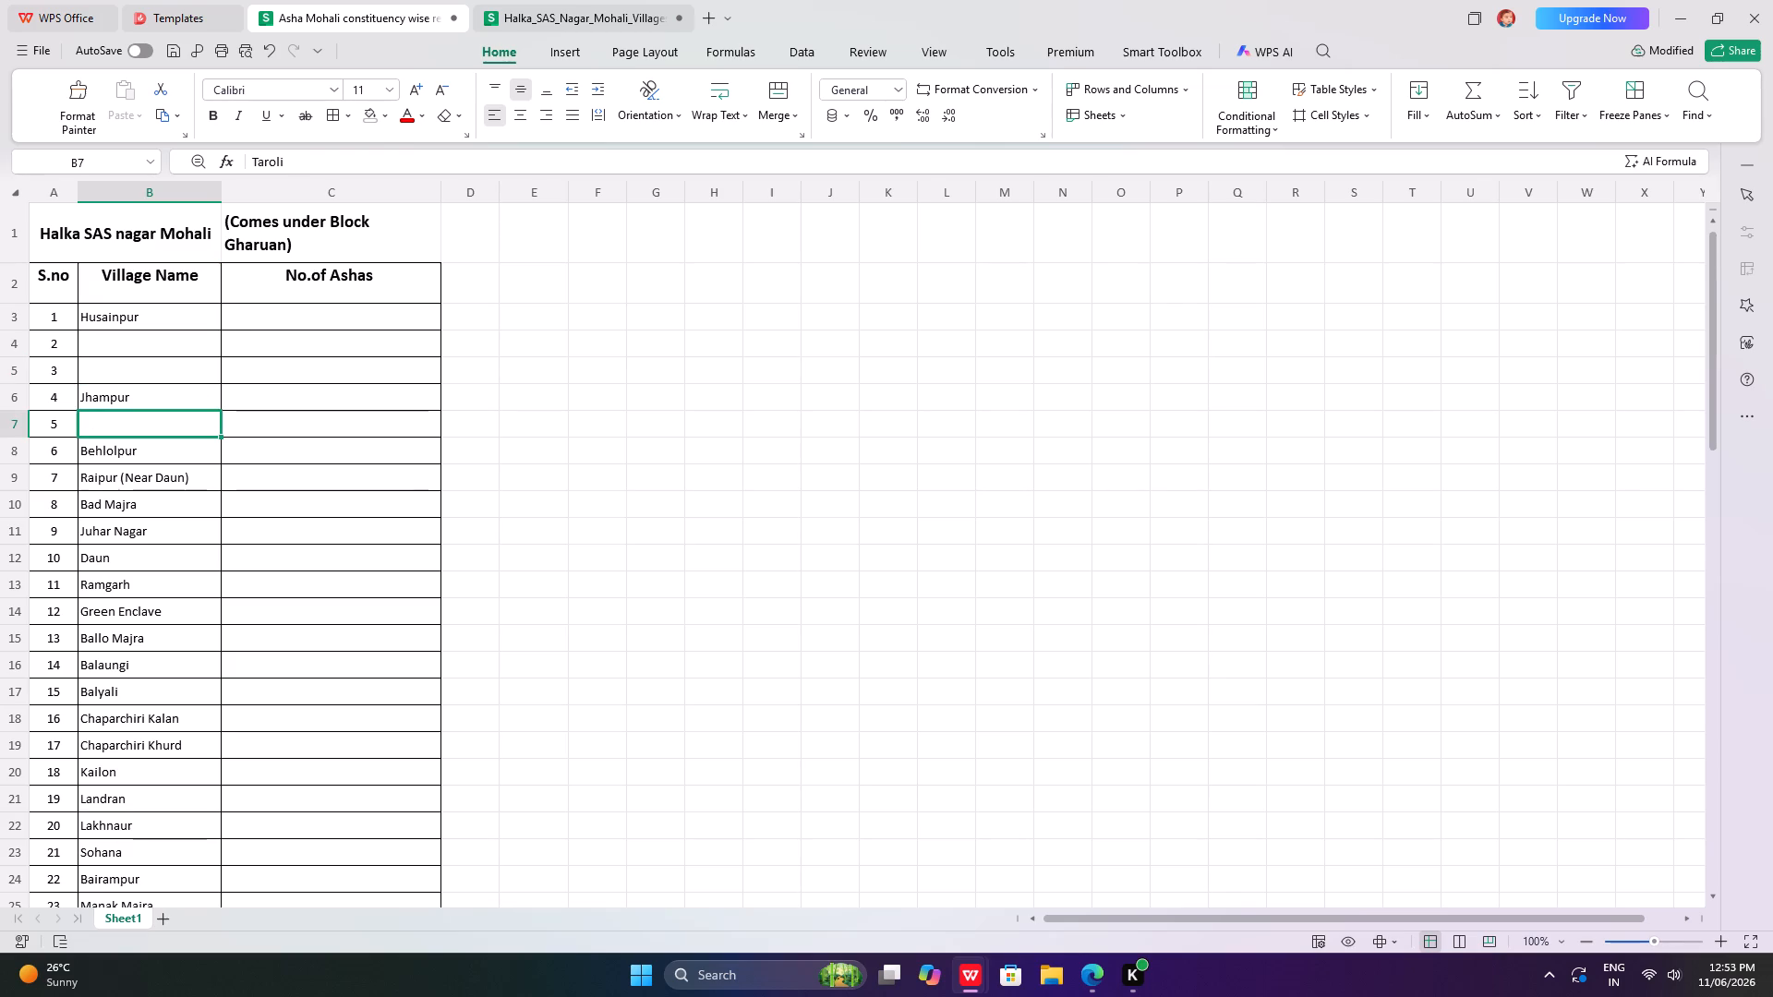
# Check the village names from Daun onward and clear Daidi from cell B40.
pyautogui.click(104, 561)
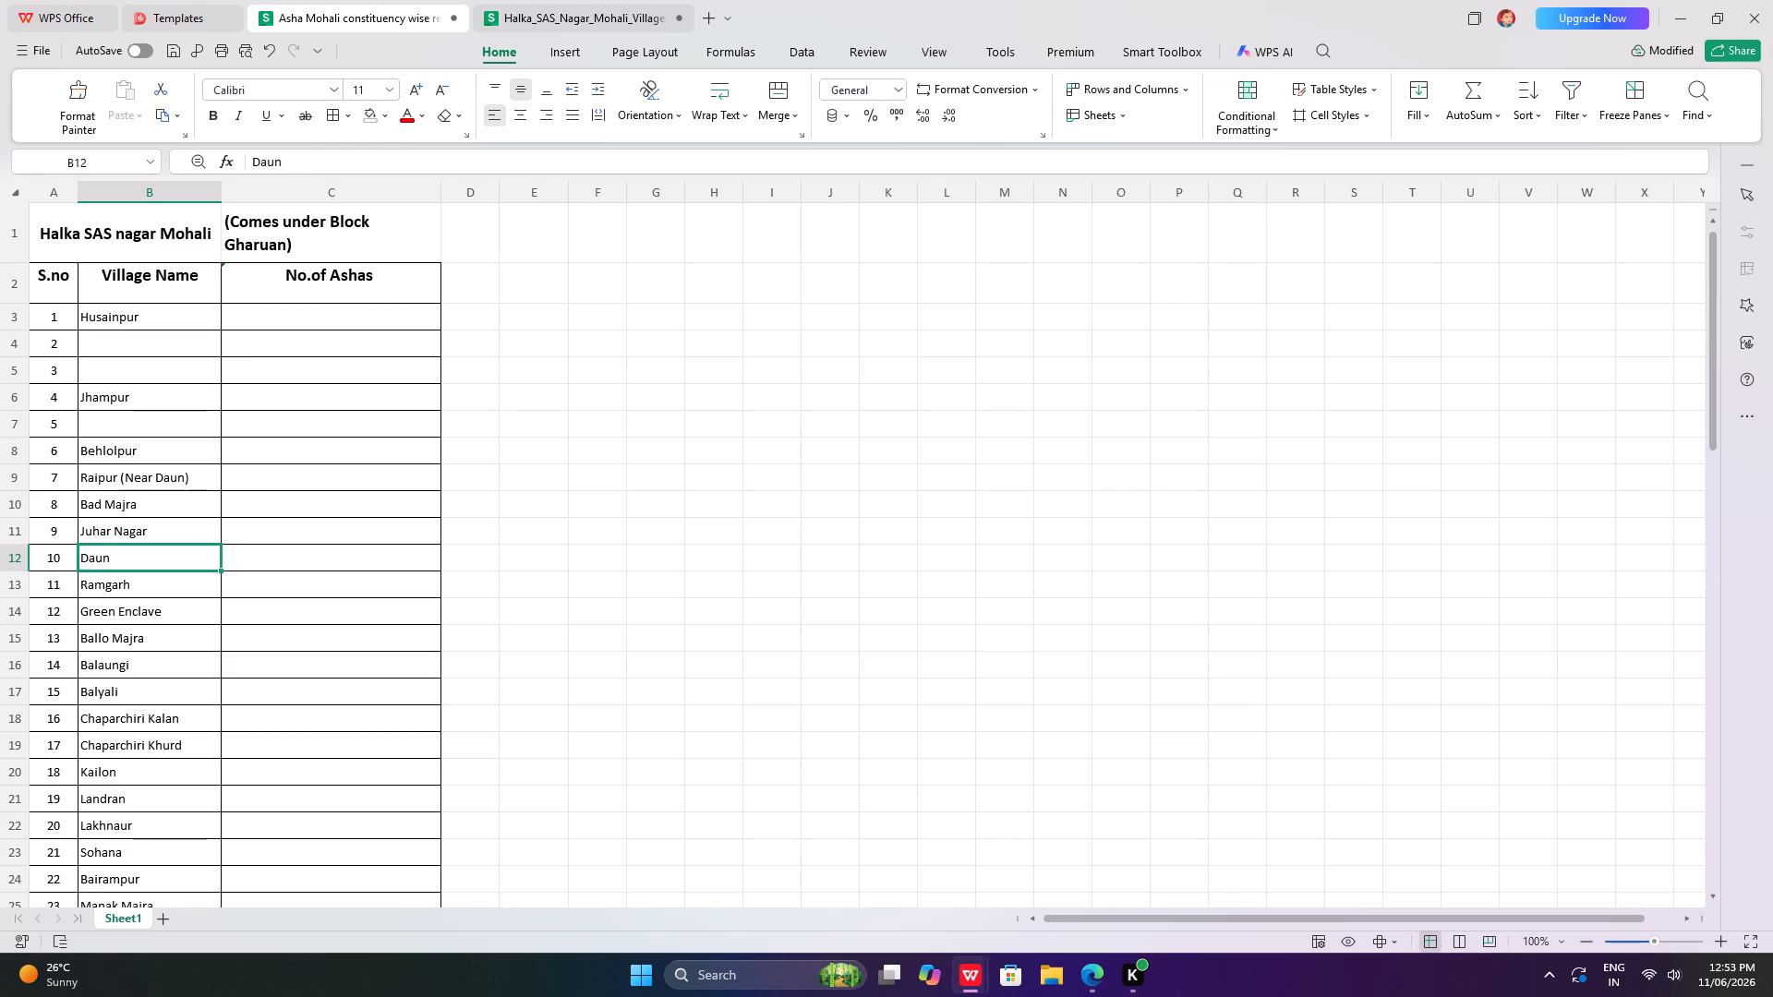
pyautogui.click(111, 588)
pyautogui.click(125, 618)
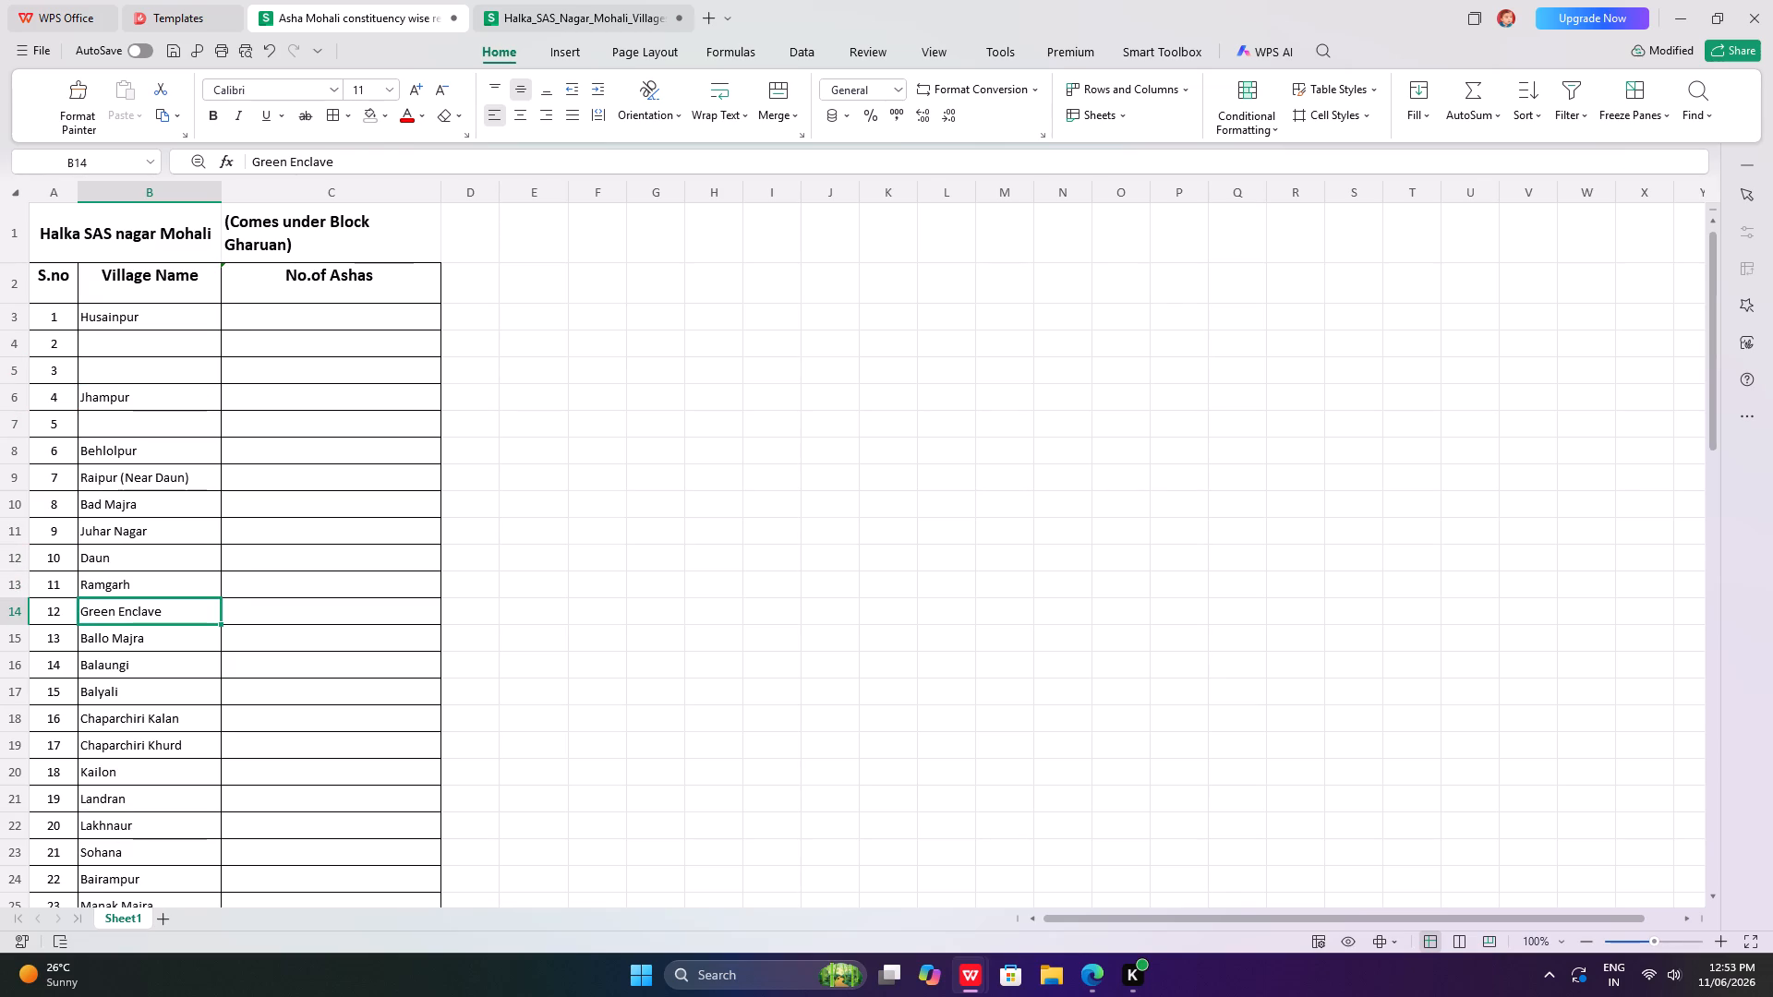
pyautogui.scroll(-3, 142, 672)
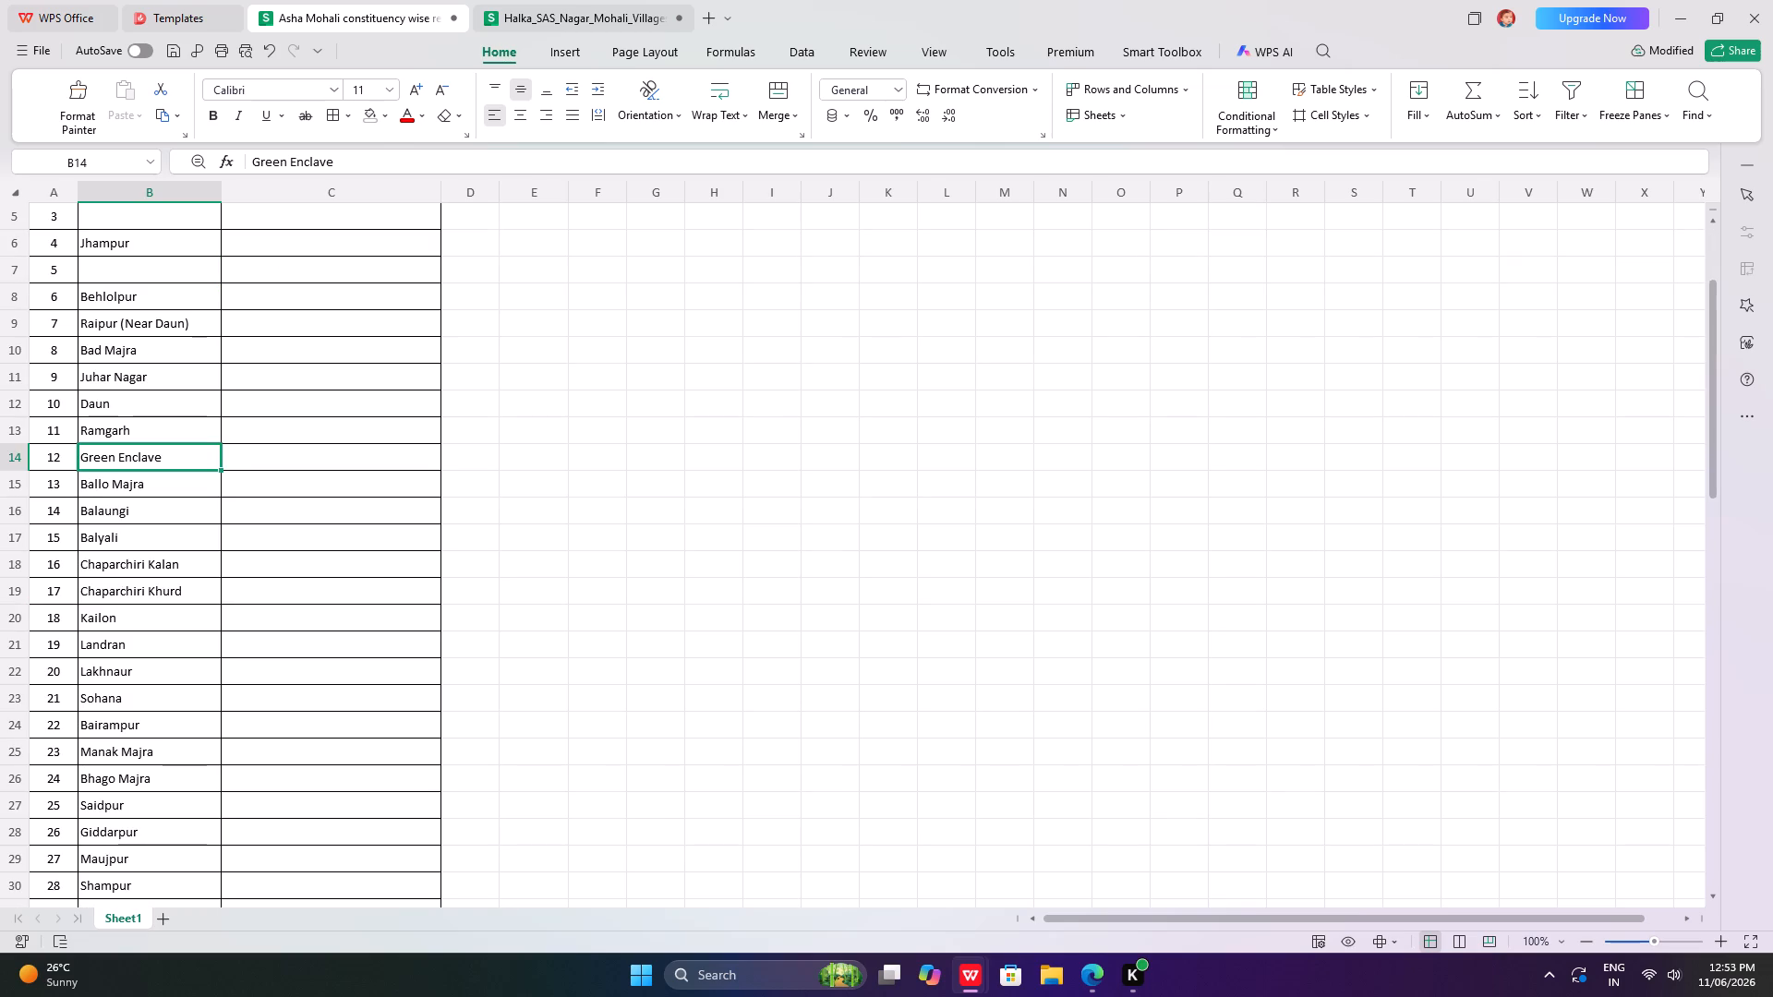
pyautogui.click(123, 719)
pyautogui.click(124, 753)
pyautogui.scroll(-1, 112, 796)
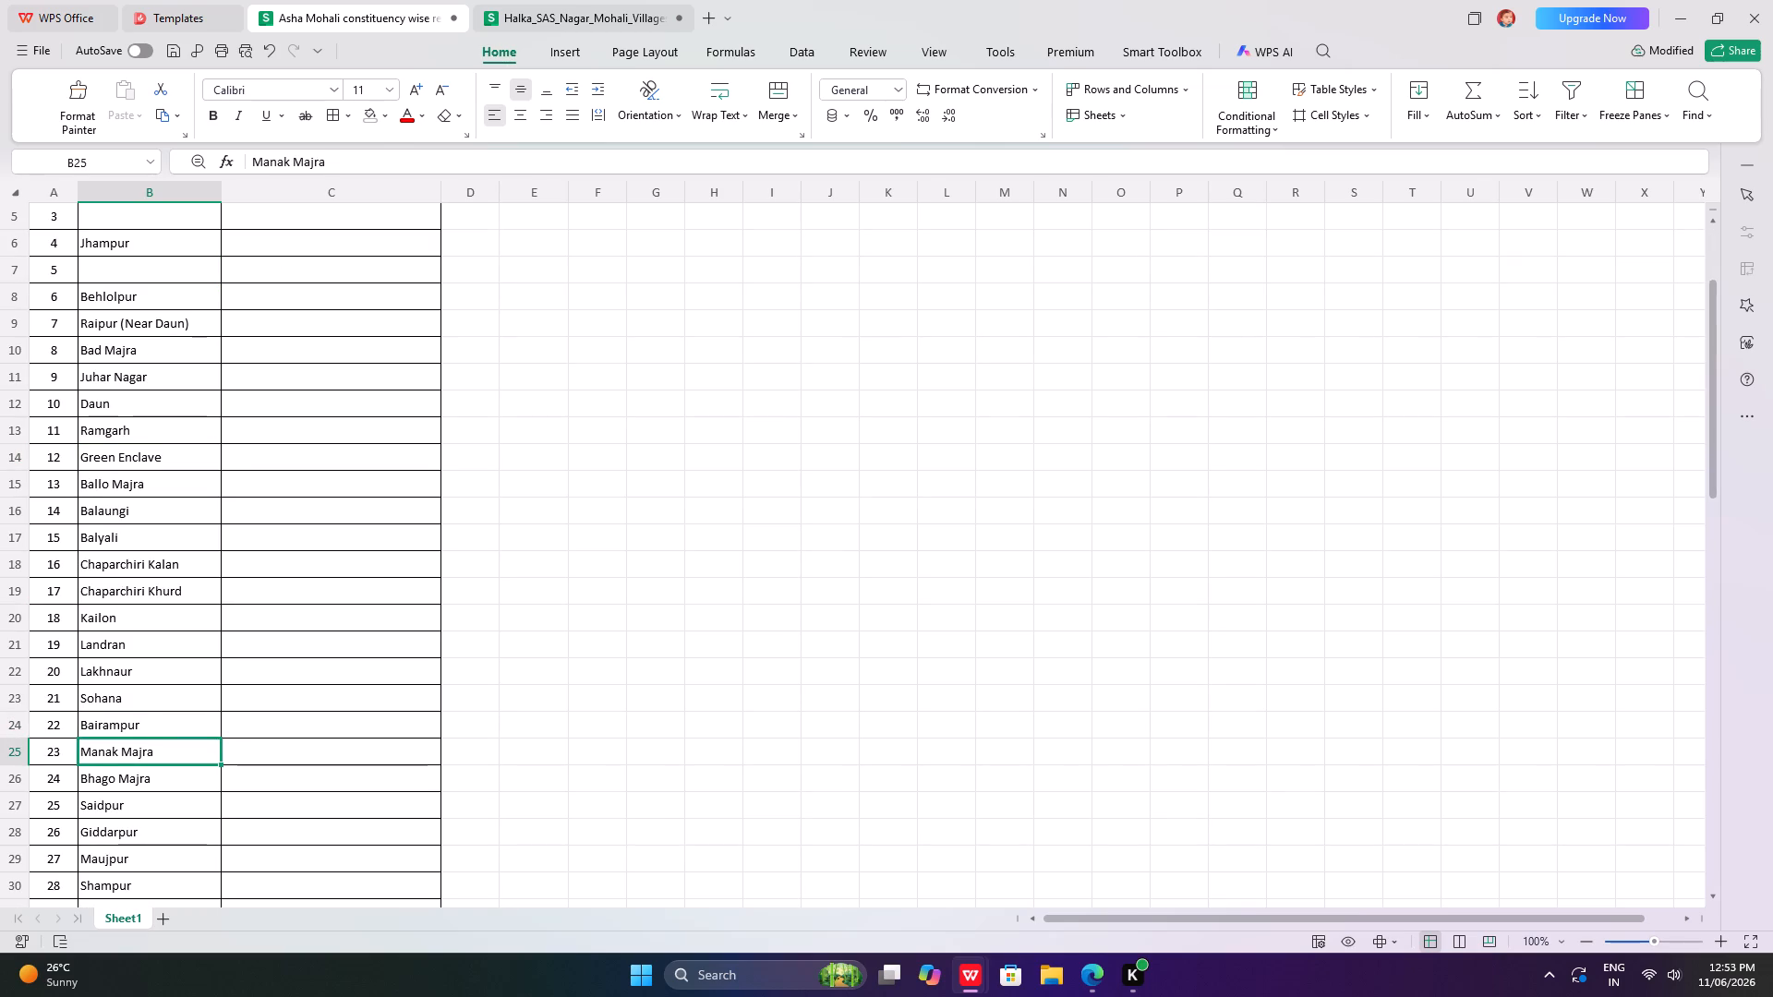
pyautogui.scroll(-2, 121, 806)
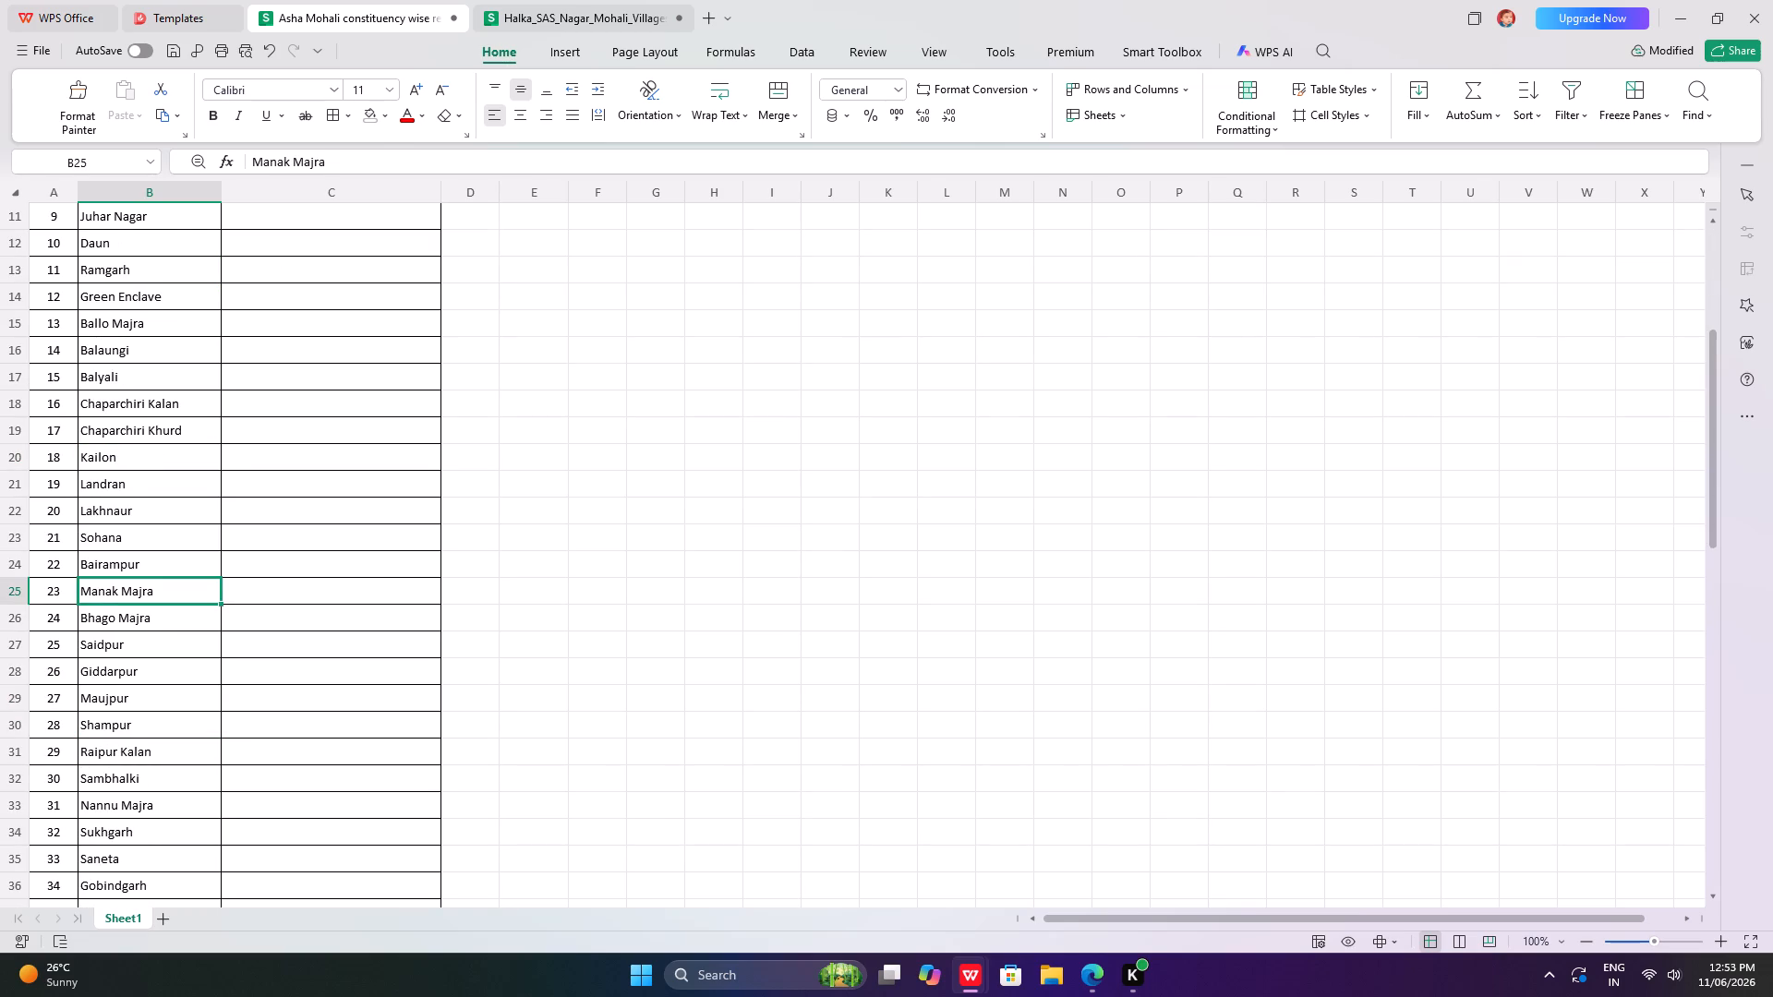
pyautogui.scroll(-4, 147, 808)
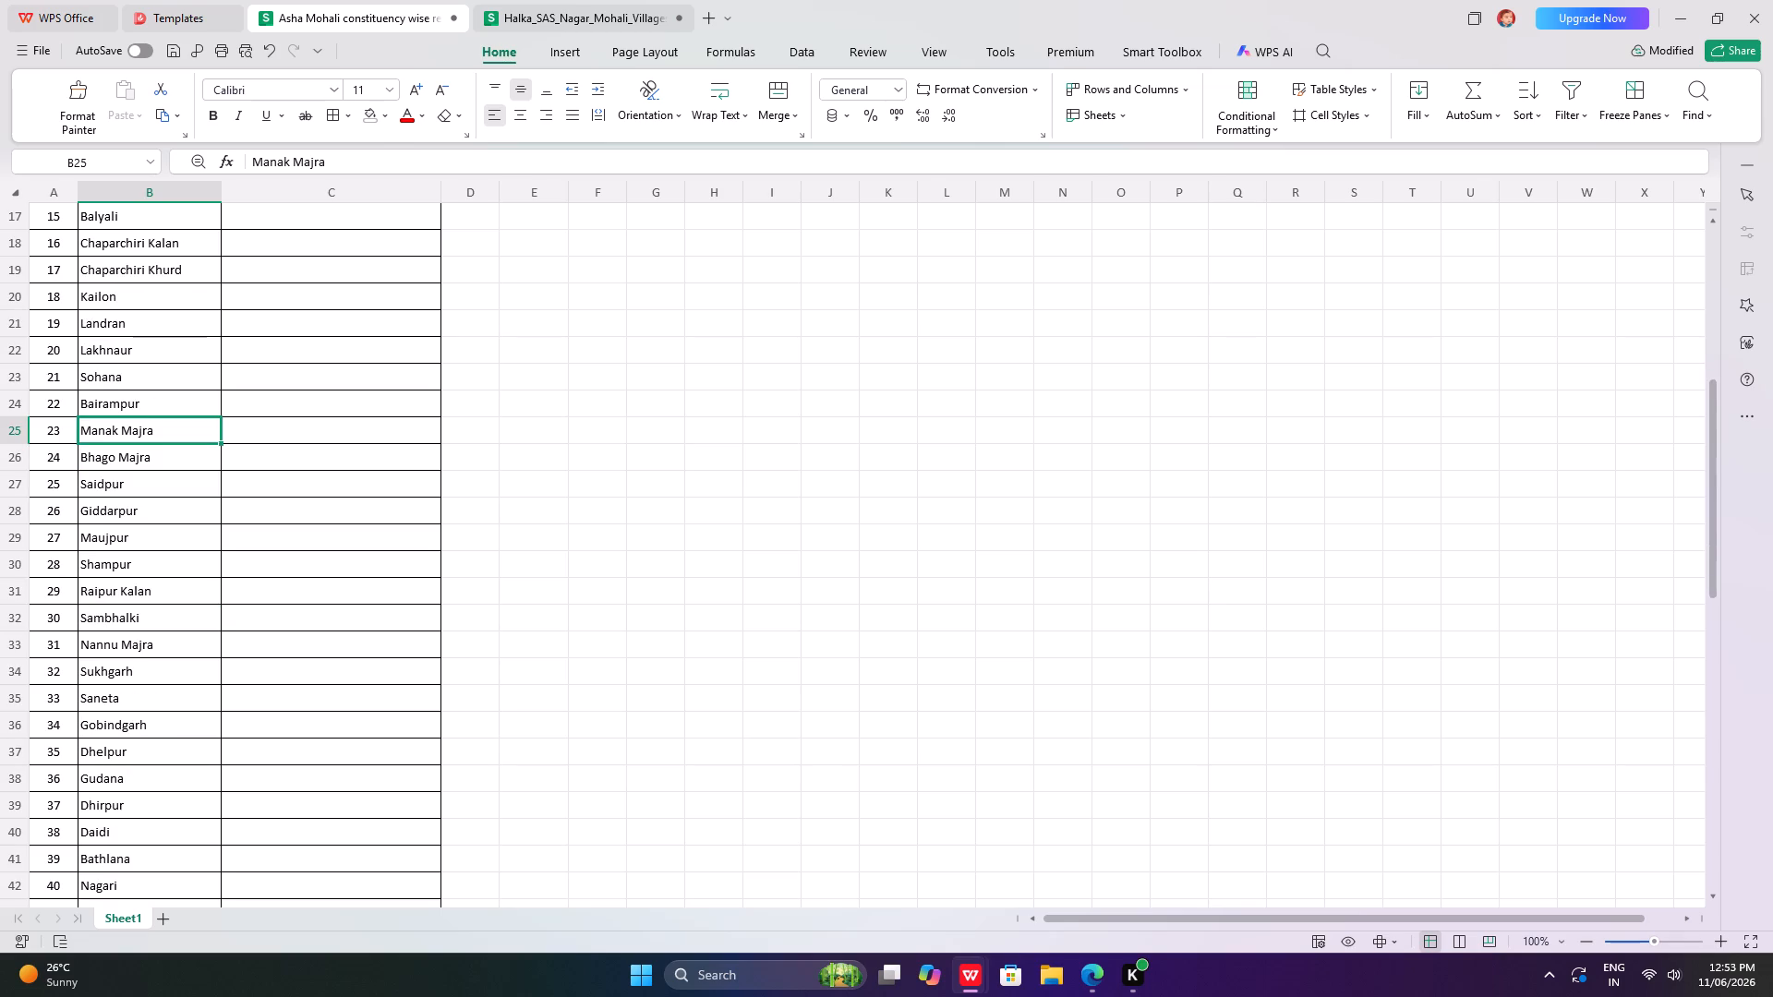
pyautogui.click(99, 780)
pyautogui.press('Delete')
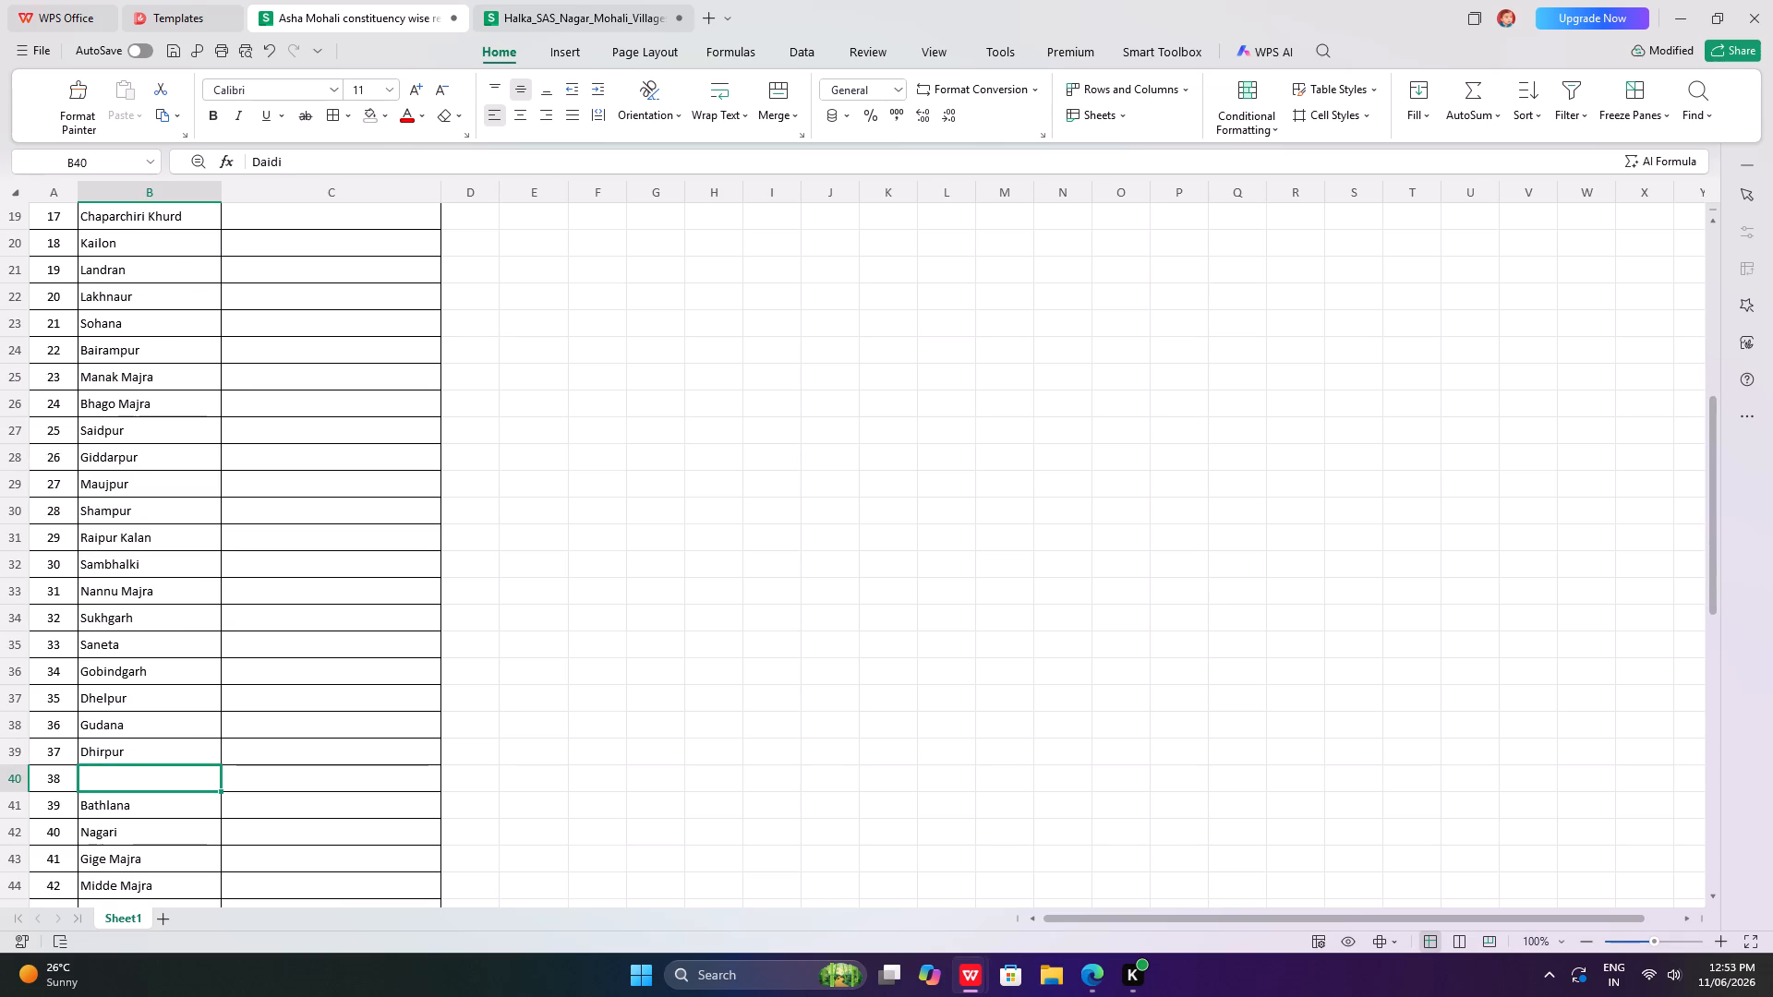
# Check the remaining village names below row 40 down to the end of the list.
pyautogui.scroll(-3, 120, 781)
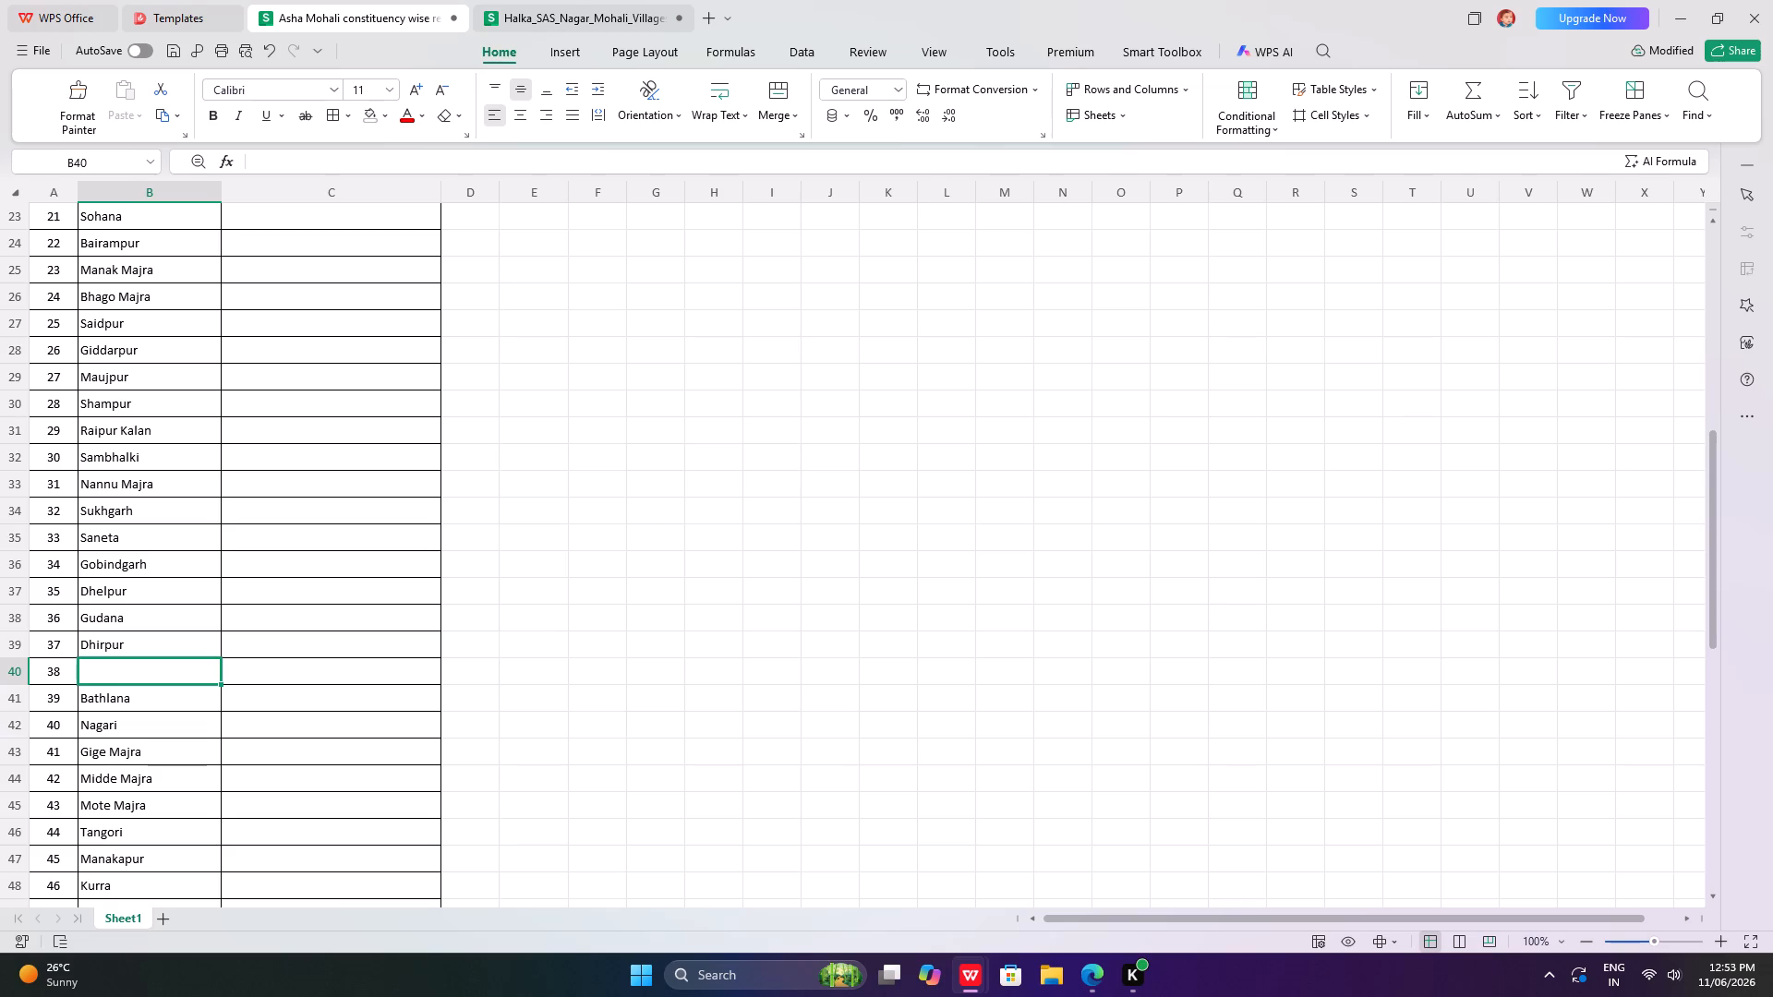
pyautogui.scroll(-1, 136, 703)
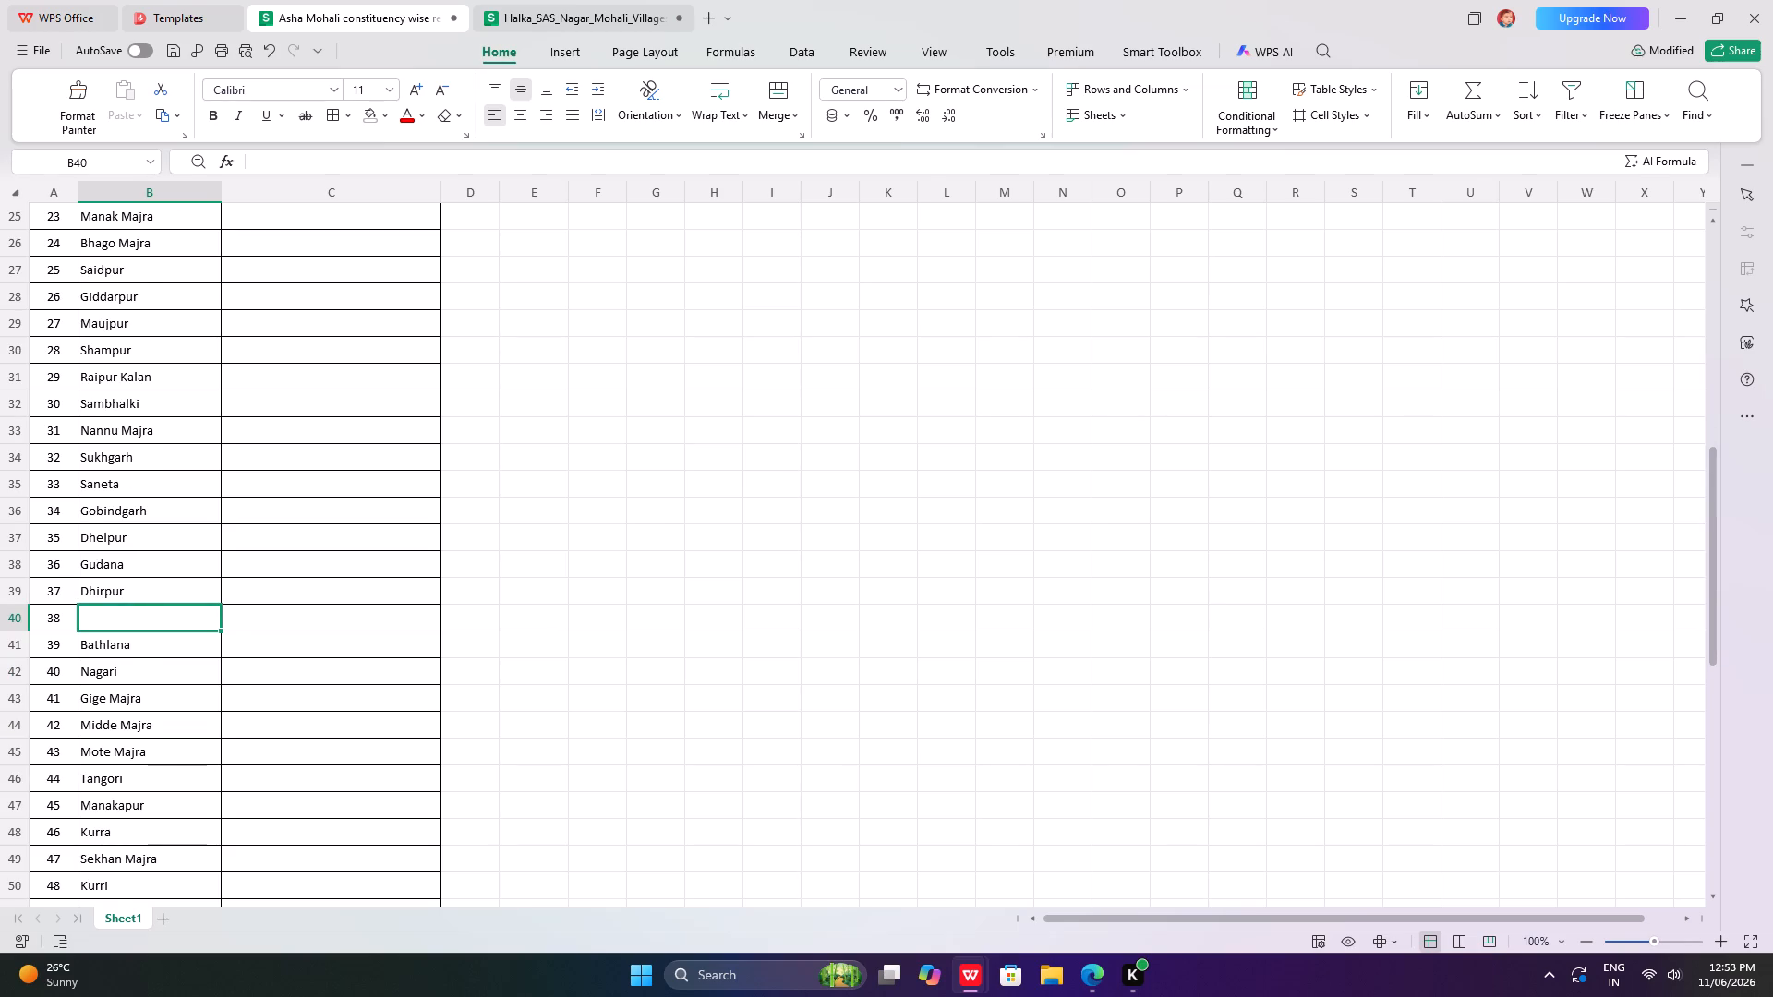
pyautogui.scroll(-3, 135, 741)
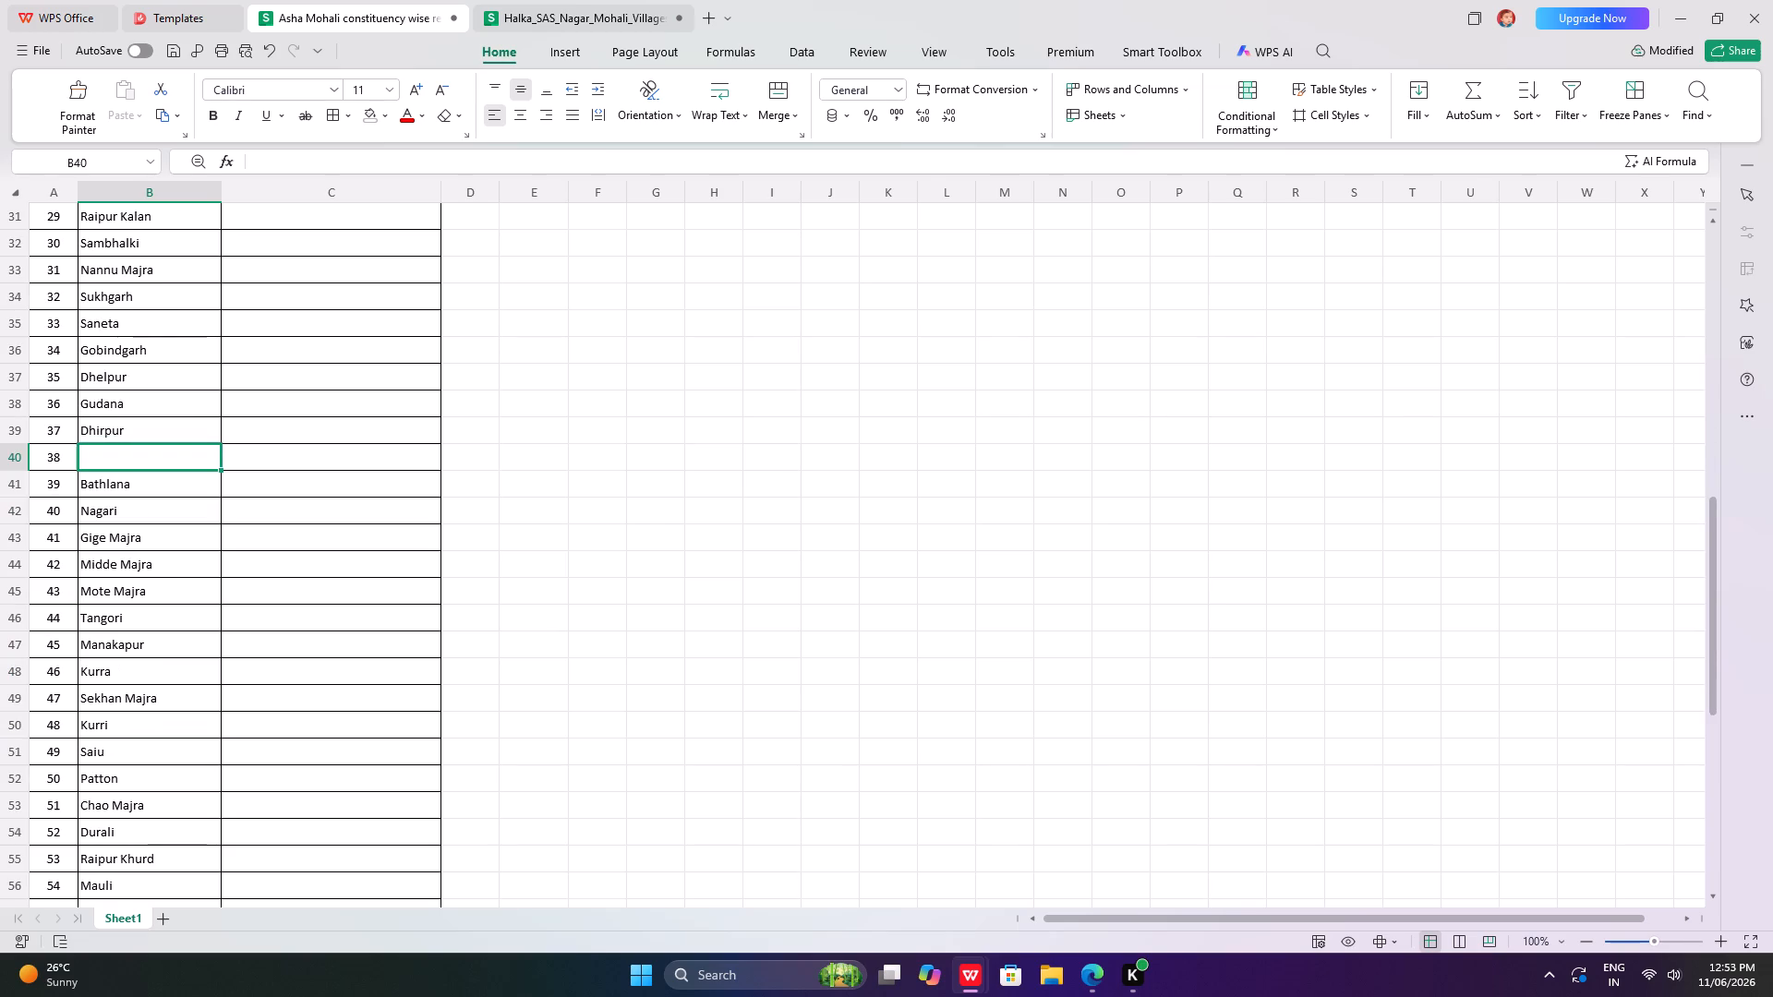
pyautogui.scroll(-2, 137, 742)
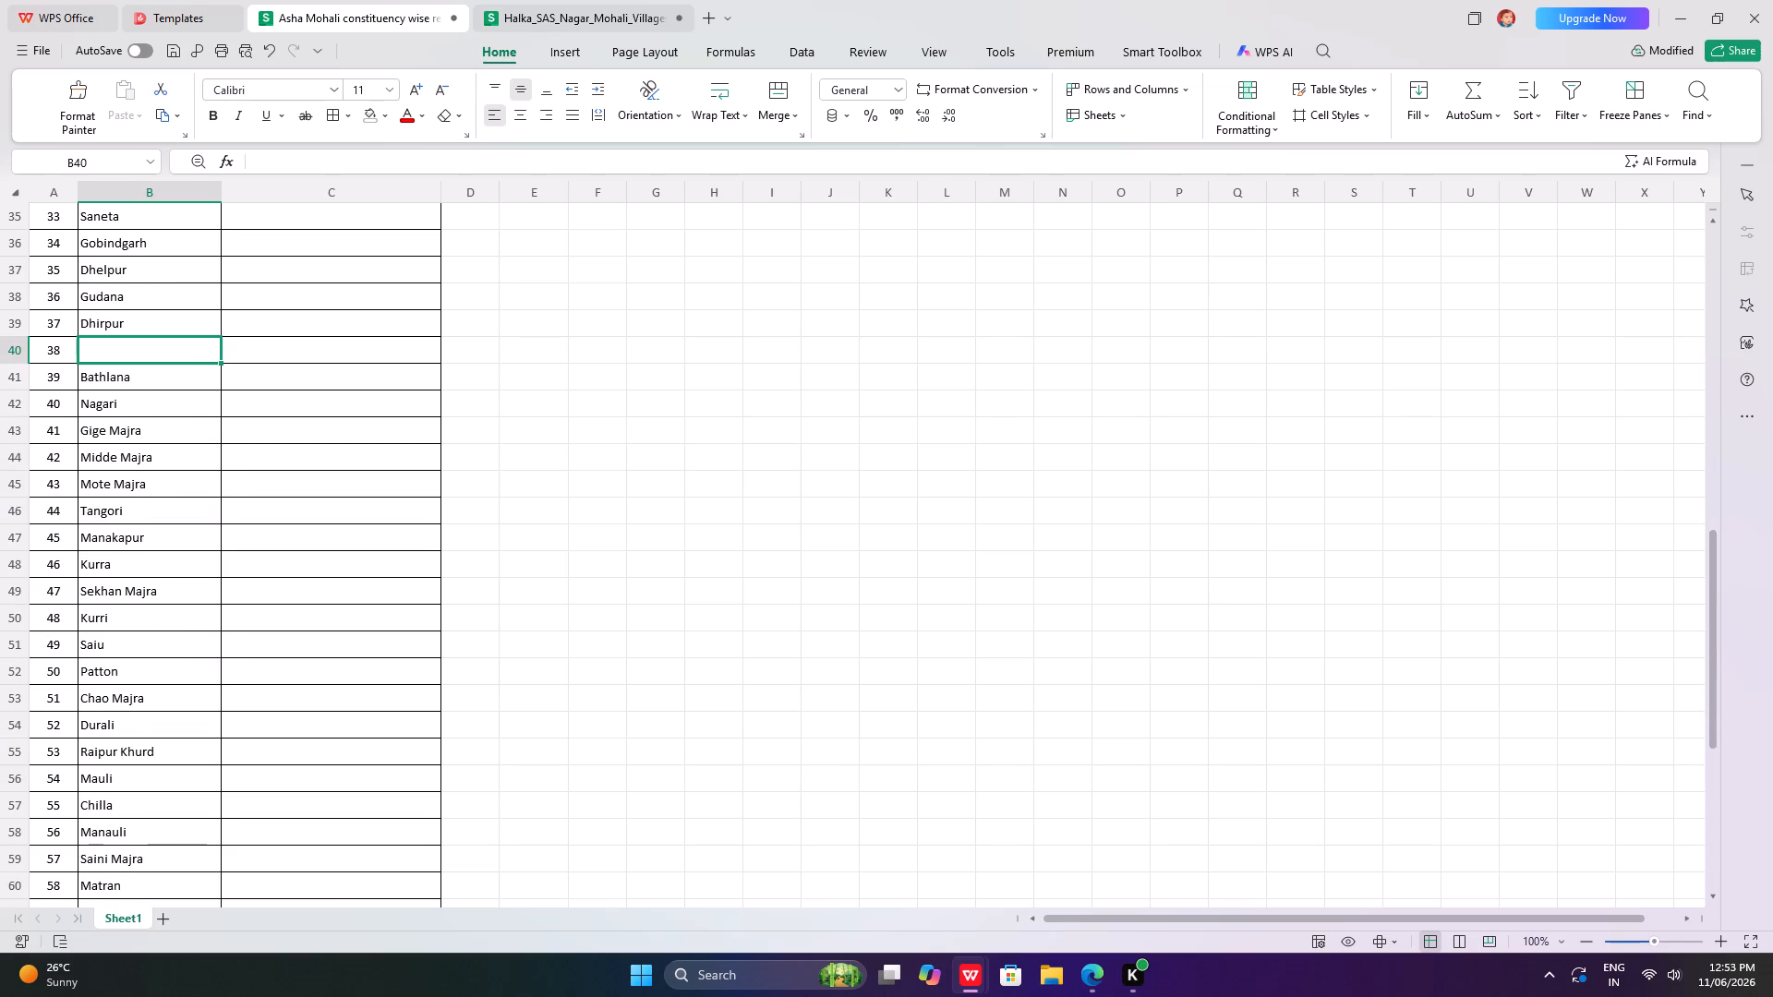
pyautogui.scroll(-12, 119, 847)
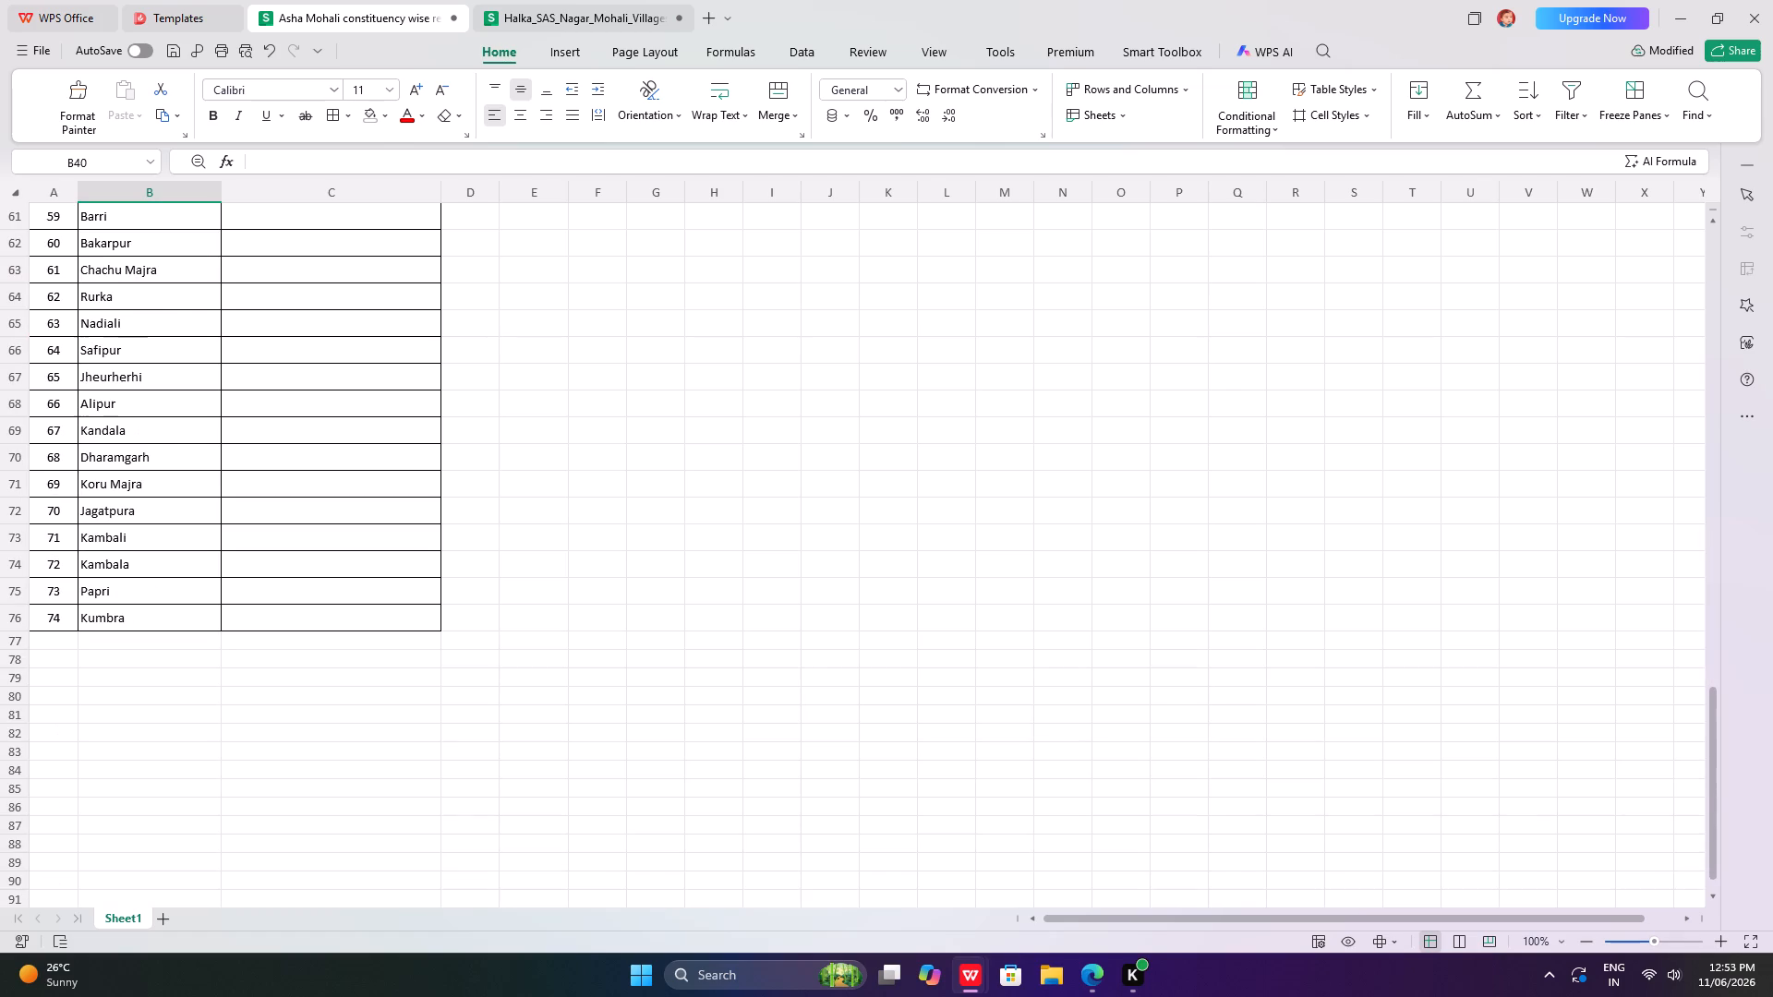
pyautogui.click(818, 498)
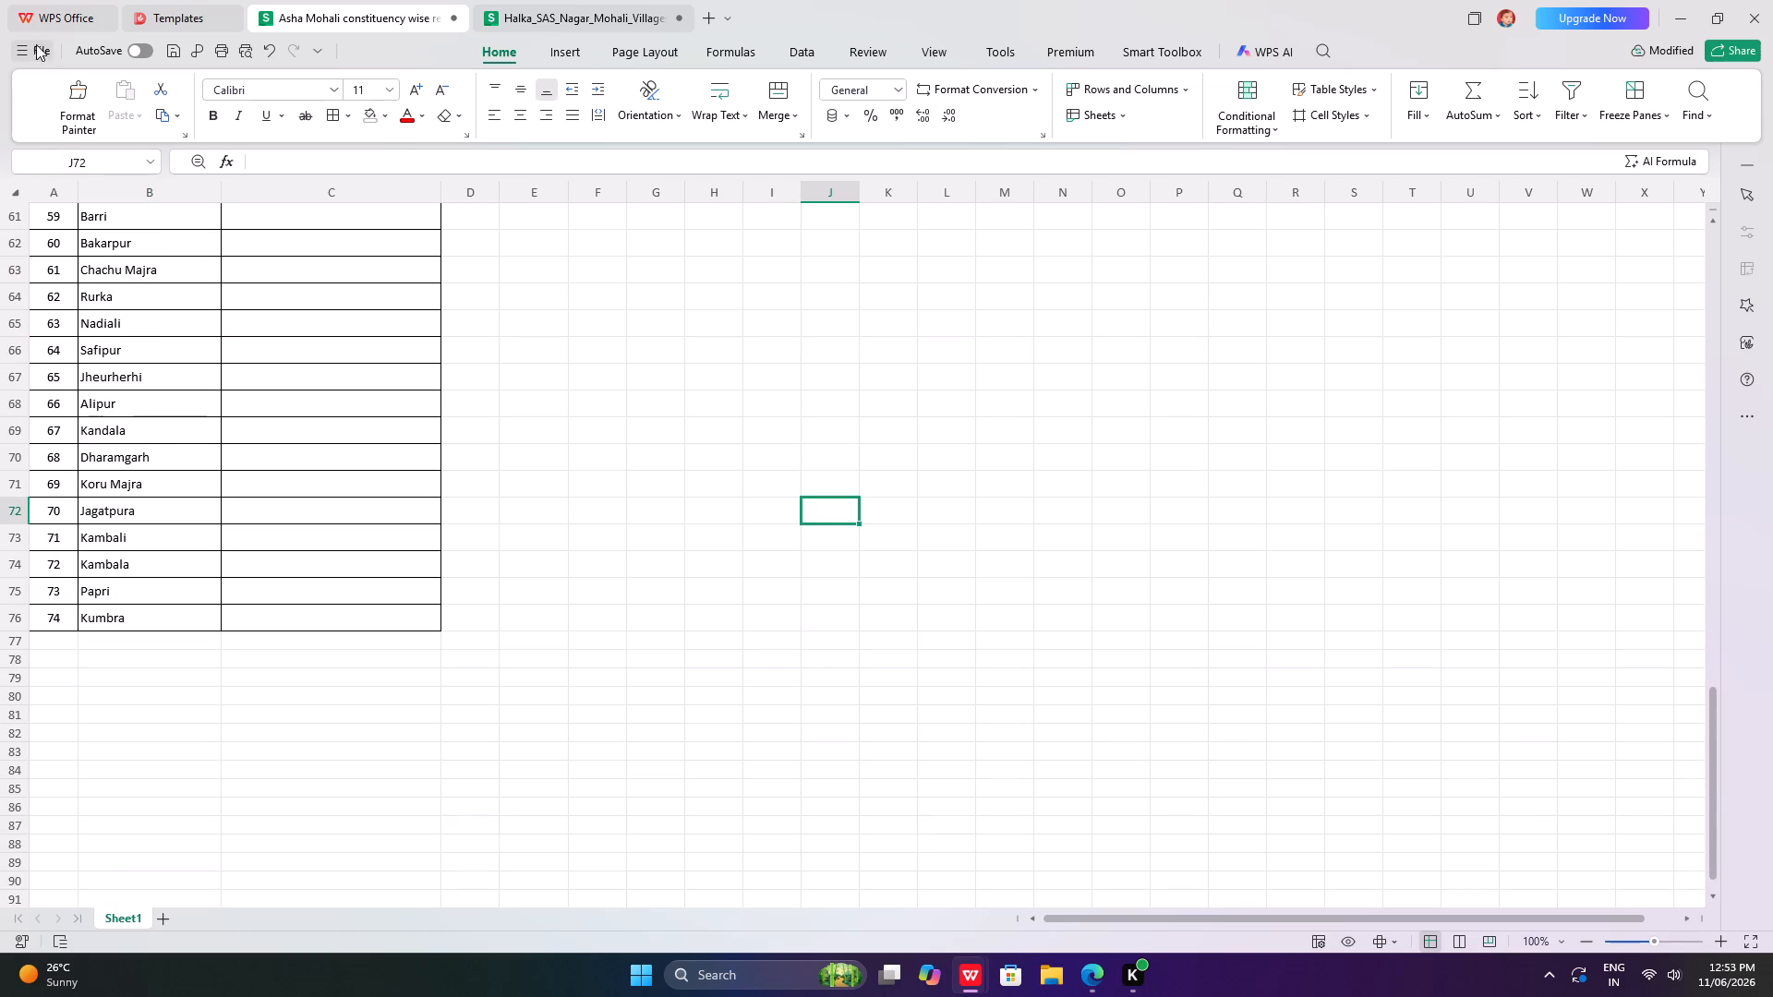
# Undo the last clearing so the village name Daidi is restored in cell B40.
pyautogui.hotkey('ctrl', 'z')
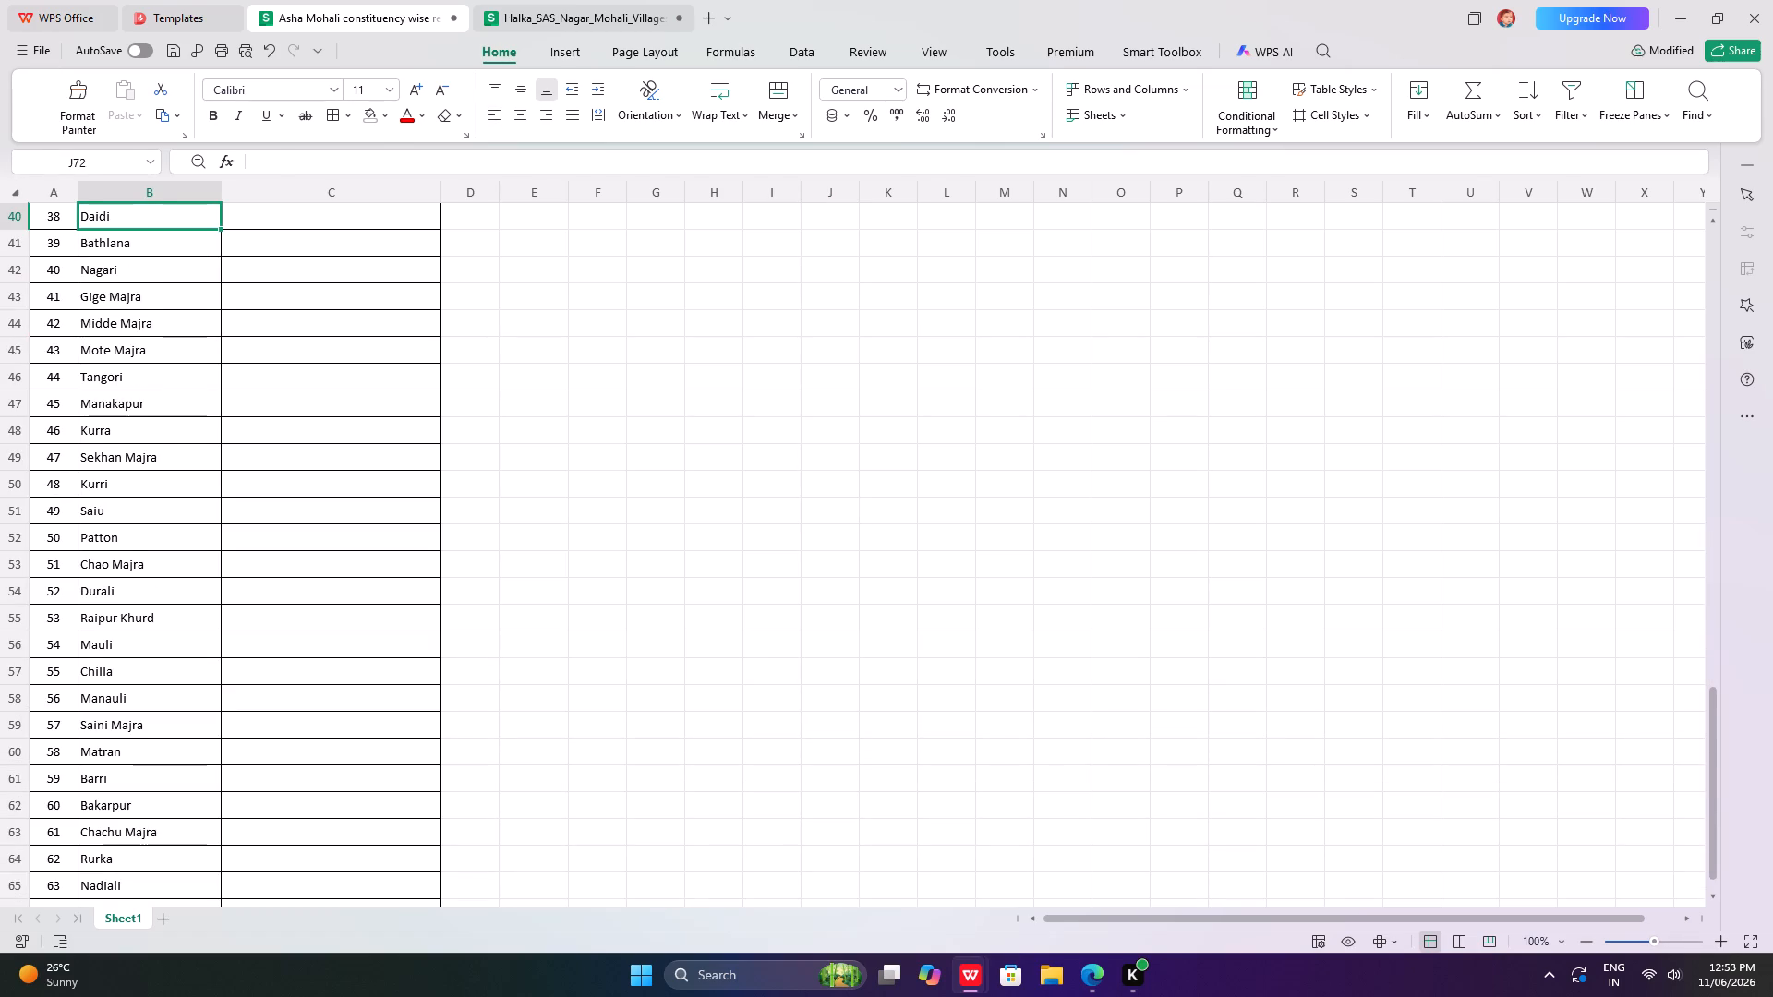
# Save the Asha Mohali constituency workbook.
pyautogui.click(42, 47)
pyautogui.click(77, 174)
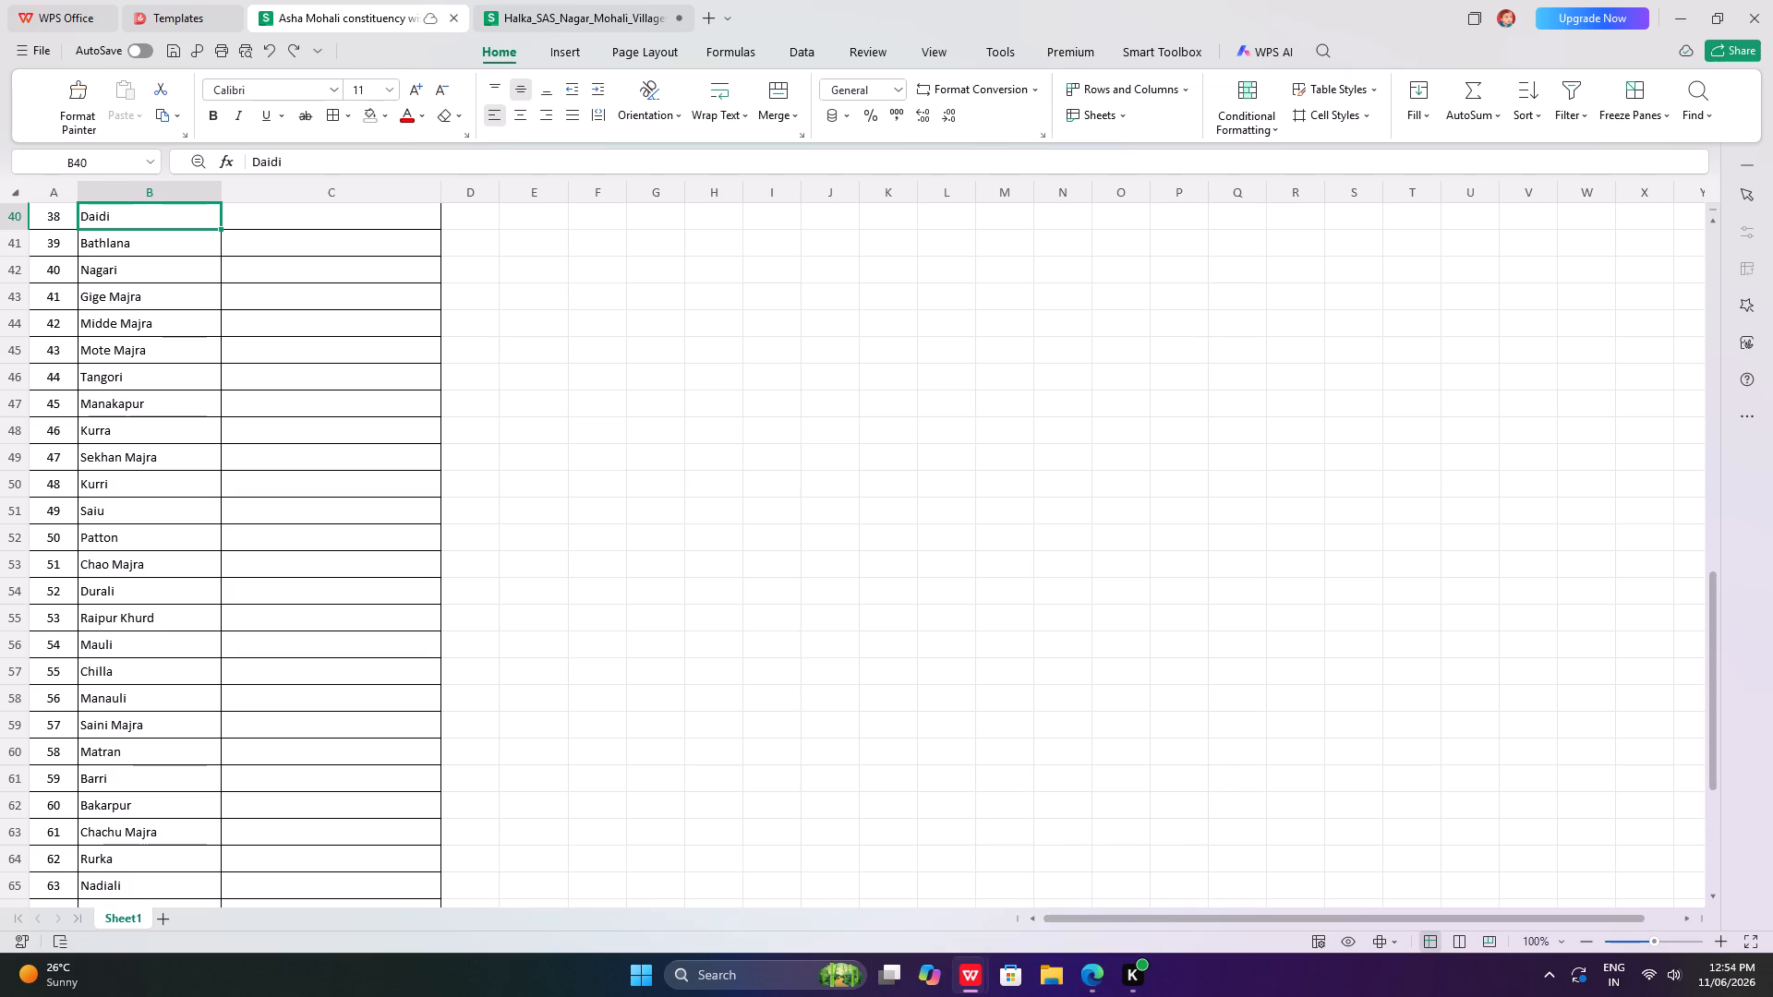
# Open the Find dialog for searching the village list.
pyautogui.click(320, 583)
pyautogui.scroll(14, 322, 595)
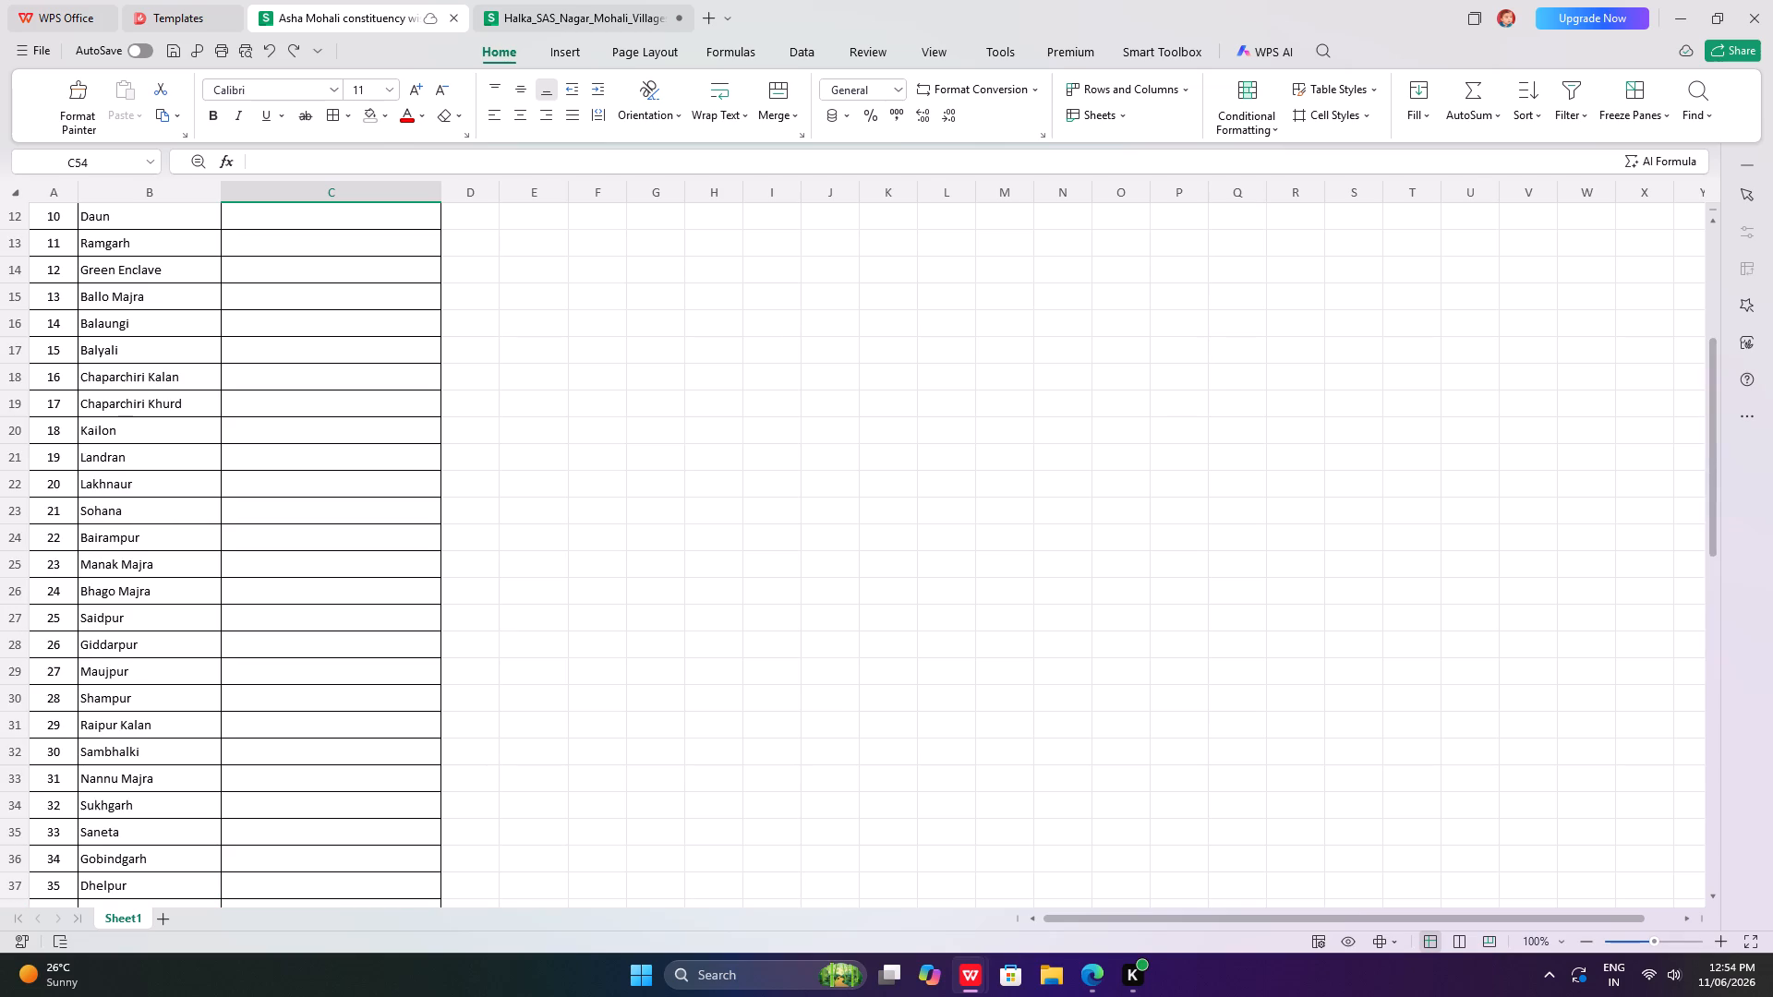
pyautogui.hotkey('ctrl', 'f')
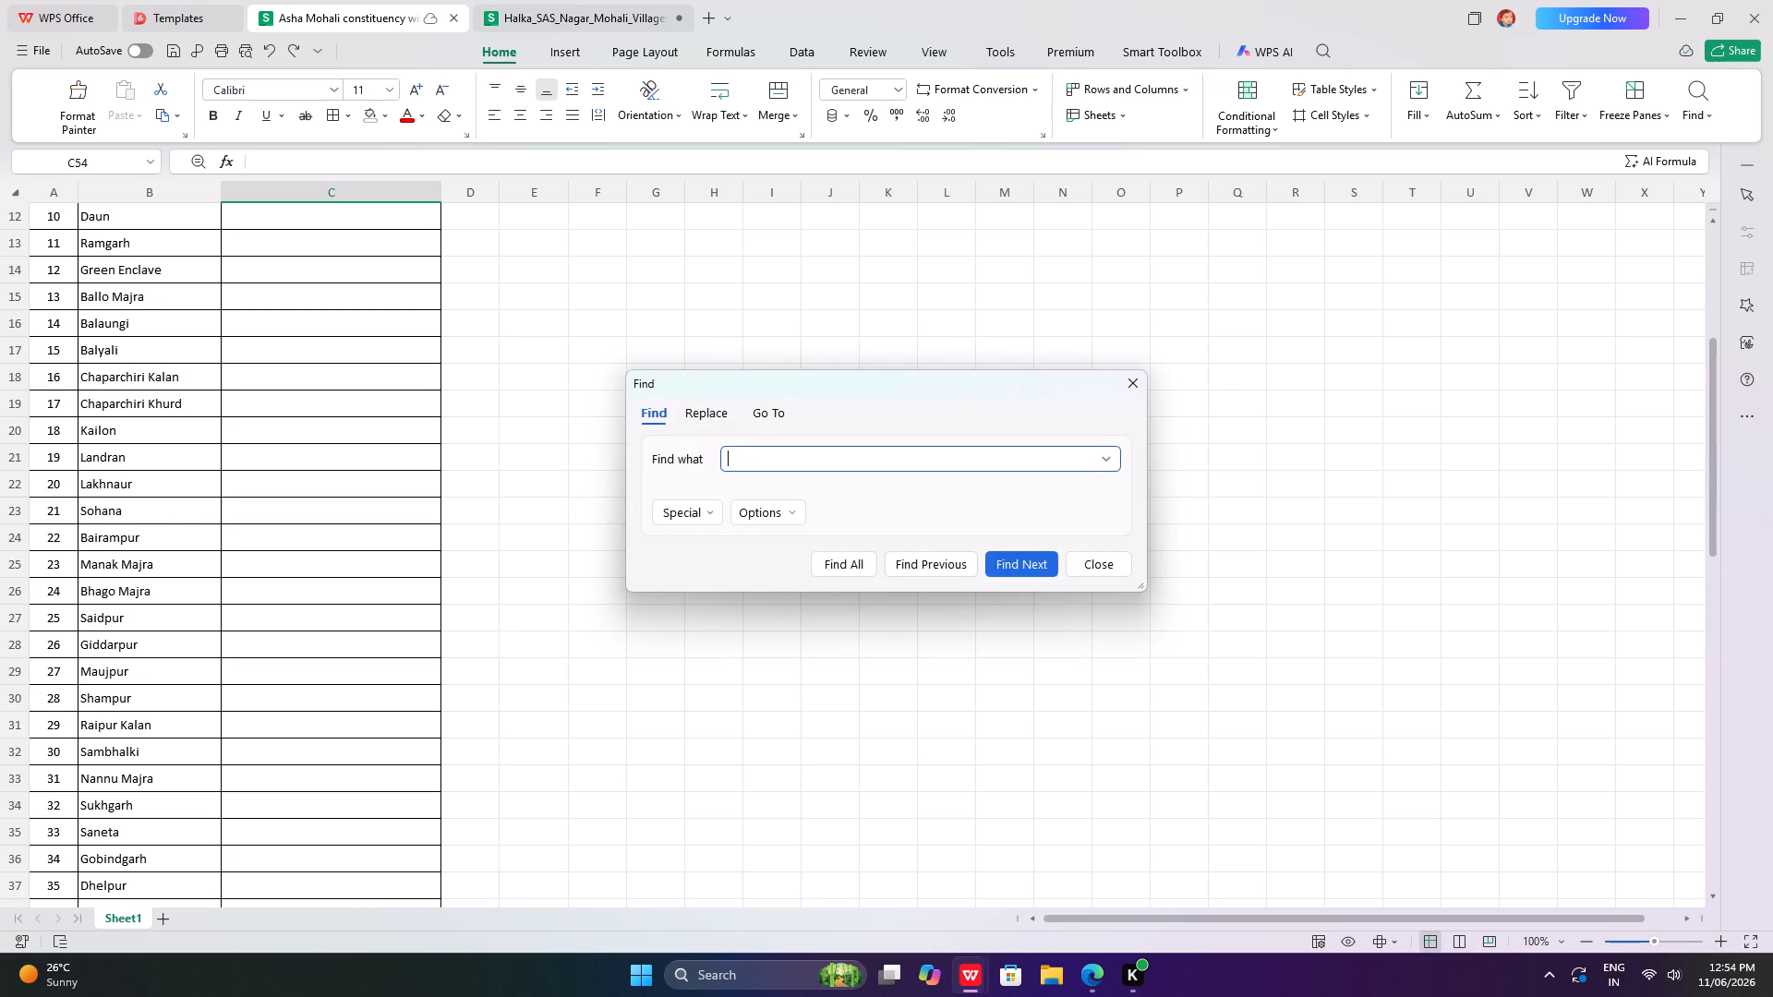
# Search the sheet for the village name tangori.
pyautogui.press('t')
pyautogui.write('nag')
pyautogui.press('BackSpace')
pyautogui.press('BackSpace')
pyautogui.press('a')
pyautogui.press('BackSpace')
pyautogui.press('BackSpace')
pyautogui.write('angori')
pyautogui.press('Return')
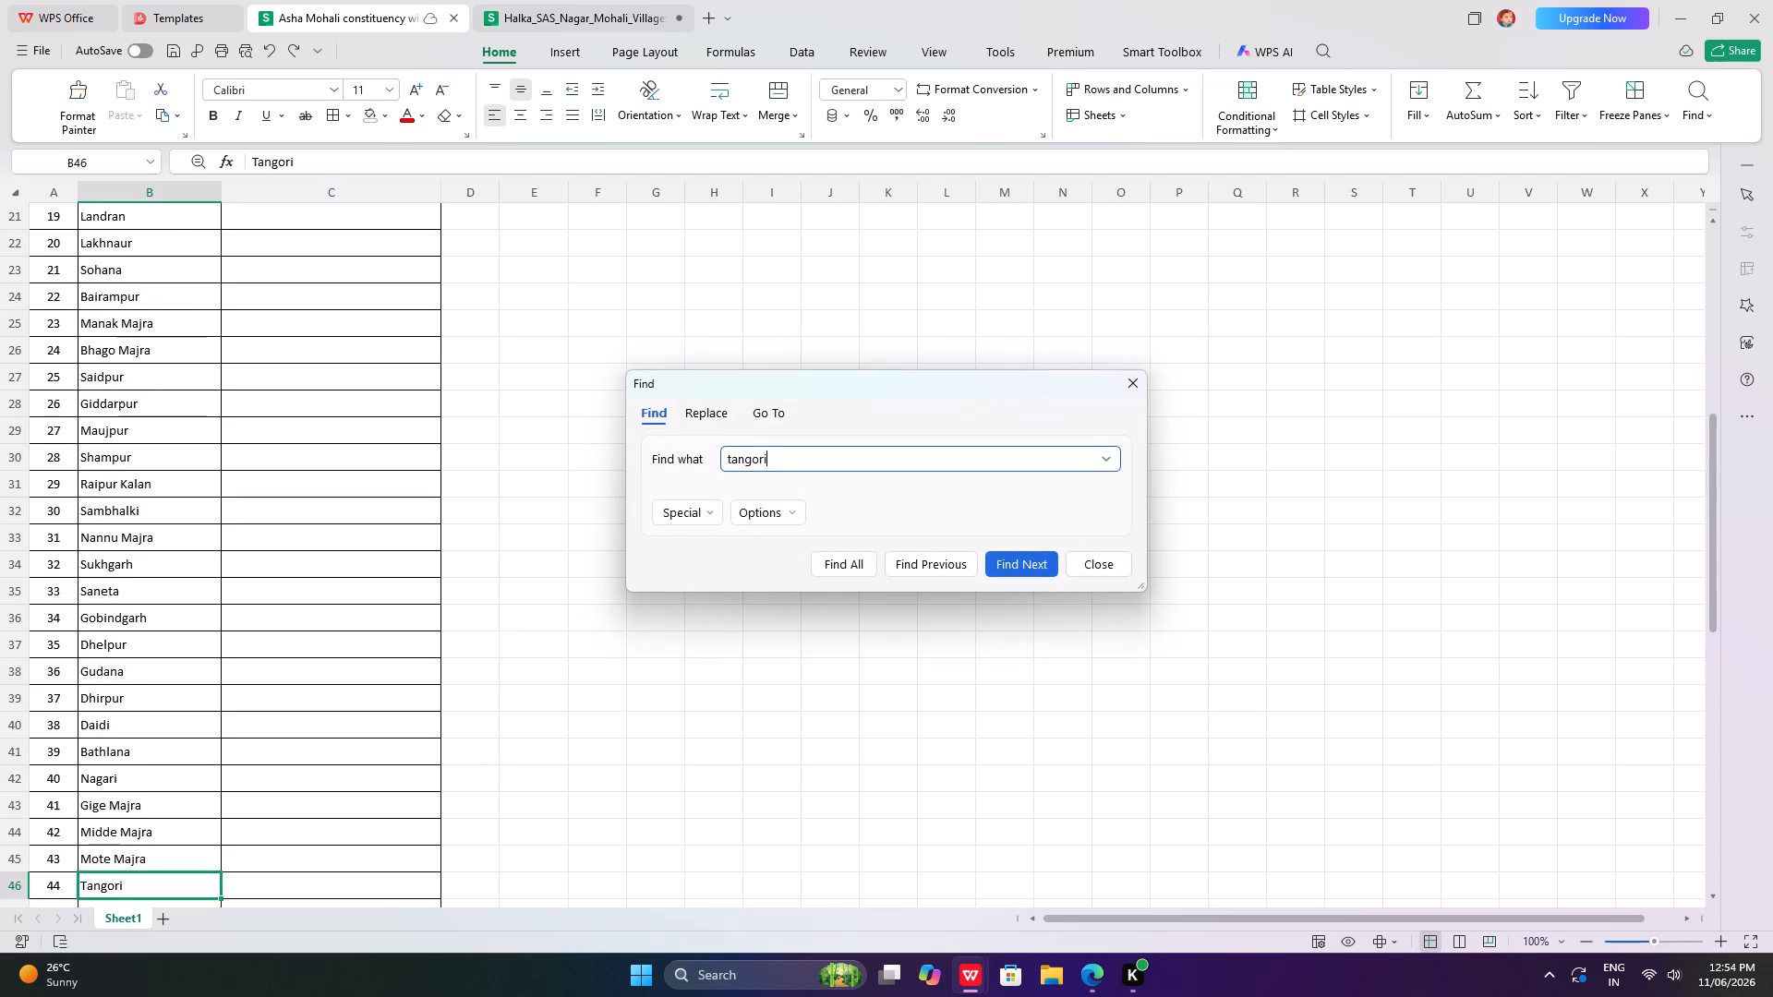
pyautogui.press('Tab')
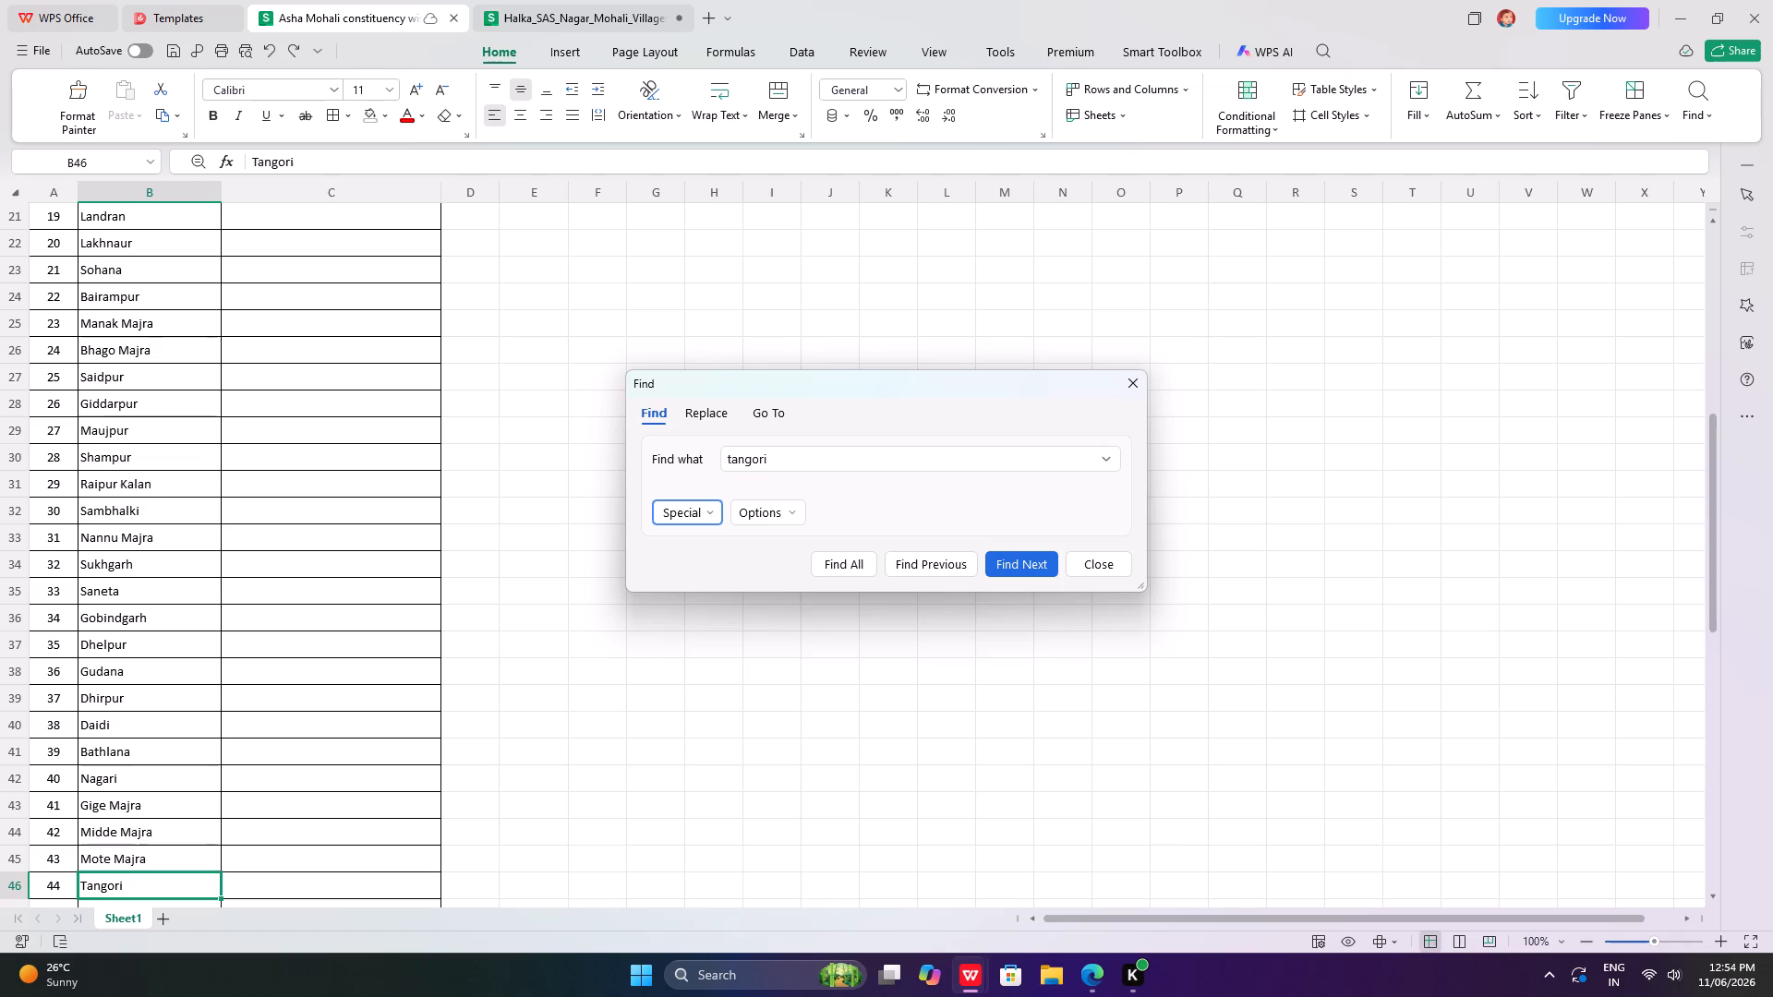
# Enter 1 in the No.of Ashas column for Tangori, moving the Find dialog aside.
pyautogui.moveTo(975, 385); pyautogui.dragTo(1066, 280)
pyautogui.click(845, 607)
pyautogui.click(275, 868)
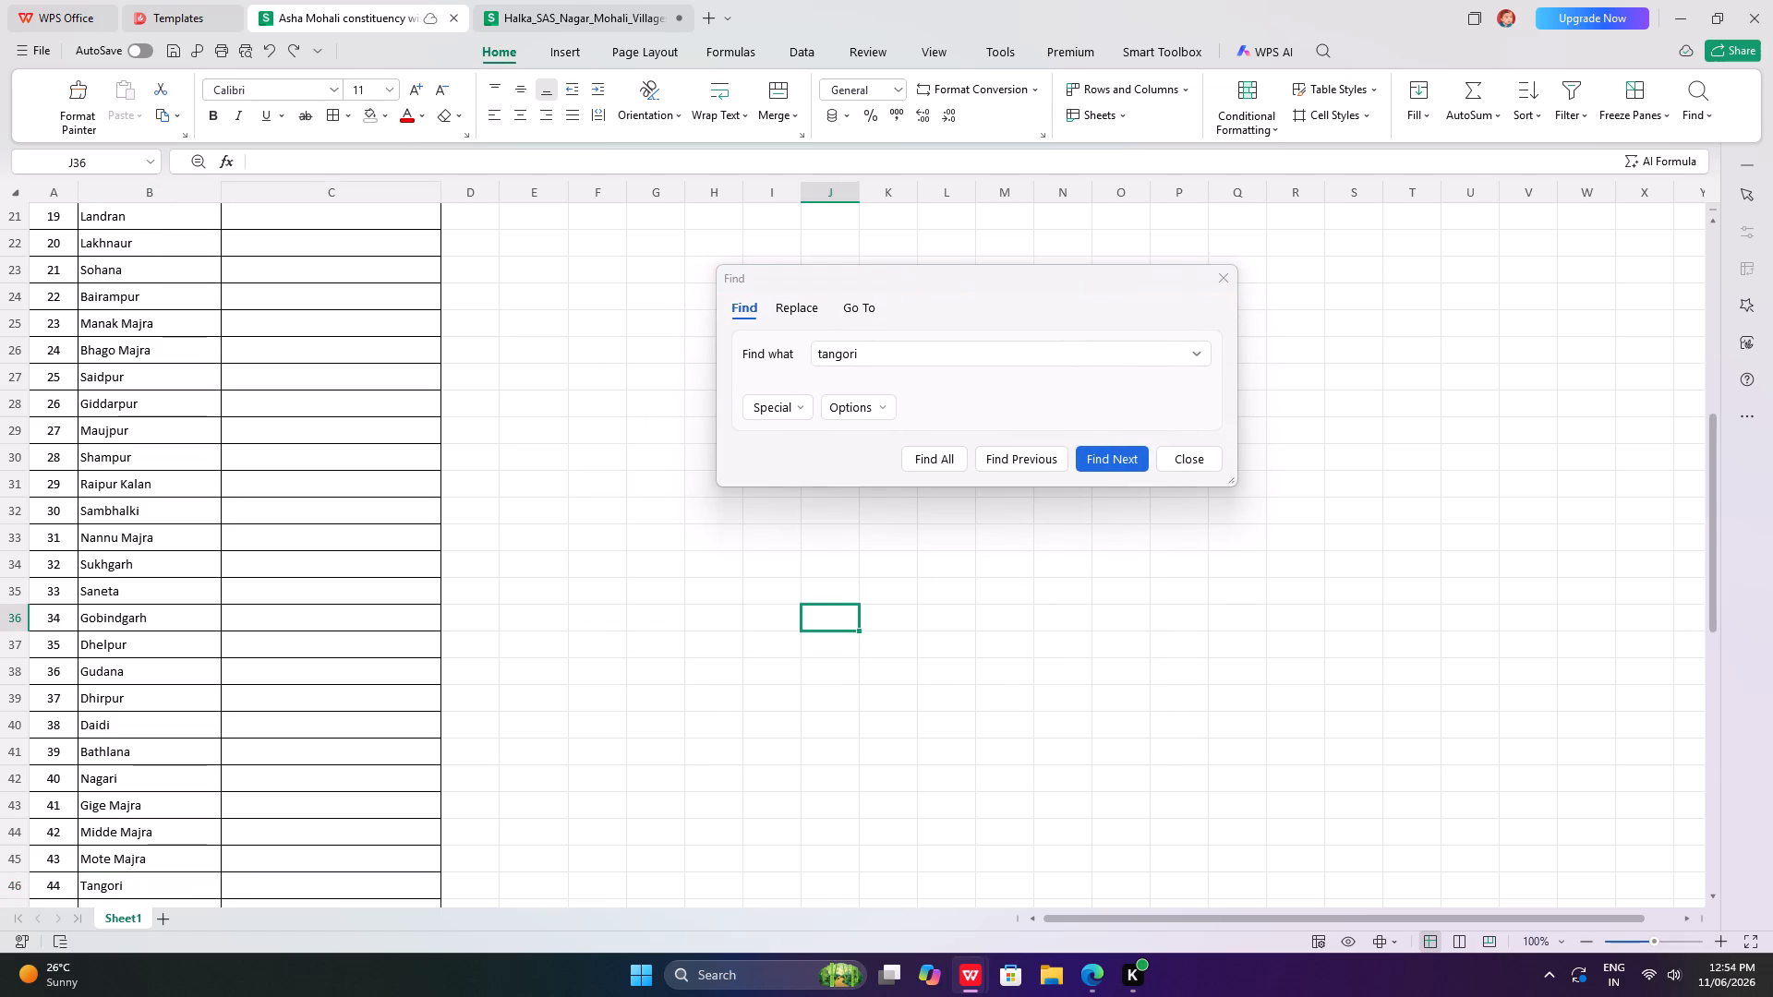
pyautogui.click(284, 879)
pyautogui.press('1')
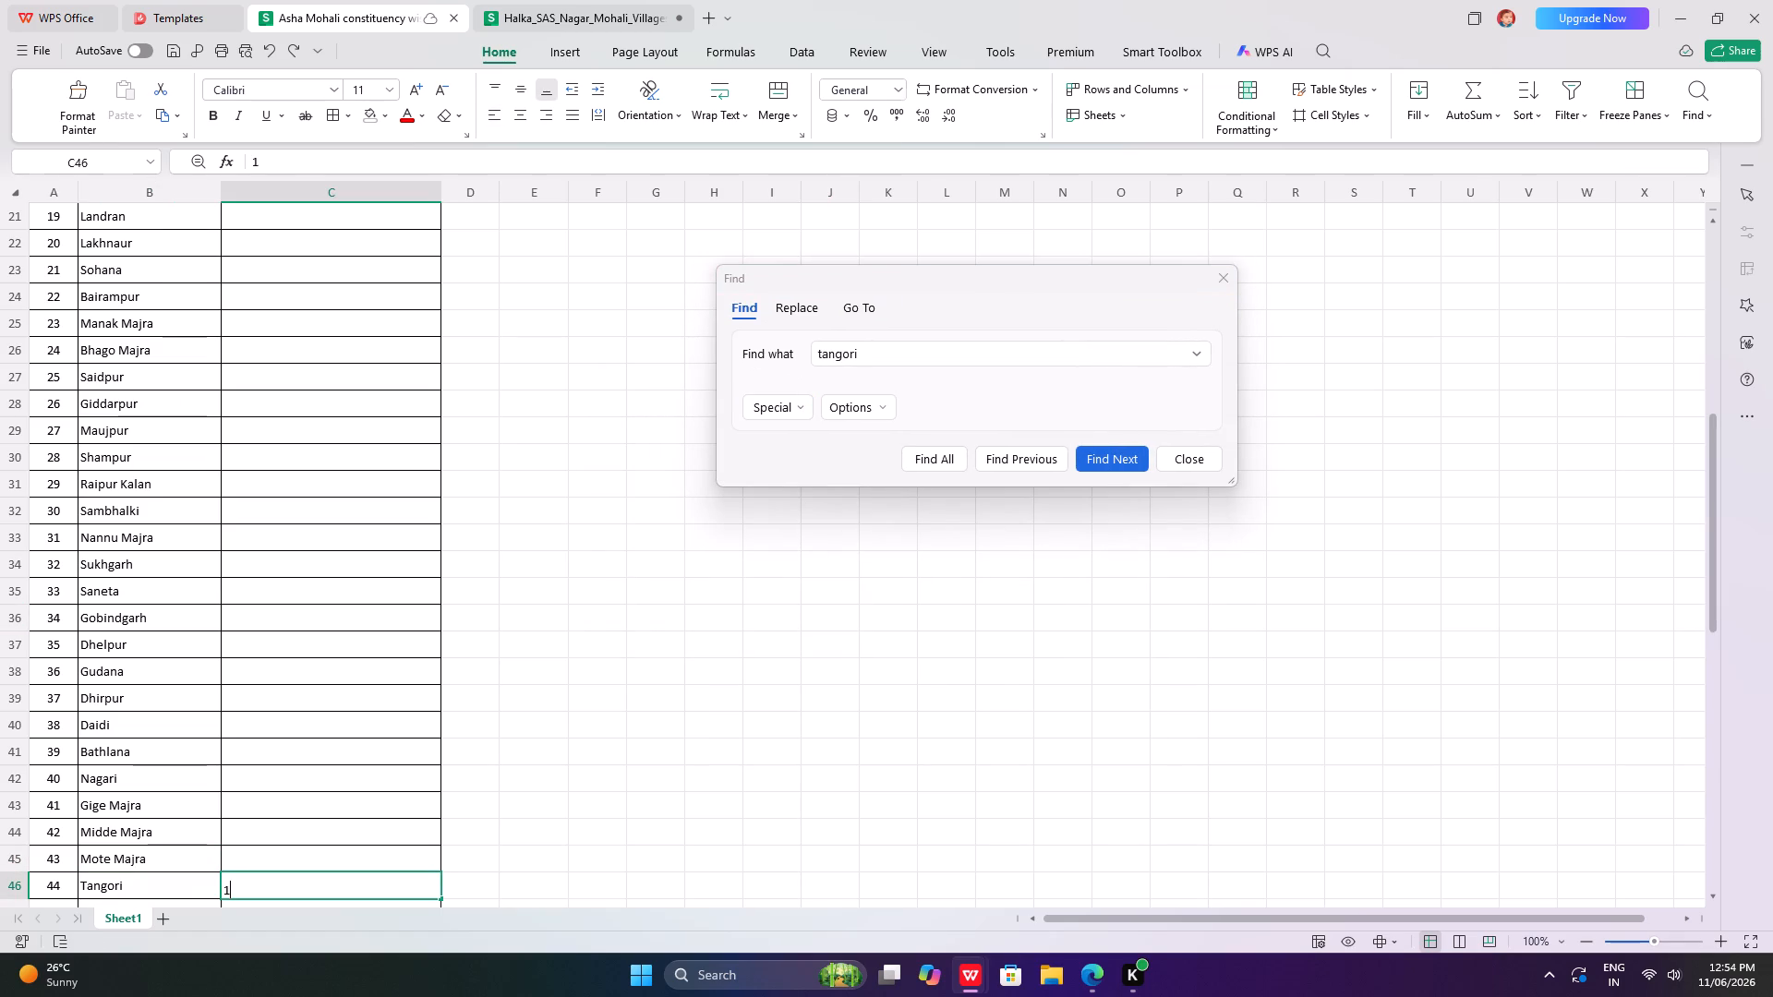
pyautogui.click(330, 777)
# Center the contents of columns A to C both horizontally and vertically.
pyautogui.moveTo(48, 198); pyautogui.dragTo(165, 197)
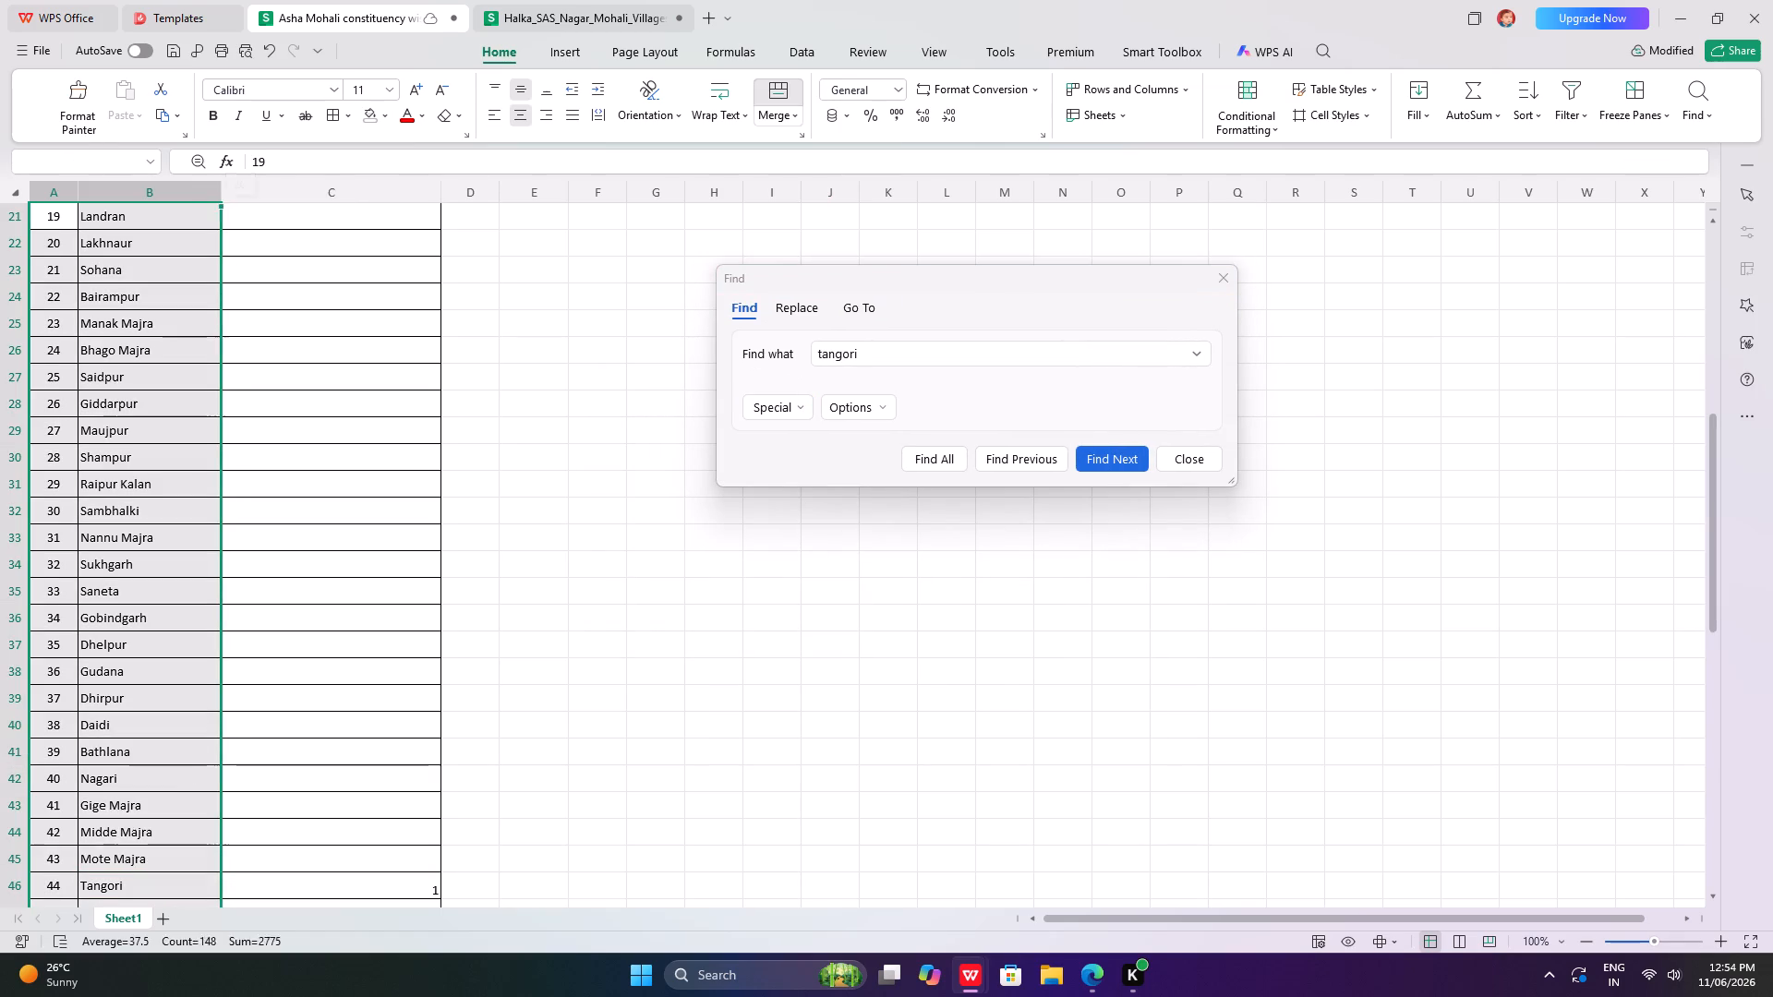
pyautogui.moveTo(165, 197); pyautogui.dragTo(275, 197)
pyautogui.click(516, 118)
pyautogui.click(525, 86)
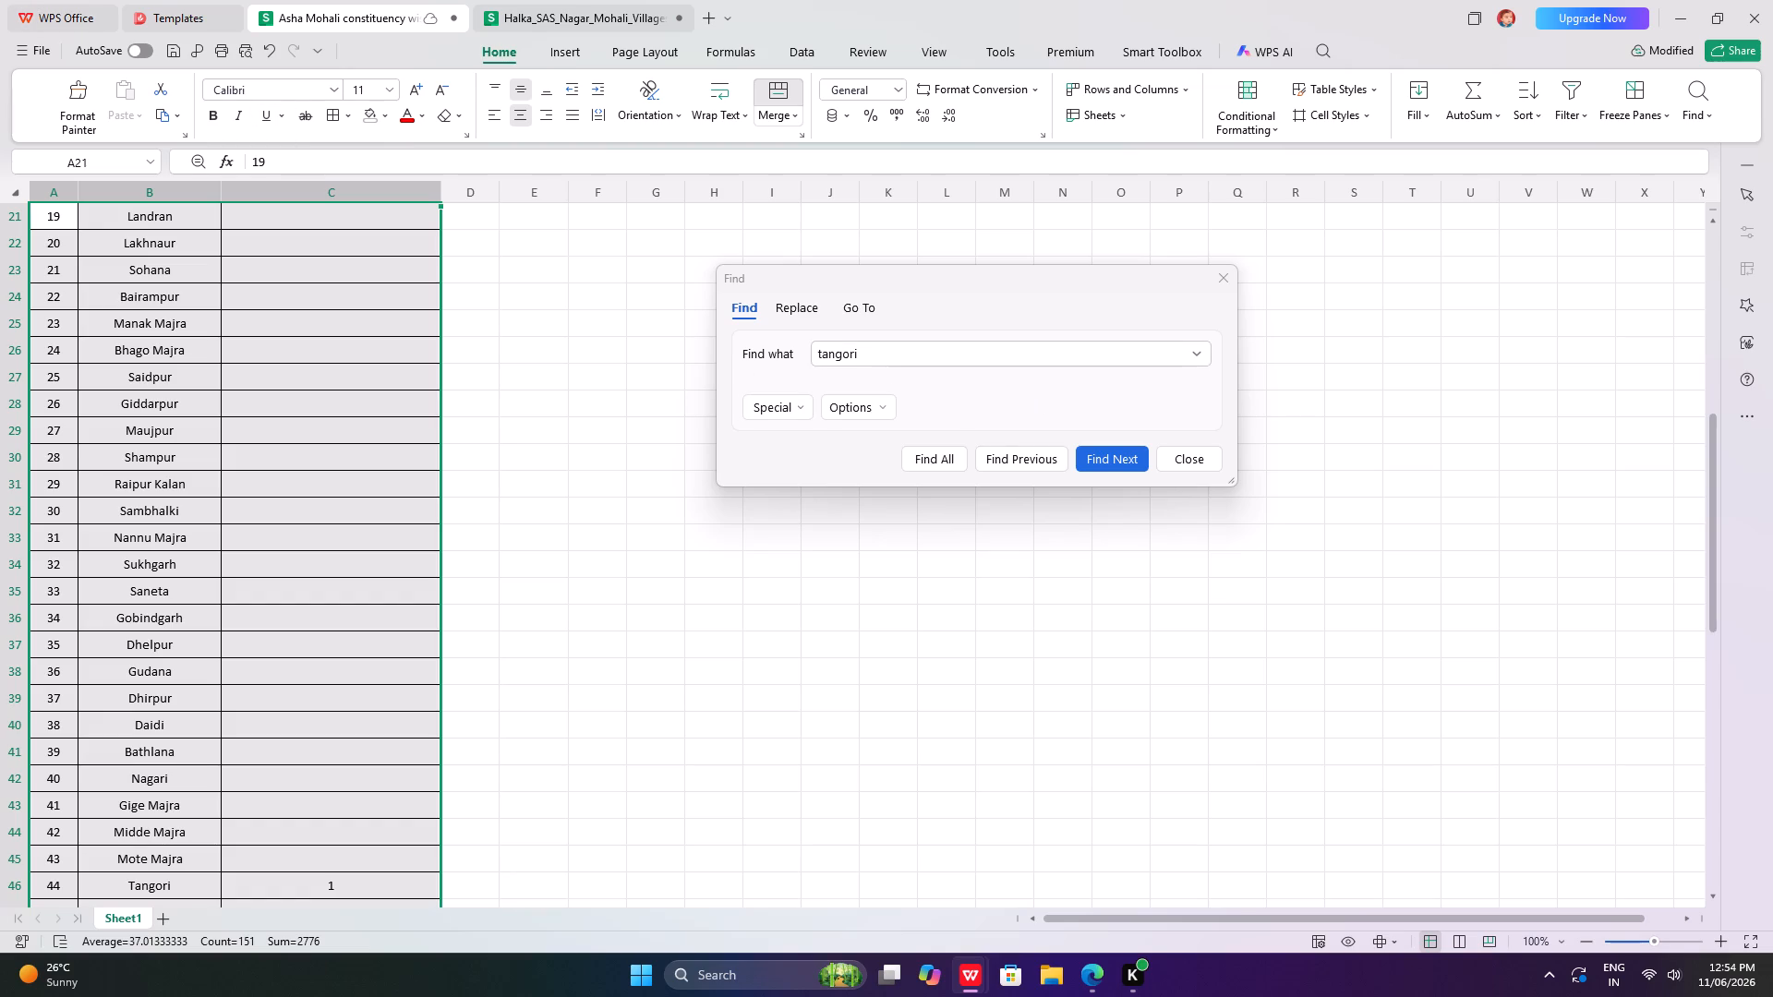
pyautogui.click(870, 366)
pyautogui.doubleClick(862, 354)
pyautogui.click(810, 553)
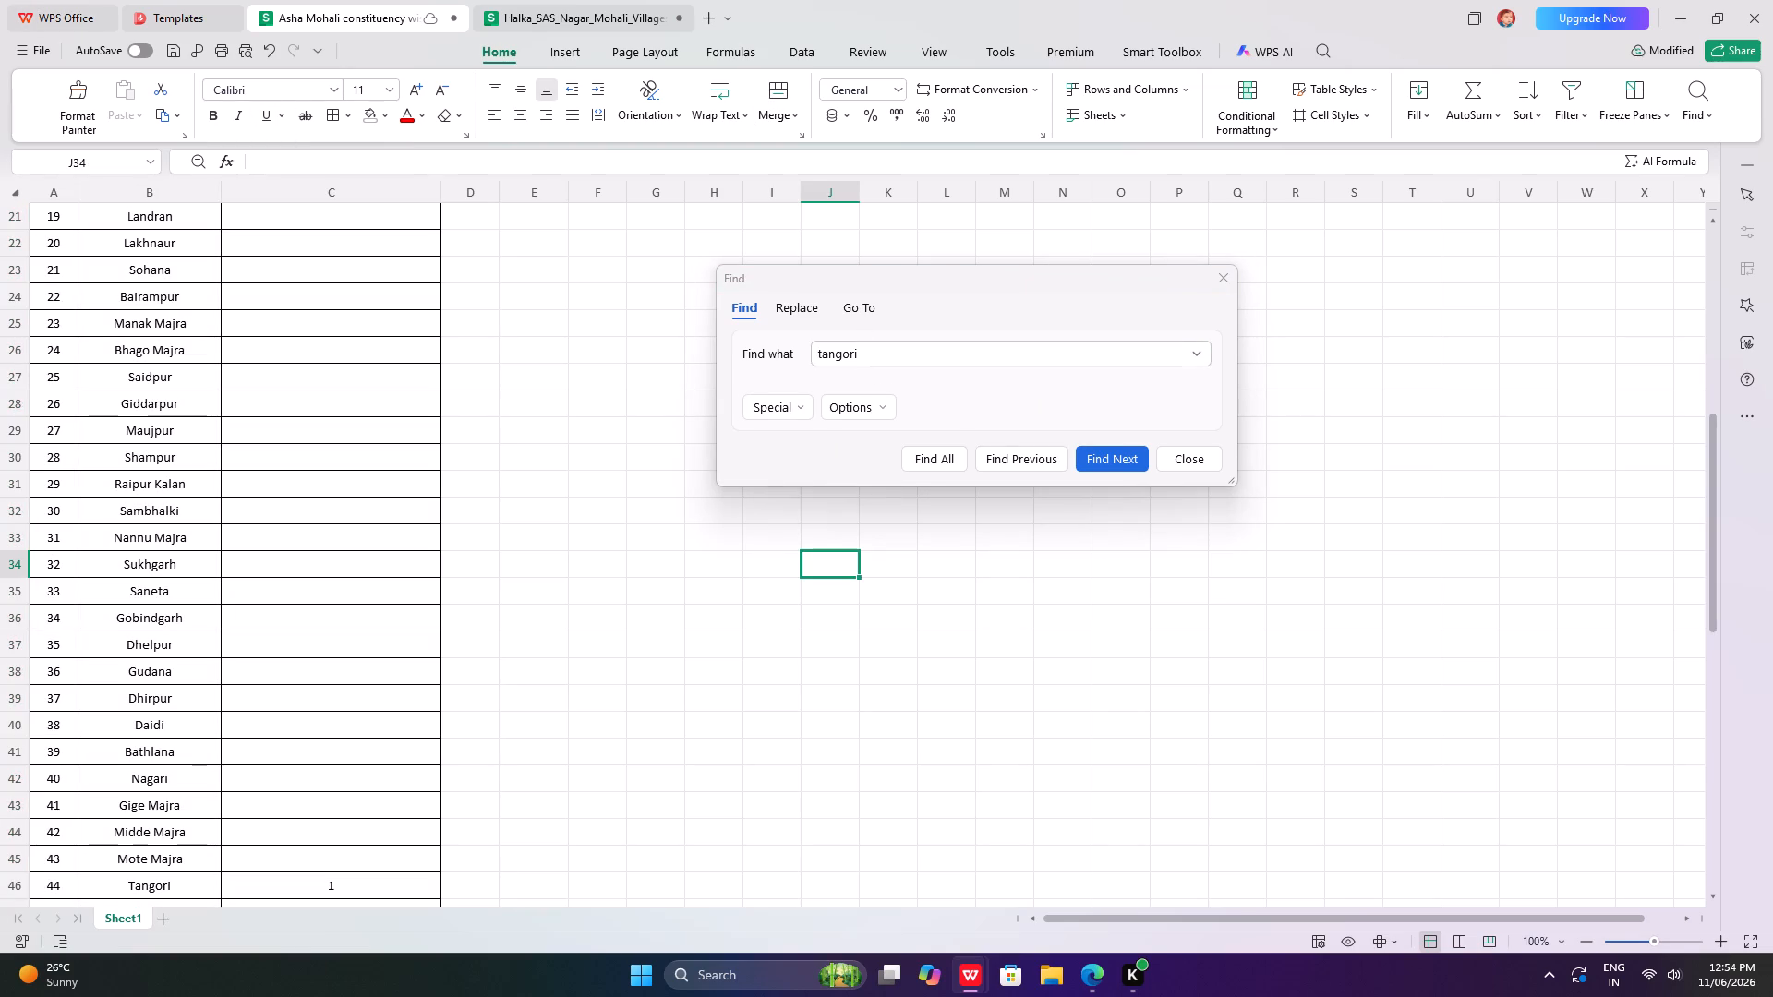
# Search the sheet for the village name manakpur.
pyautogui.doubleClick(858, 356)
pyautogui.write('manak')
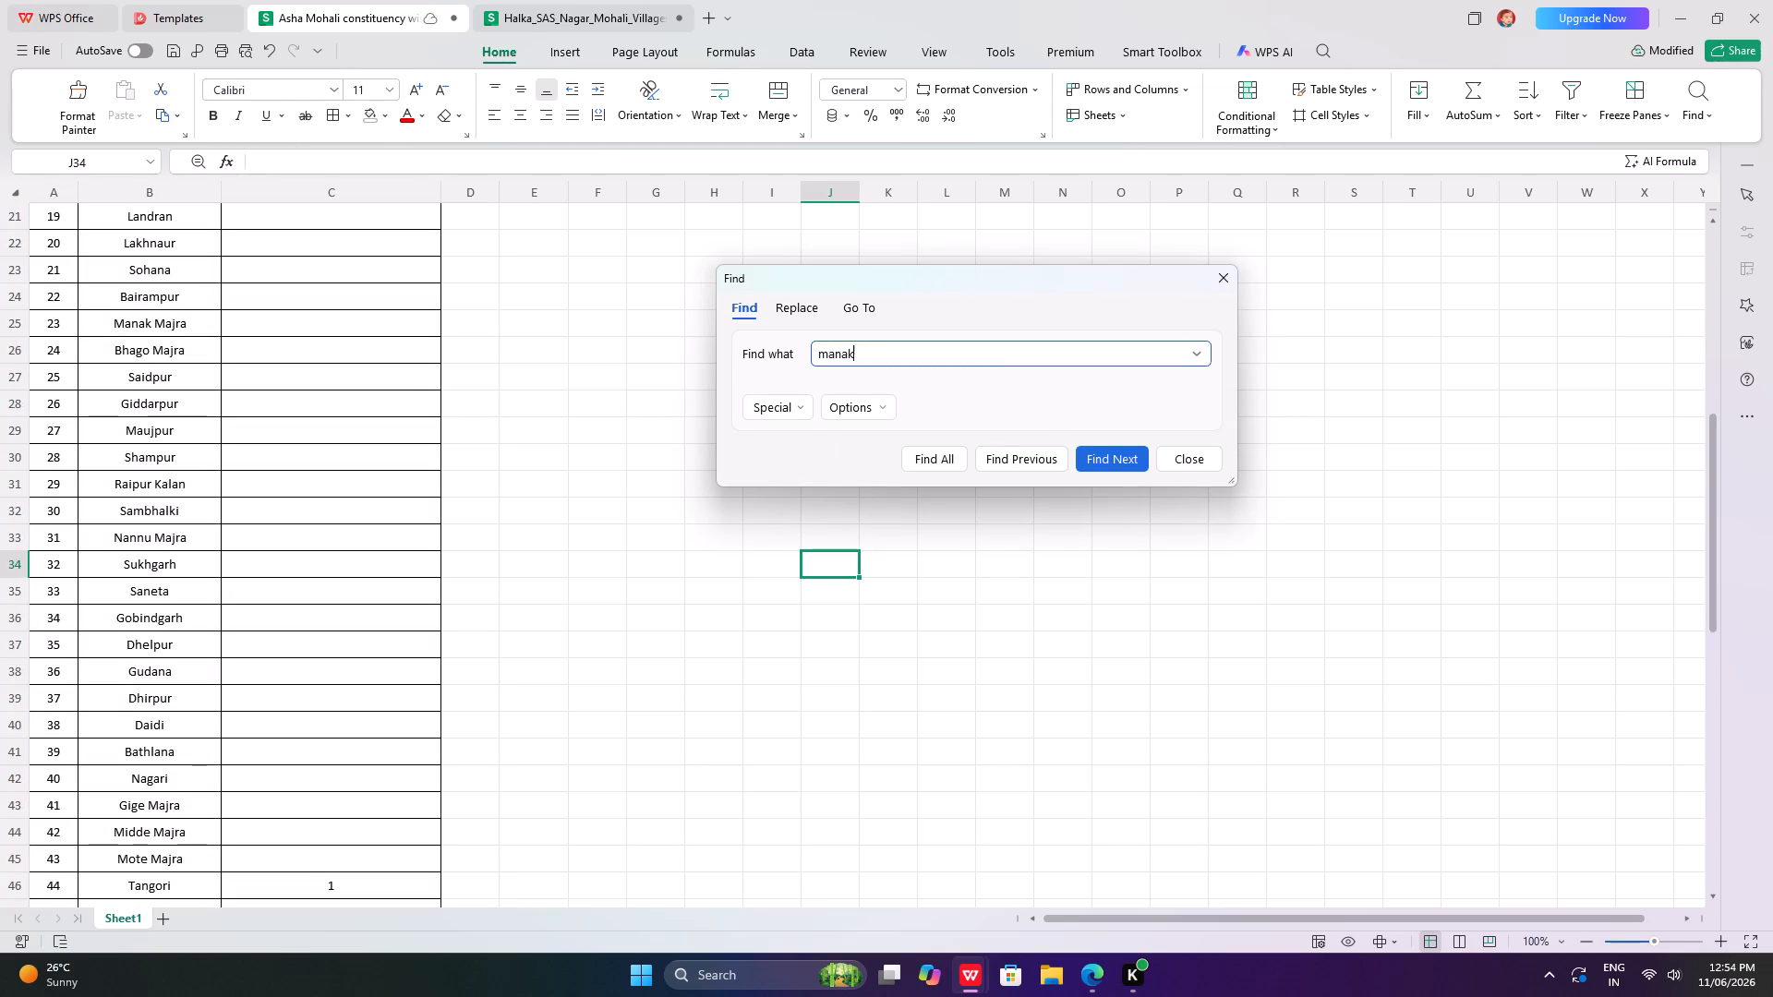
pyautogui.write('pur')
pyautogui.press('Return')
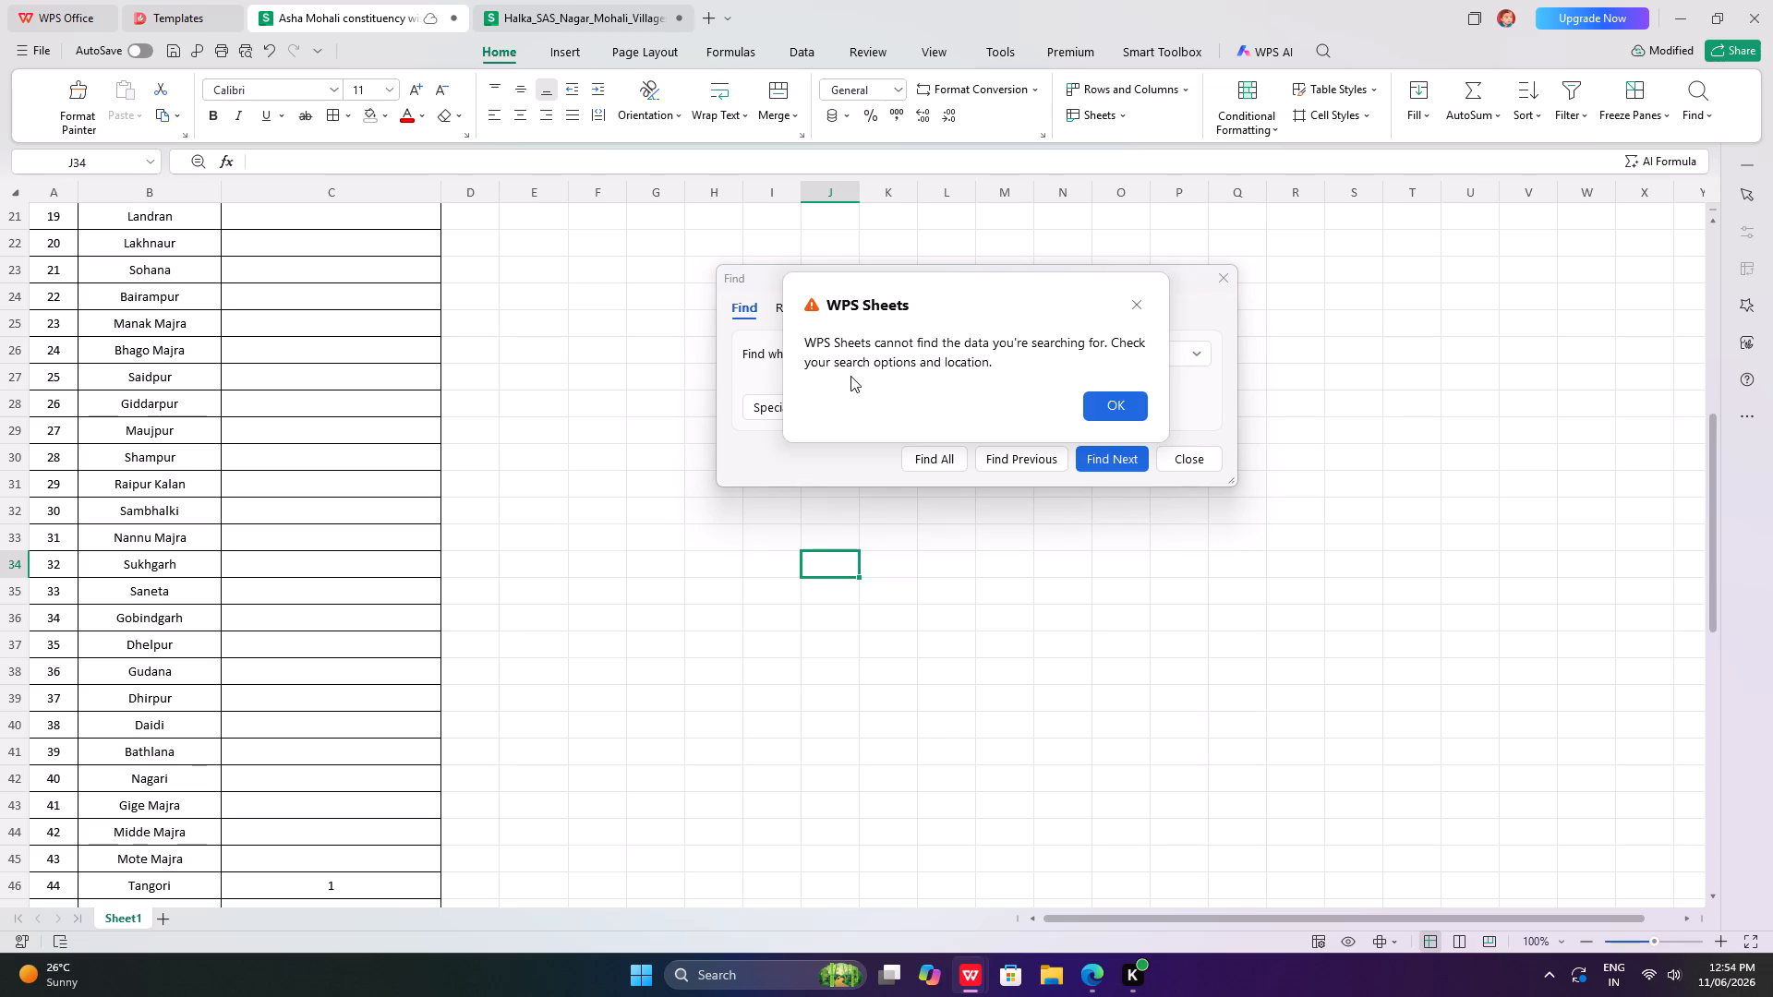
pyautogui.moveTo(812, 762); pyautogui.dragTo(818, 743)
pyautogui.click(1111, 400)
pyautogui.click(909, 695)
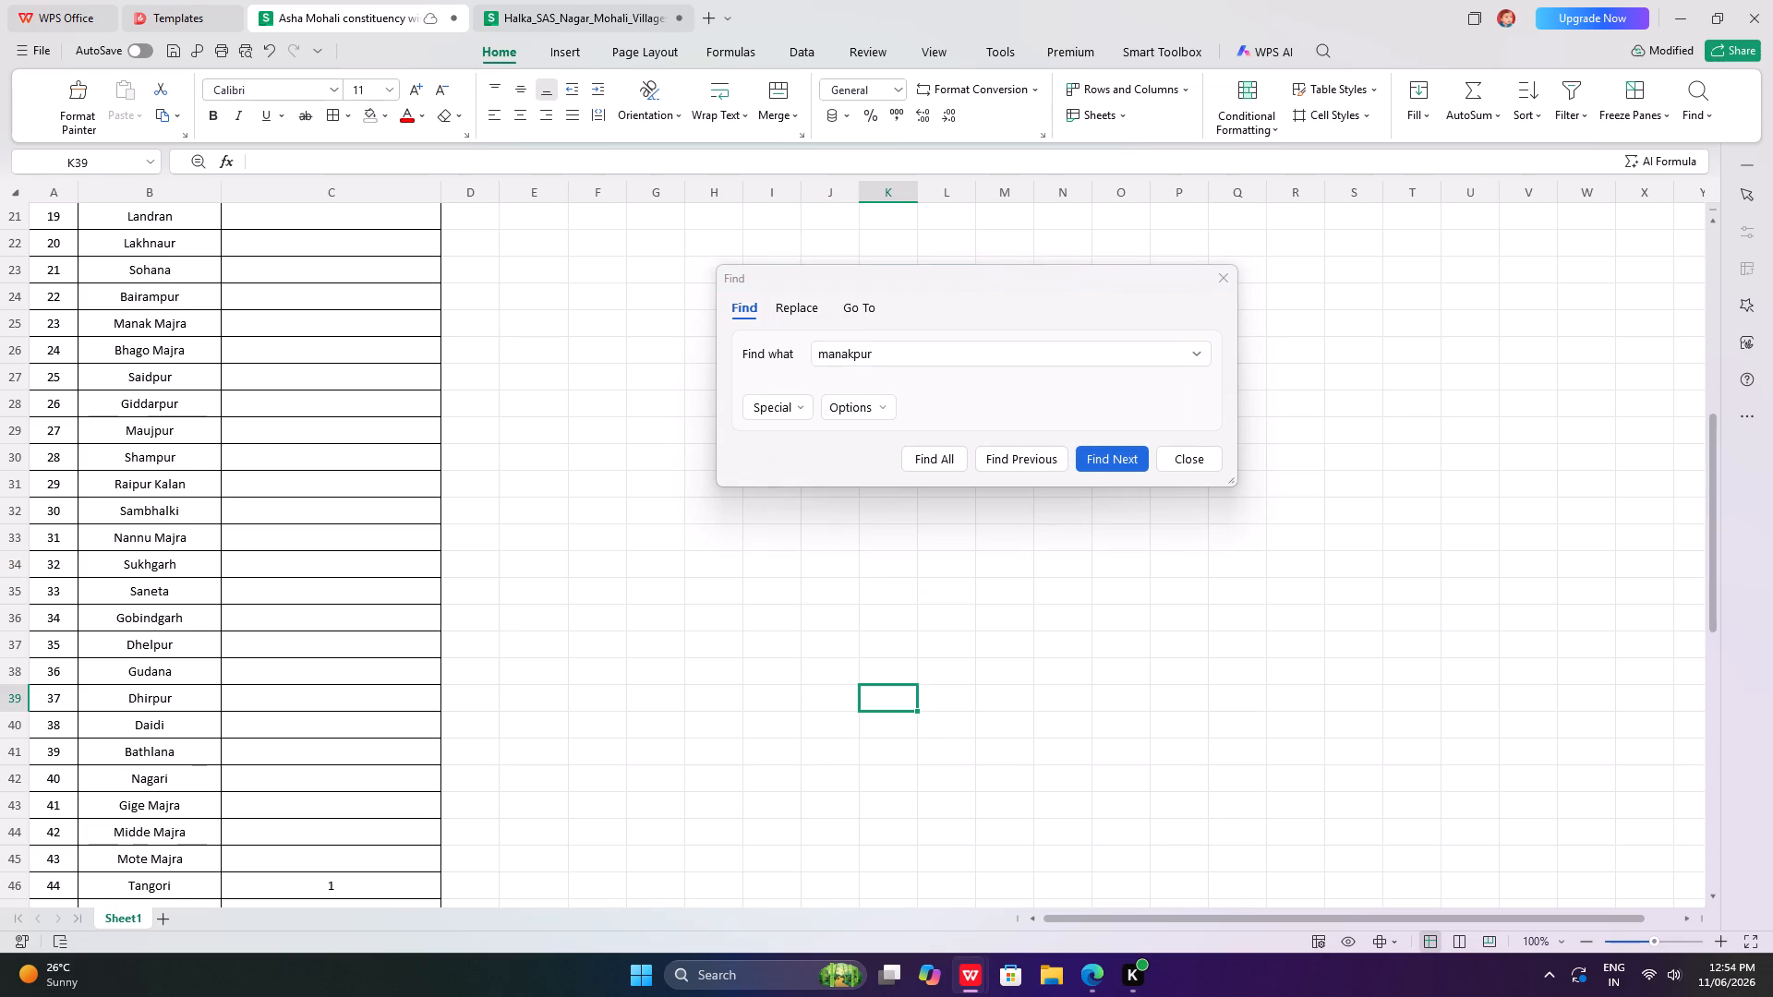
pyautogui.scroll(-4, 553, 647)
pyautogui.click(308, 693)
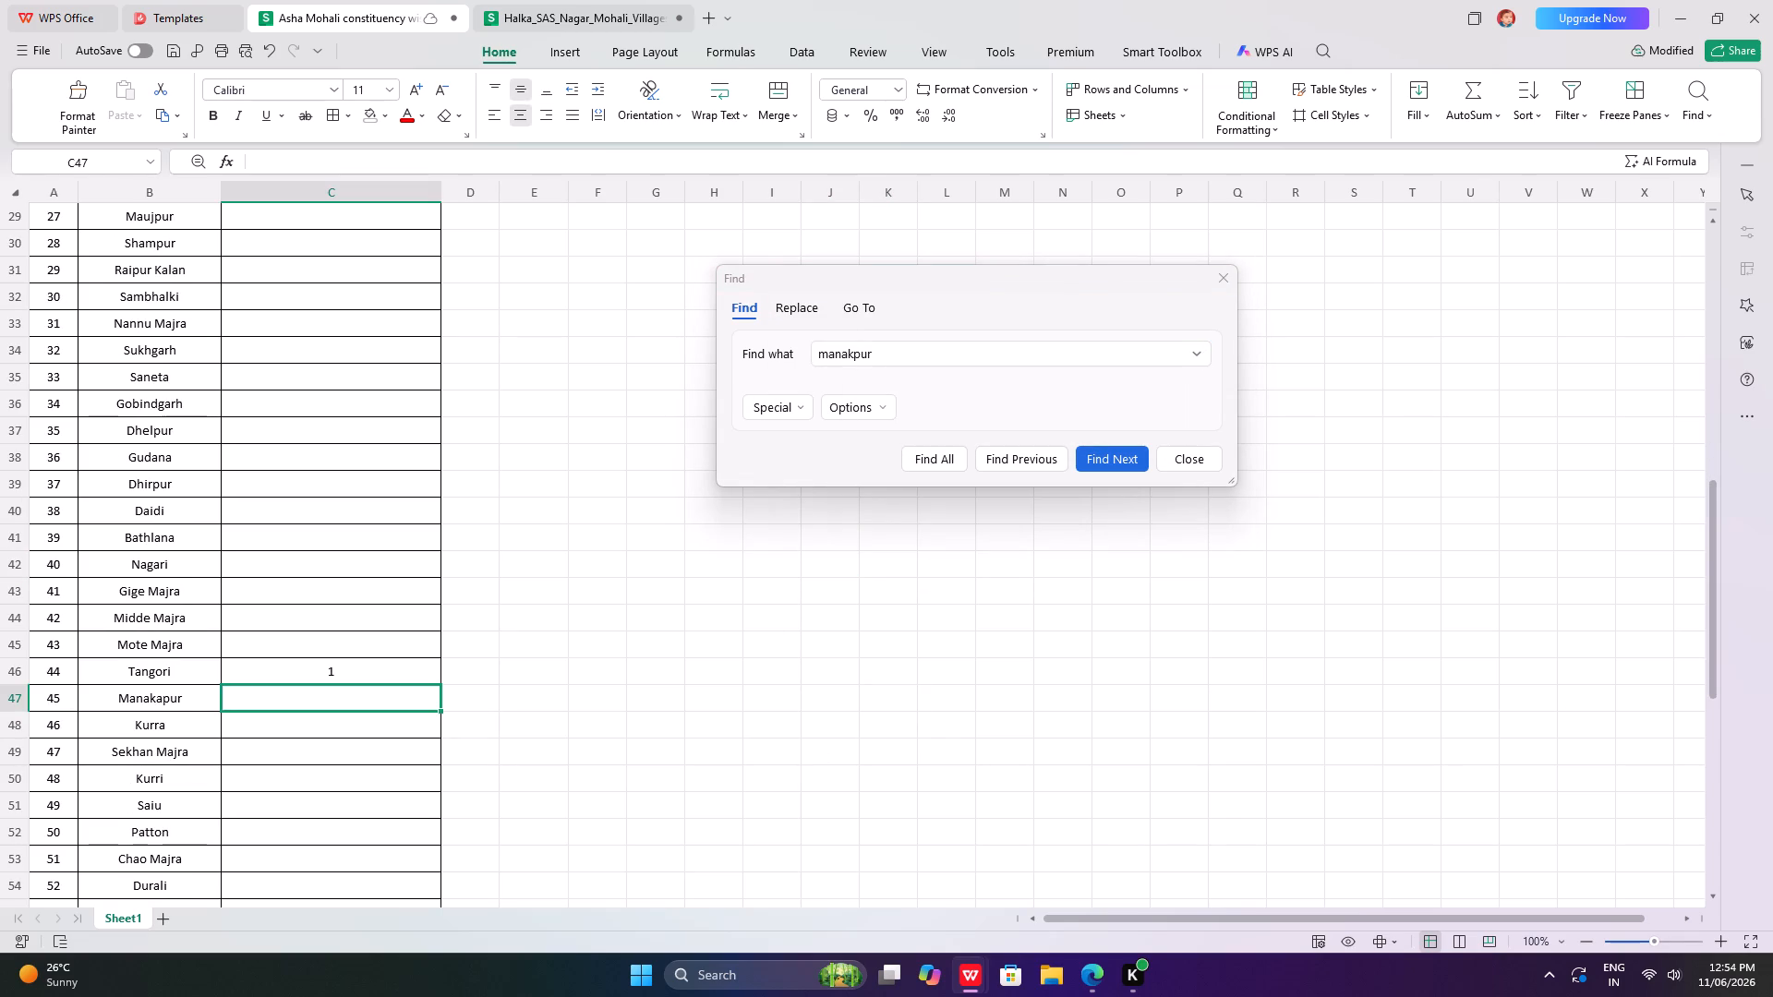
pyautogui.click(1108, 451)
pyautogui.click(998, 633)
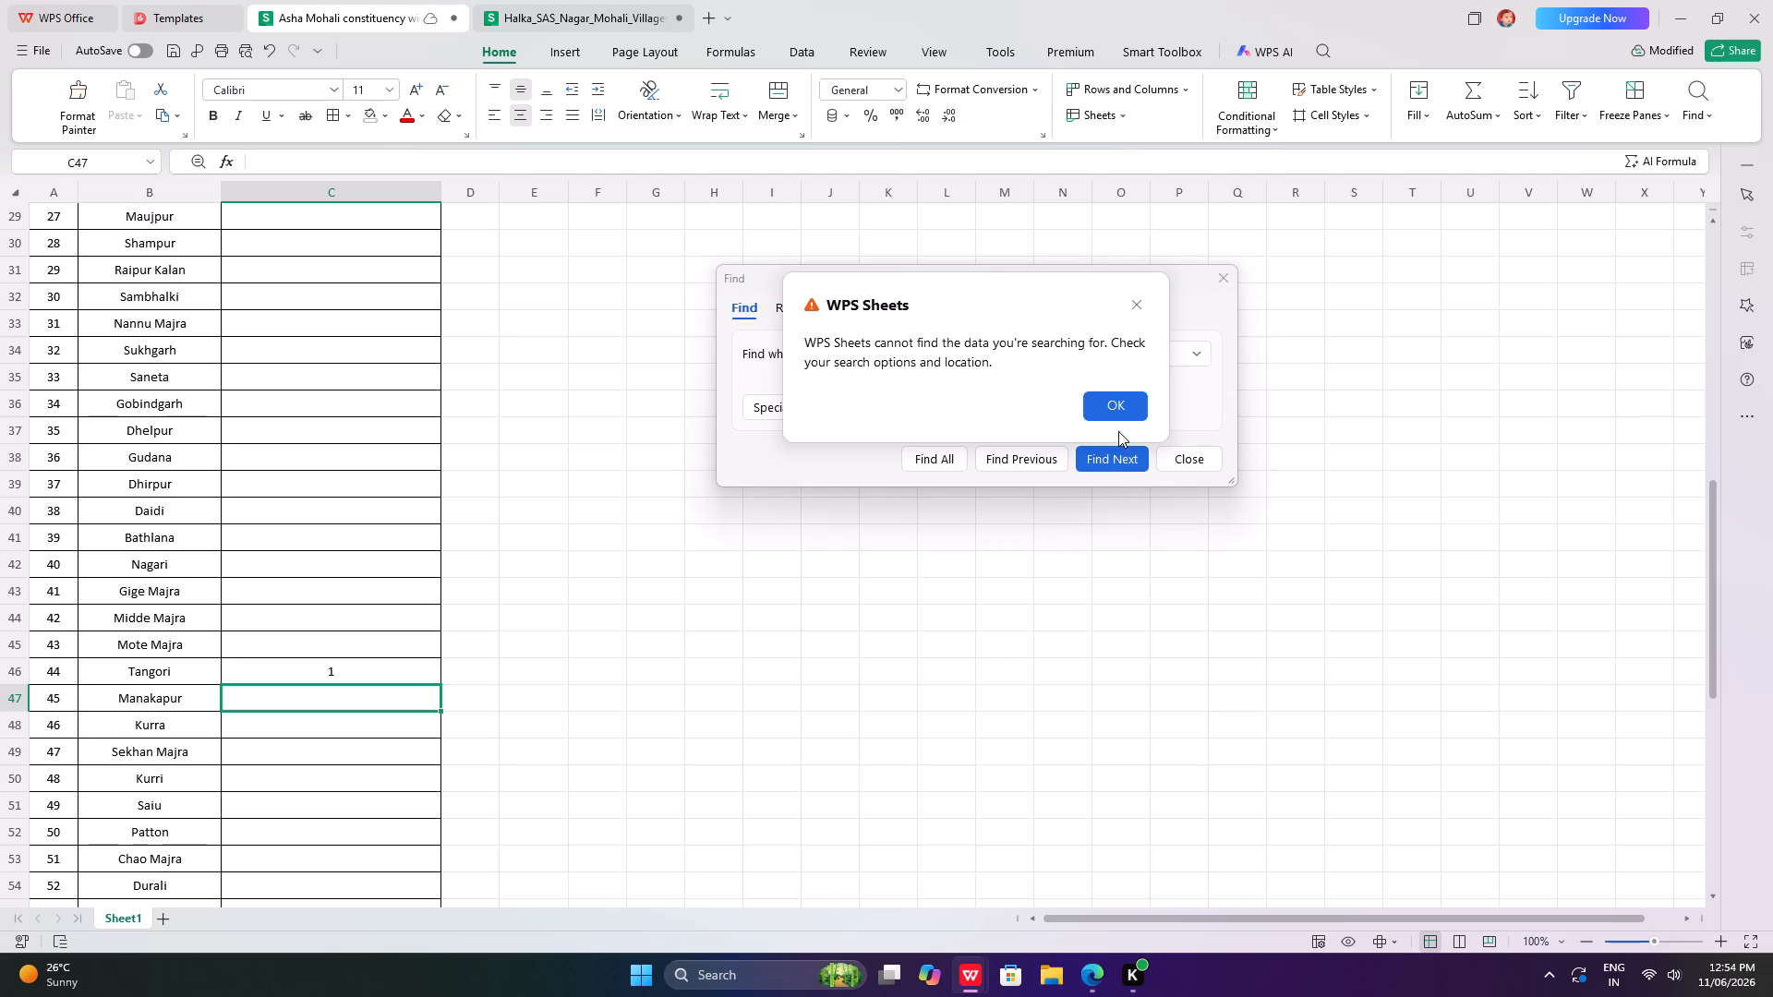
pyautogui.click(1115, 398)
pyautogui.click(944, 350)
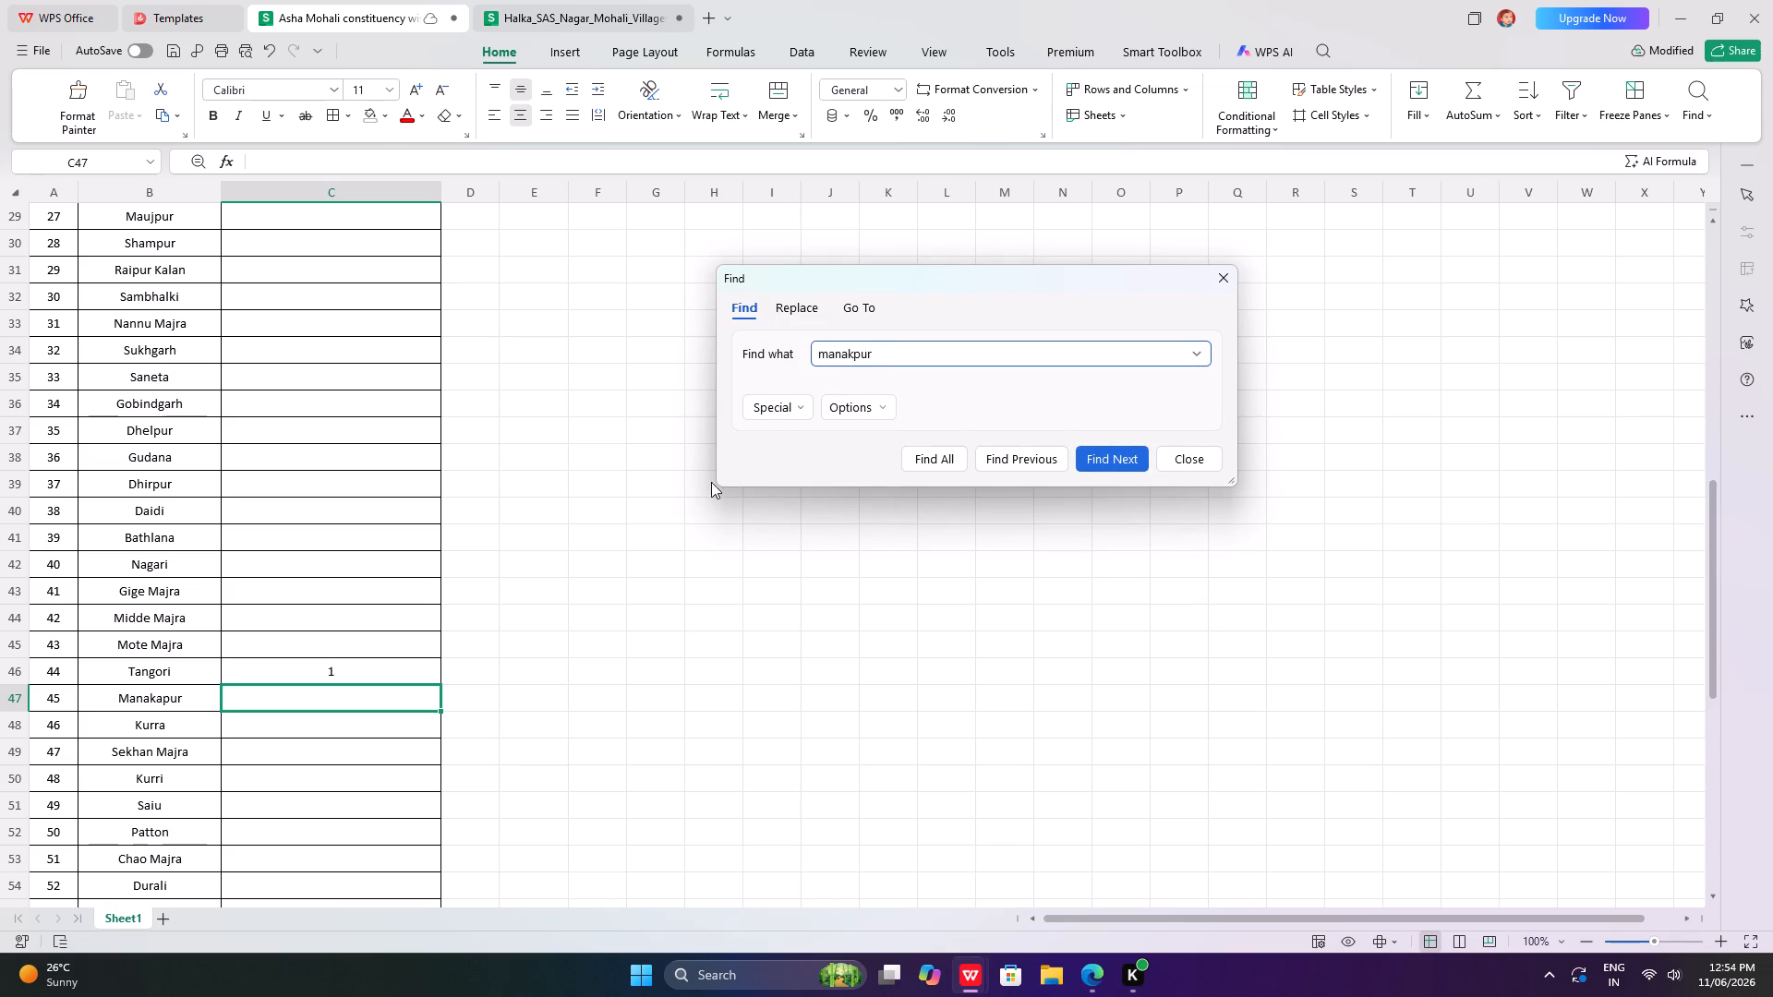
# Correct the spelling of the village name at serial number 45 to Manakpur and search for it again.
pyautogui.doubleClick(165, 699)
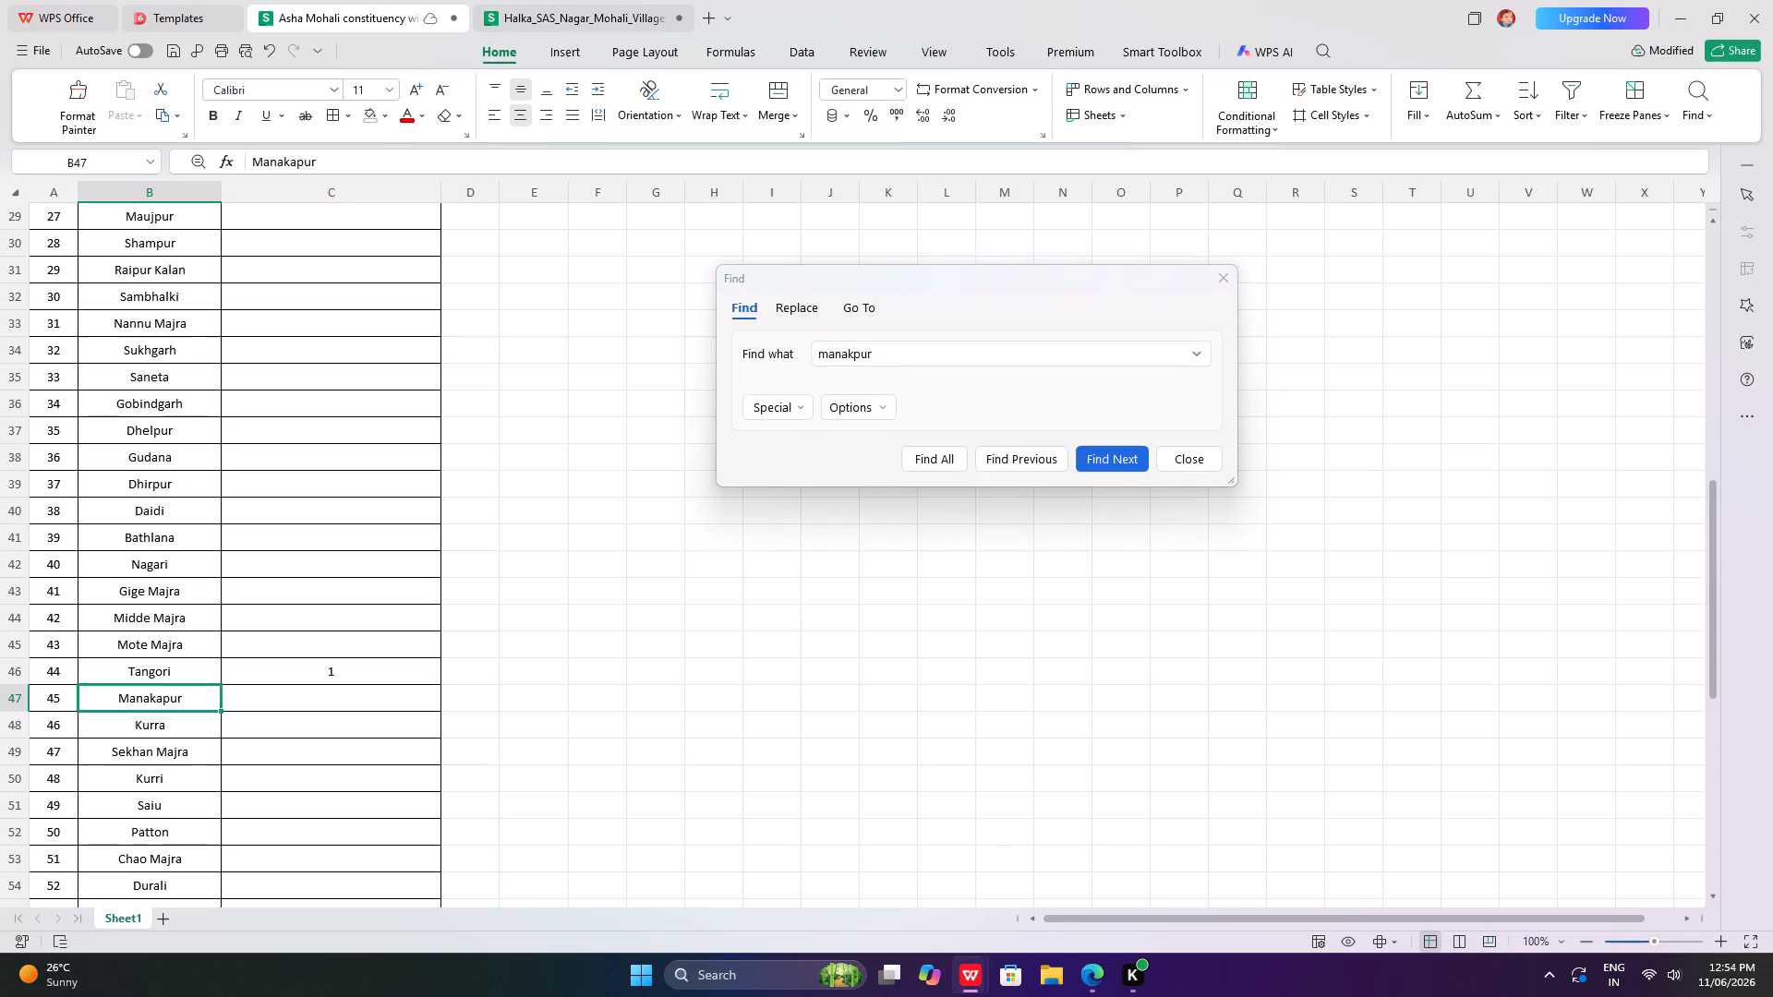
pyautogui.press('BackSpace')
pyautogui.click(822, 713)
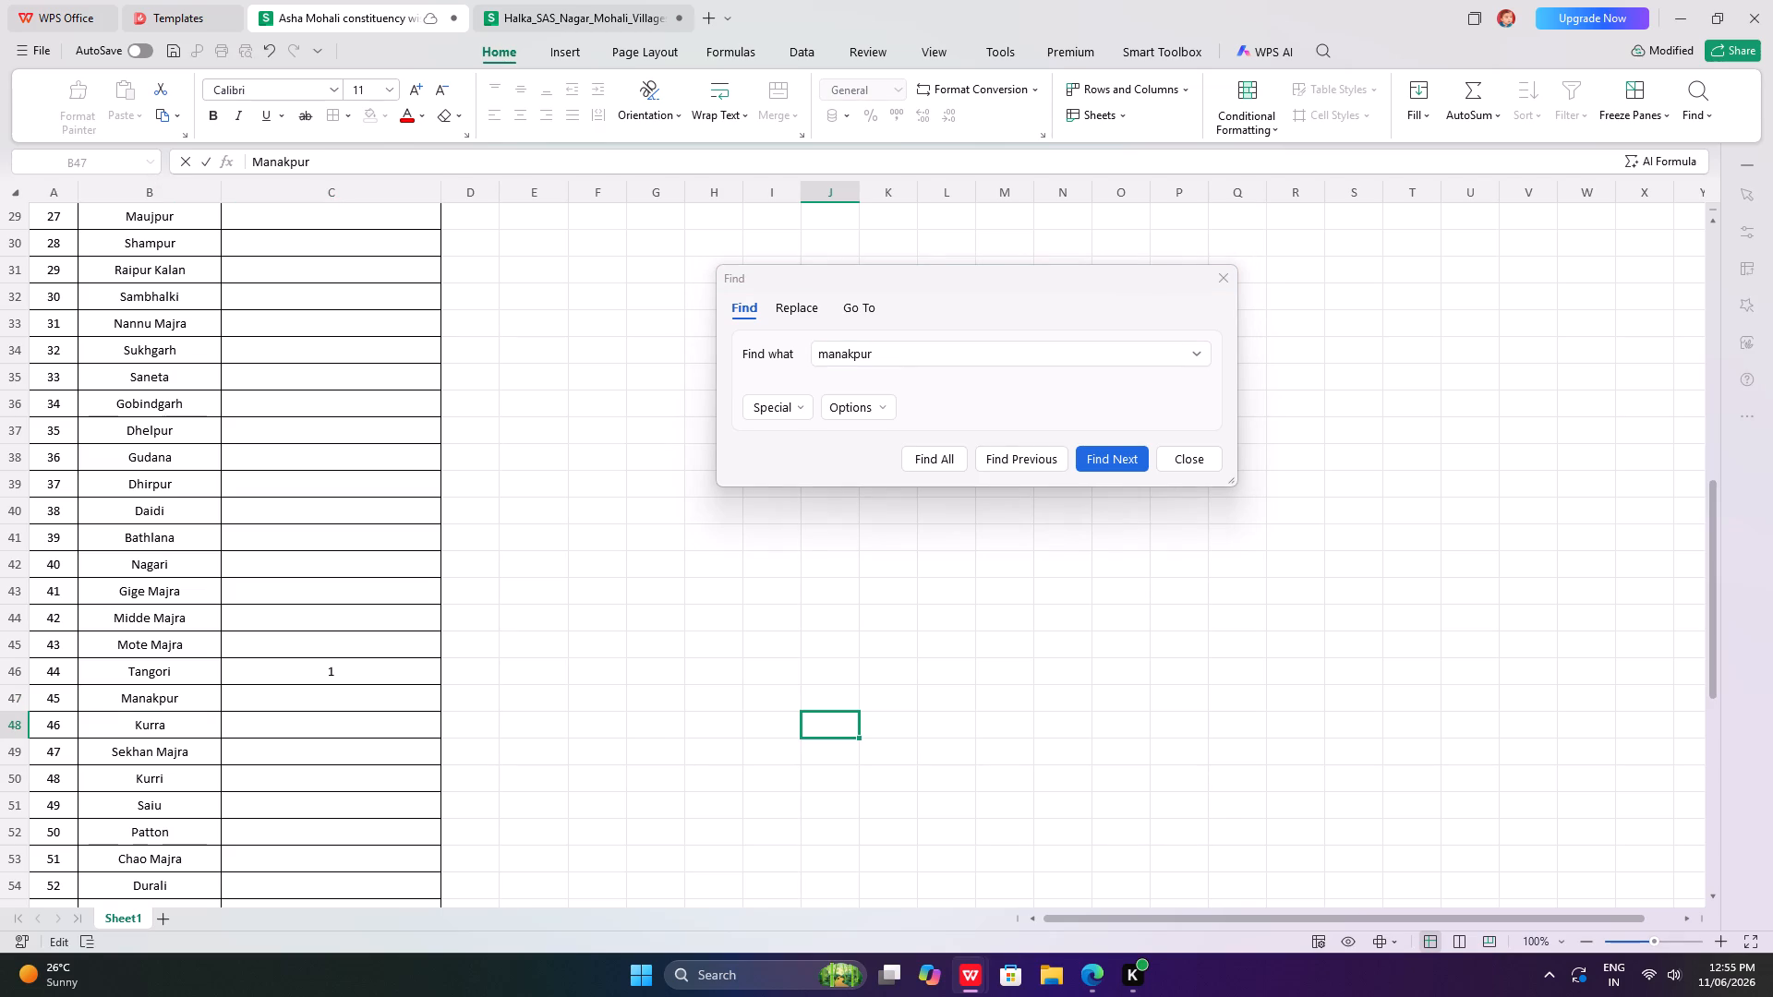
pyautogui.click(1094, 469)
pyautogui.click(1094, 469)
# Enter 1 in the No.of Ashas column for Manakpur.
pyautogui.click(340, 701)
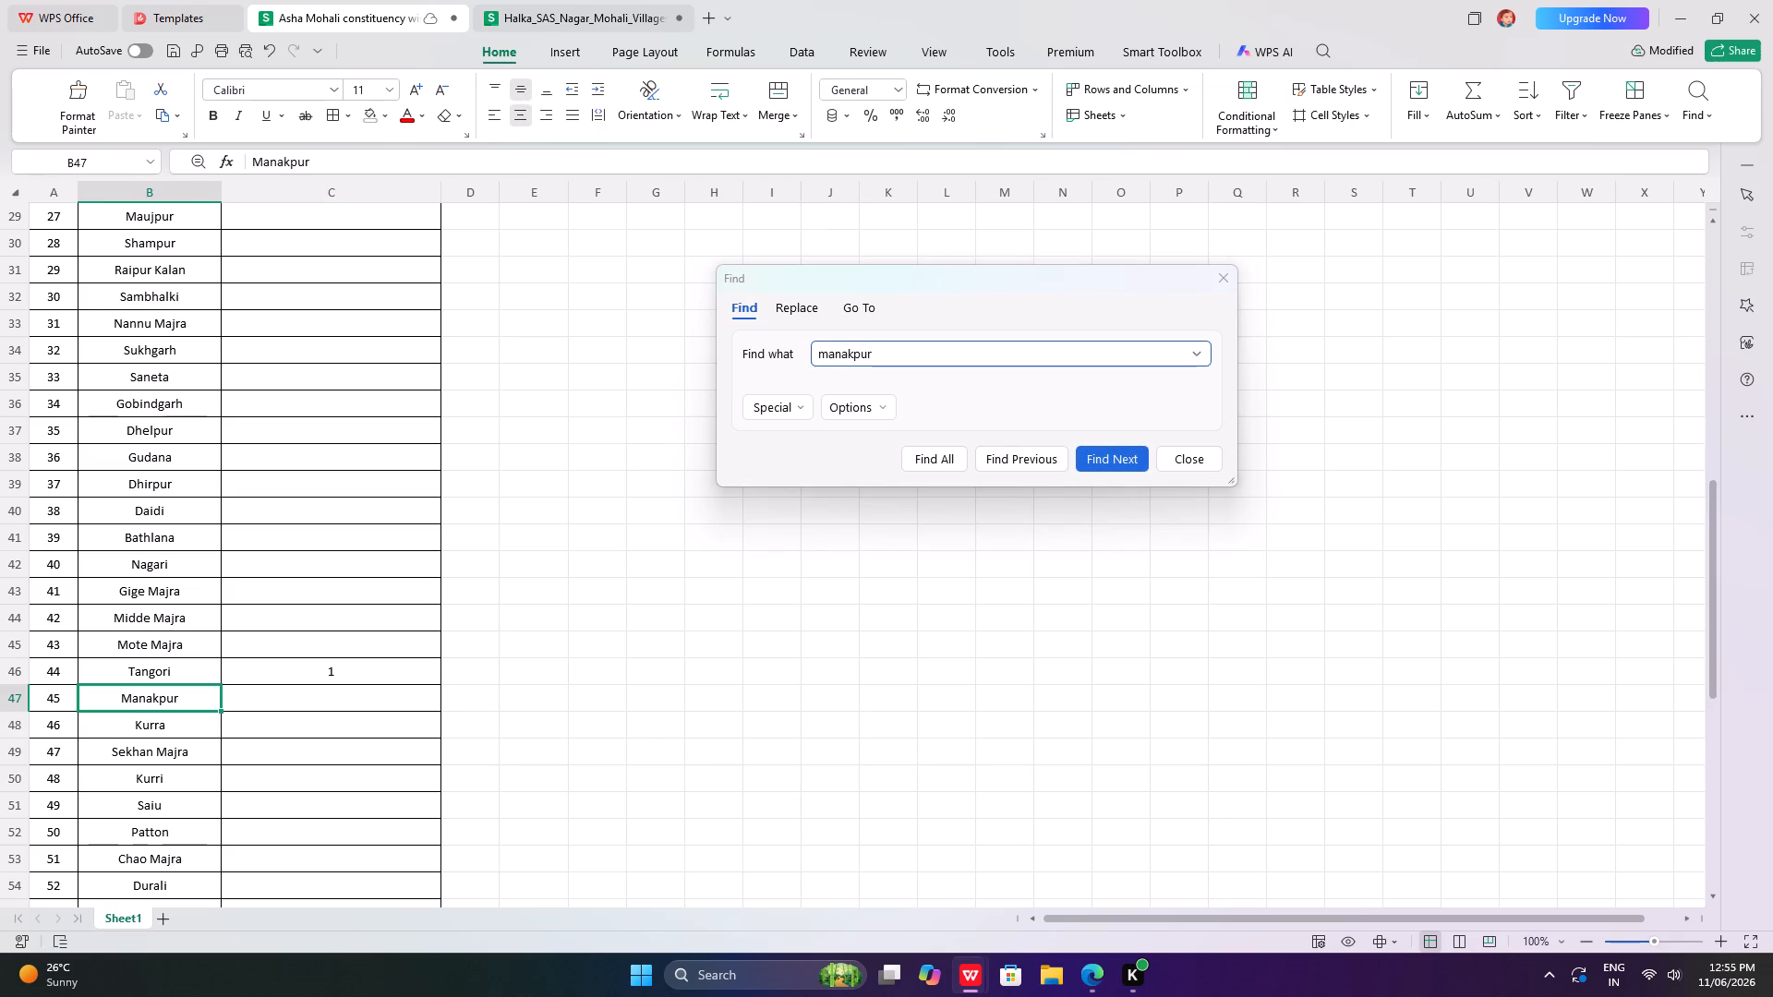
pyautogui.press('1')
pyautogui.press('Tab')
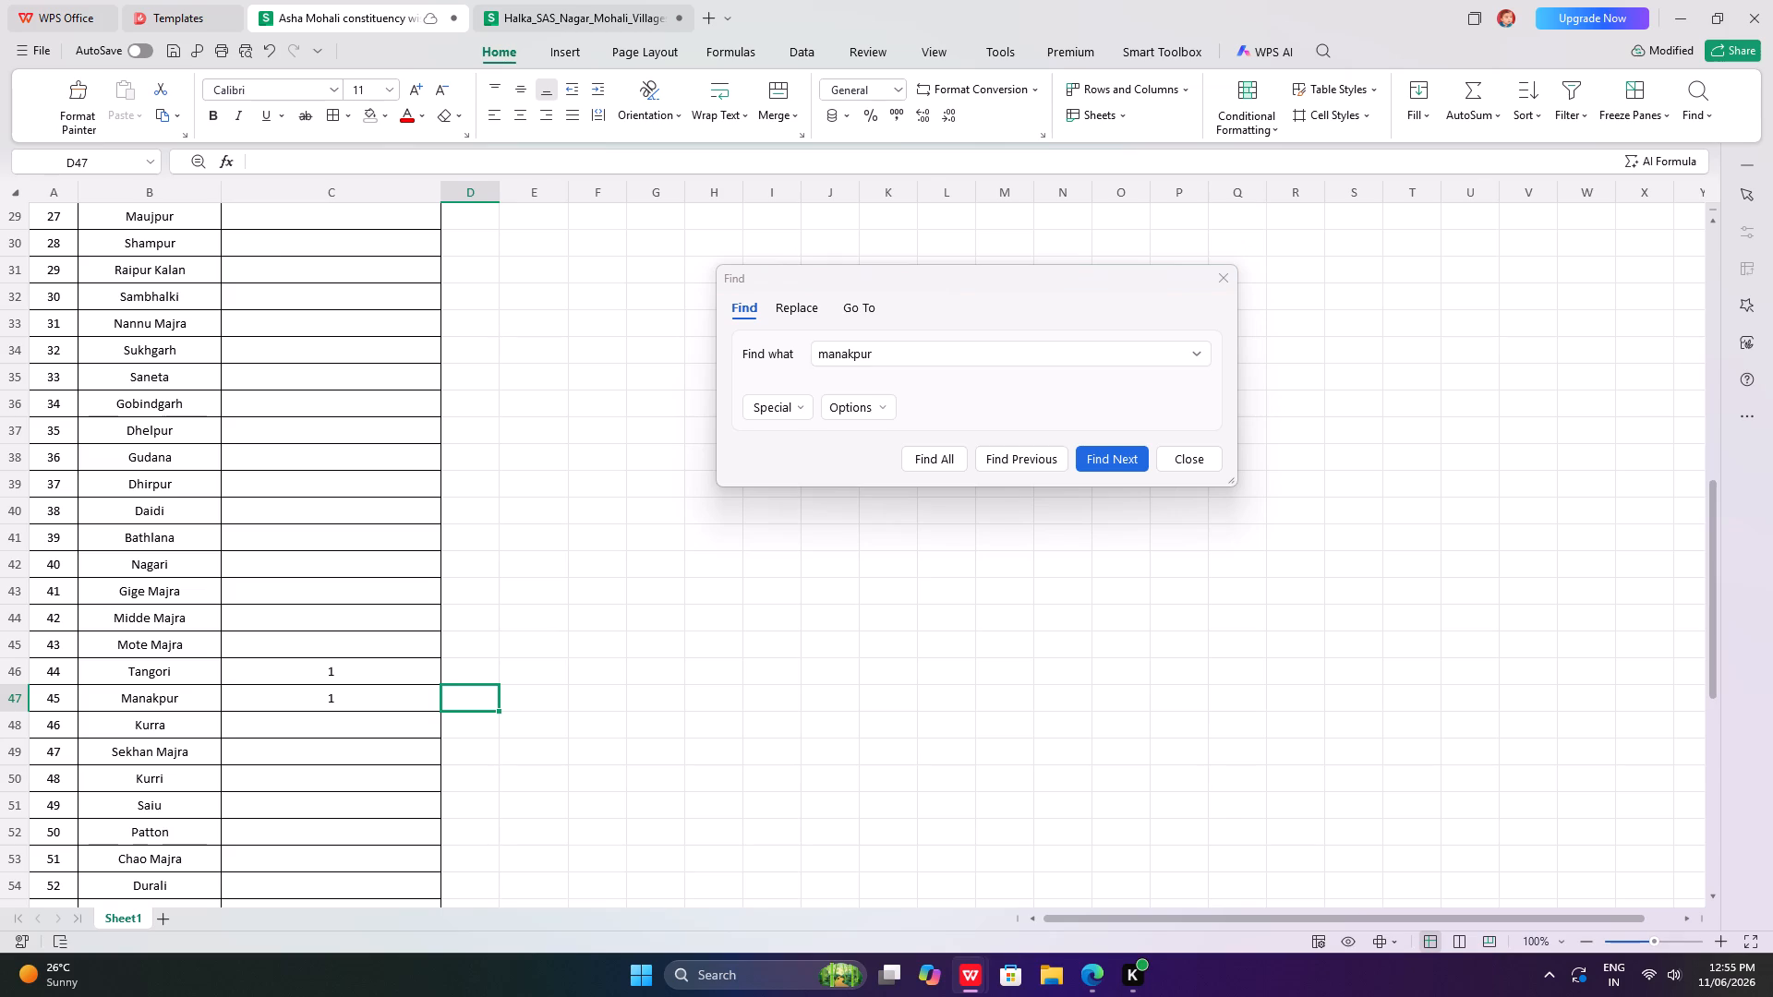
# Find the village nagari, extend its name to "Nagari+ daidi" and enter 1 as its number of Ashas.
pyautogui.doubleClick(859, 347)
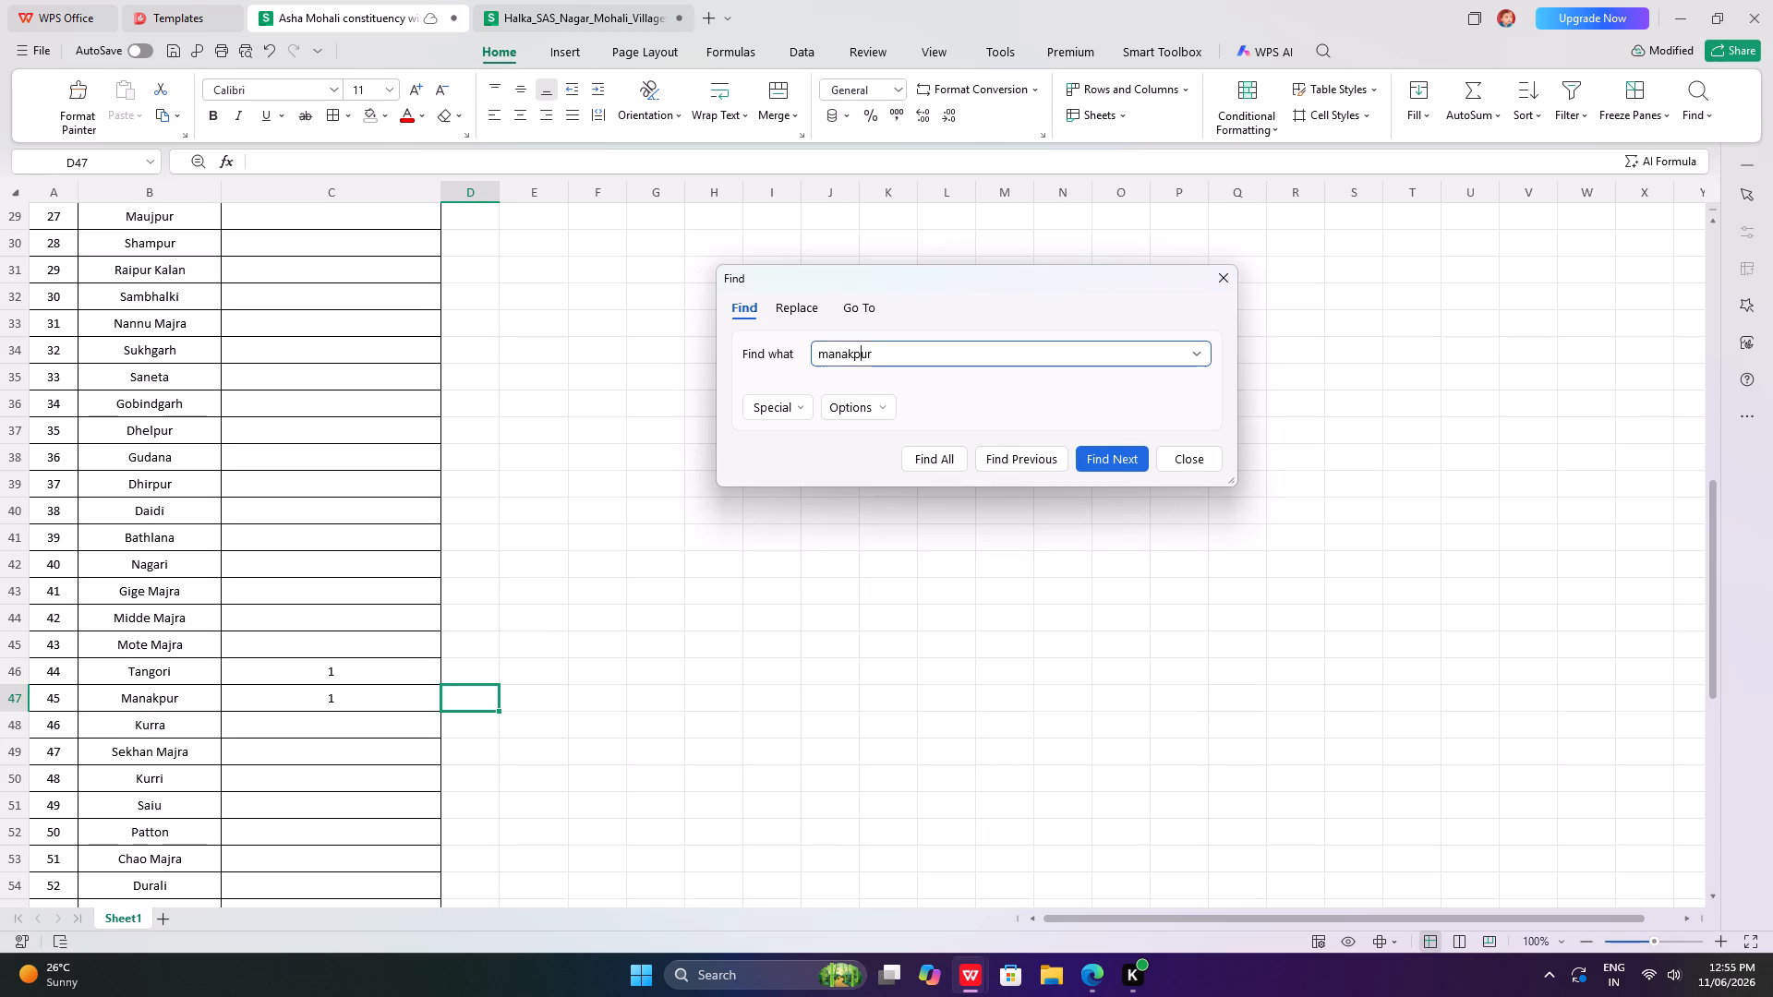
pyautogui.write('nagari')
pyautogui.press('Return')
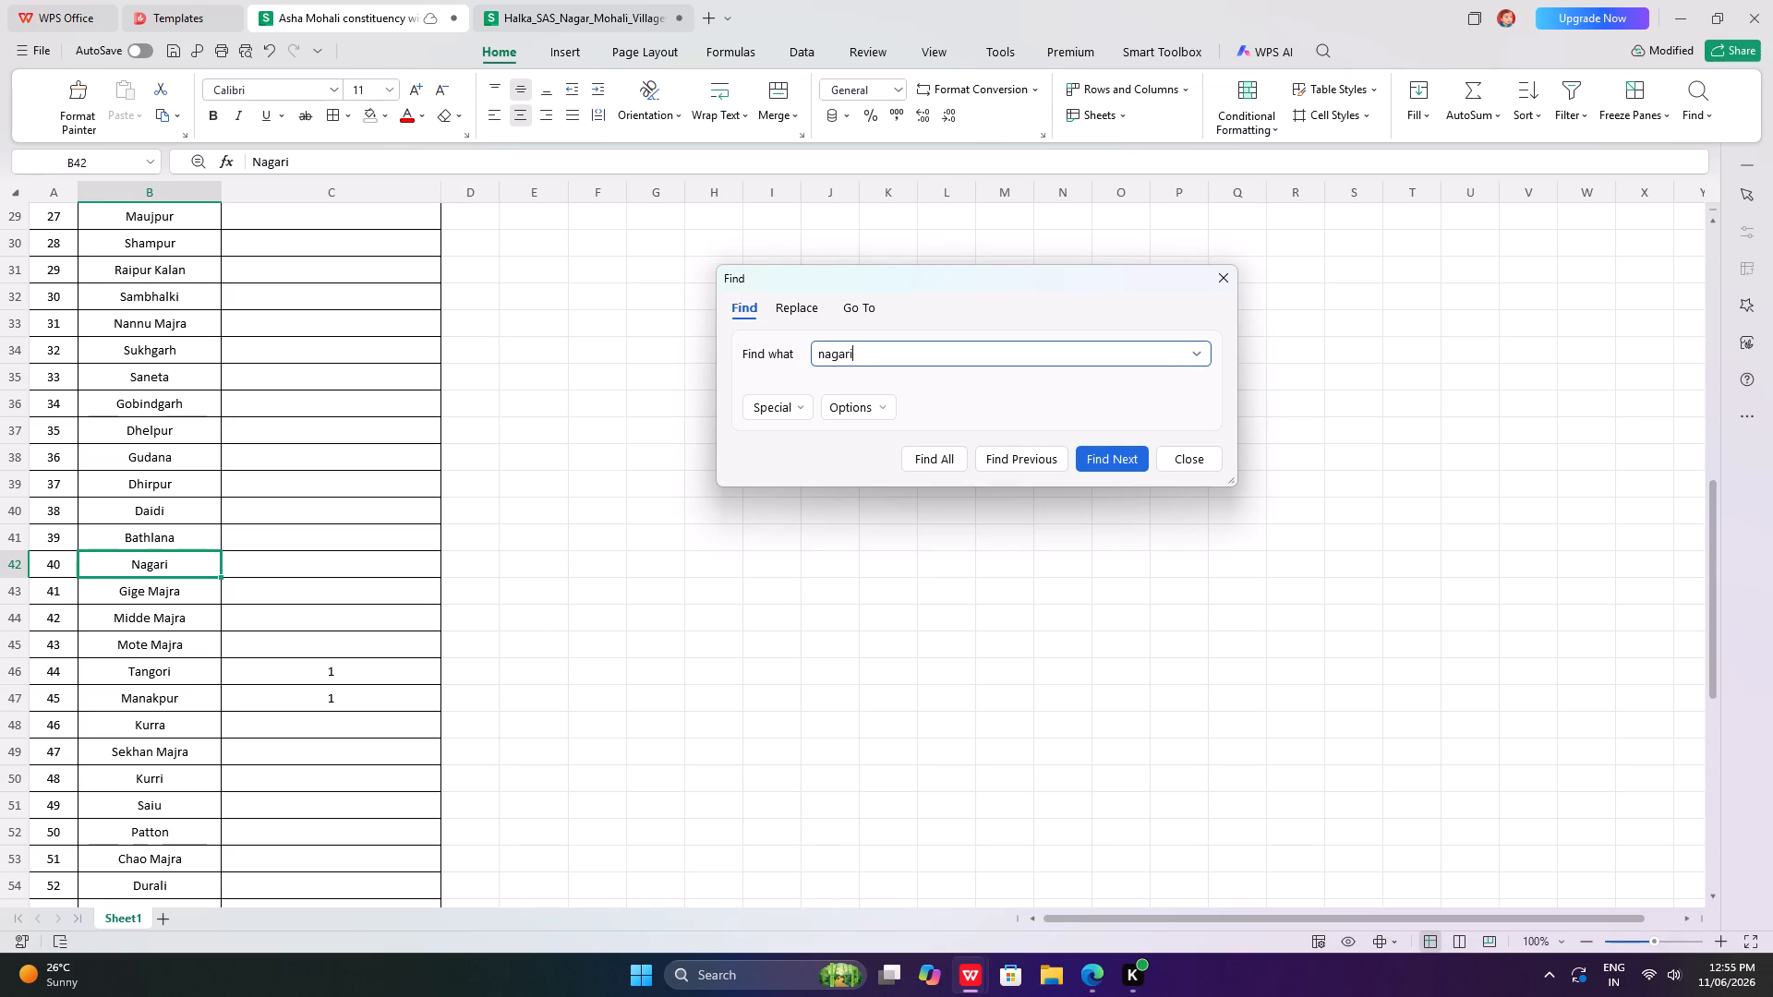
pyautogui.doubleClick(180, 566)
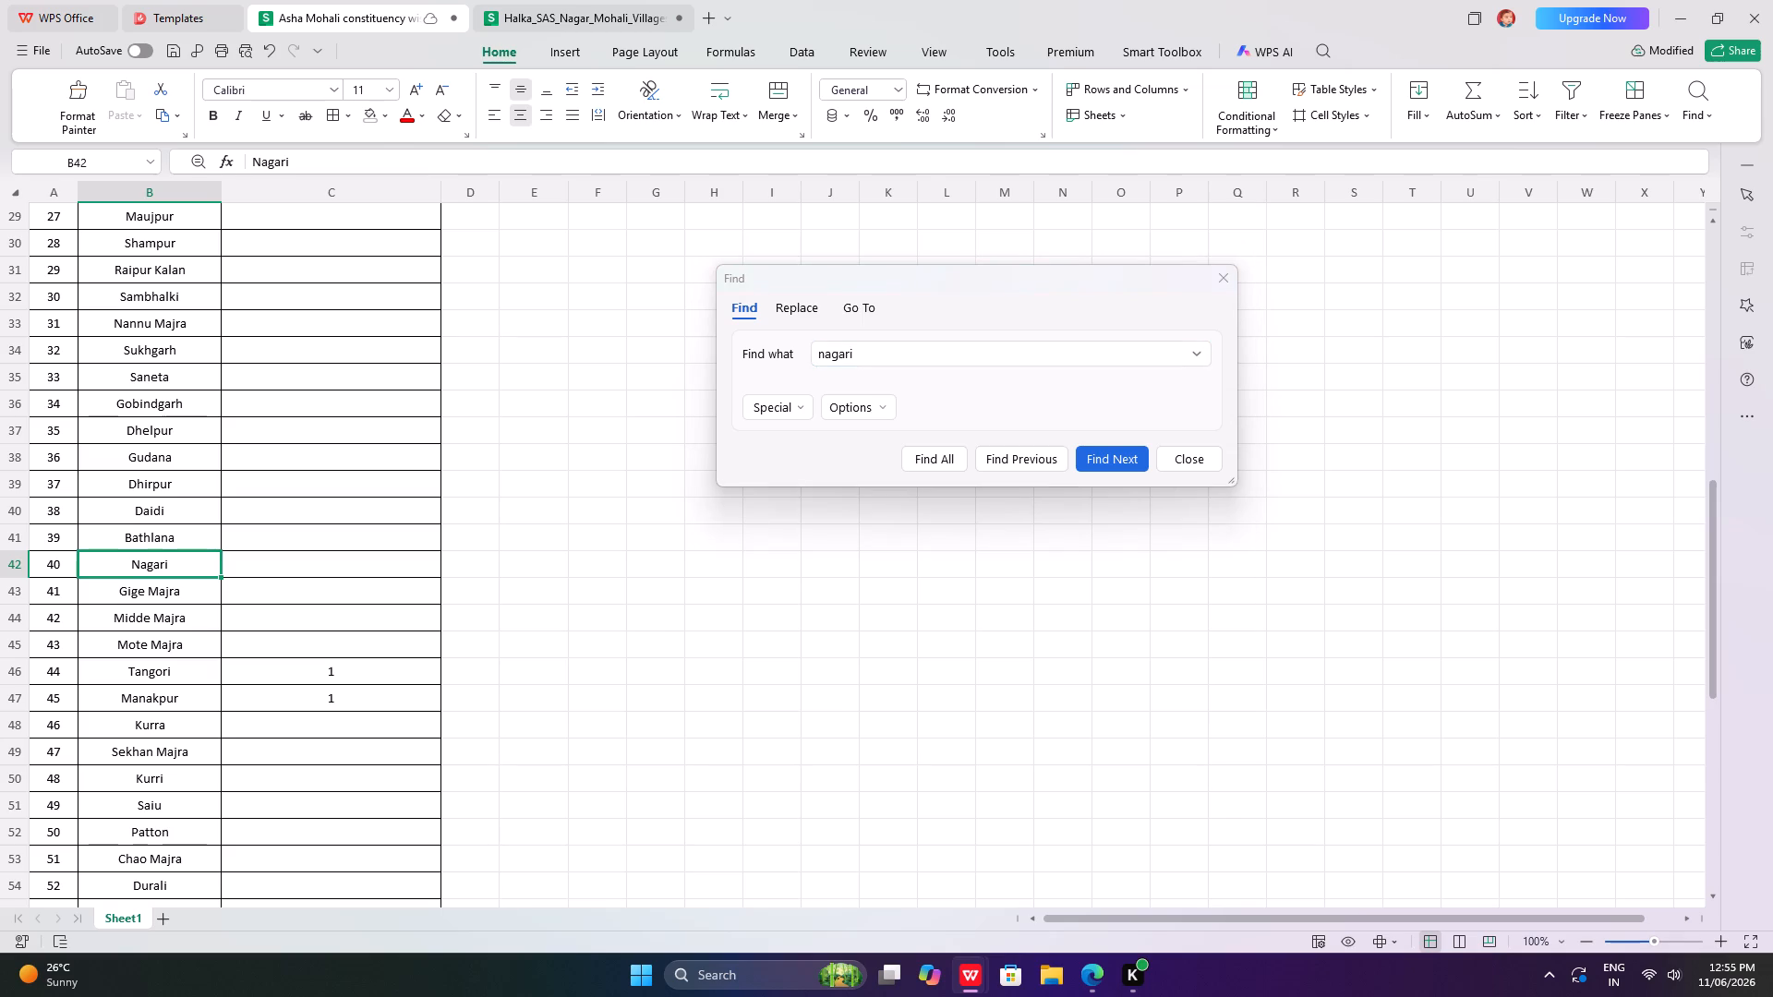
pyautogui.hotkey('shift', '+')
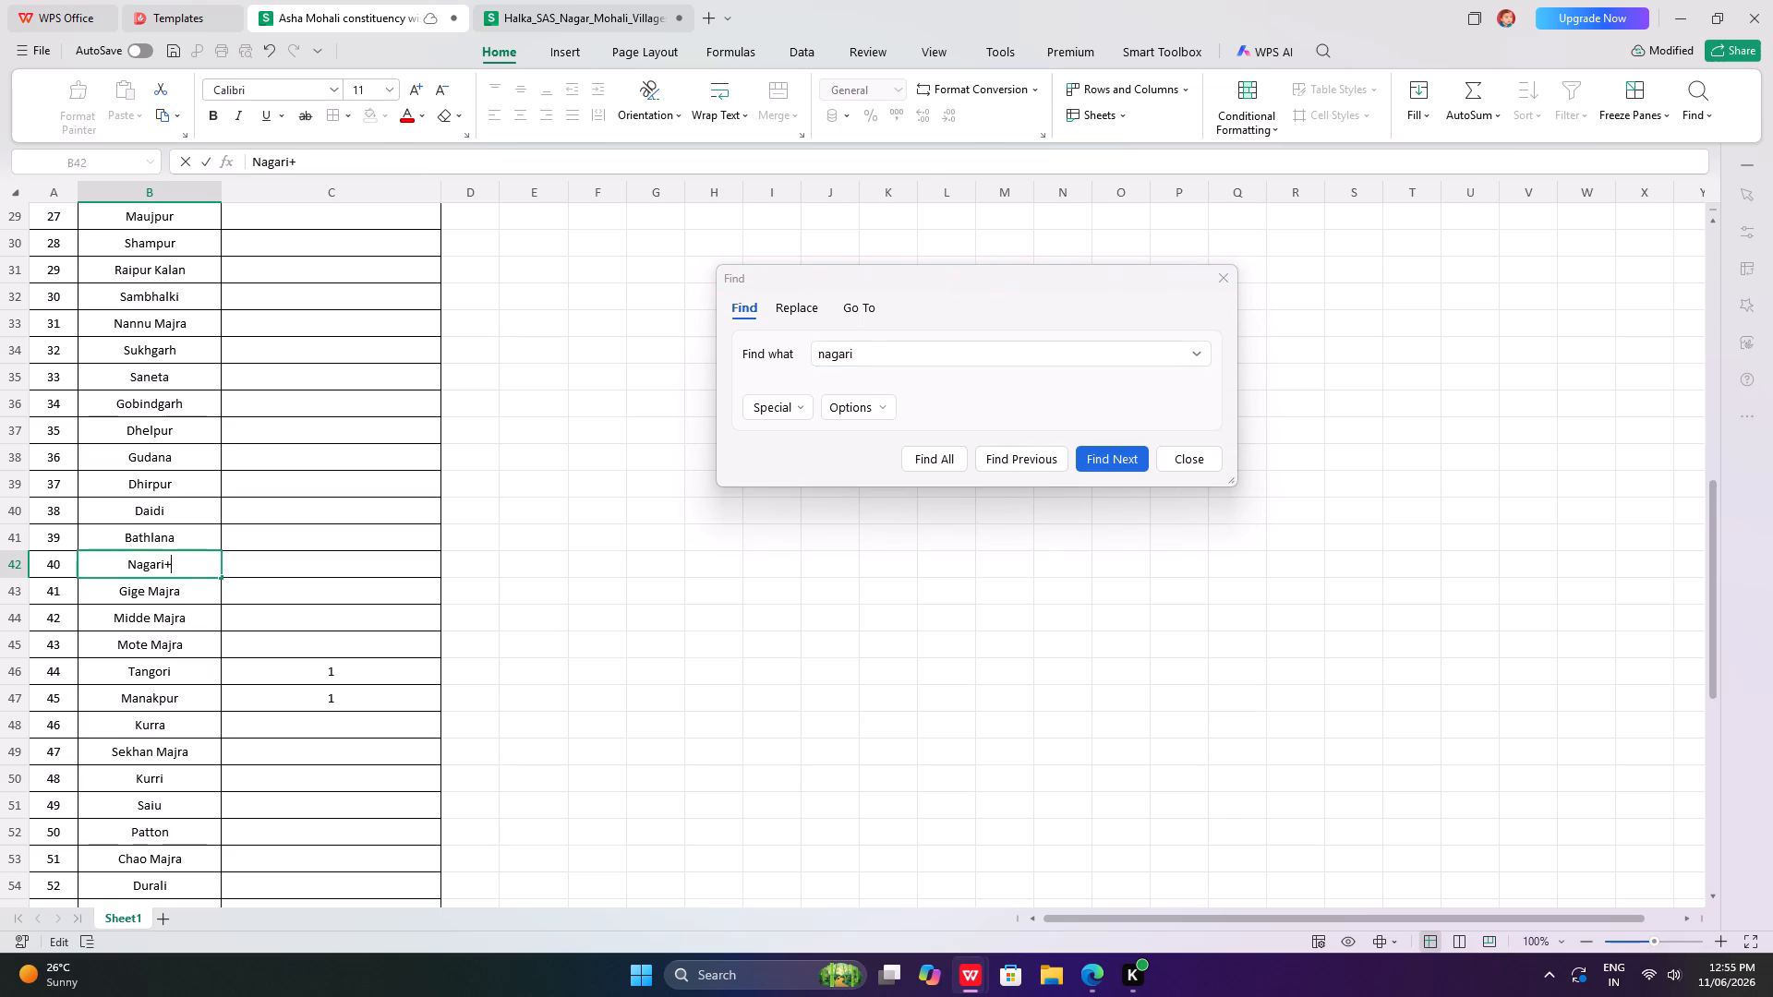
pyautogui.press('space')
pyautogui.write('daidi')
pyautogui.press('Tab')
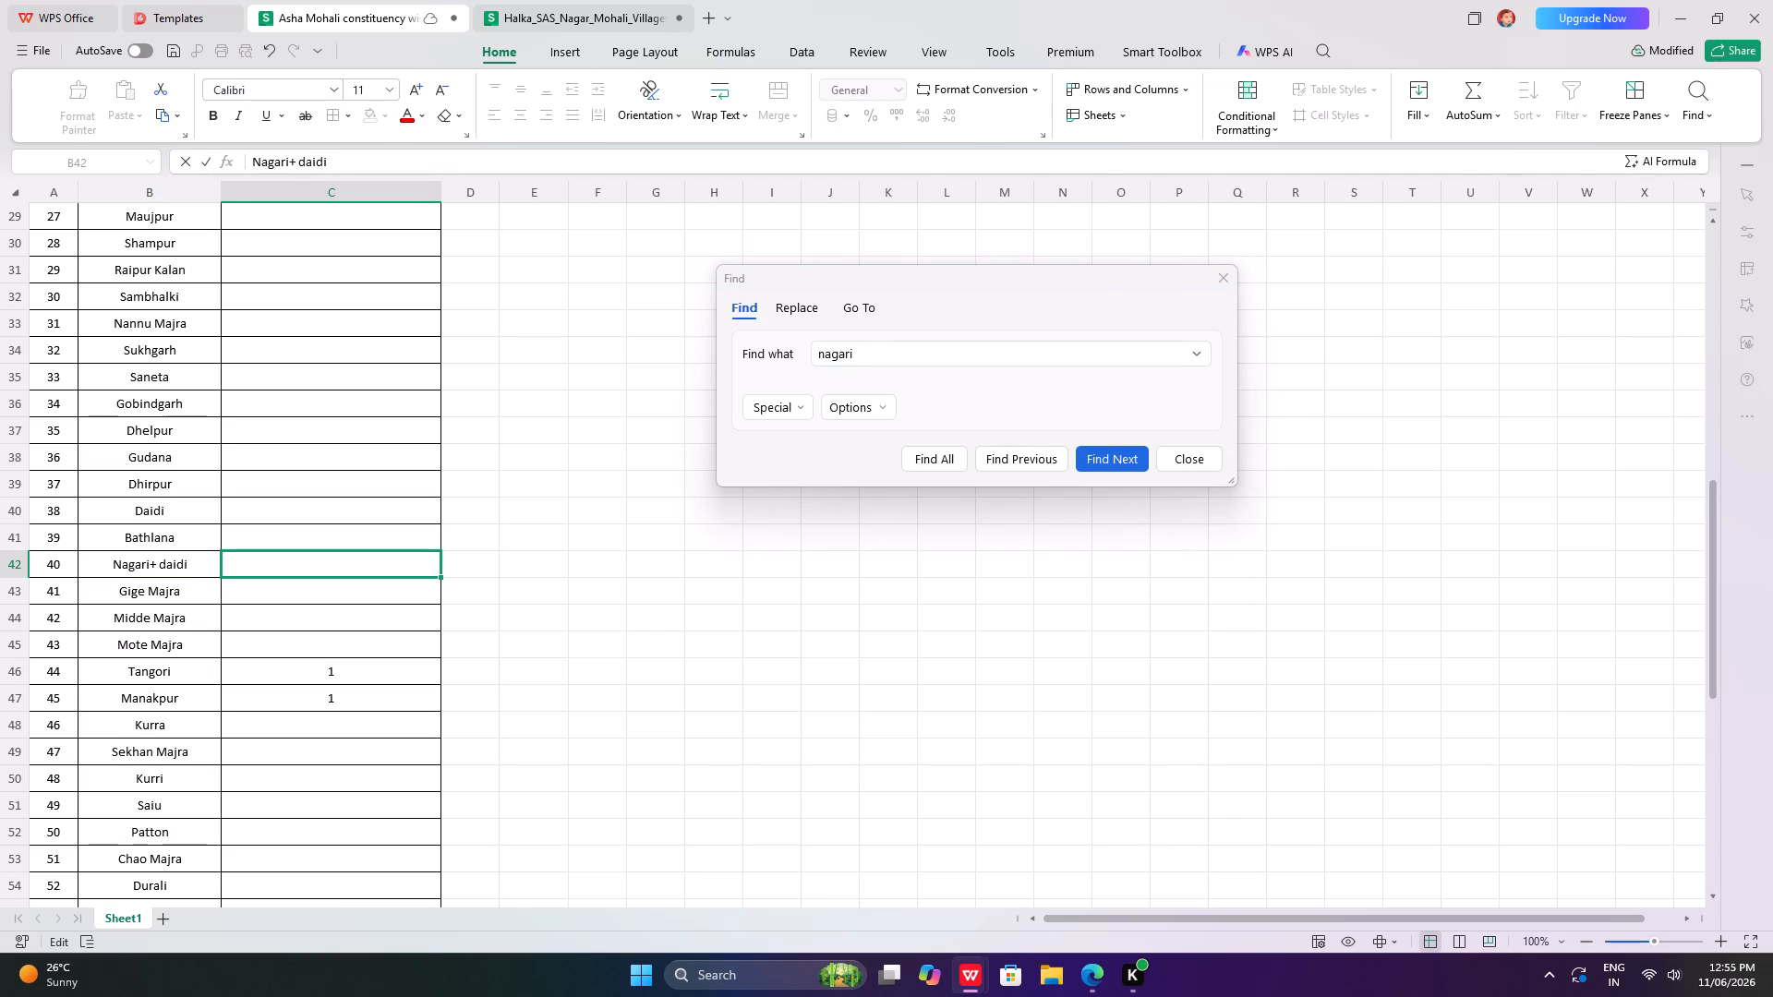
pyautogui.press('1')
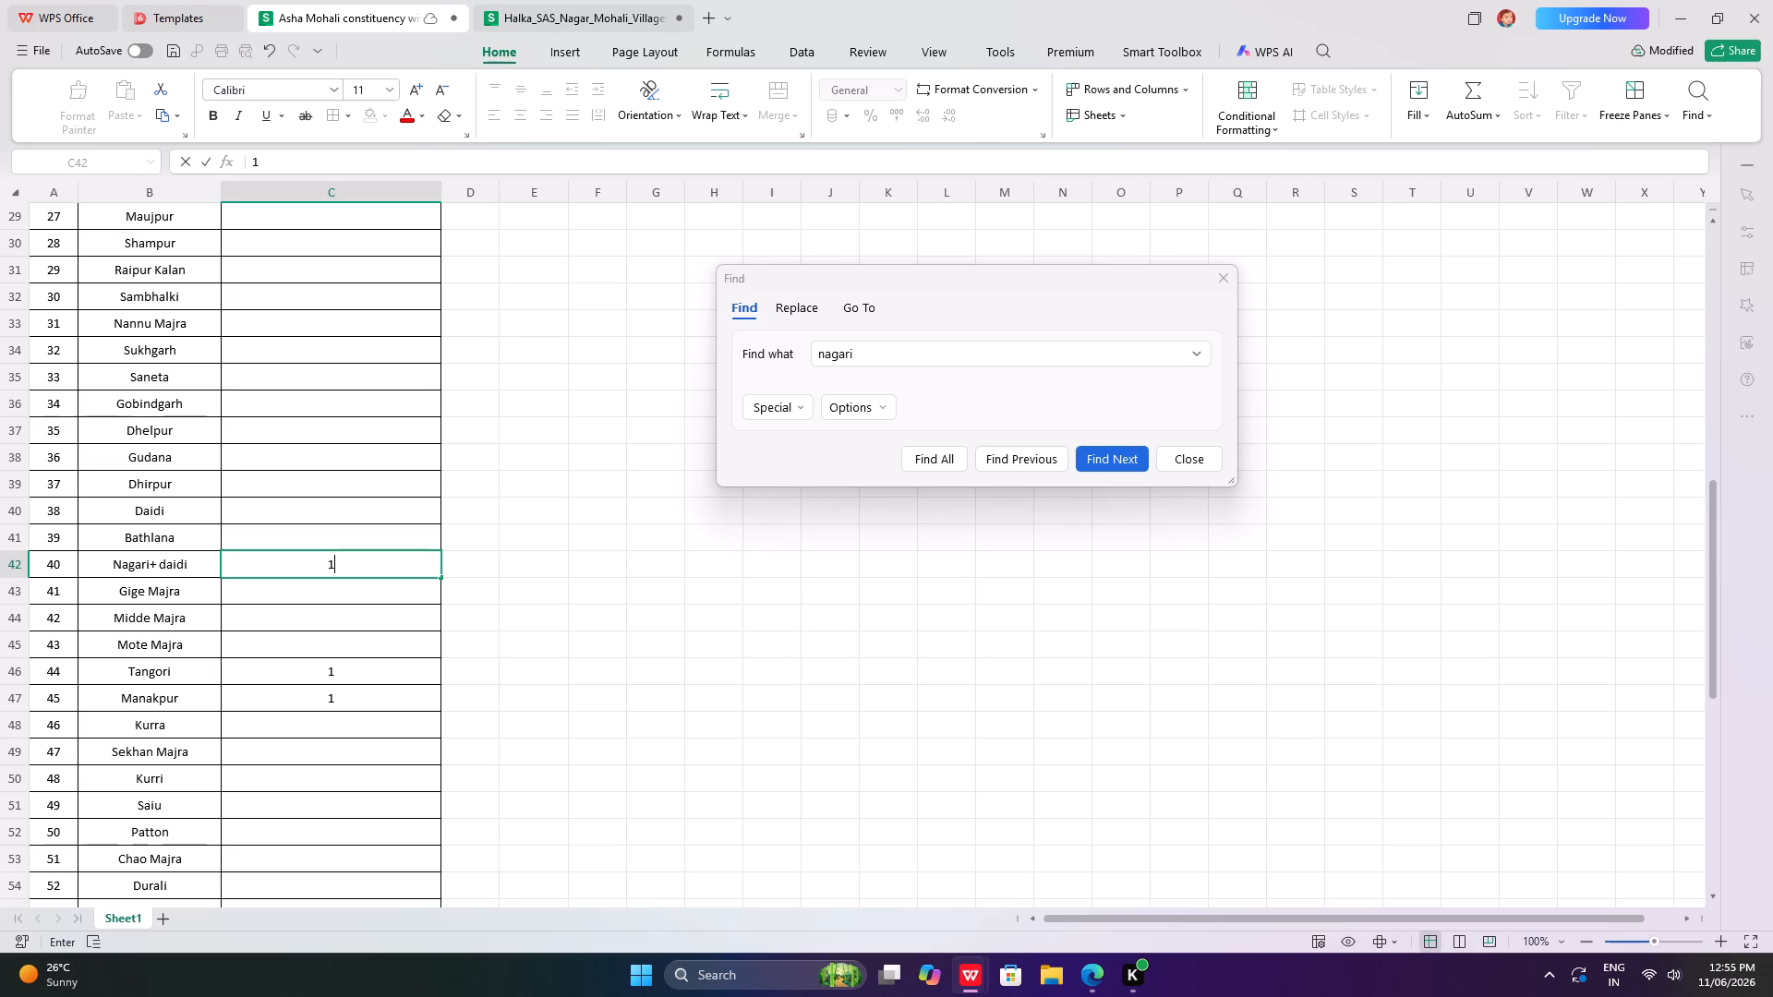
# Delete the separate village name Daidi at serial number 38.
pyautogui.click(194, 498)
pyautogui.press('Delete')
pyautogui.click(174, 639)
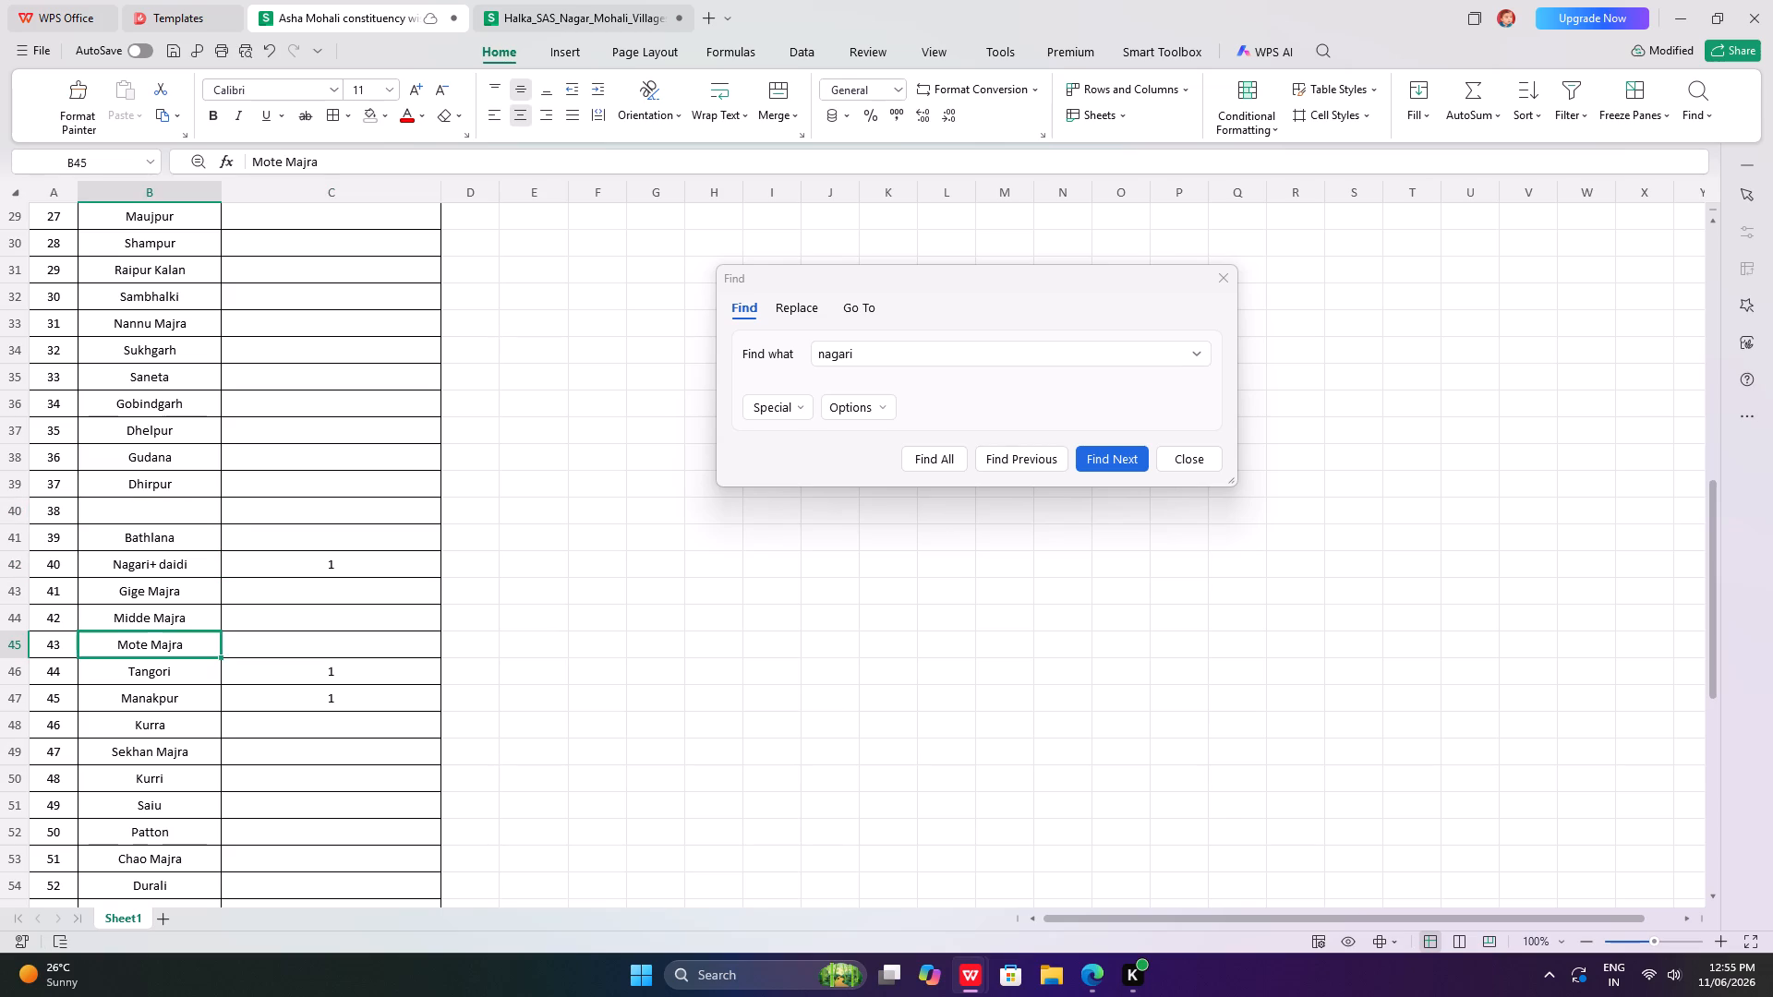
pyautogui.click(145, 572)
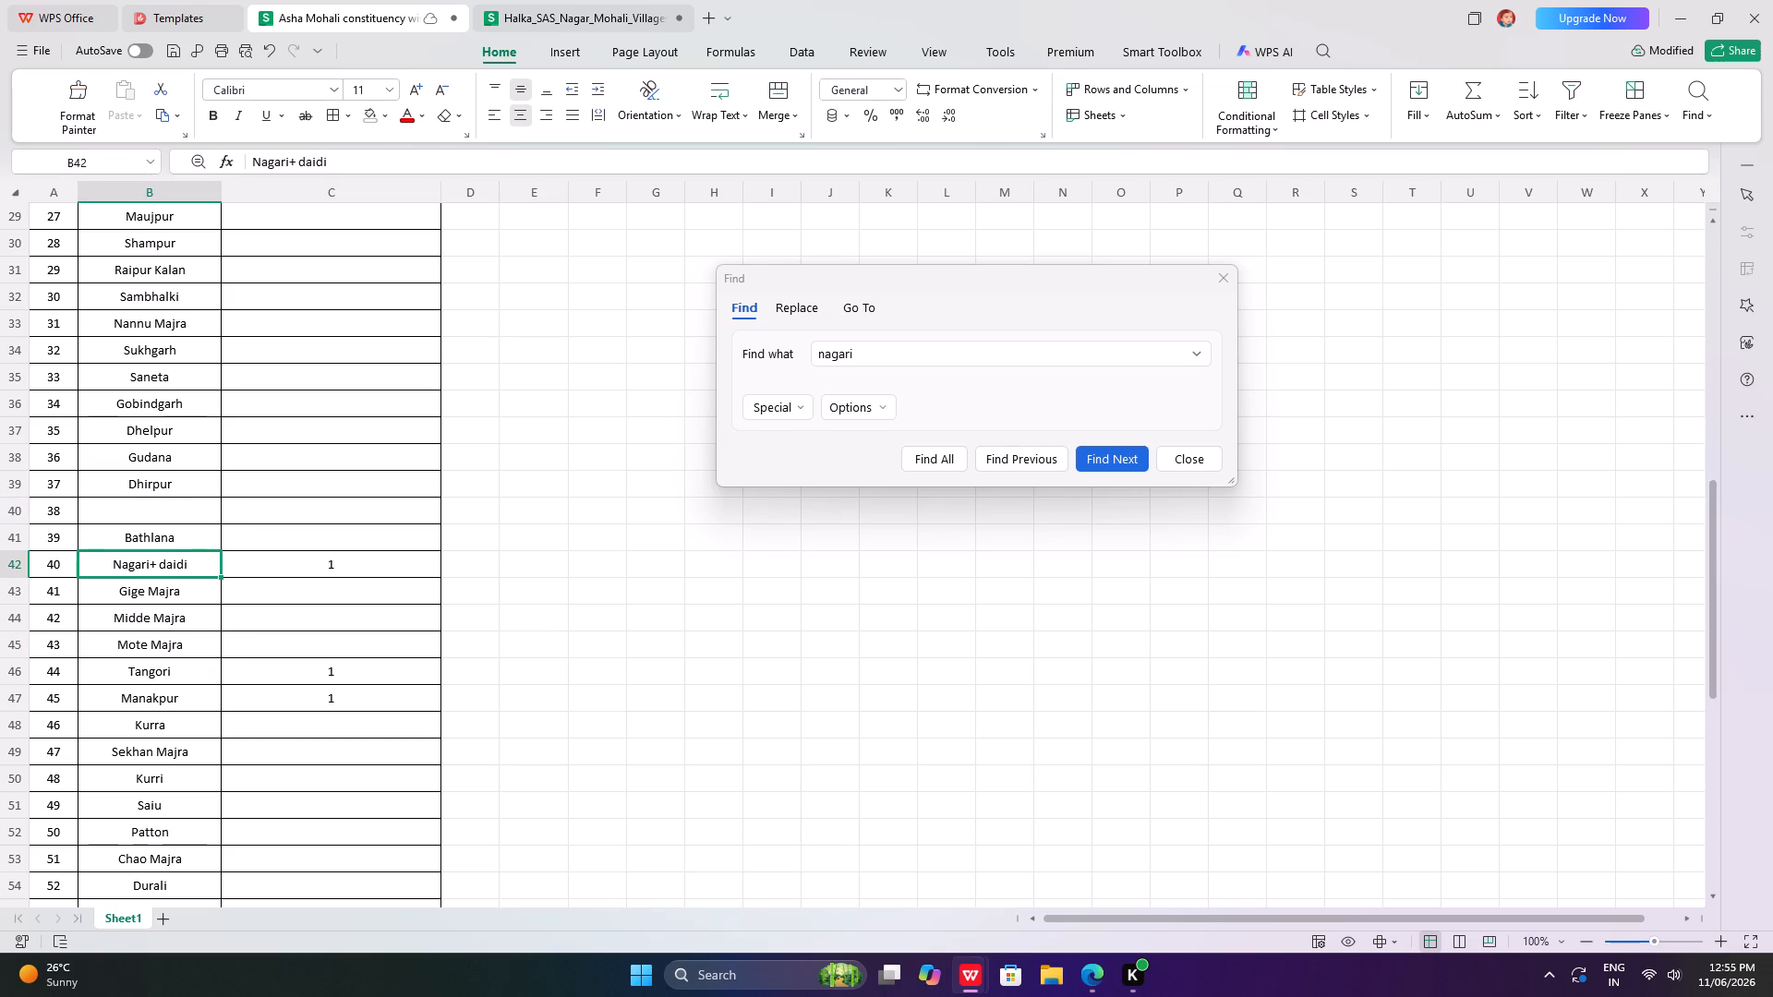
# Search the sheet for the village name motemajra and close the search.
pyautogui.doubleClick(883, 359)
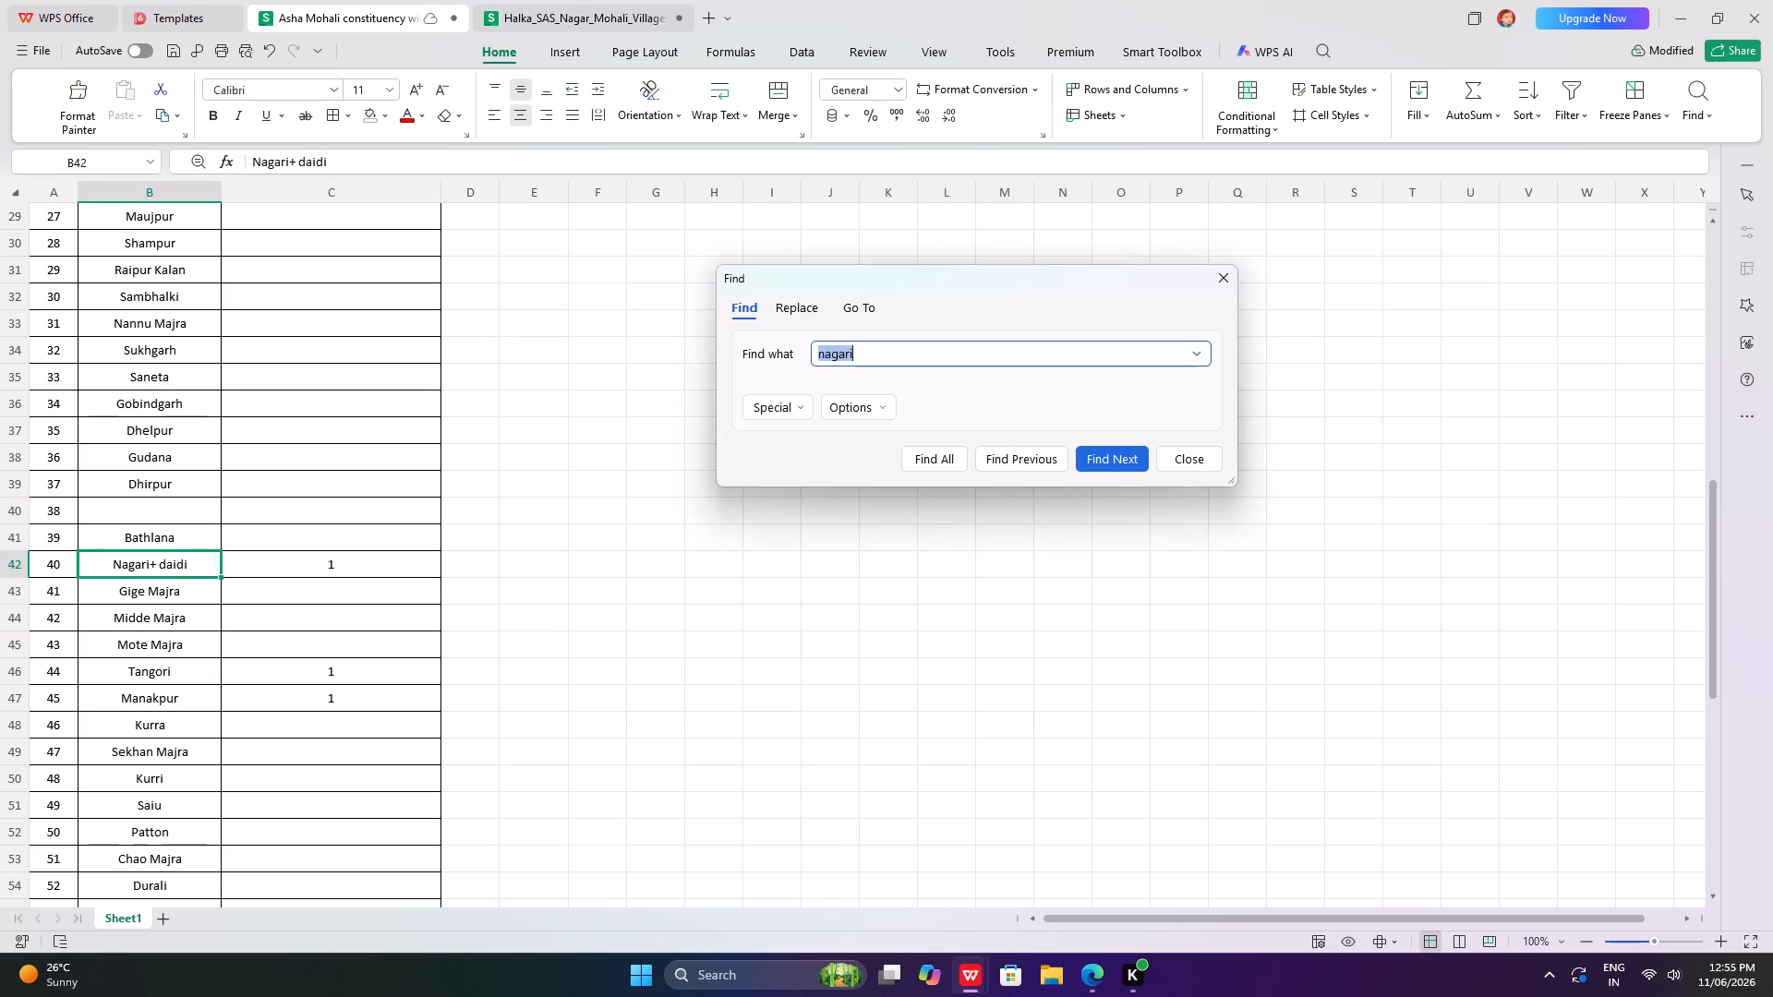
pyautogui.write('motemajra')
pyautogui.press('Return')
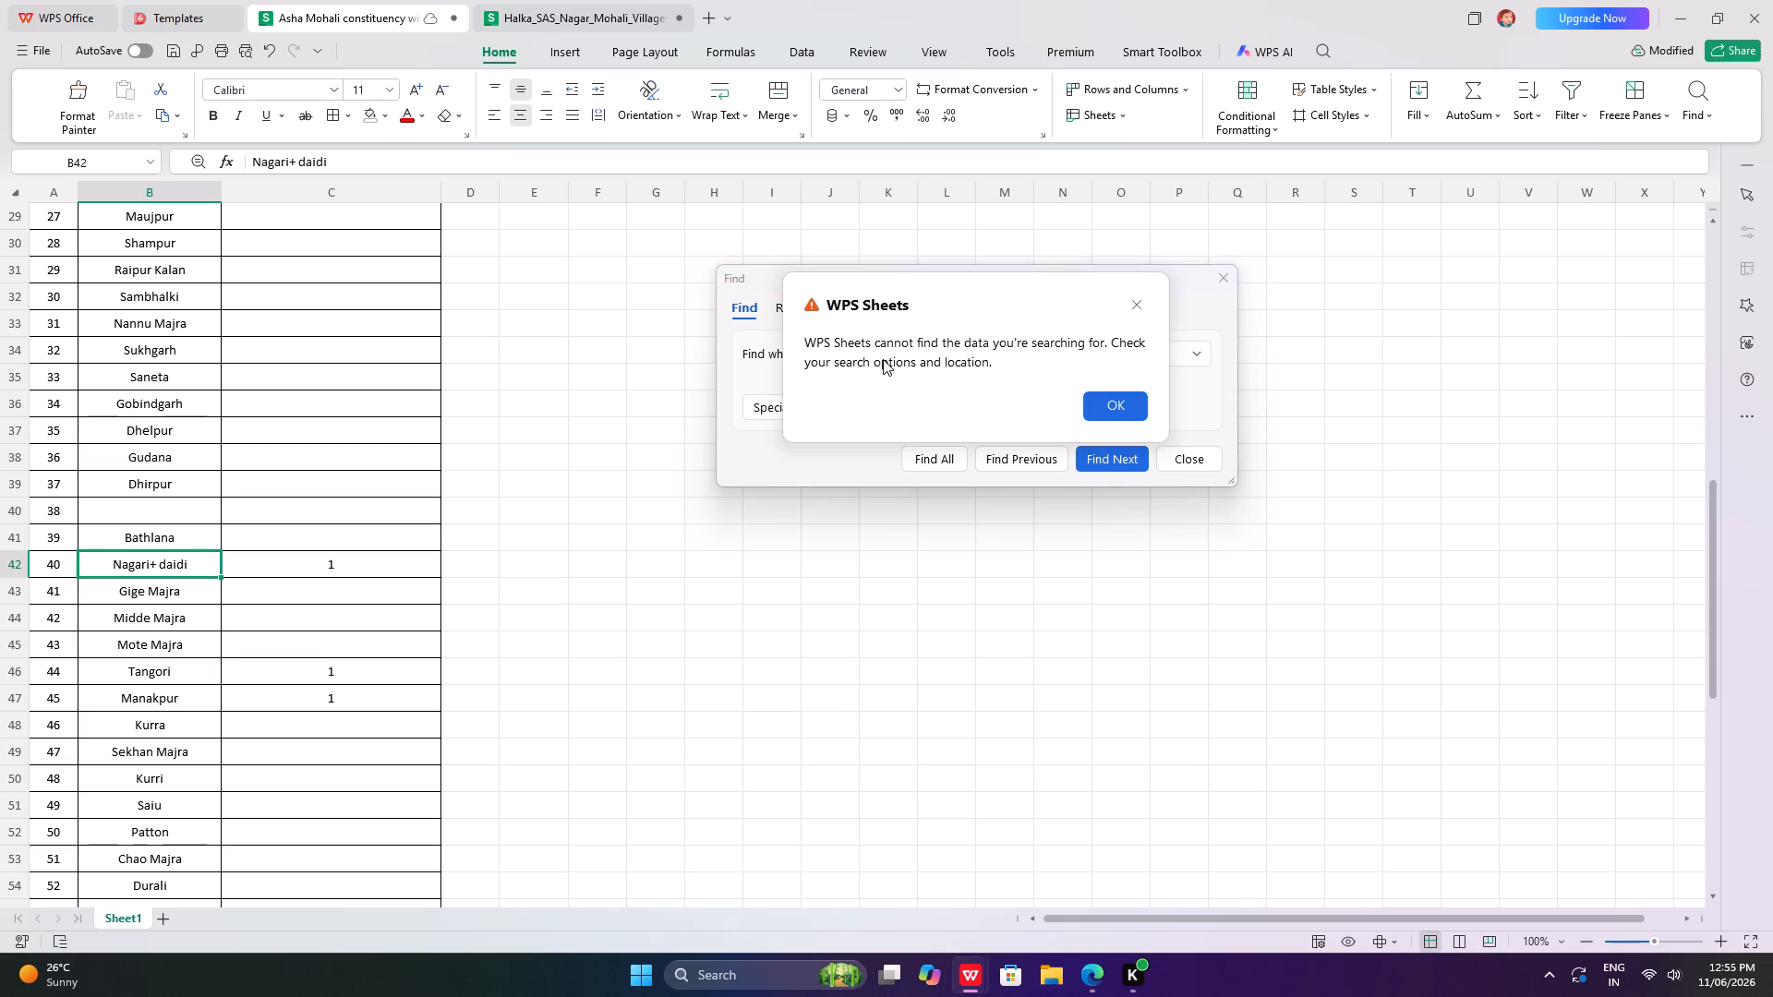
pyautogui.click(245, 644)
pyautogui.click(312, 641)
pyautogui.click(1111, 407)
pyautogui.click(1199, 460)
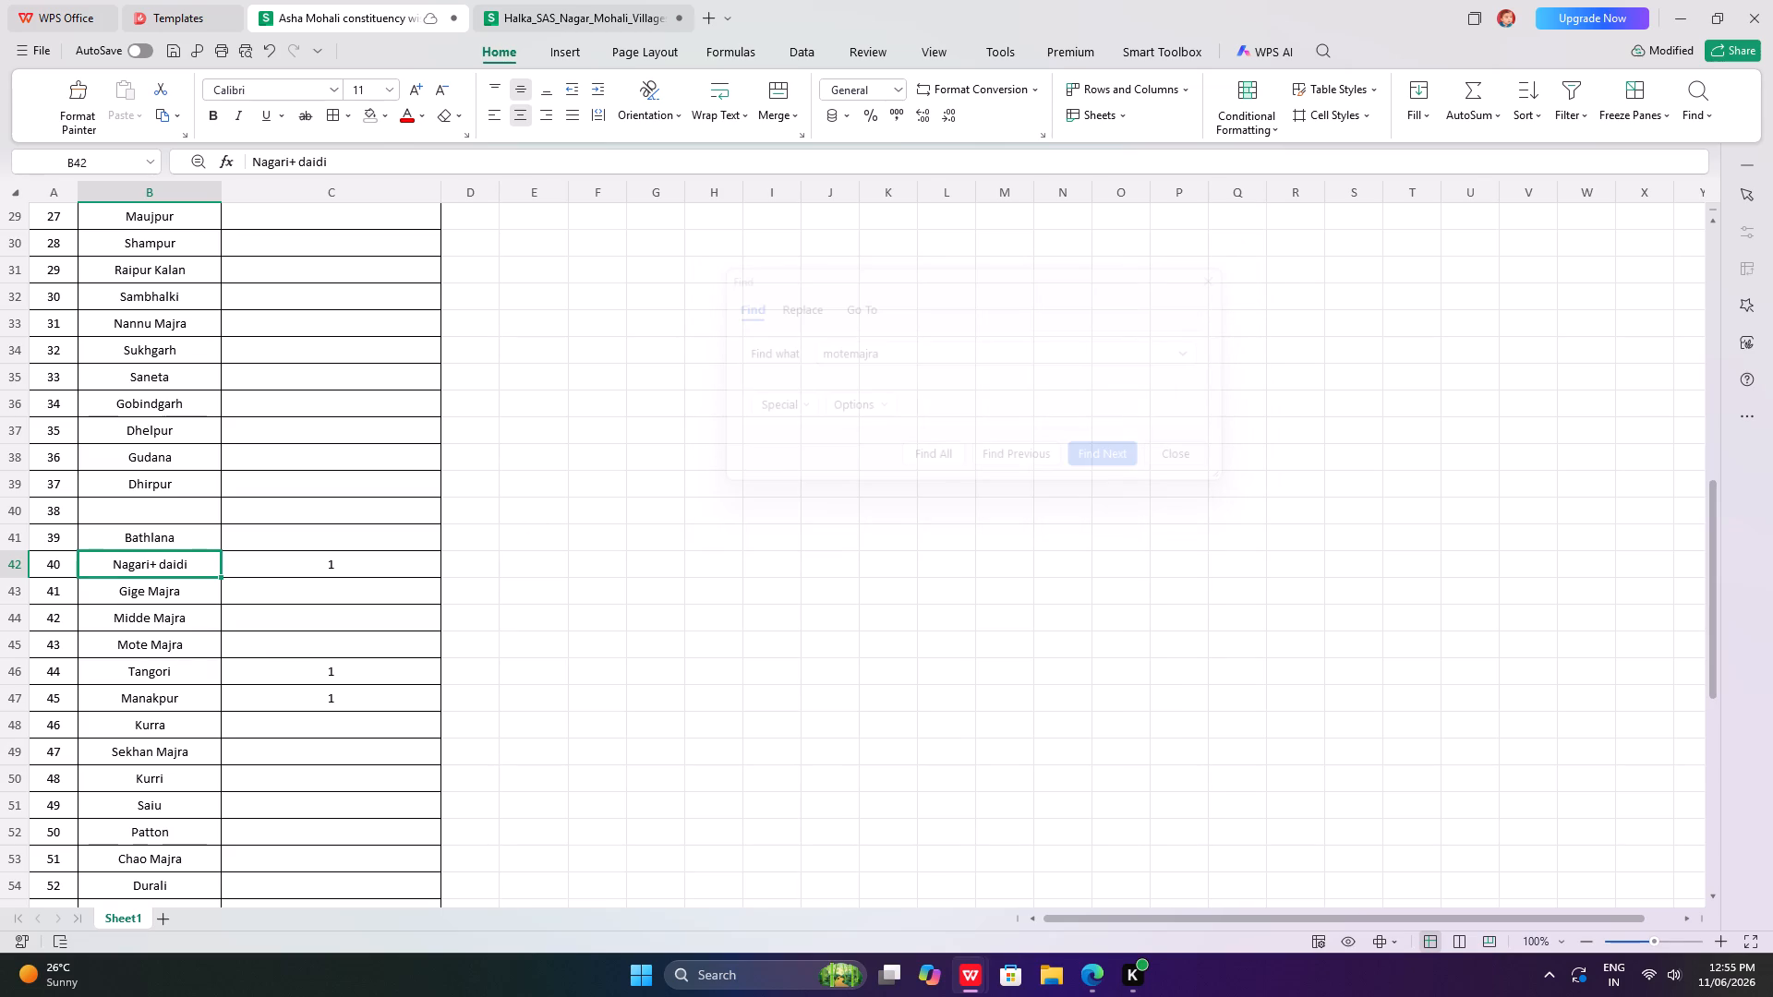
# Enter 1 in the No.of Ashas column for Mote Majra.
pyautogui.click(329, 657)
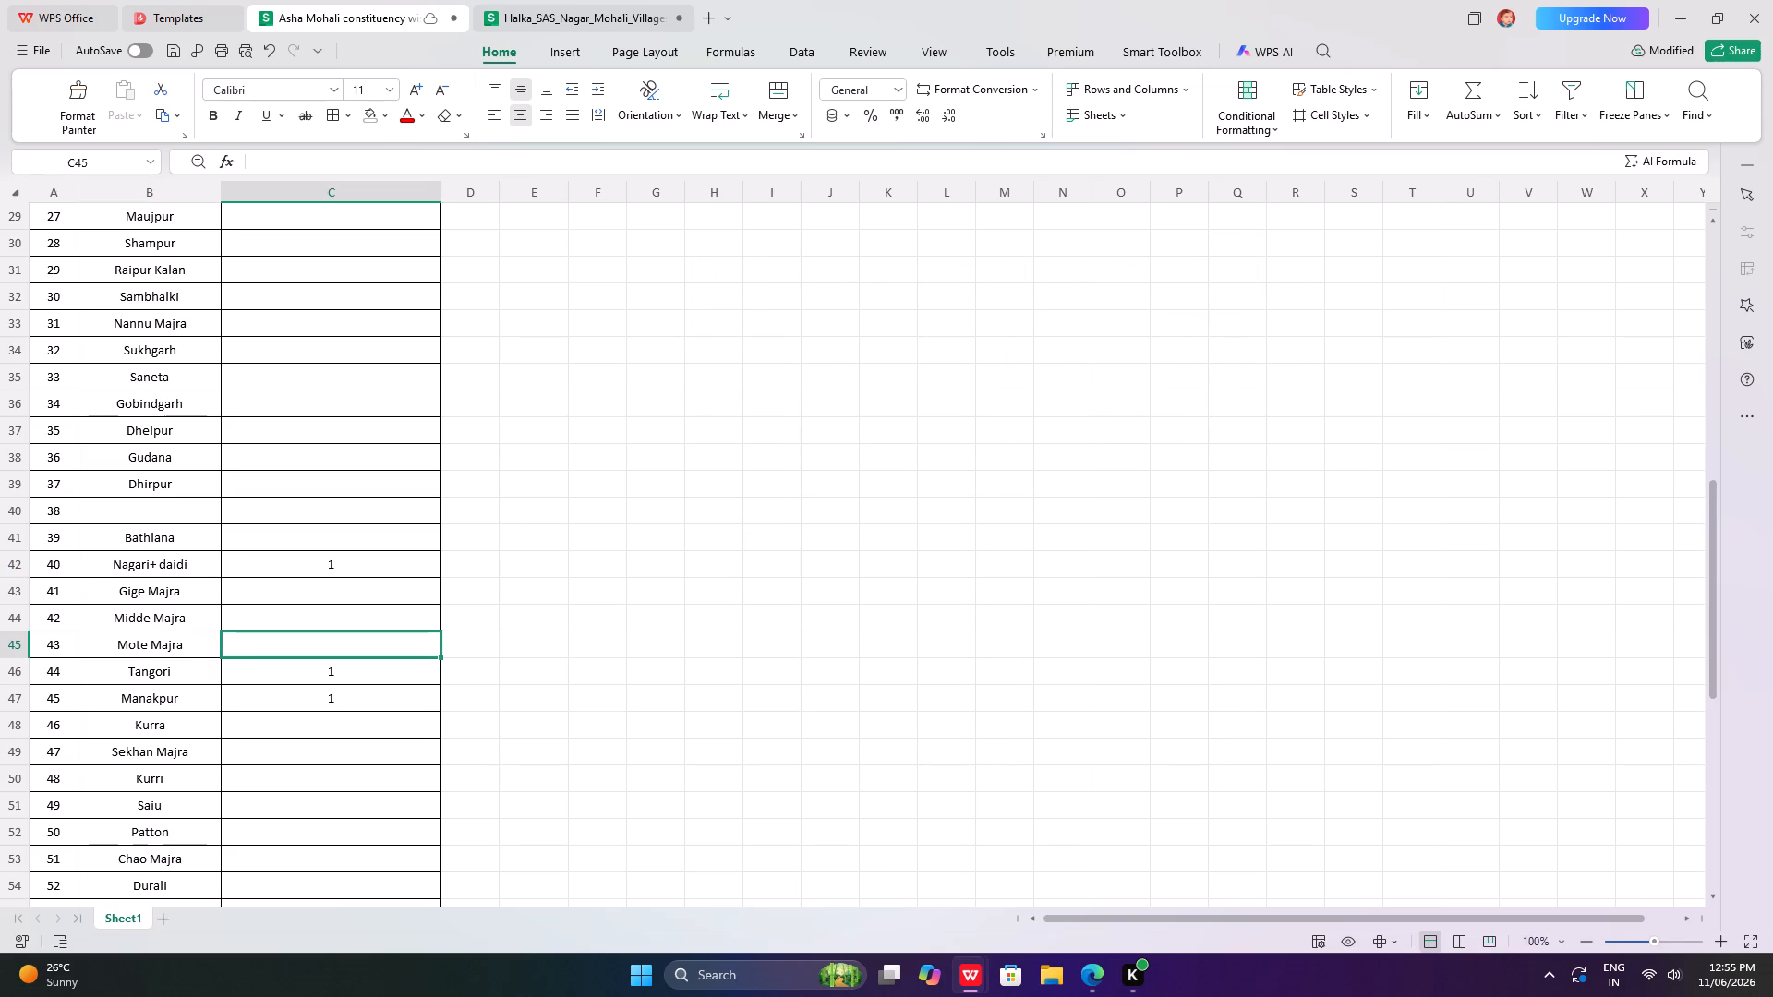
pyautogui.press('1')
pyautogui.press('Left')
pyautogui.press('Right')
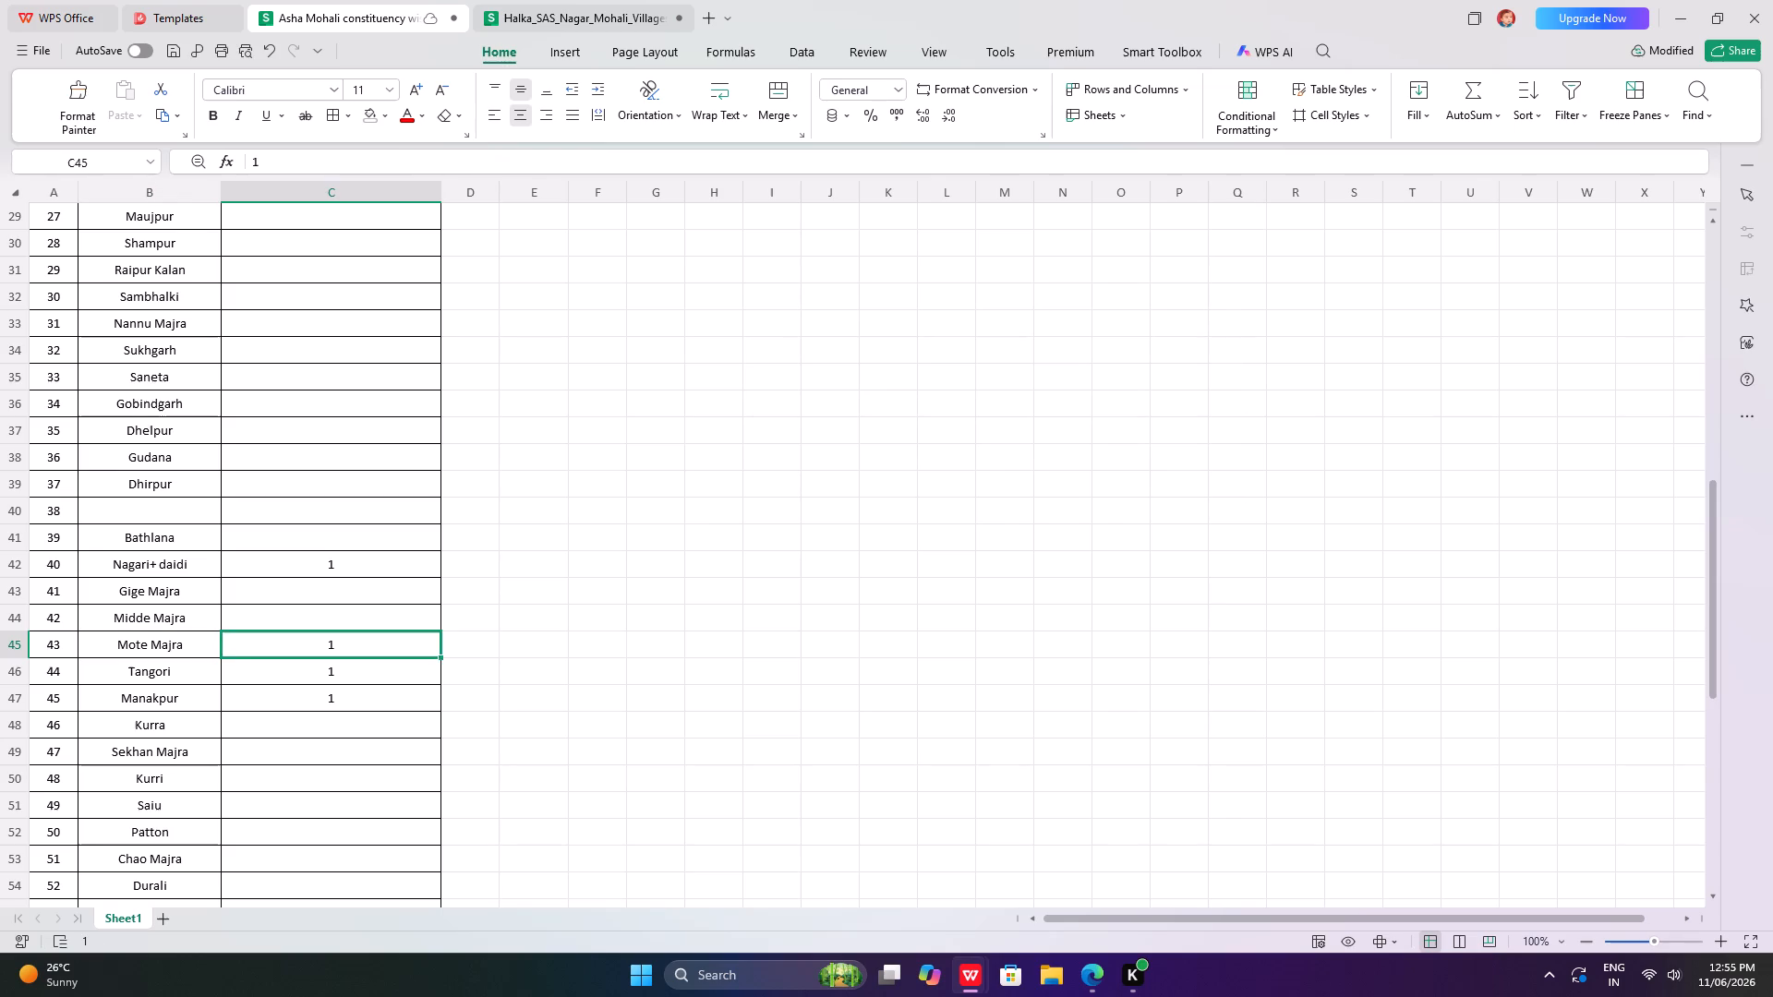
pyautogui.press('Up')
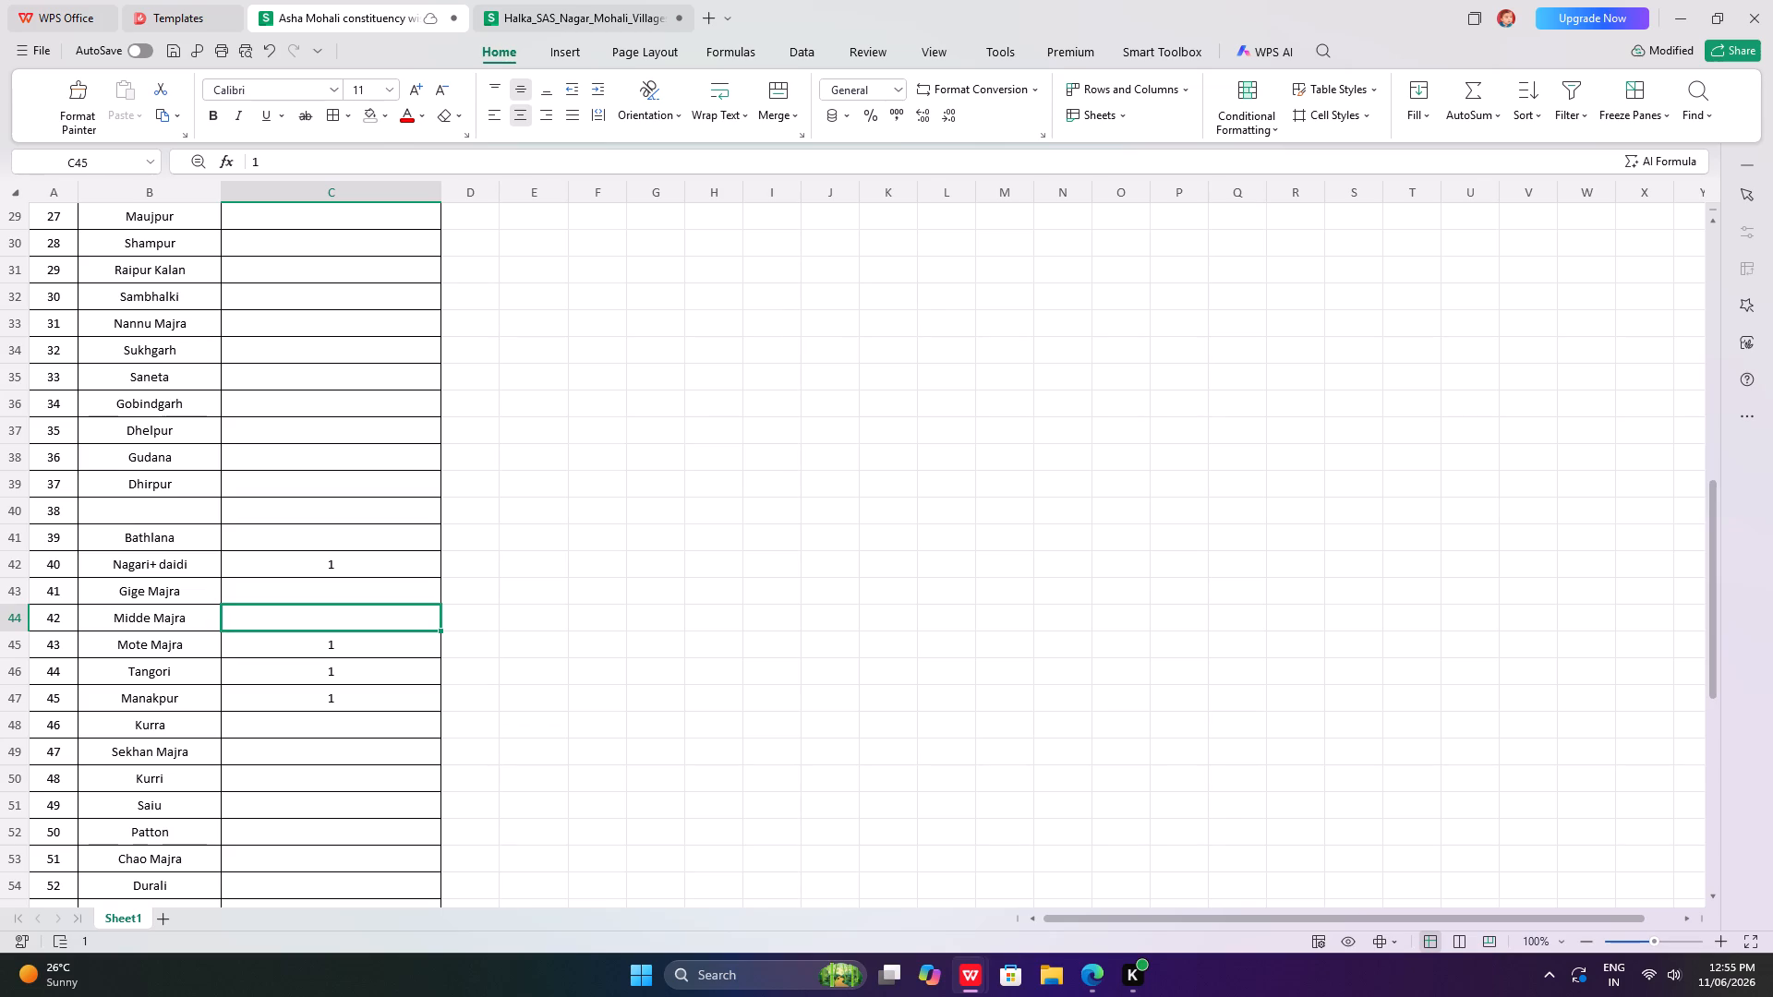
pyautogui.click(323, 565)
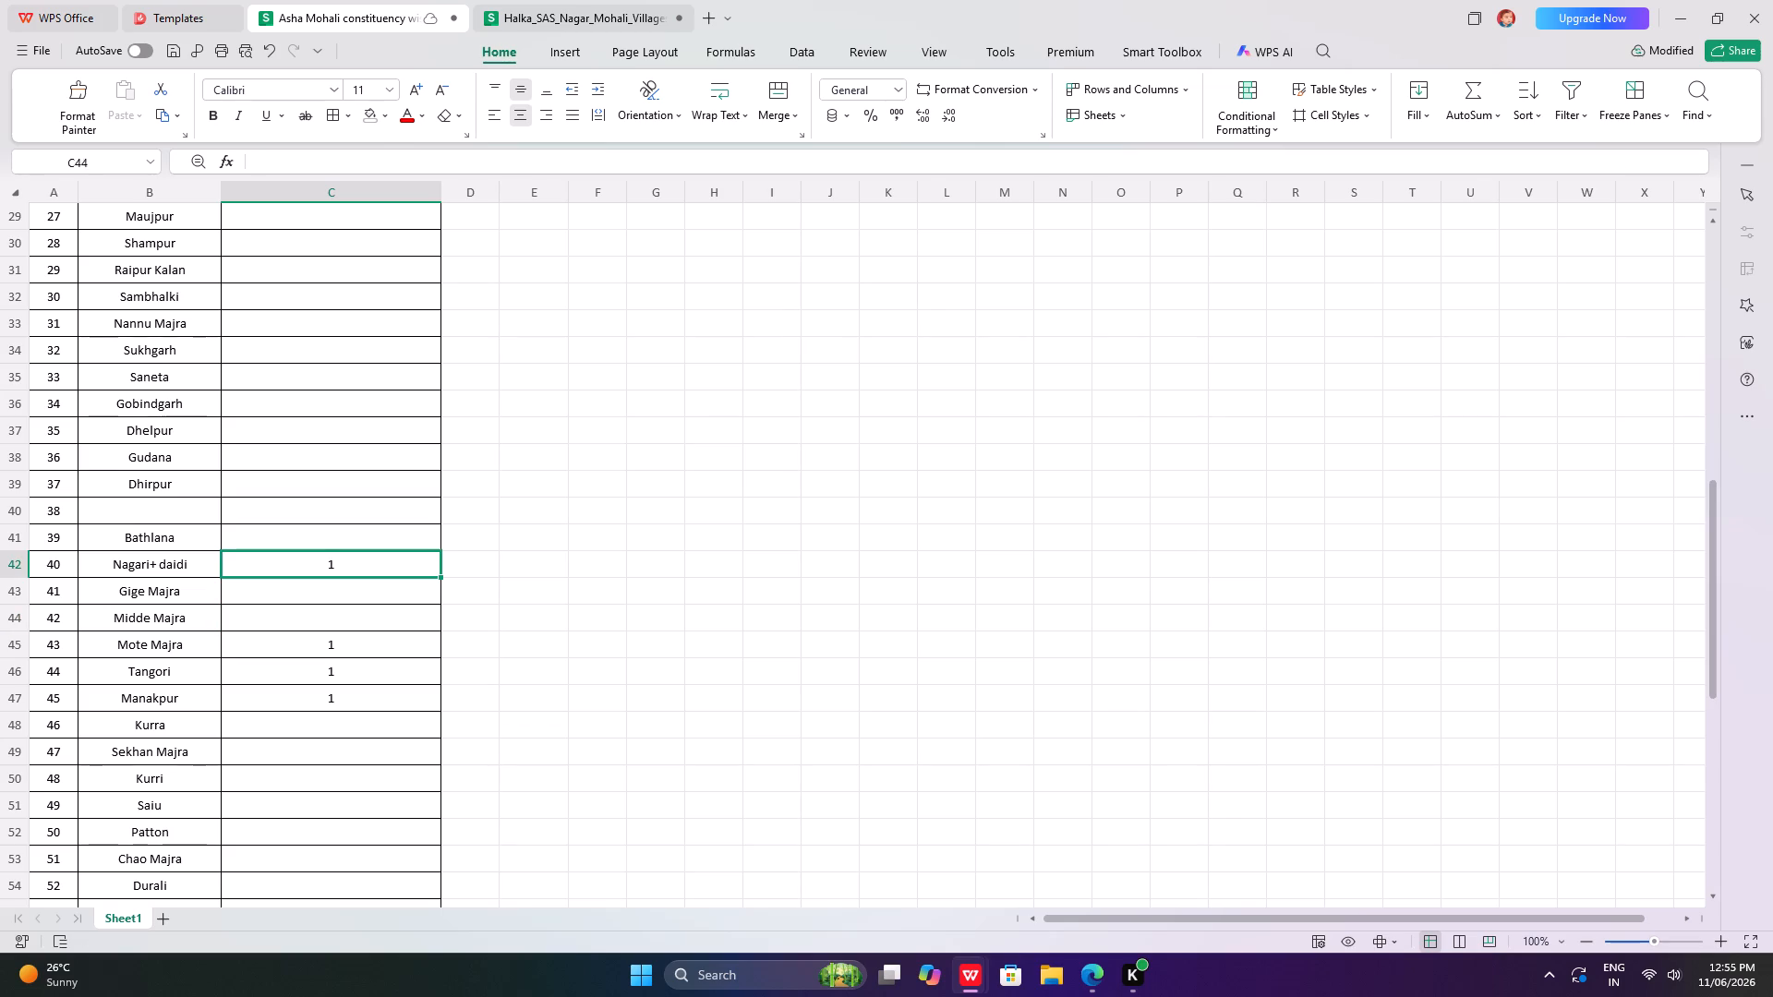
# Set the number of Ashas for Mote Majra to 2.
pyautogui.click(311, 650)
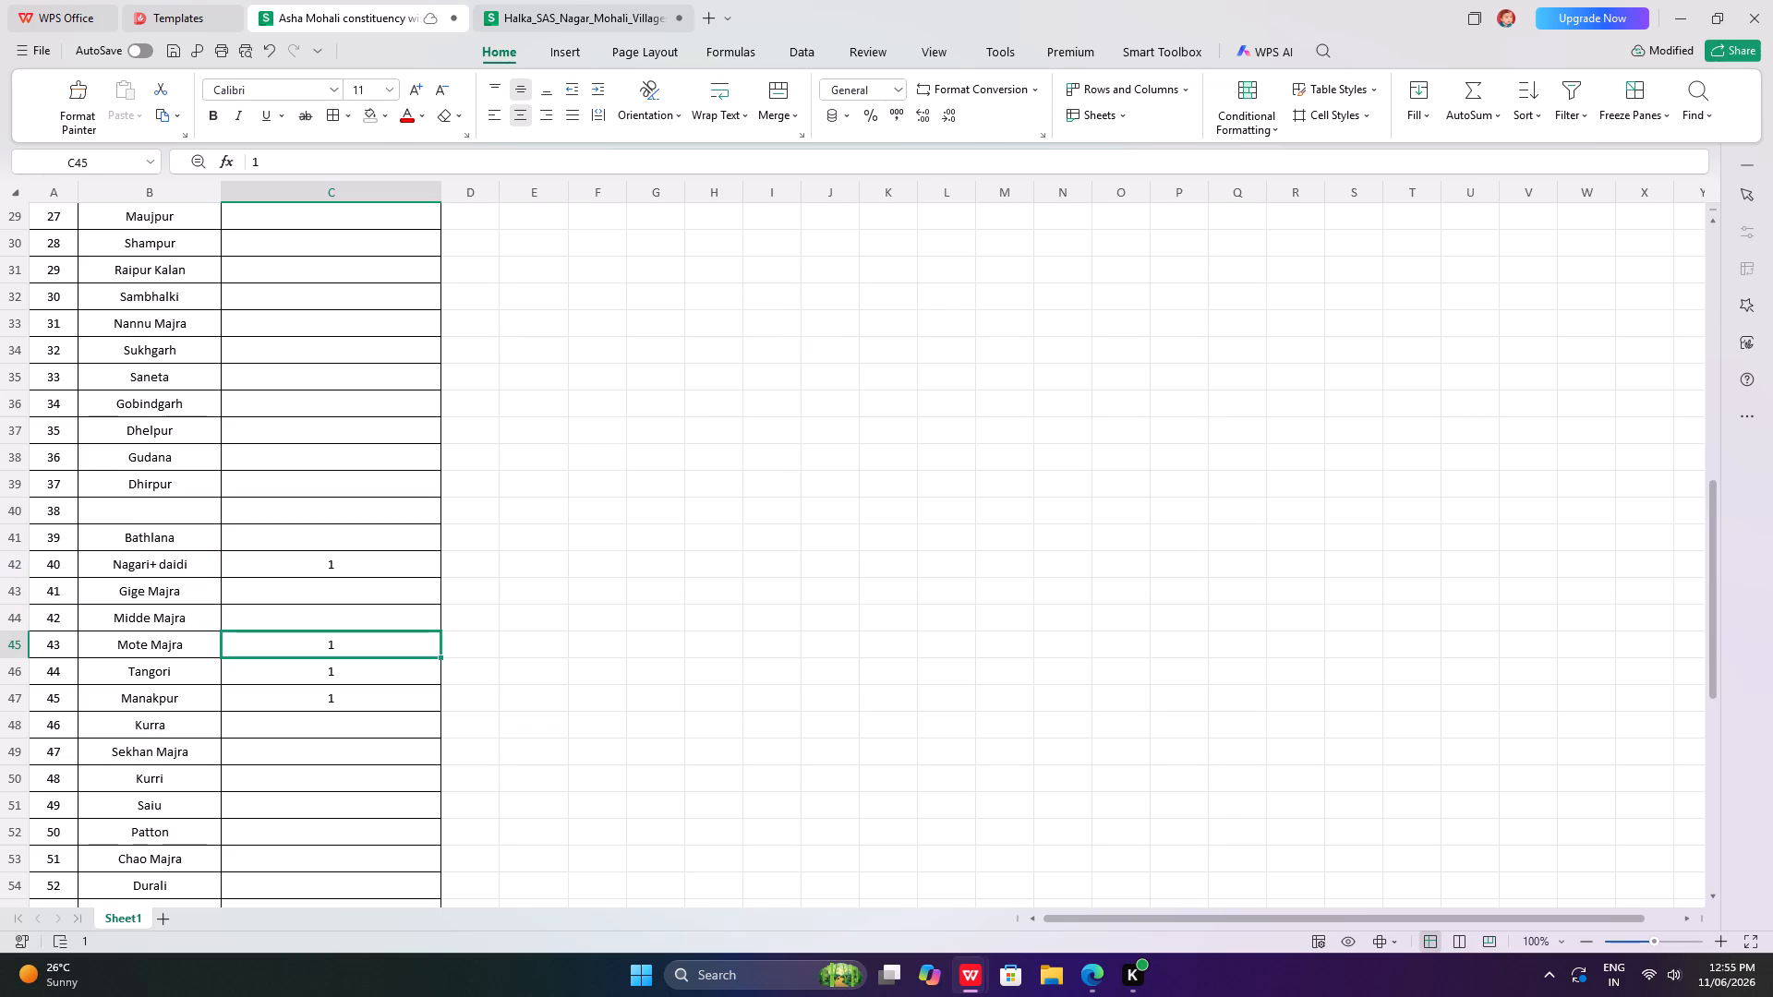
pyautogui.press('2')
pyautogui.click(278, 754)
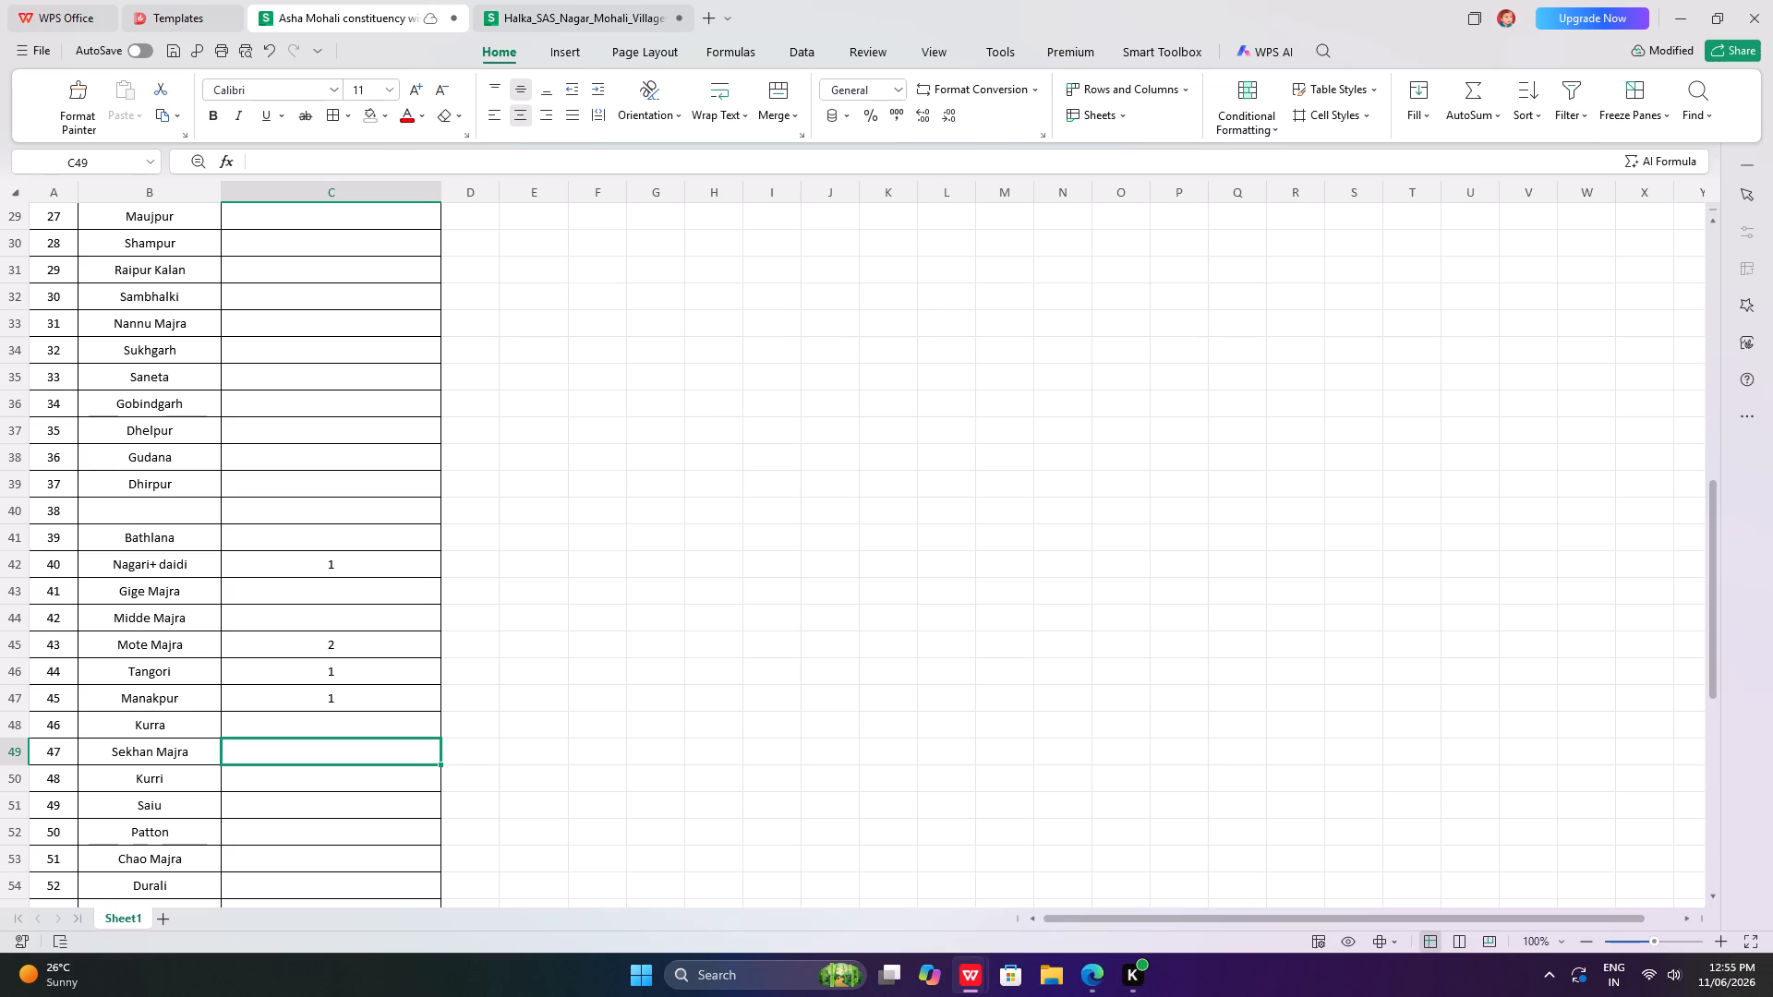
# Format the whole of column C in bold at font size 14.
pyautogui.click(356, 187)
pyautogui.doubleClick(418, 95)
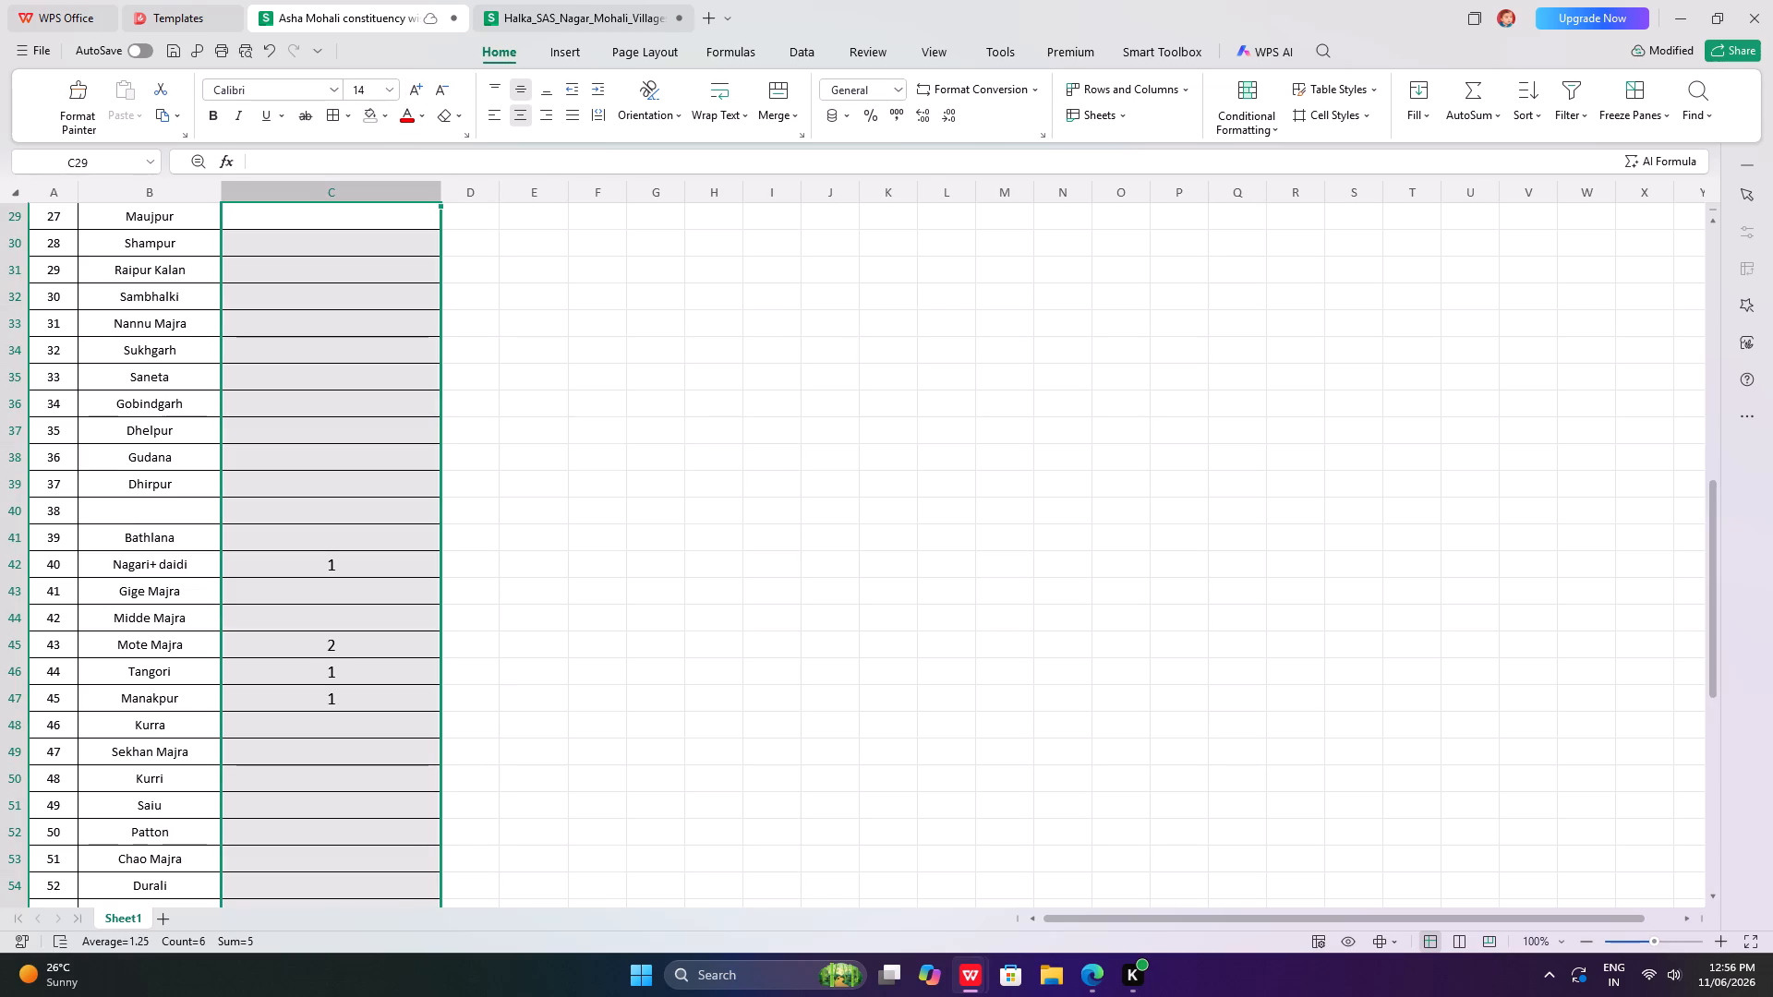
pyautogui.click(211, 117)
# Format columns A and B, the serial numbers and village names, in bold at font size 14.
pyautogui.click(151, 191)
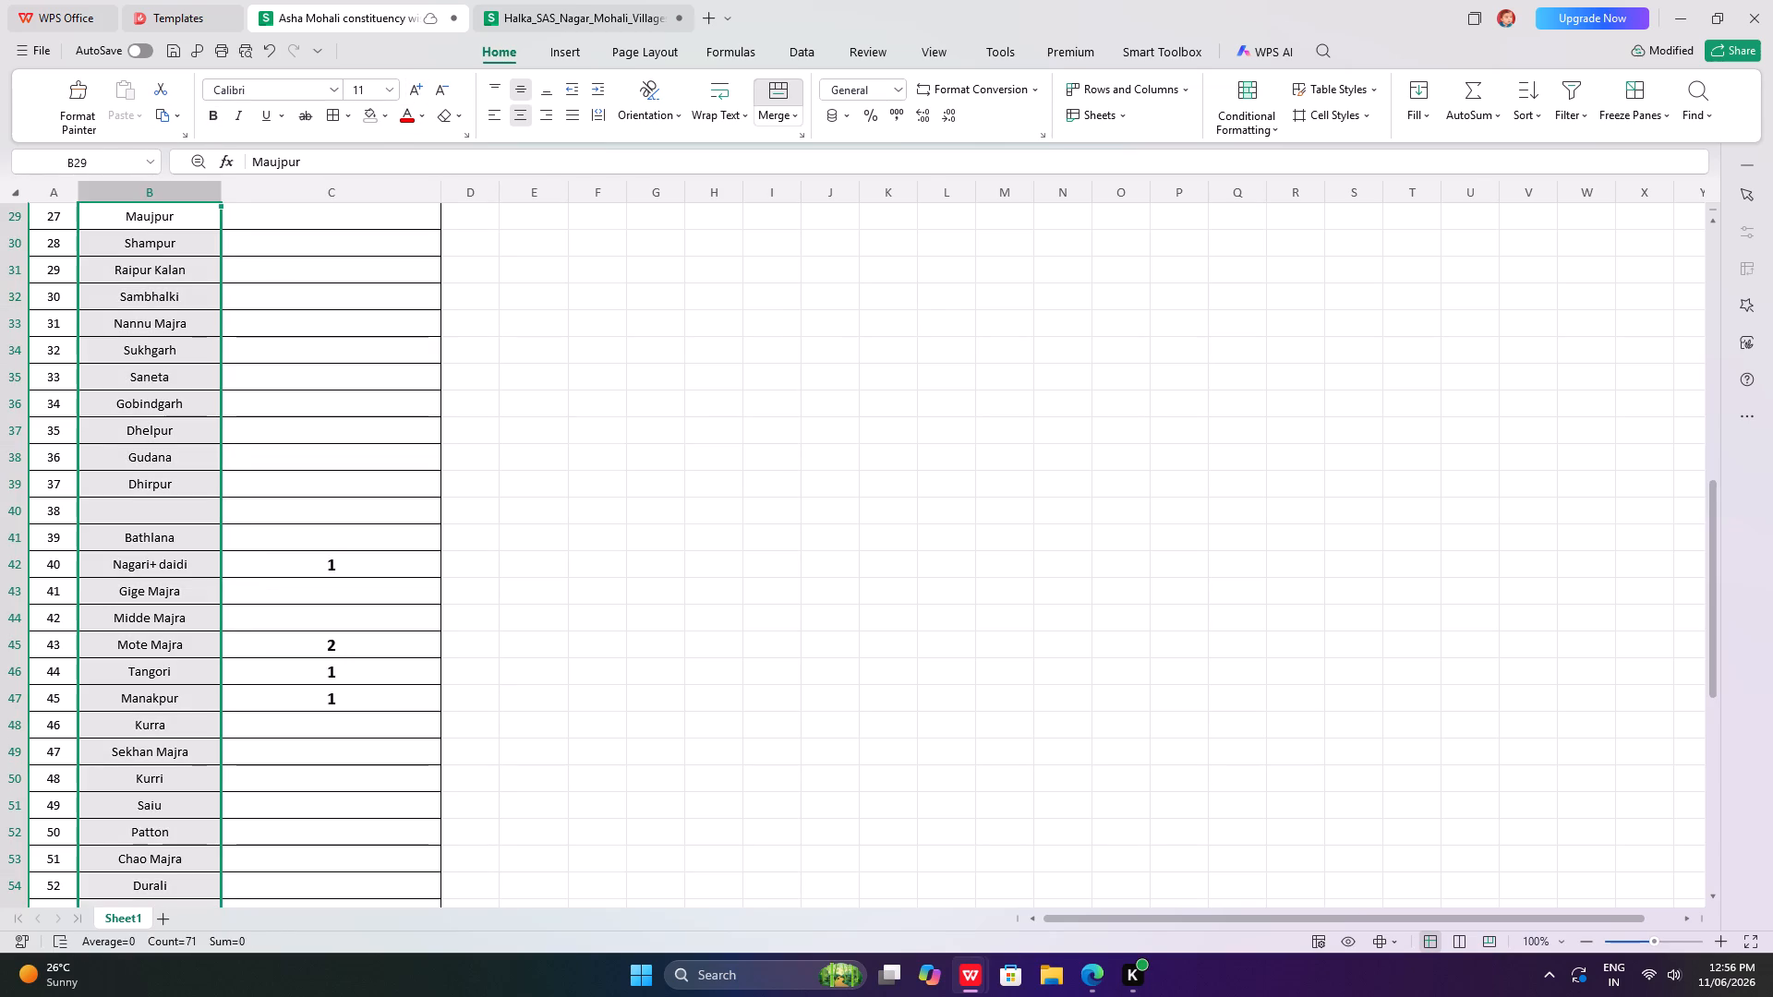
pyautogui.moveTo(63, 188); pyautogui.dragTo(113, 188)
pyautogui.click(217, 113)
pyautogui.click(412, 87)
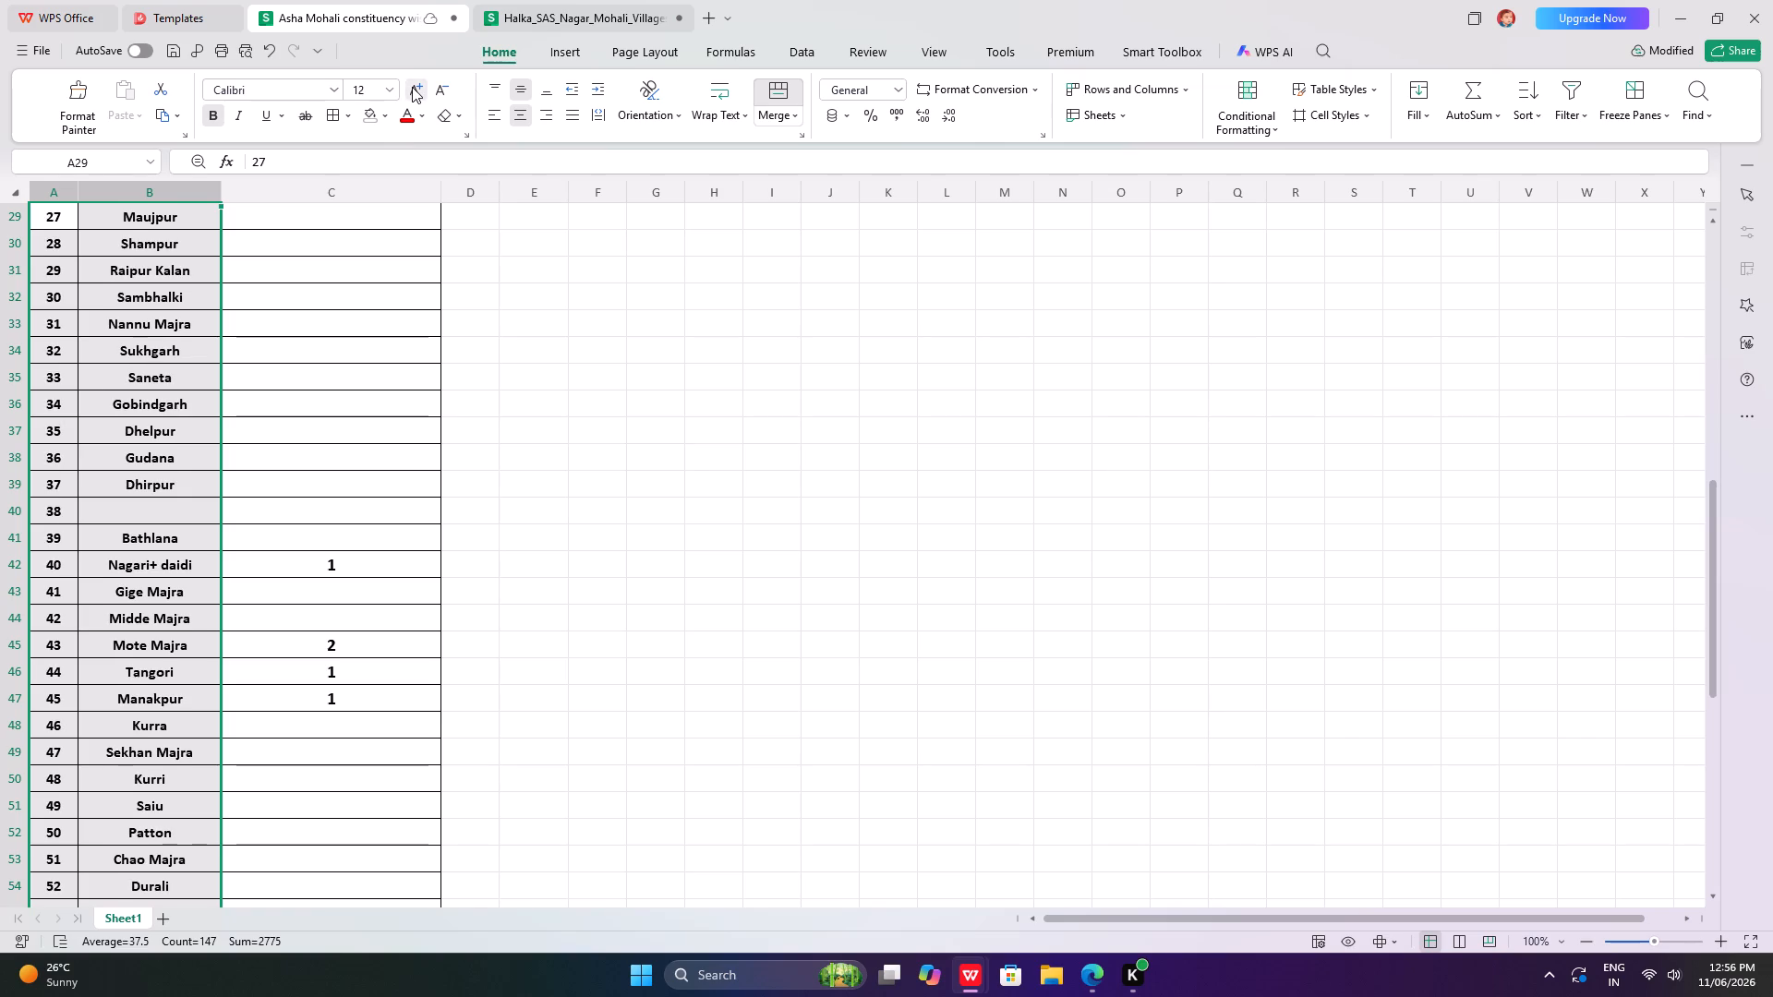
pyautogui.click(412, 87)
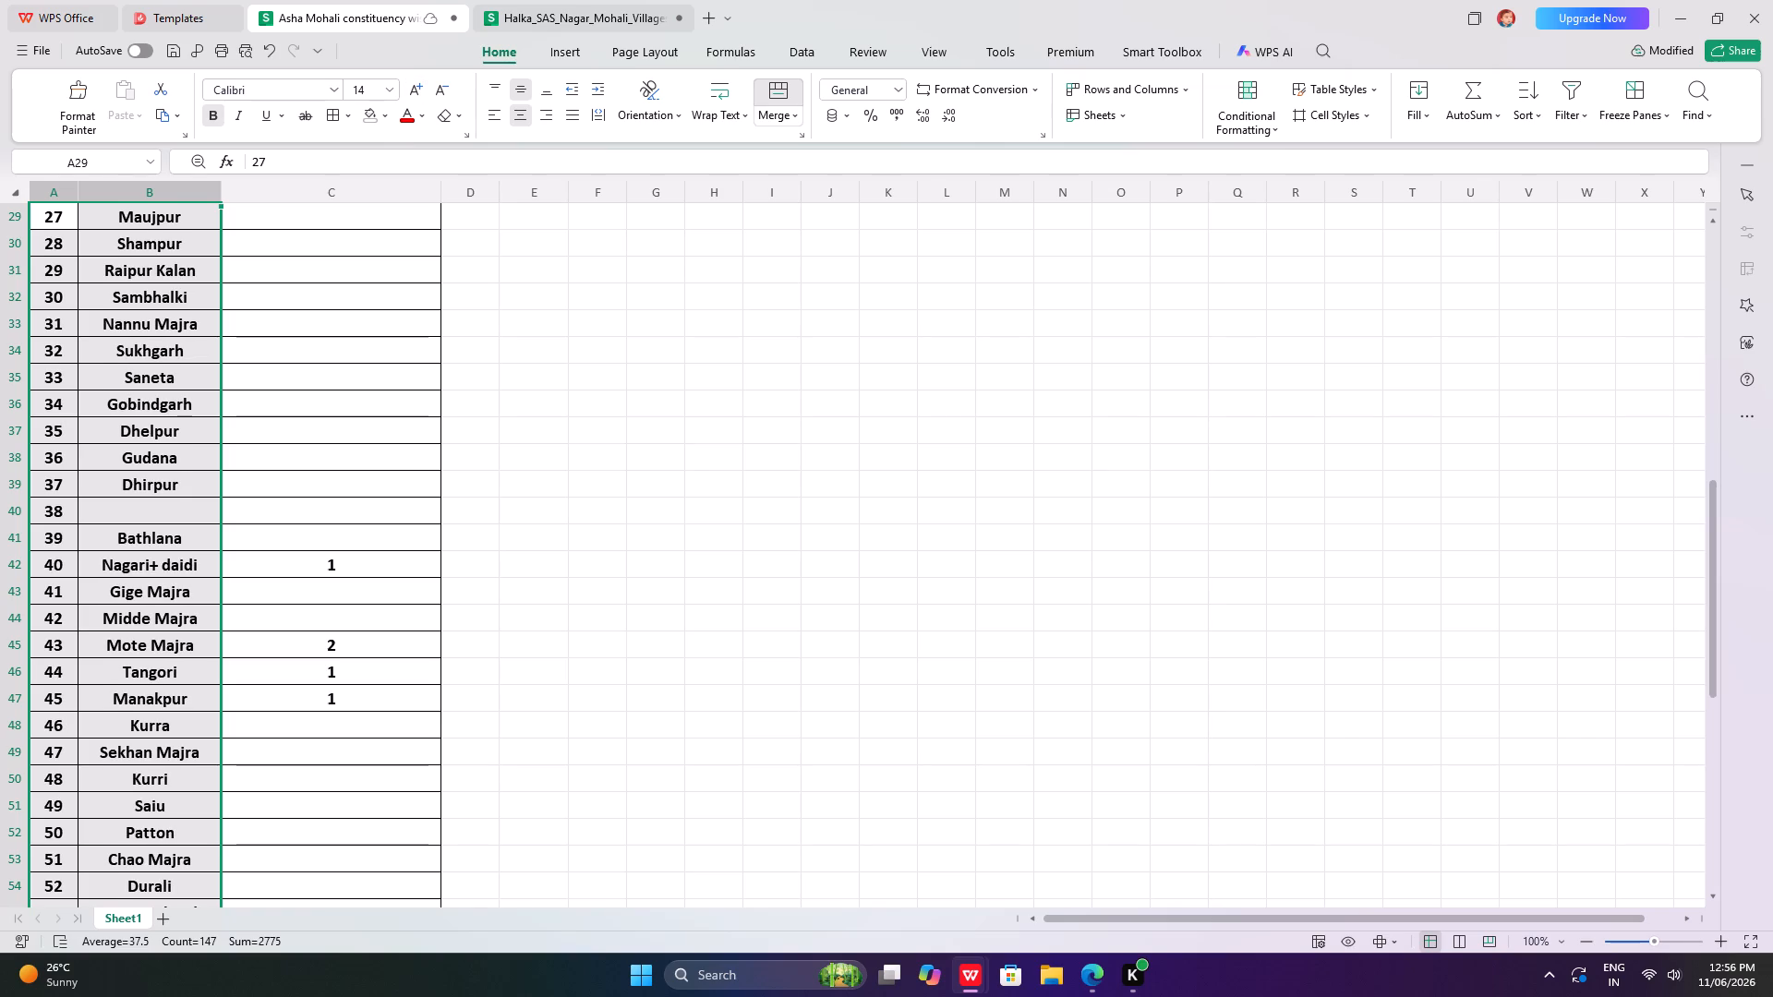
# Enter the number of Ashas as 2 for Gige Majra and 1 for Midde Majra.
pyautogui.click(357, 605)
pyautogui.click(321, 654)
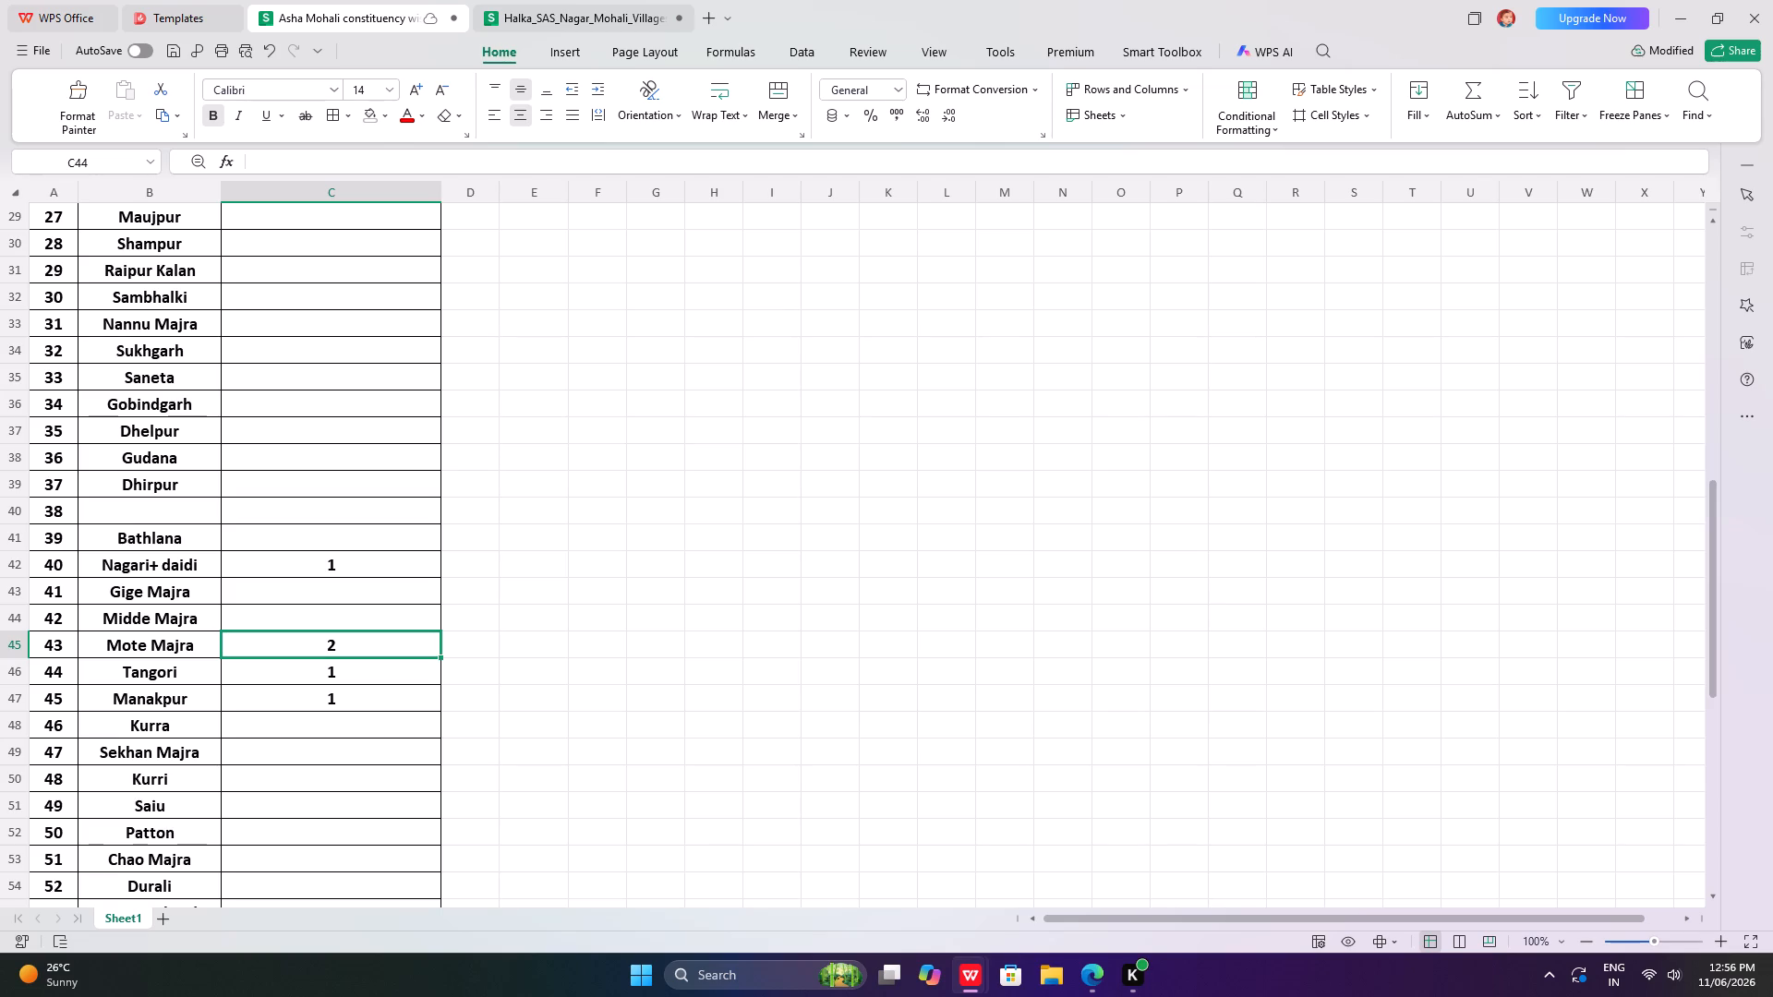
pyautogui.click(303, 603)
pyautogui.press('2')
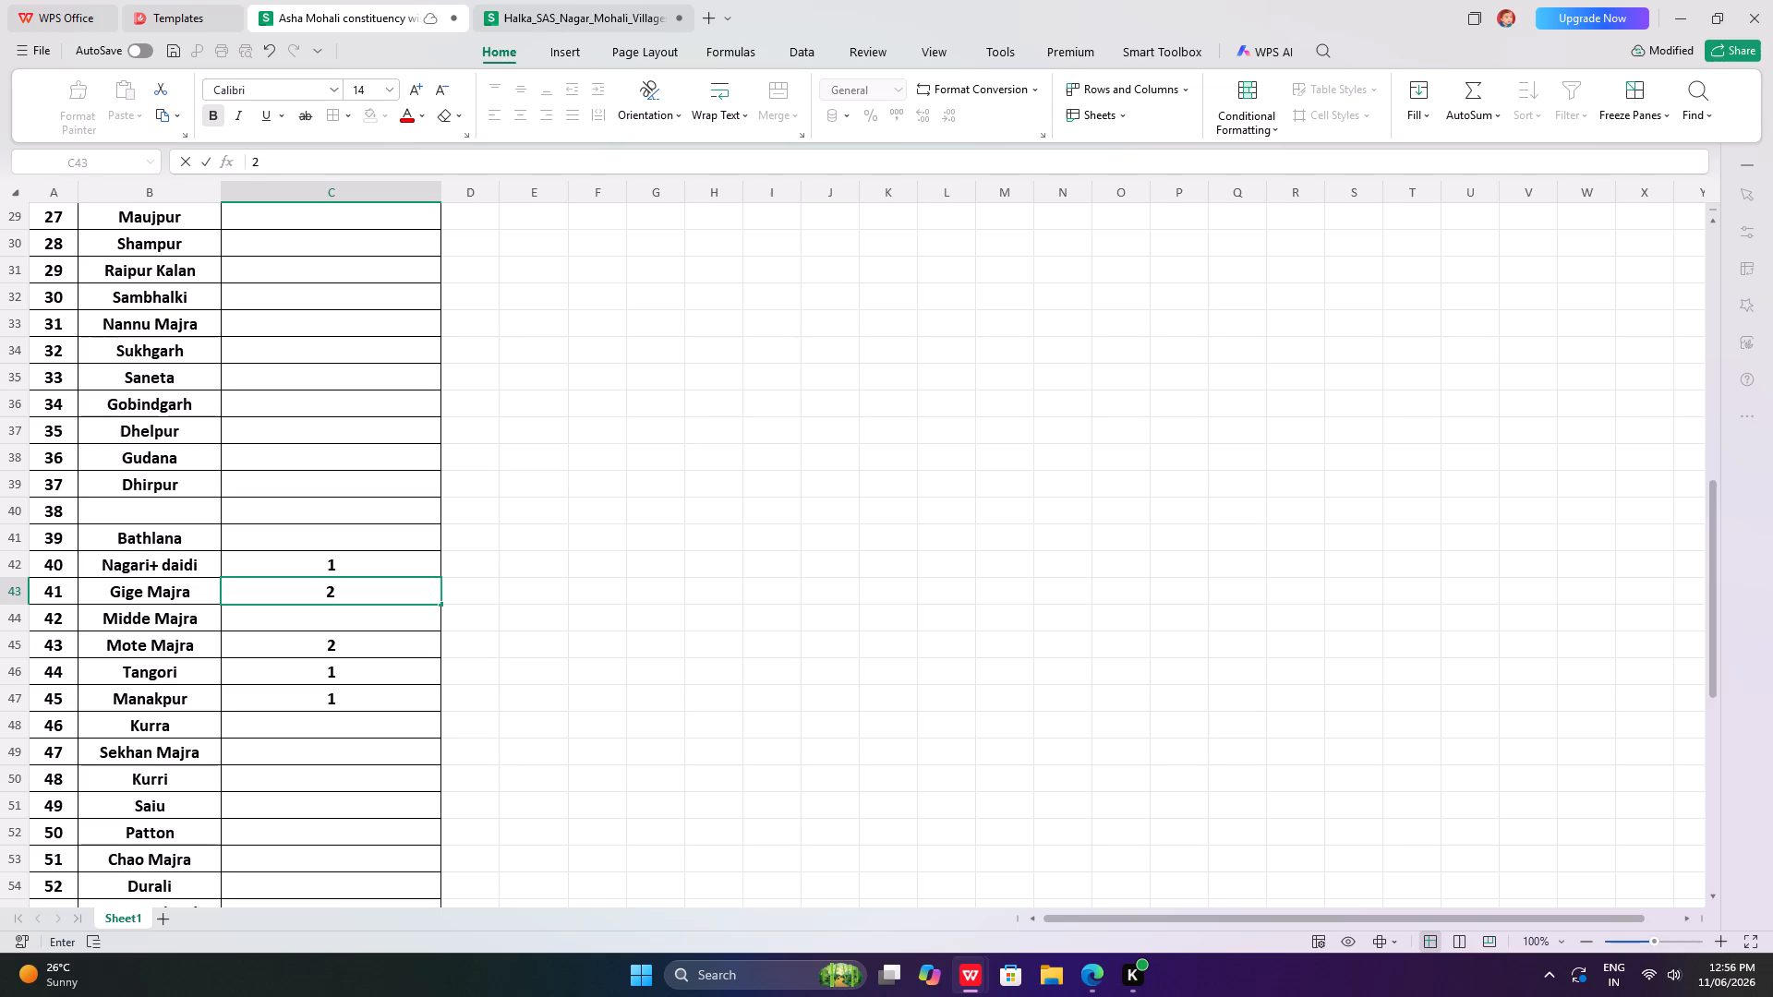
pyautogui.click(287, 619)
pyautogui.press('1')
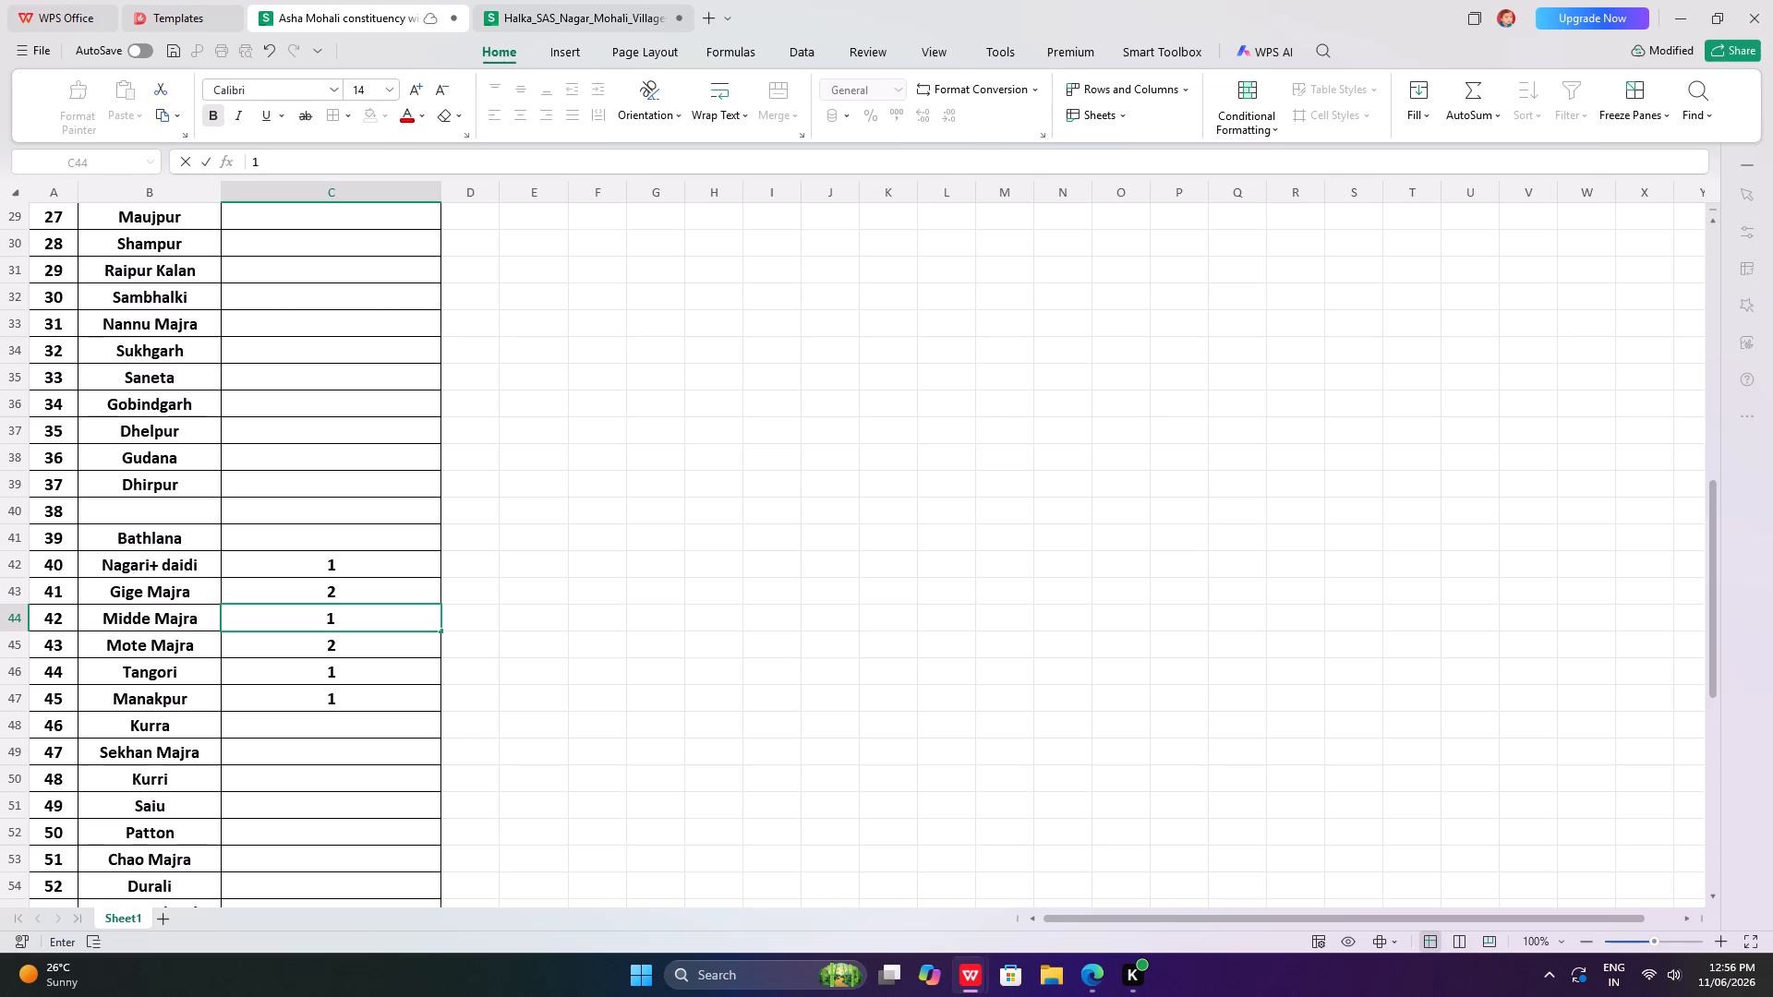
# Find Durali in the village list and enter 2 as its number of Ashas.
pyautogui.scroll(3, 242, 542)
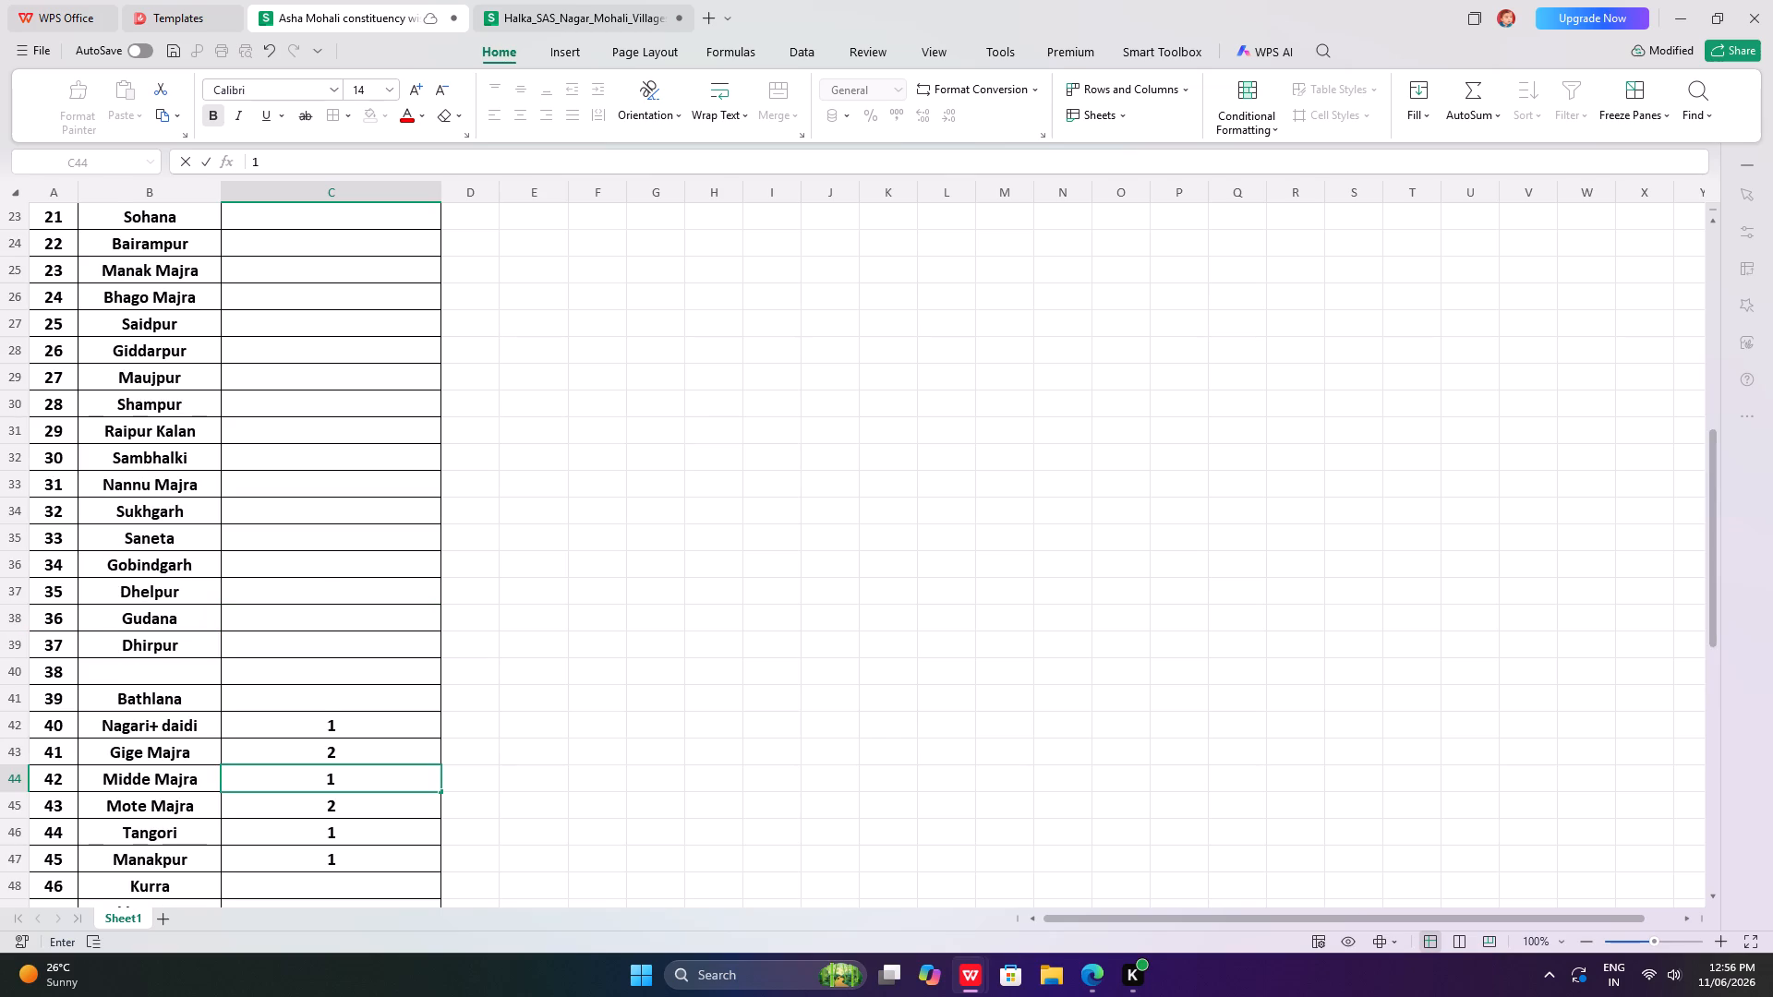
pyautogui.hotkey('ctrl', 'f')
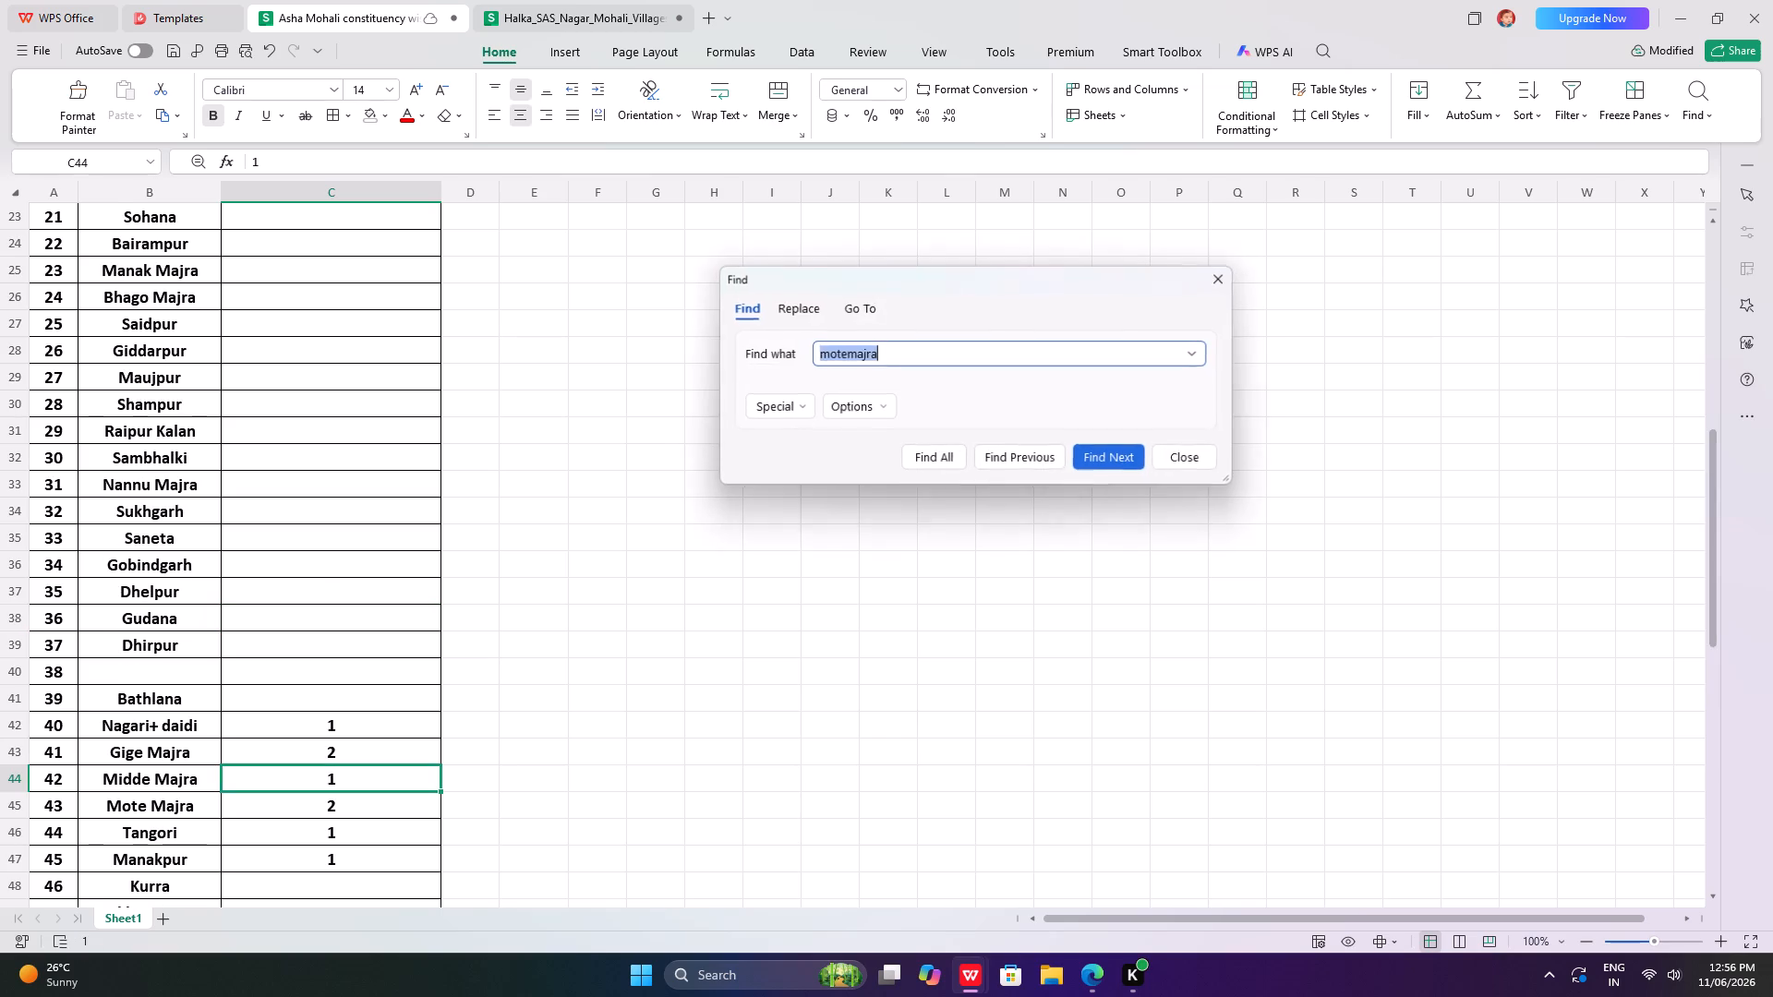
pyautogui.write('durali')
pyautogui.press('Return')
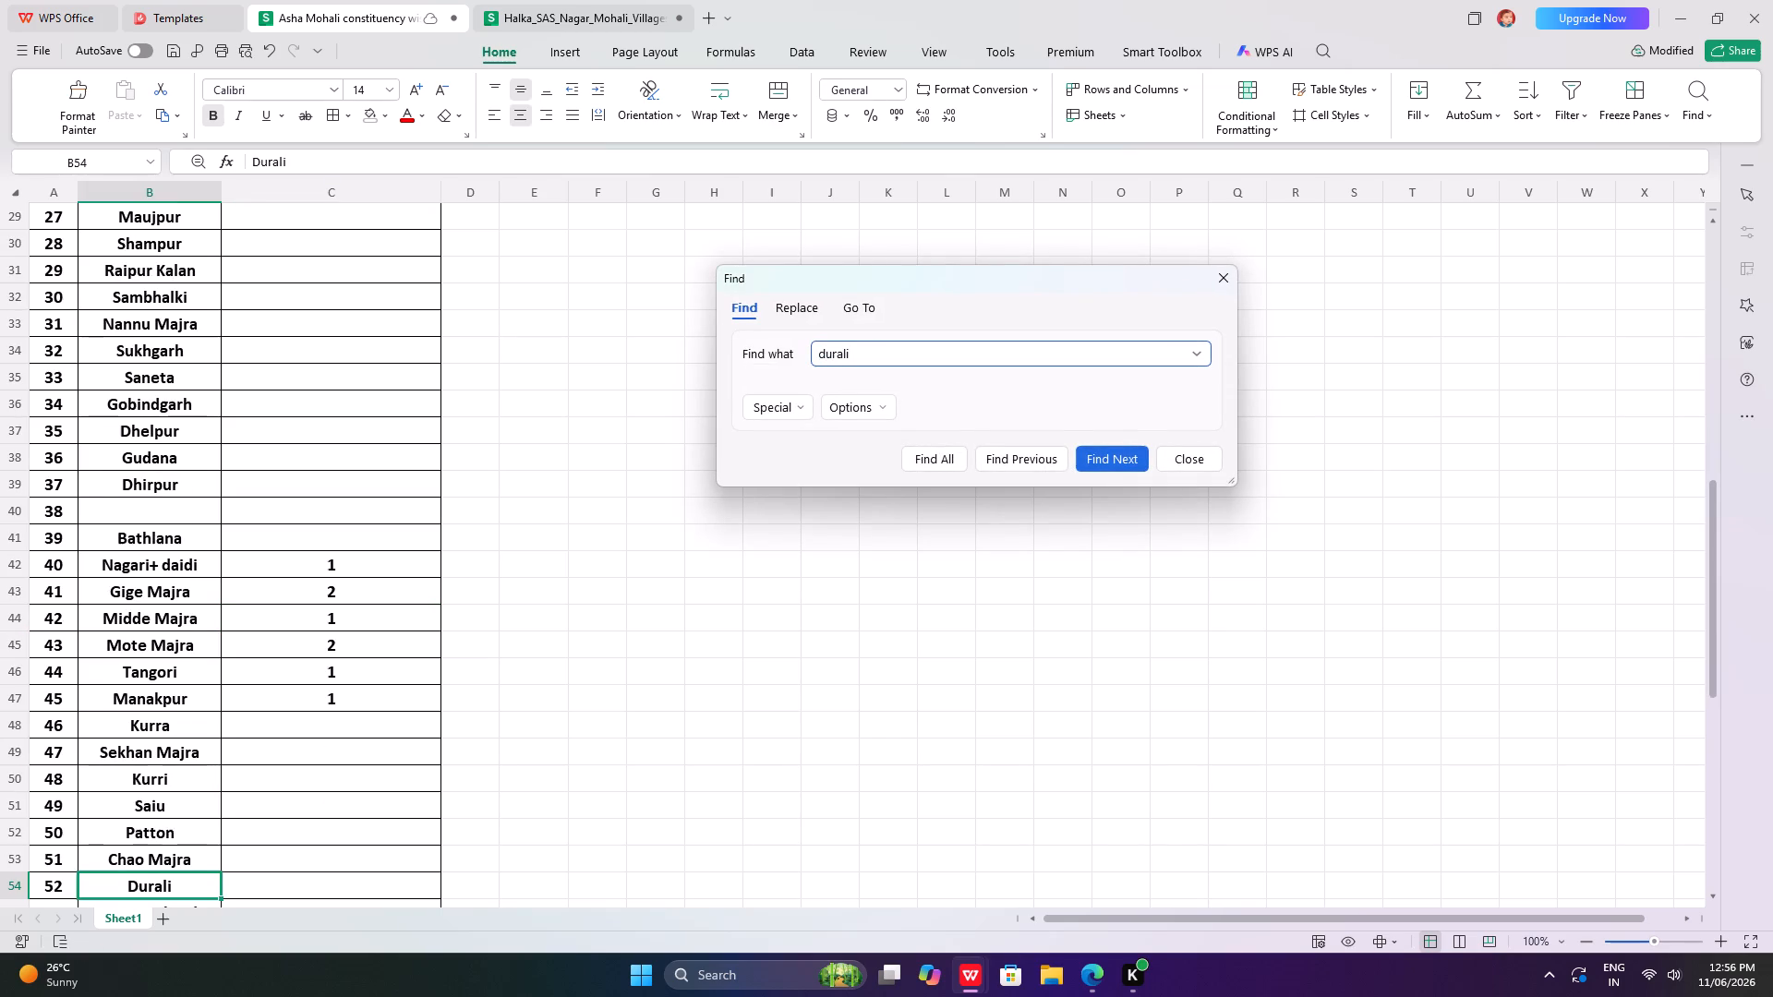
pyautogui.press('Tab')
pyautogui.press('Tab')
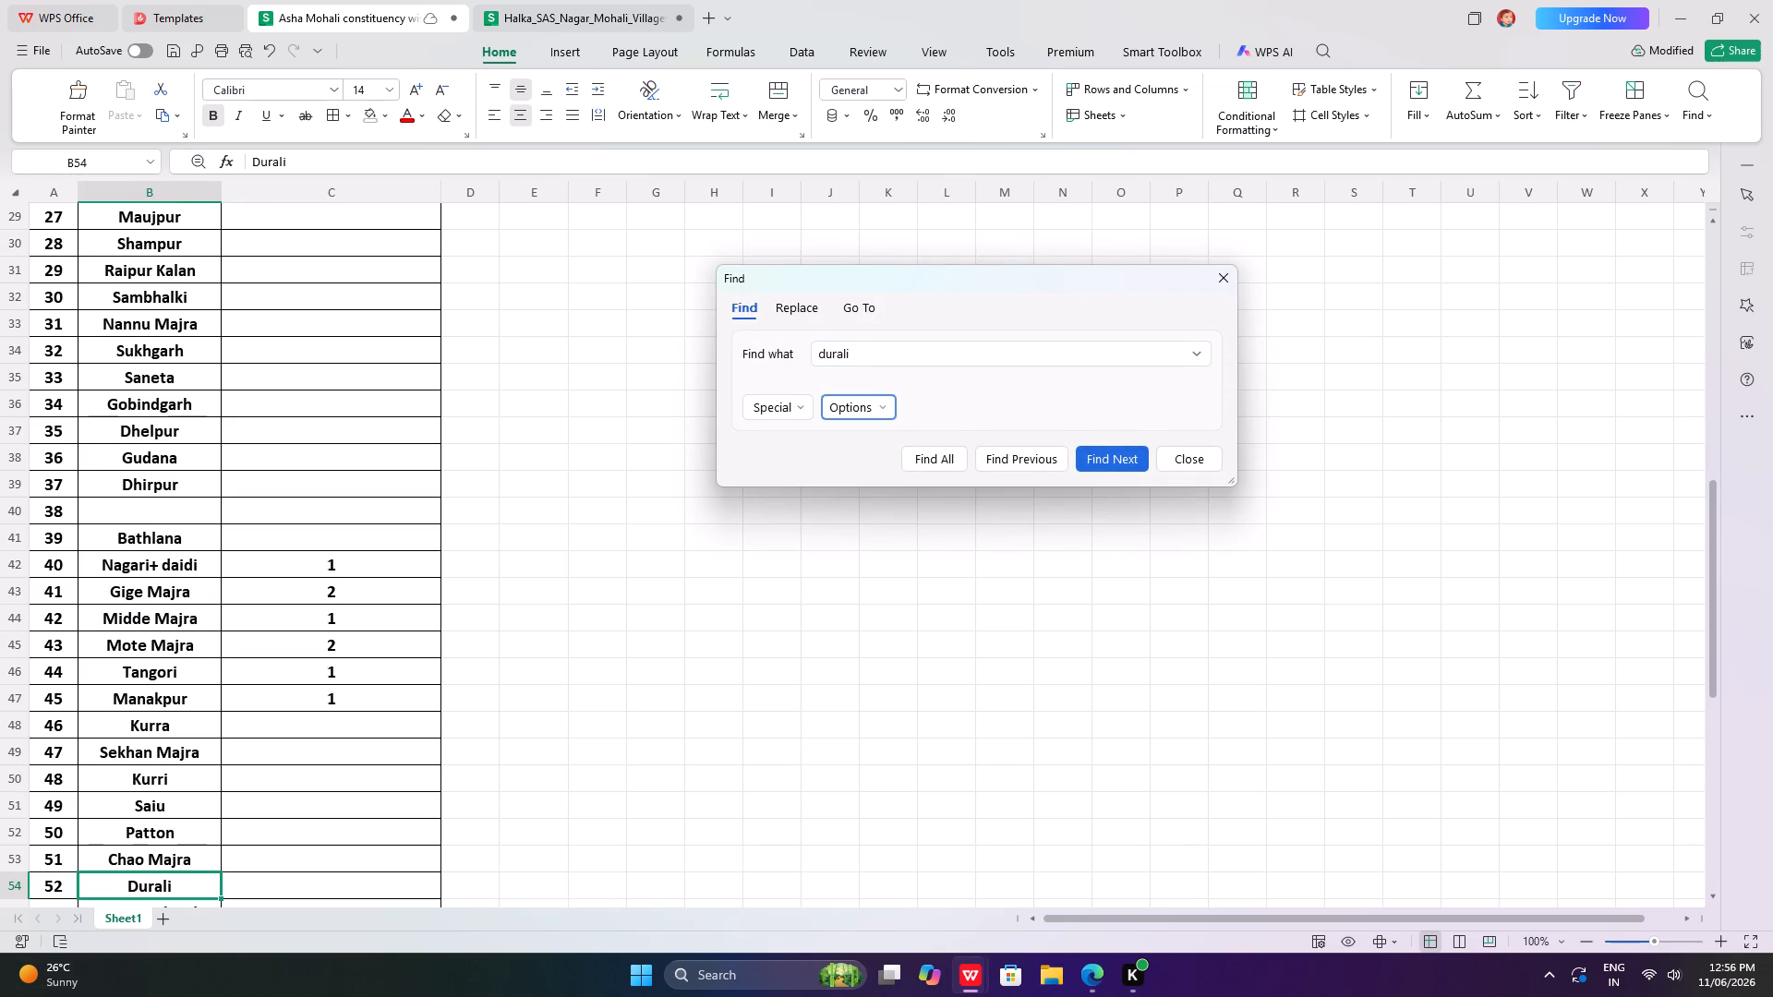
pyautogui.click(336, 892)
pyautogui.press('2')
pyautogui.press('Tab')
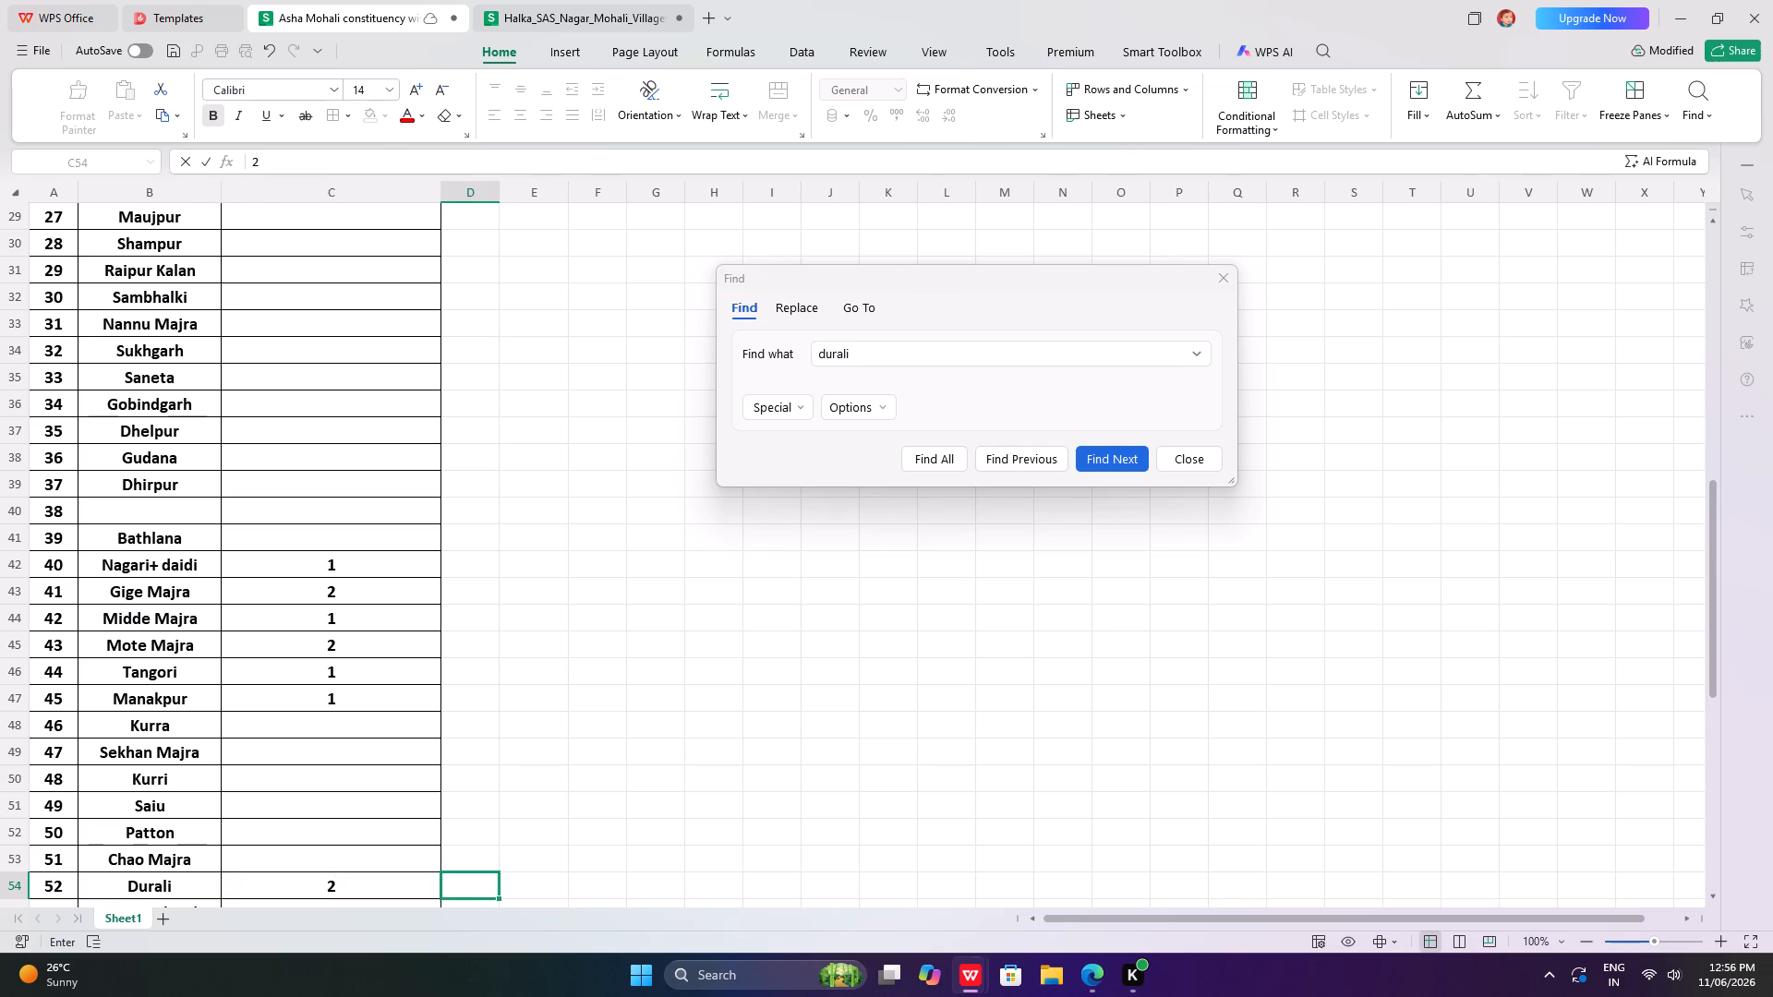
# Enter 1 as the number of Ashas for Chao Majra.
pyautogui.moveTo(279, 837); pyautogui.dragTo(298, 854)
pyautogui.click(303, 861)
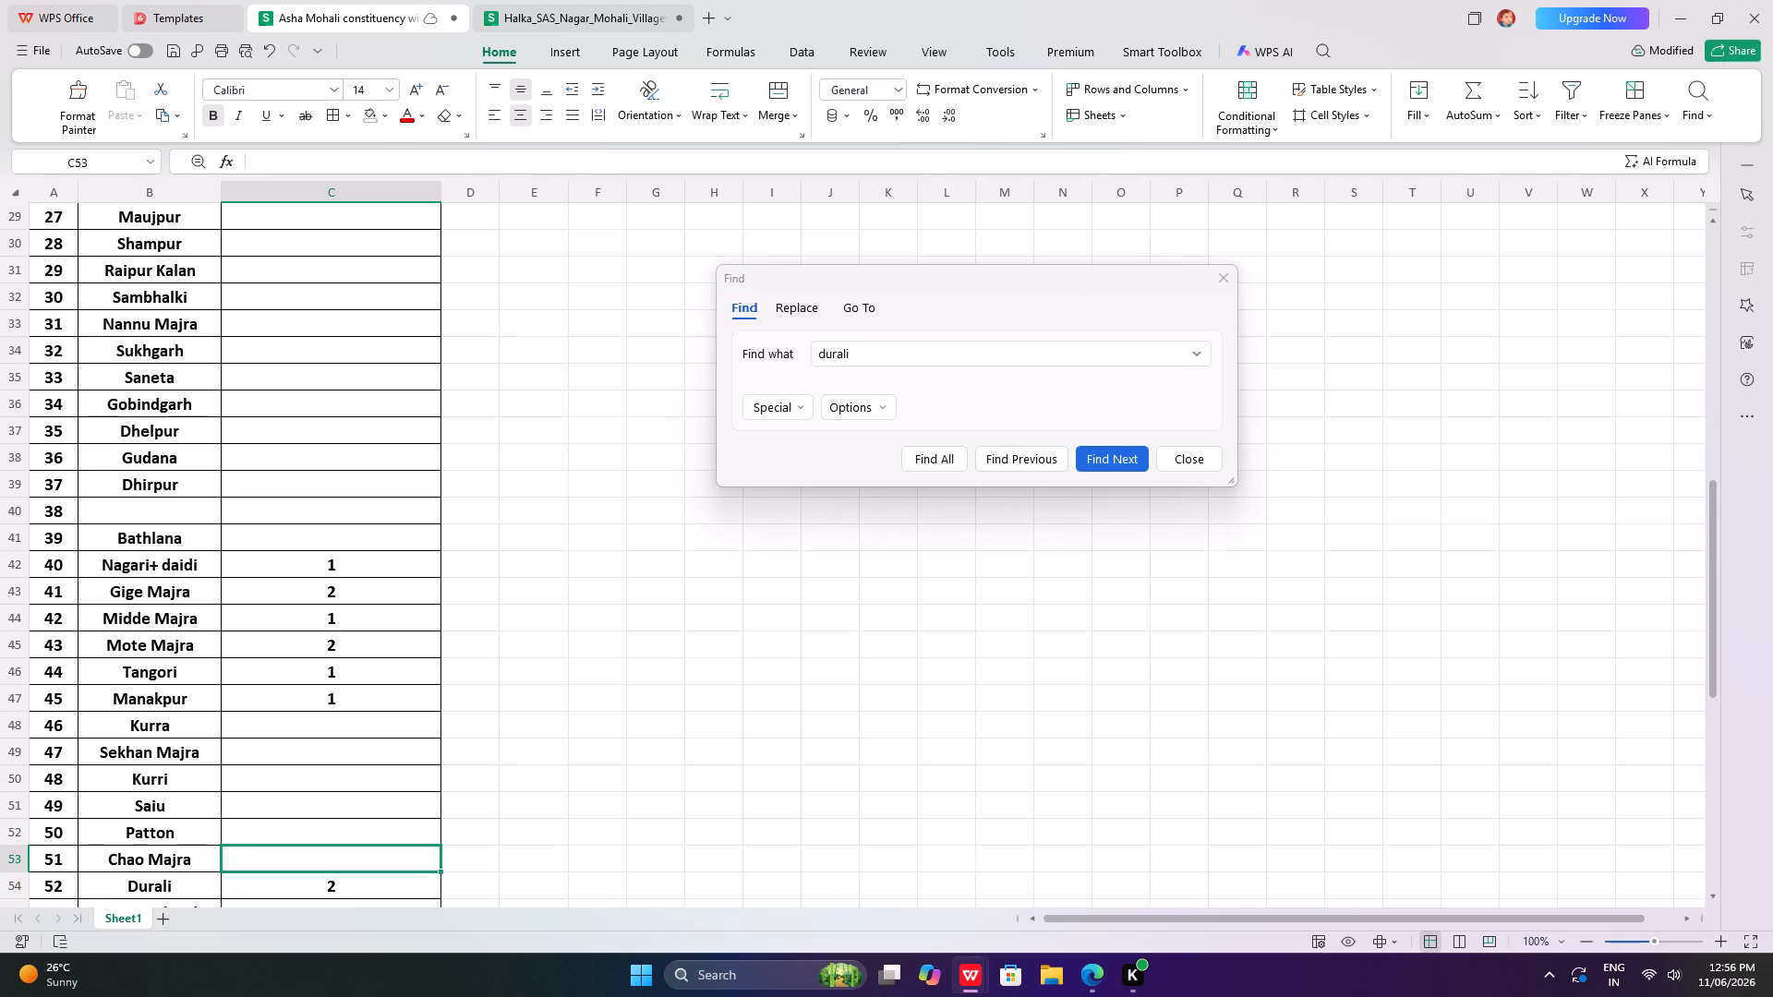
pyautogui.press('1')
pyautogui.click(722, 700)
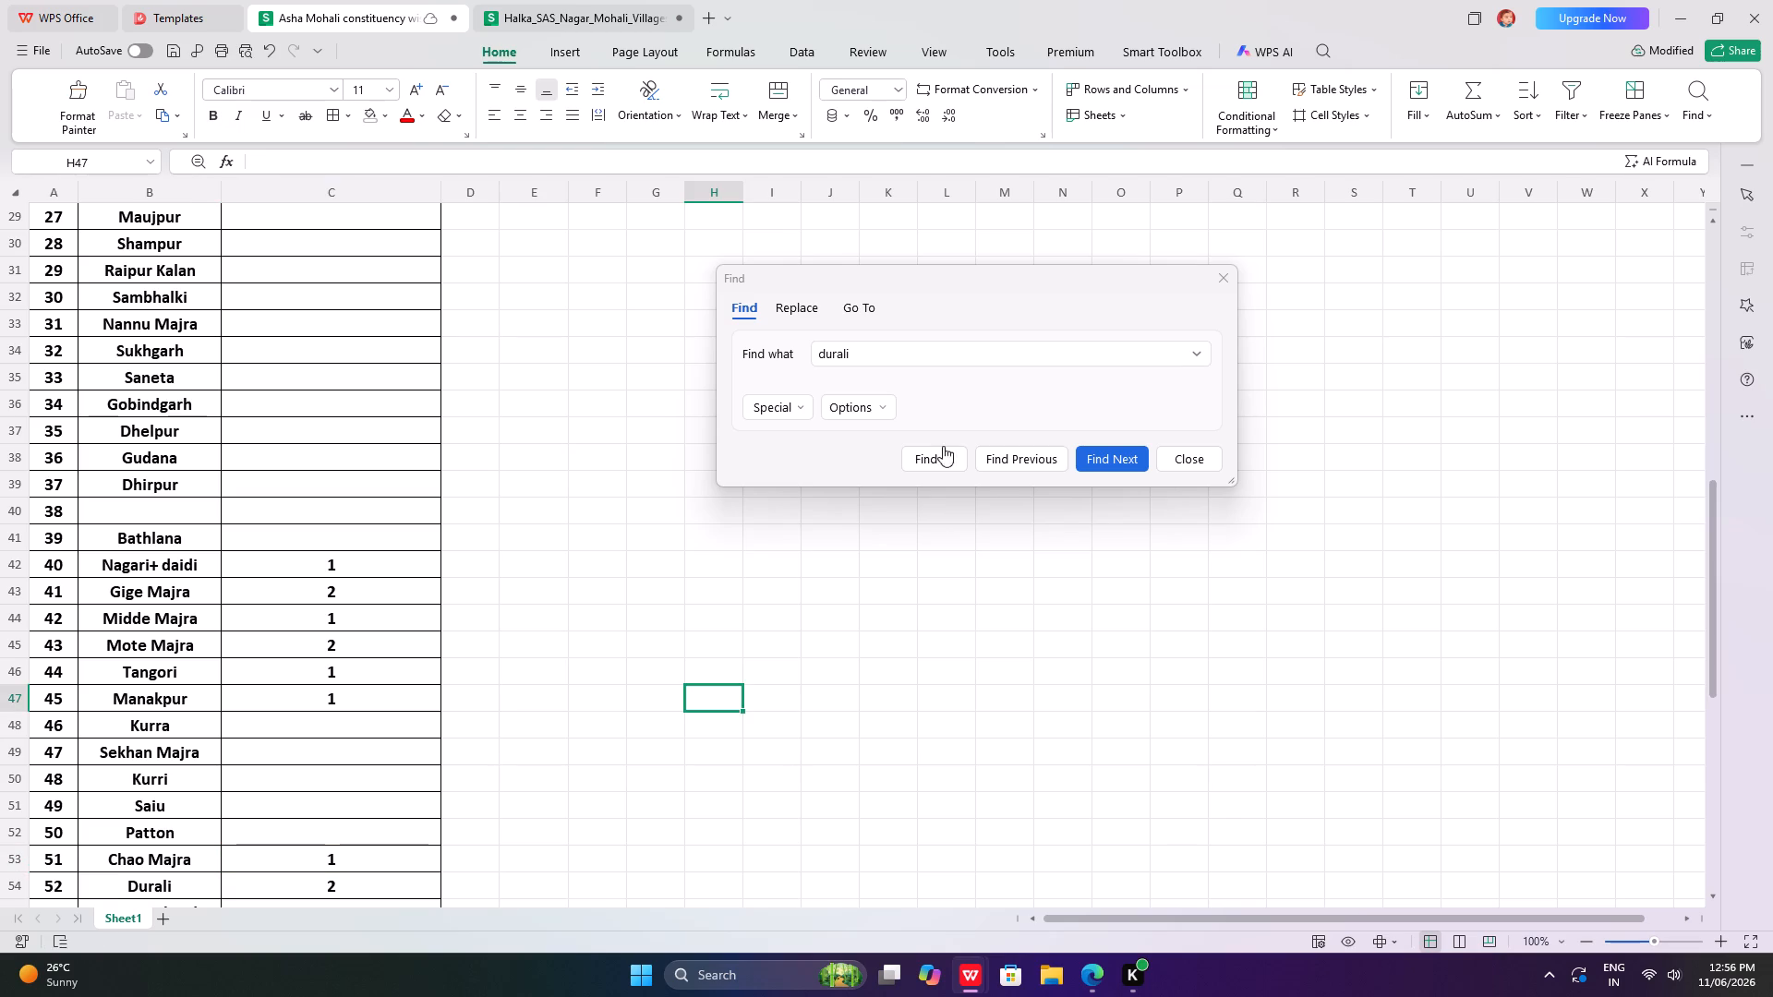
# Search the sheet for the village "manoli", and look further down the list for it.
pyautogui.doubleClick(879, 358)
pyautogui.write('man')
pyautogui.press('BackSpace')
pyautogui.write('oli')
pyautogui.press('Return')
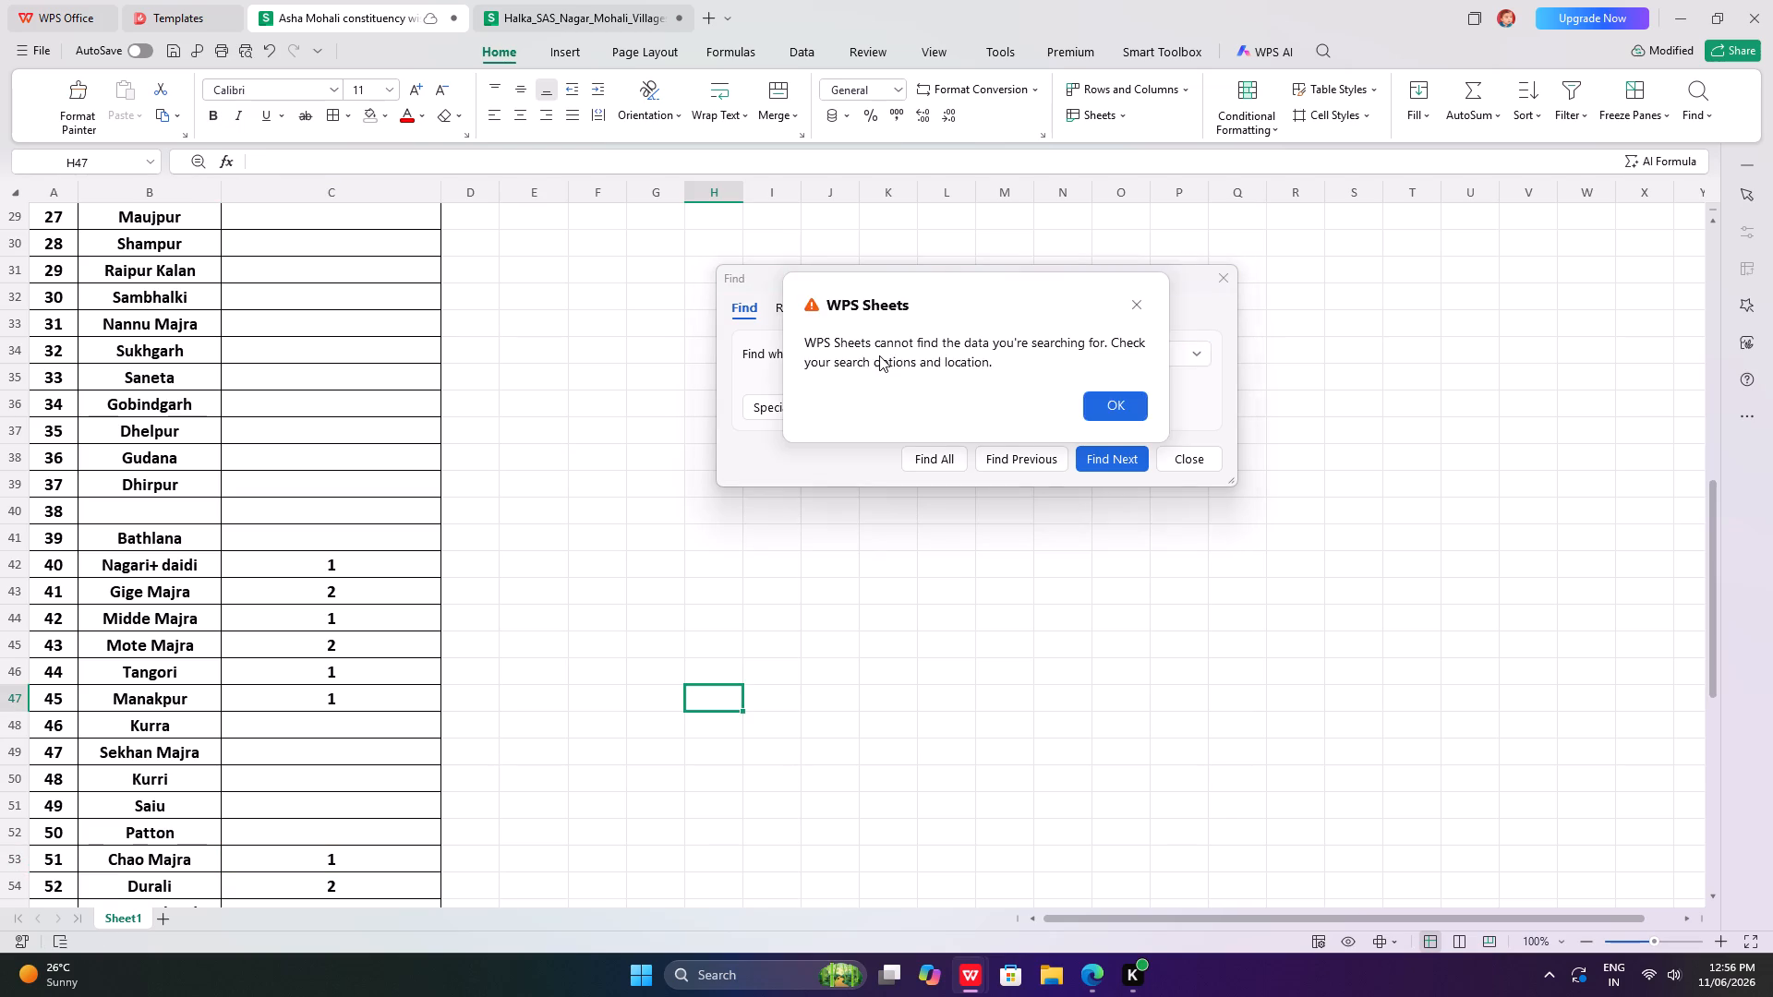
pyautogui.press('Return')
pyautogui.click(368, 777)
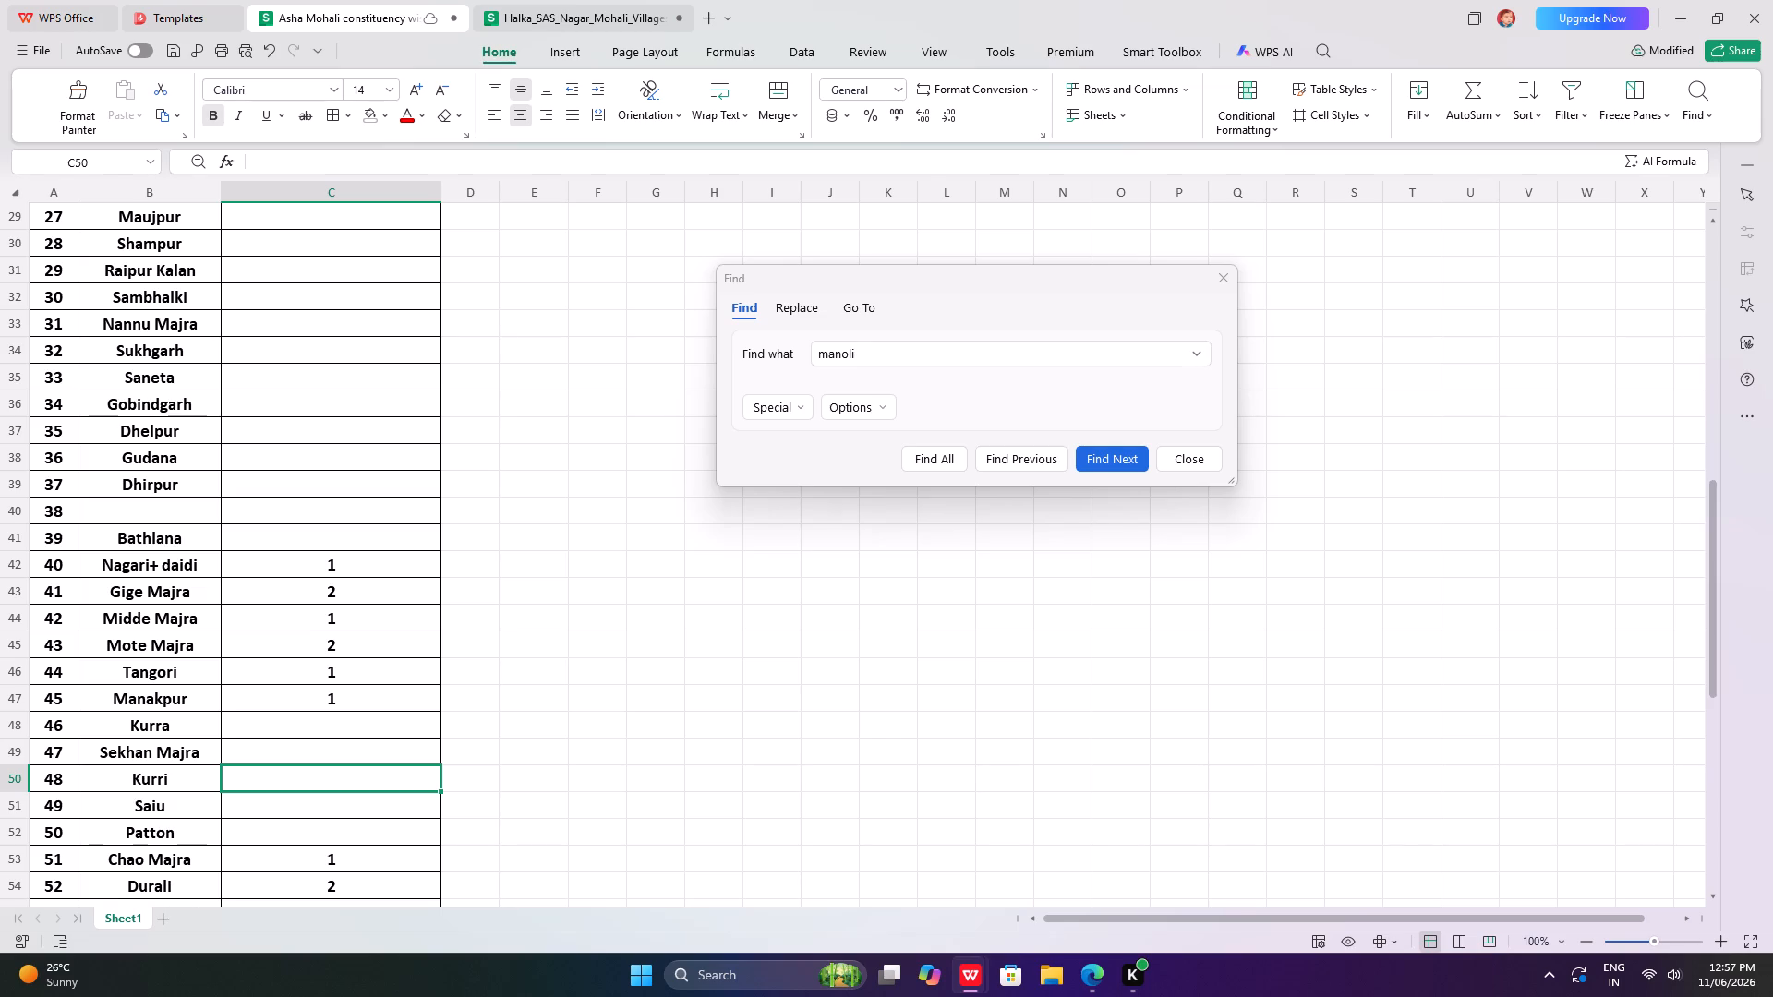
pyautogui.scroll(-2, 286, 775)
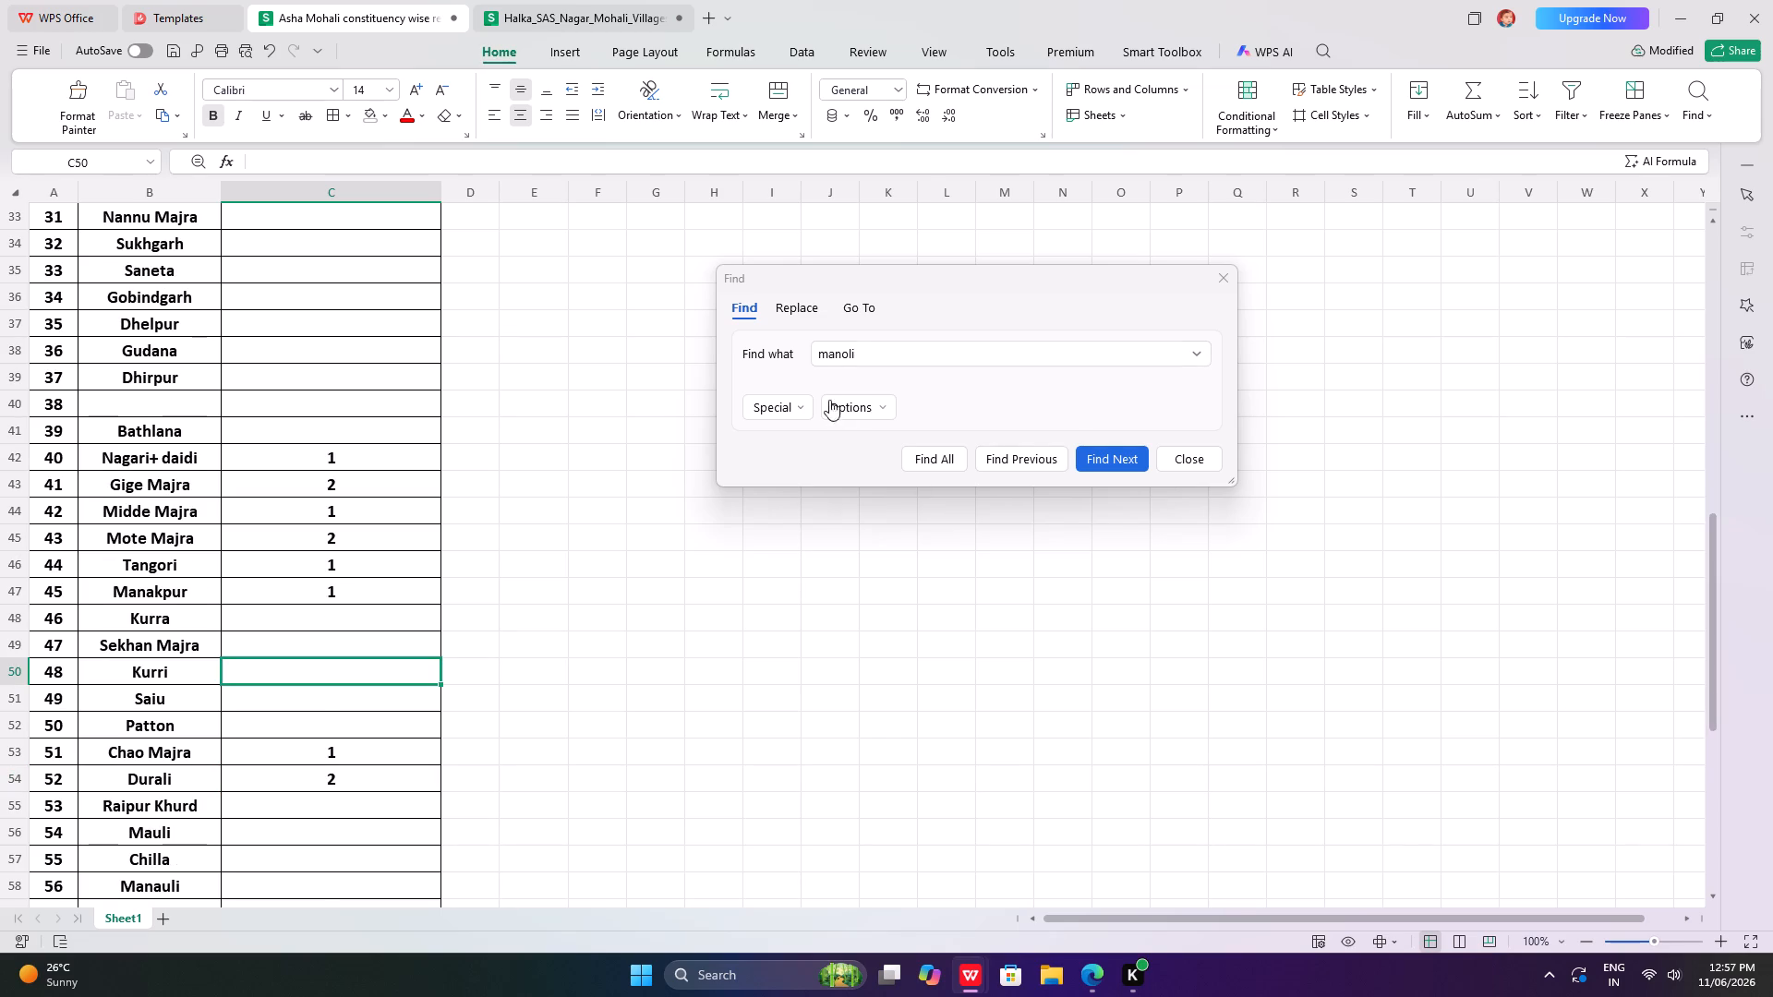
# Find Saini Majra and move its name out of row 57 into the Manauli entry, making it "Manauli + Saini Majra".
pyautogui.doubleClick(844, 363)
pyautogui.write('saini')
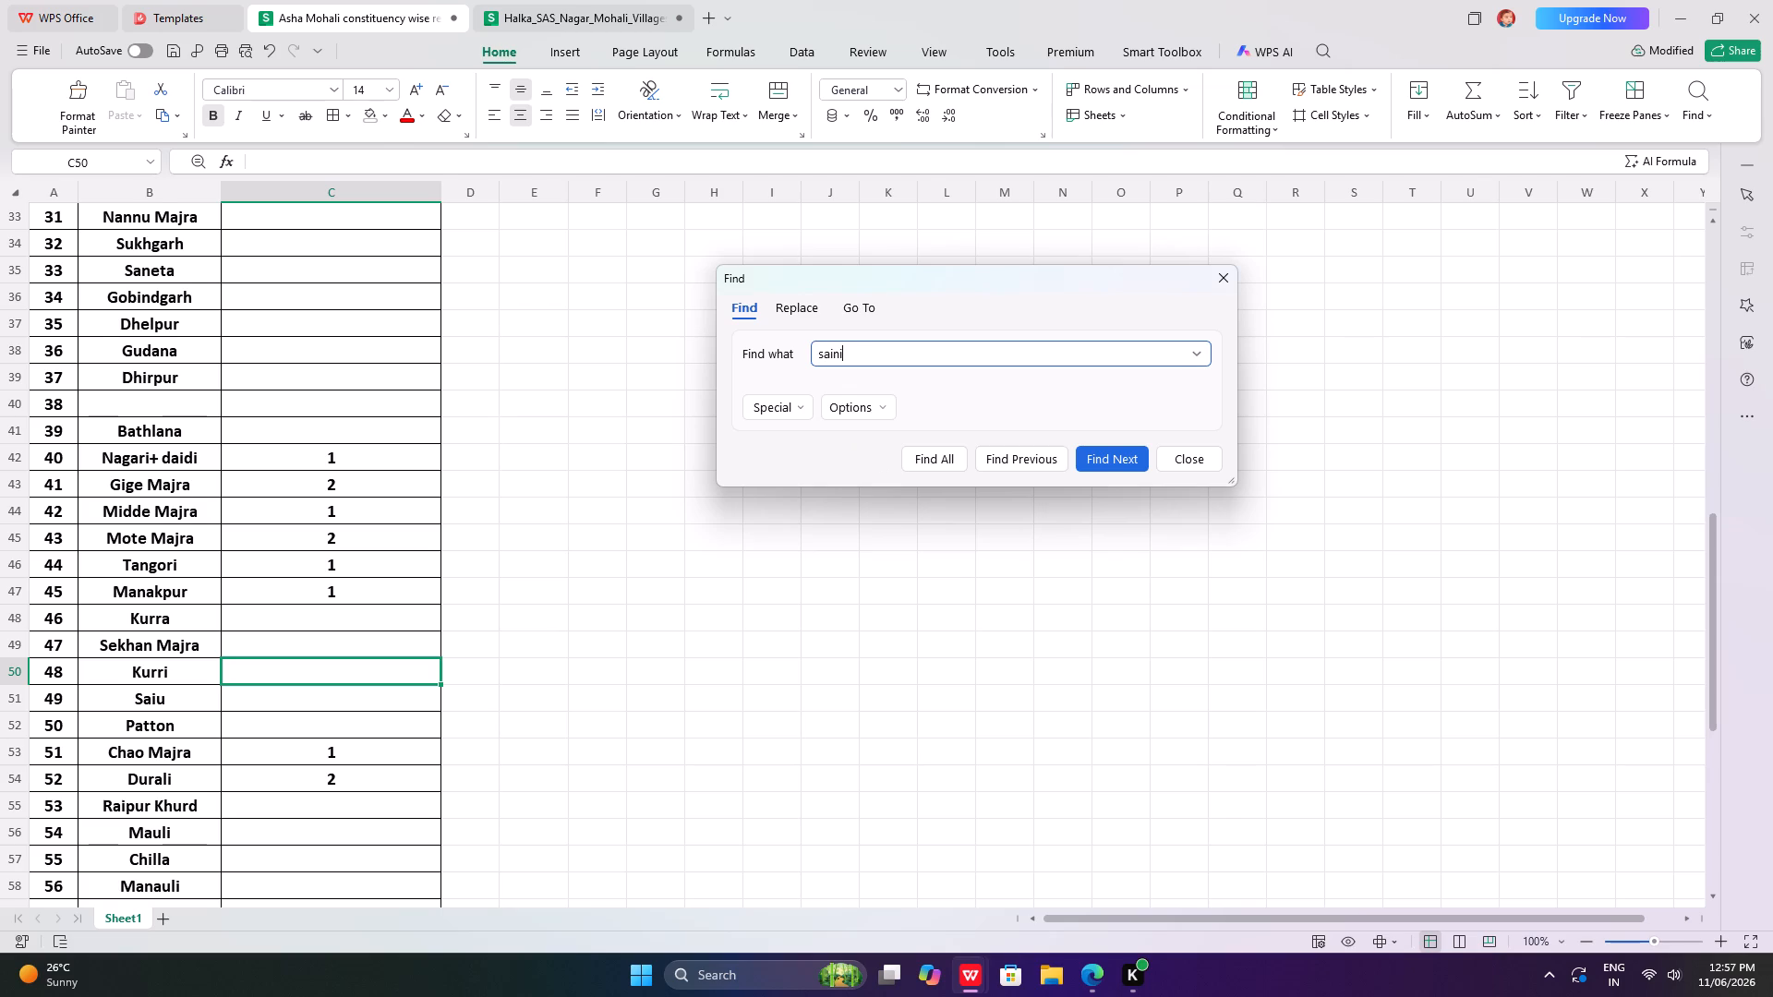
pyautogui.press('Return')
pyautogui.scroll(-2, 586, 504)
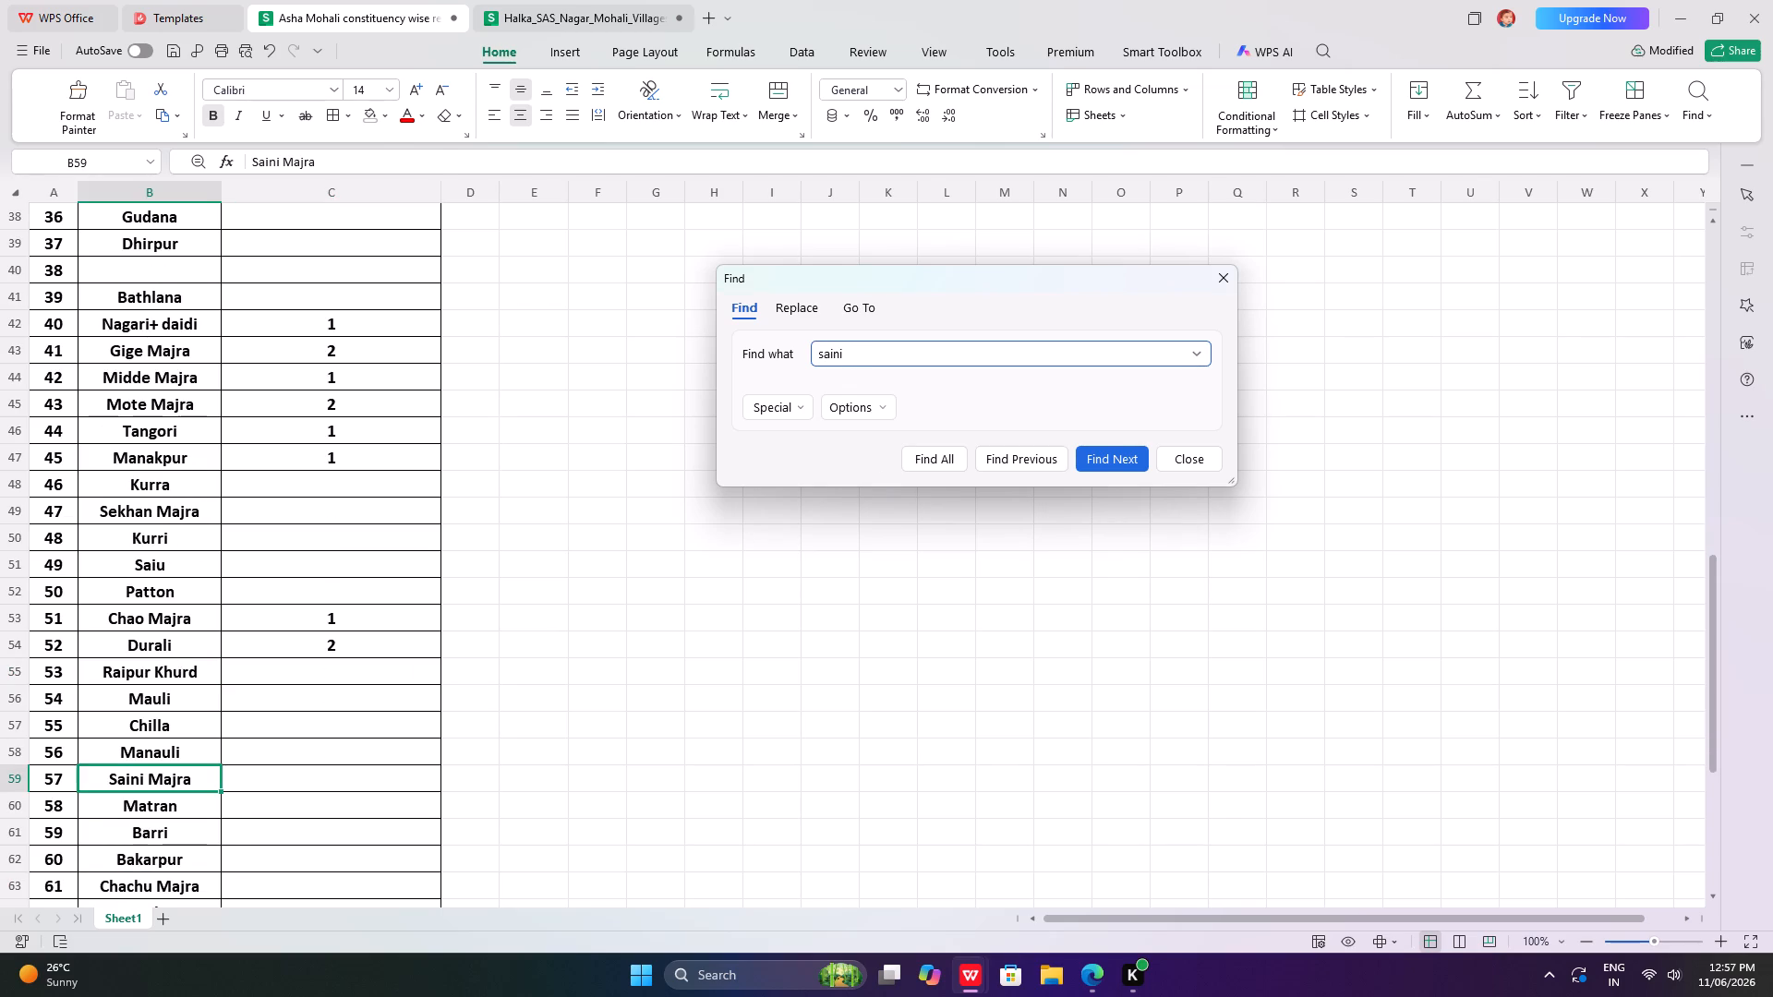
pyautogui.doubleClick(199, 742)
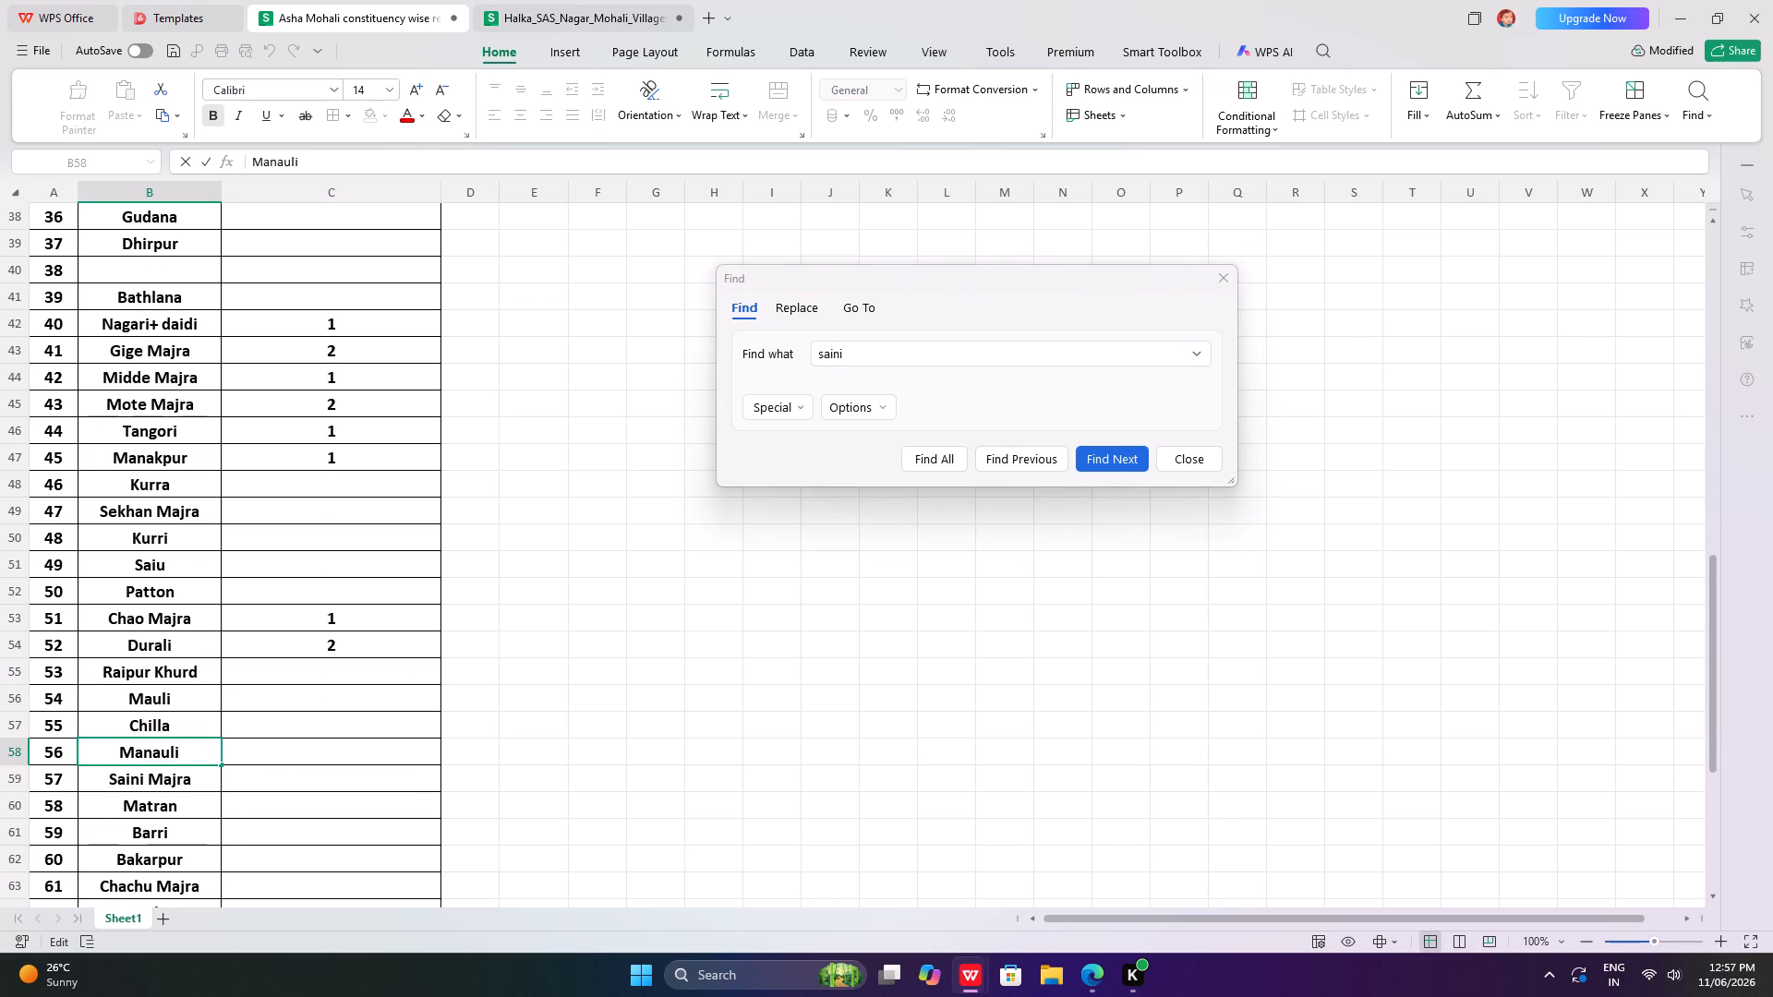
pyautogui.hotkey('shift', '+')
pyautogui.click(134, 781)
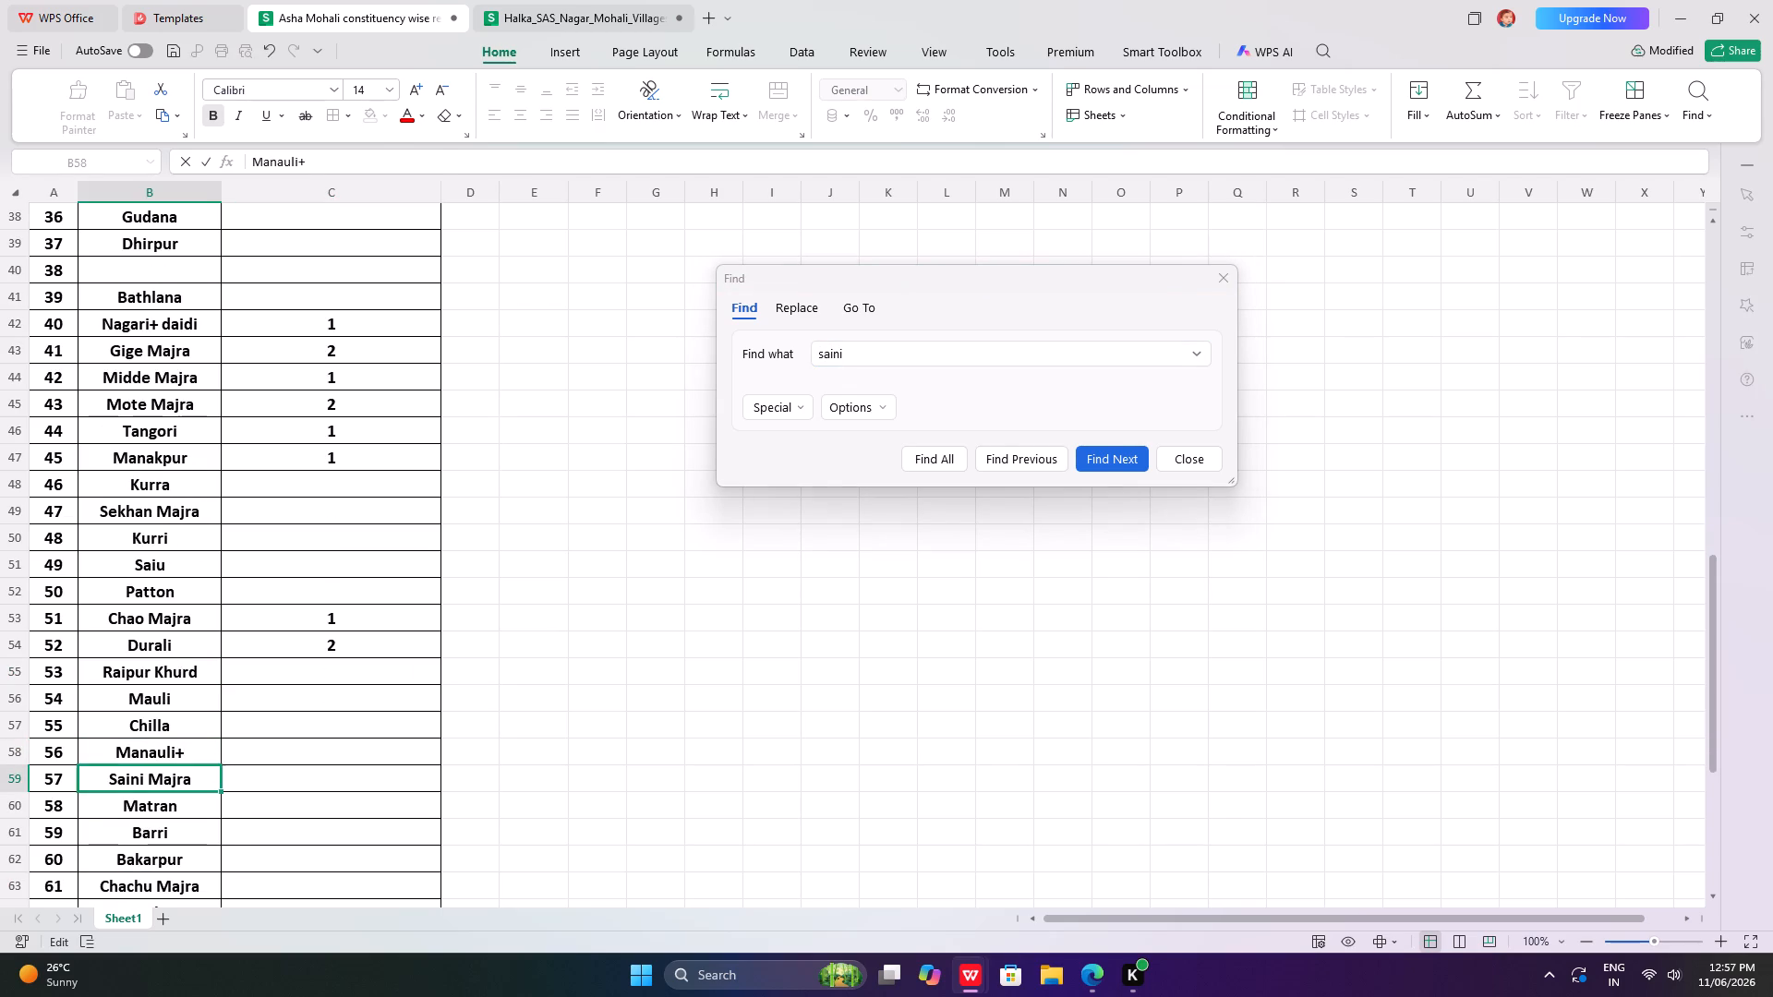
pyautogui.doubleClick(134, 781)
pyautogui.moveTo(112, 776); pyautogui.dragTo(244, 787)
pyautogui.hotkey('ctrl', 'x')
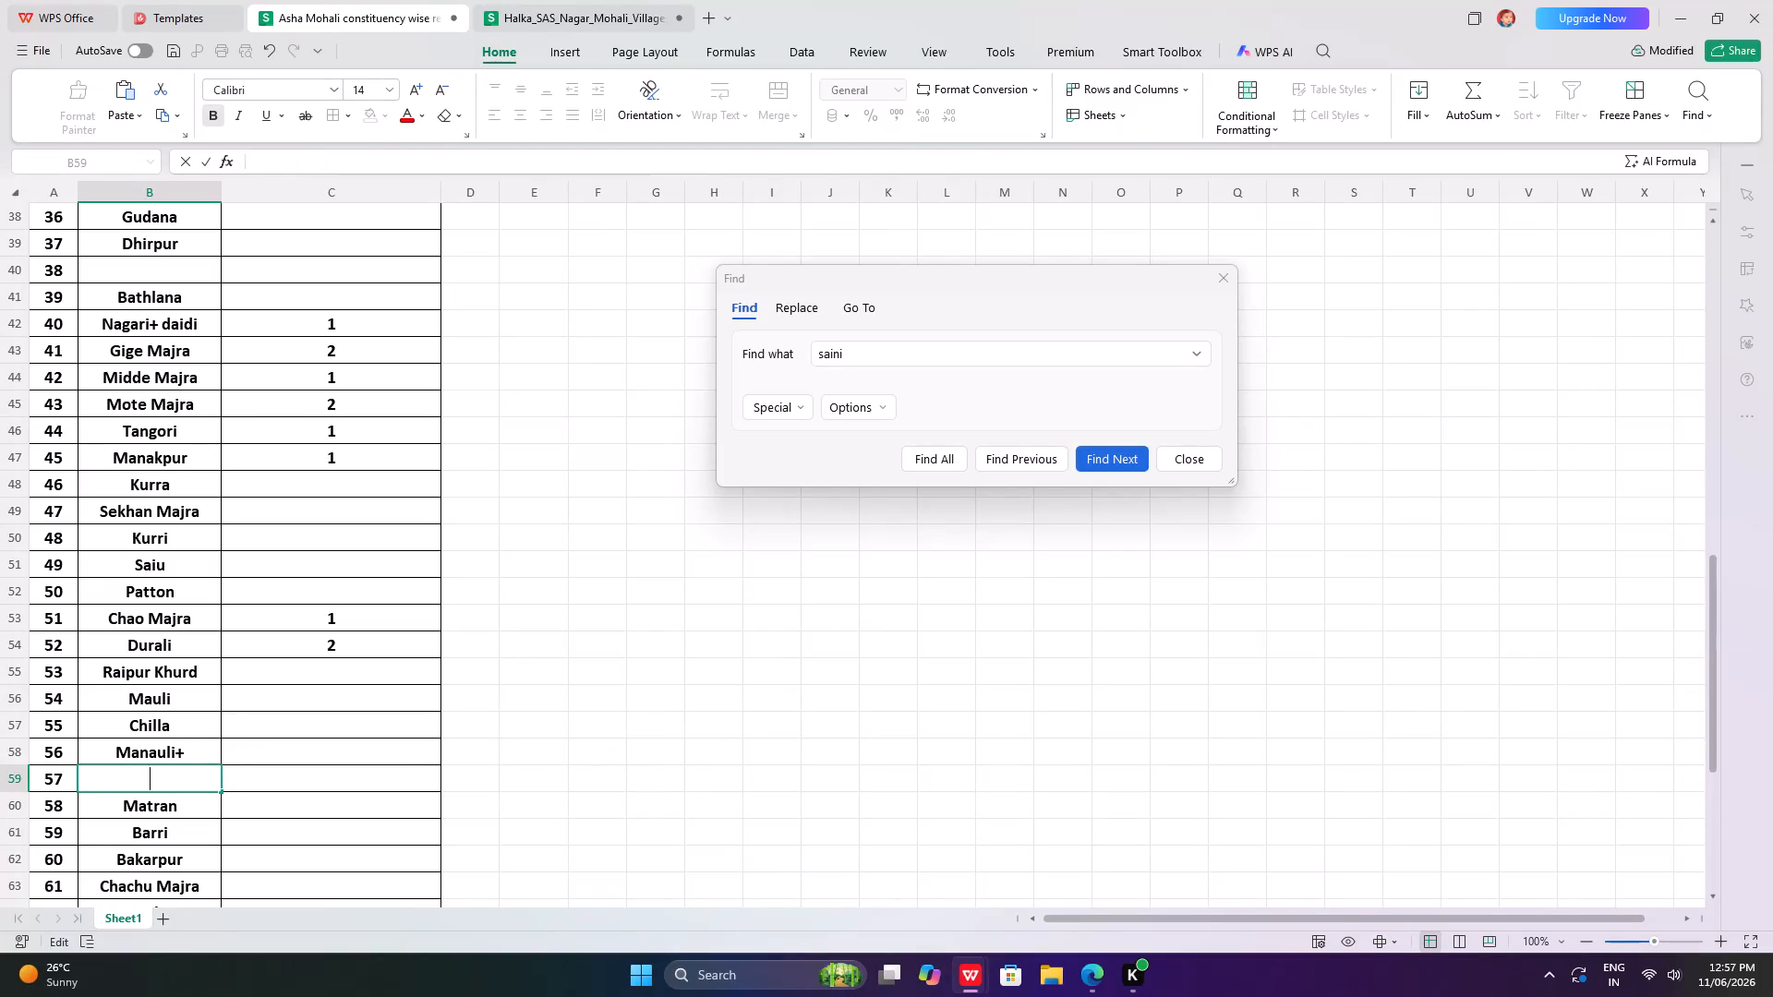
pyautogui.doubleClick(198, 756)
pyautogui.hotkey('ctrl', 'v')
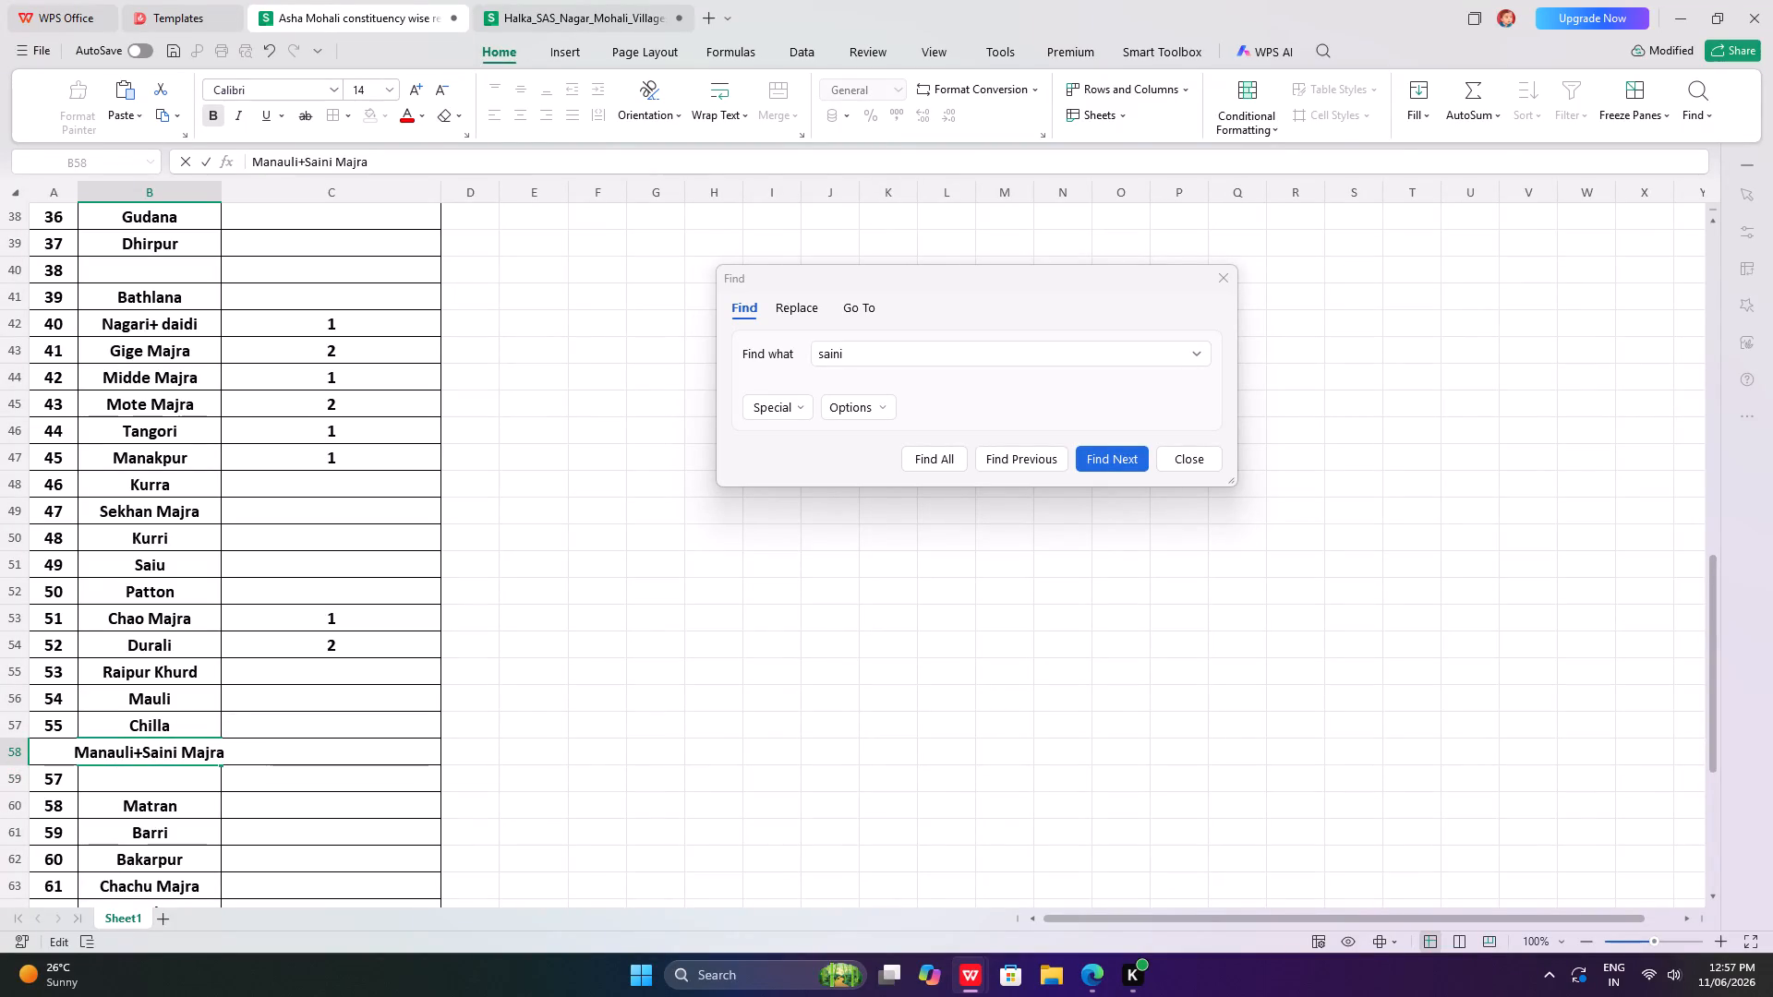
pyautogui.click(134, 752)
pyautogui.press('space')
pyautogui.click(147, 758)
pyautogui.press('space')
pyautogui.click(263, 758)
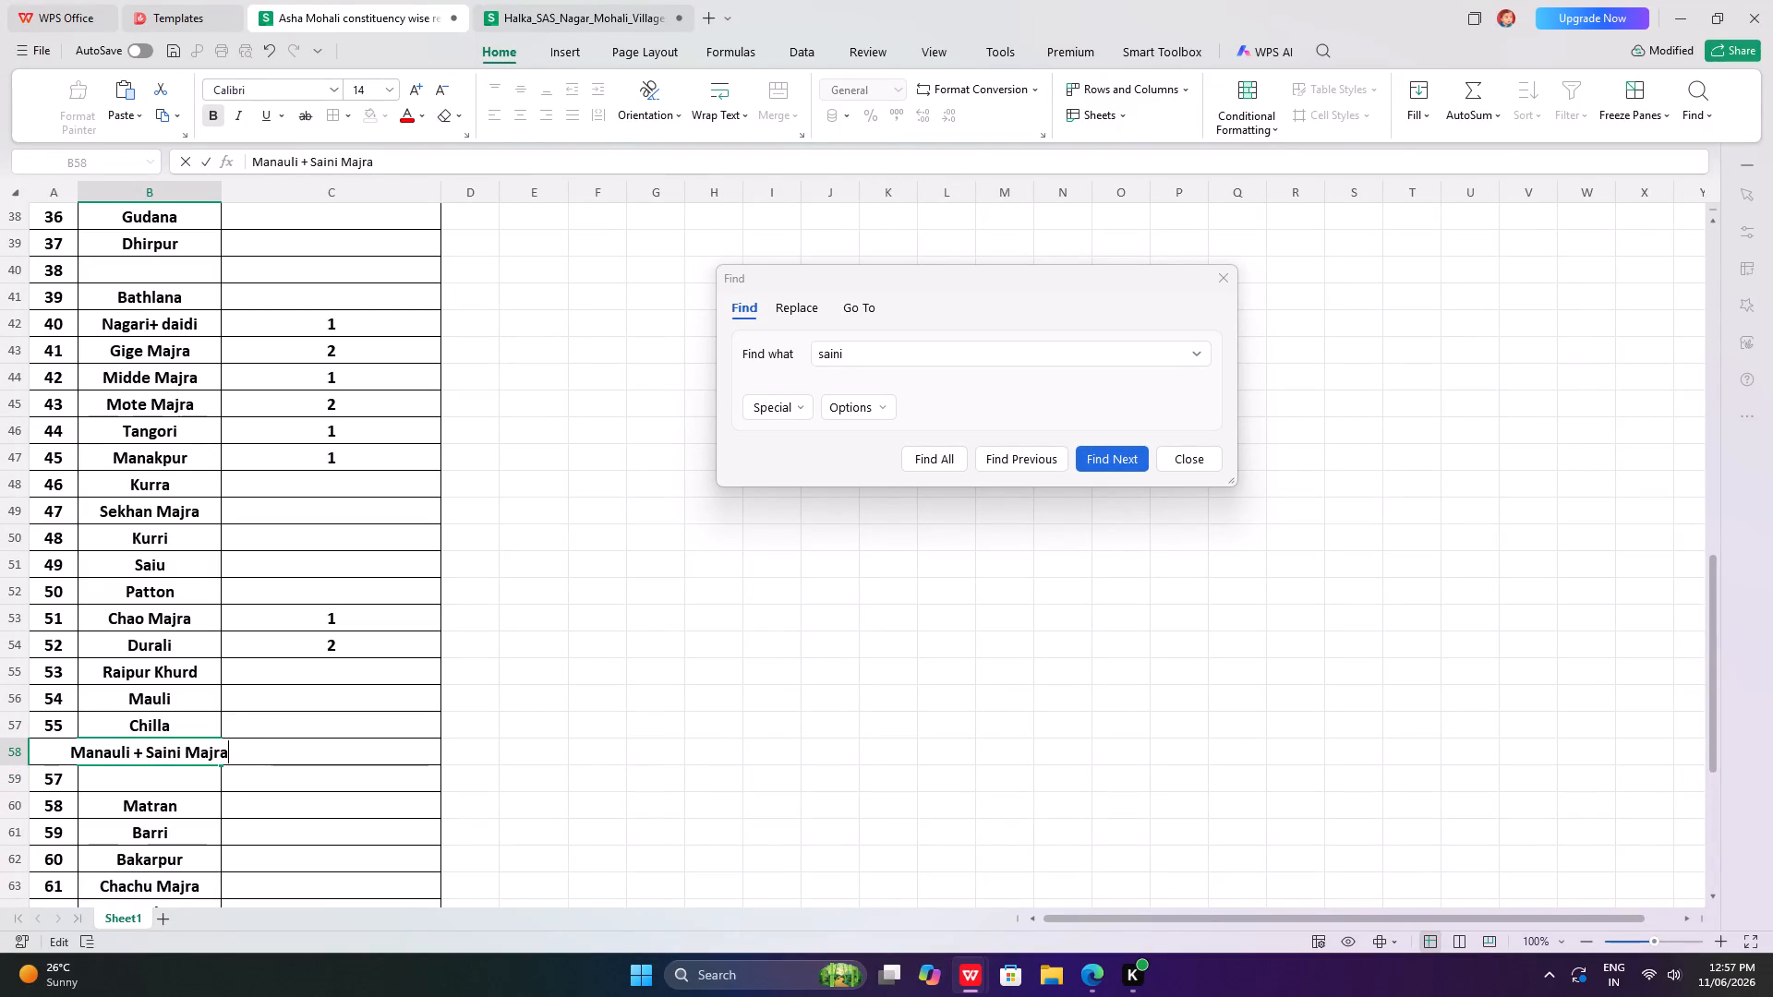
# Widen the village name column to fit the combined name Manauli + Saini Majra.
pyautogui.moveTo(221, 201); pyautogui.dragTo(247, 205)
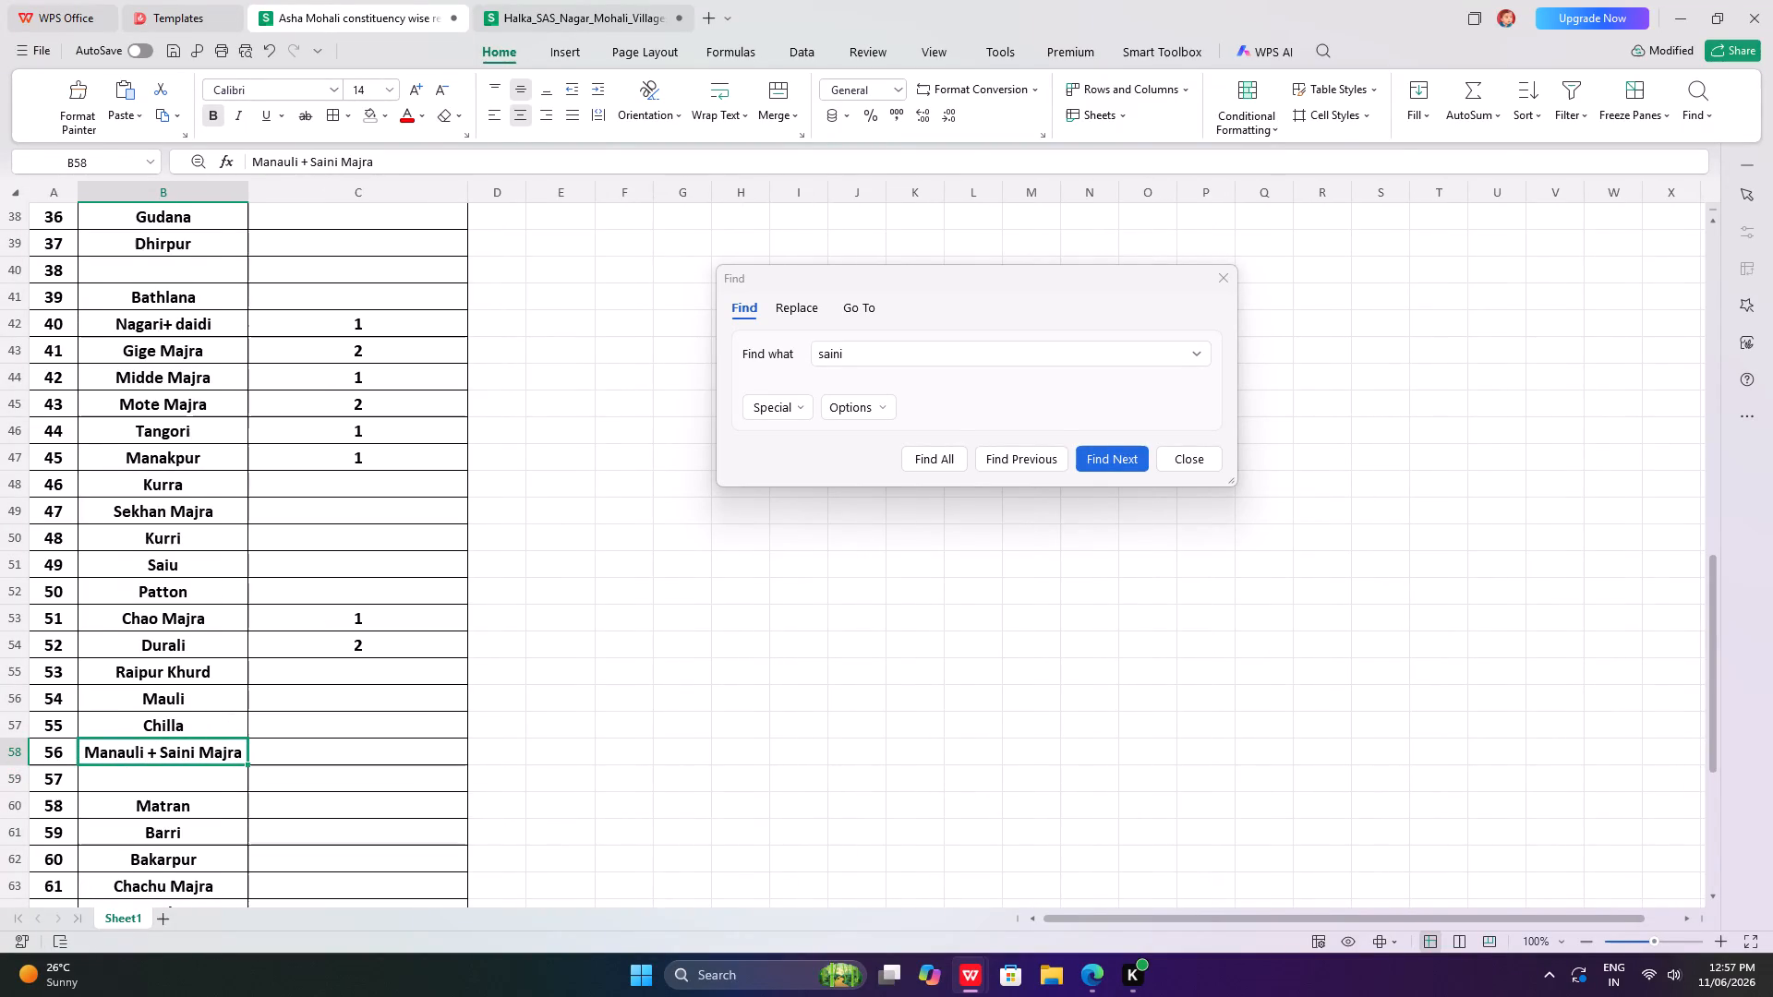
# Enter 4 as the number of Ashas for Manauli + Saini Majra.
pyautogui.click(286, 747)
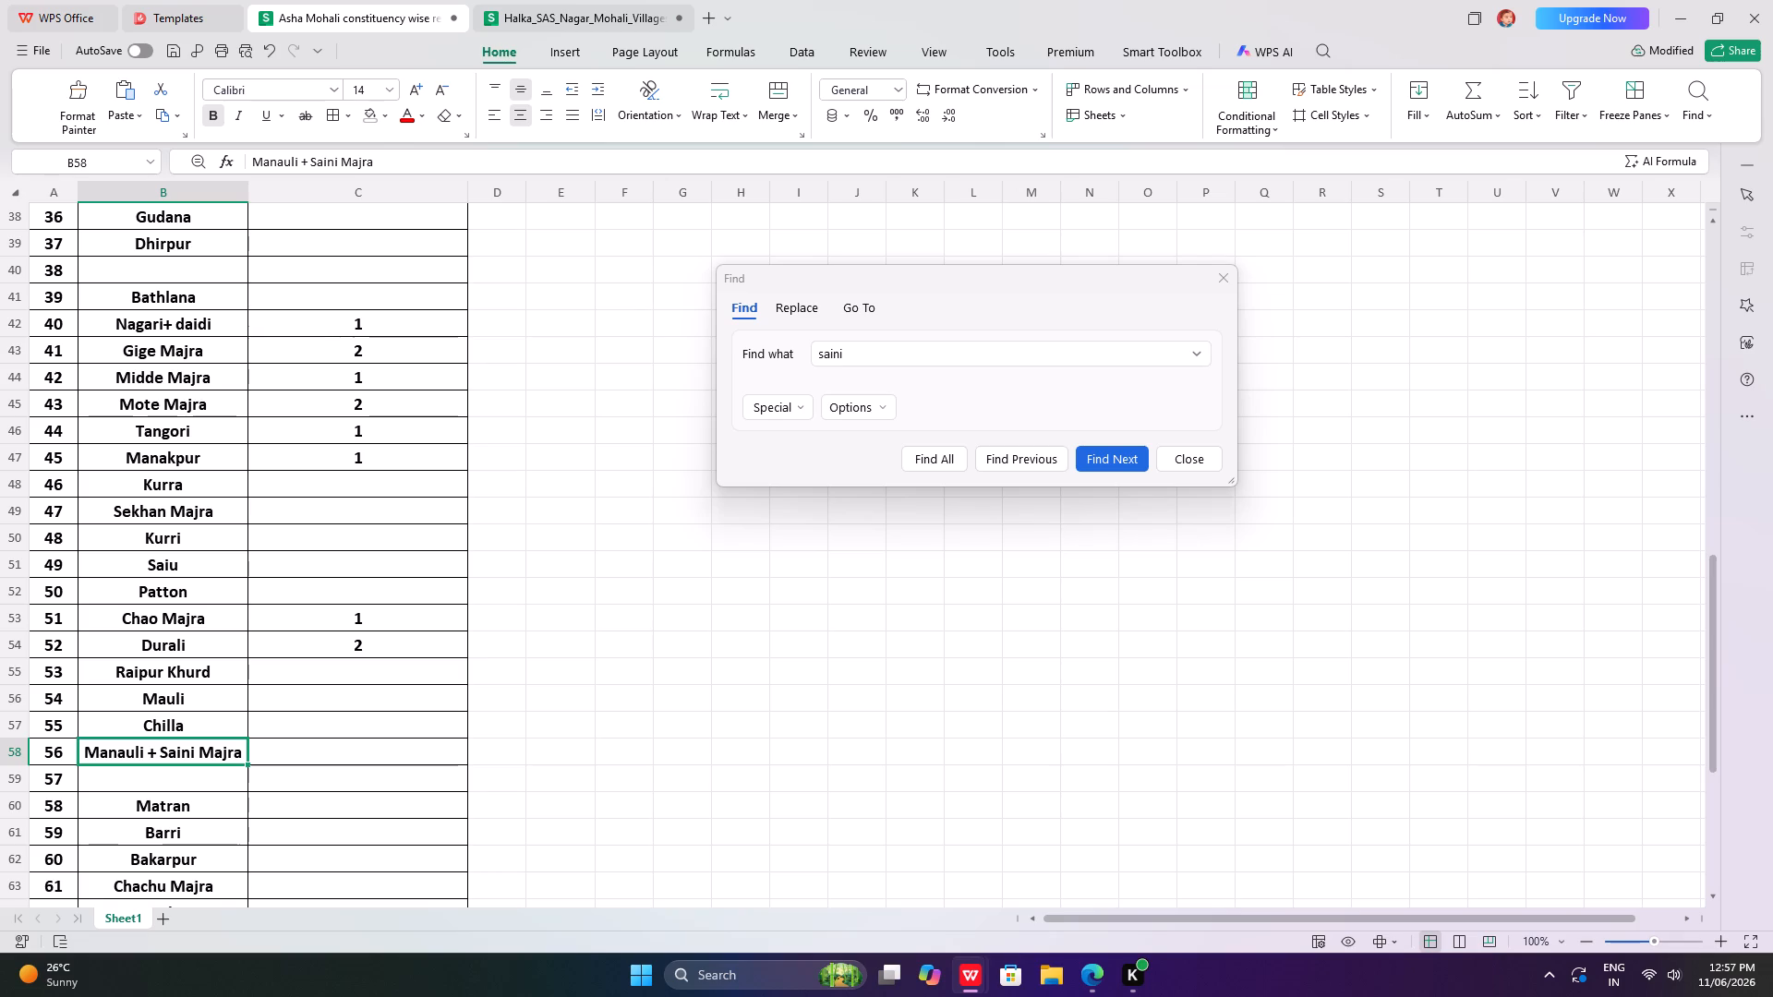
pyautogui.press('4')
pyautogui.press('Tab')
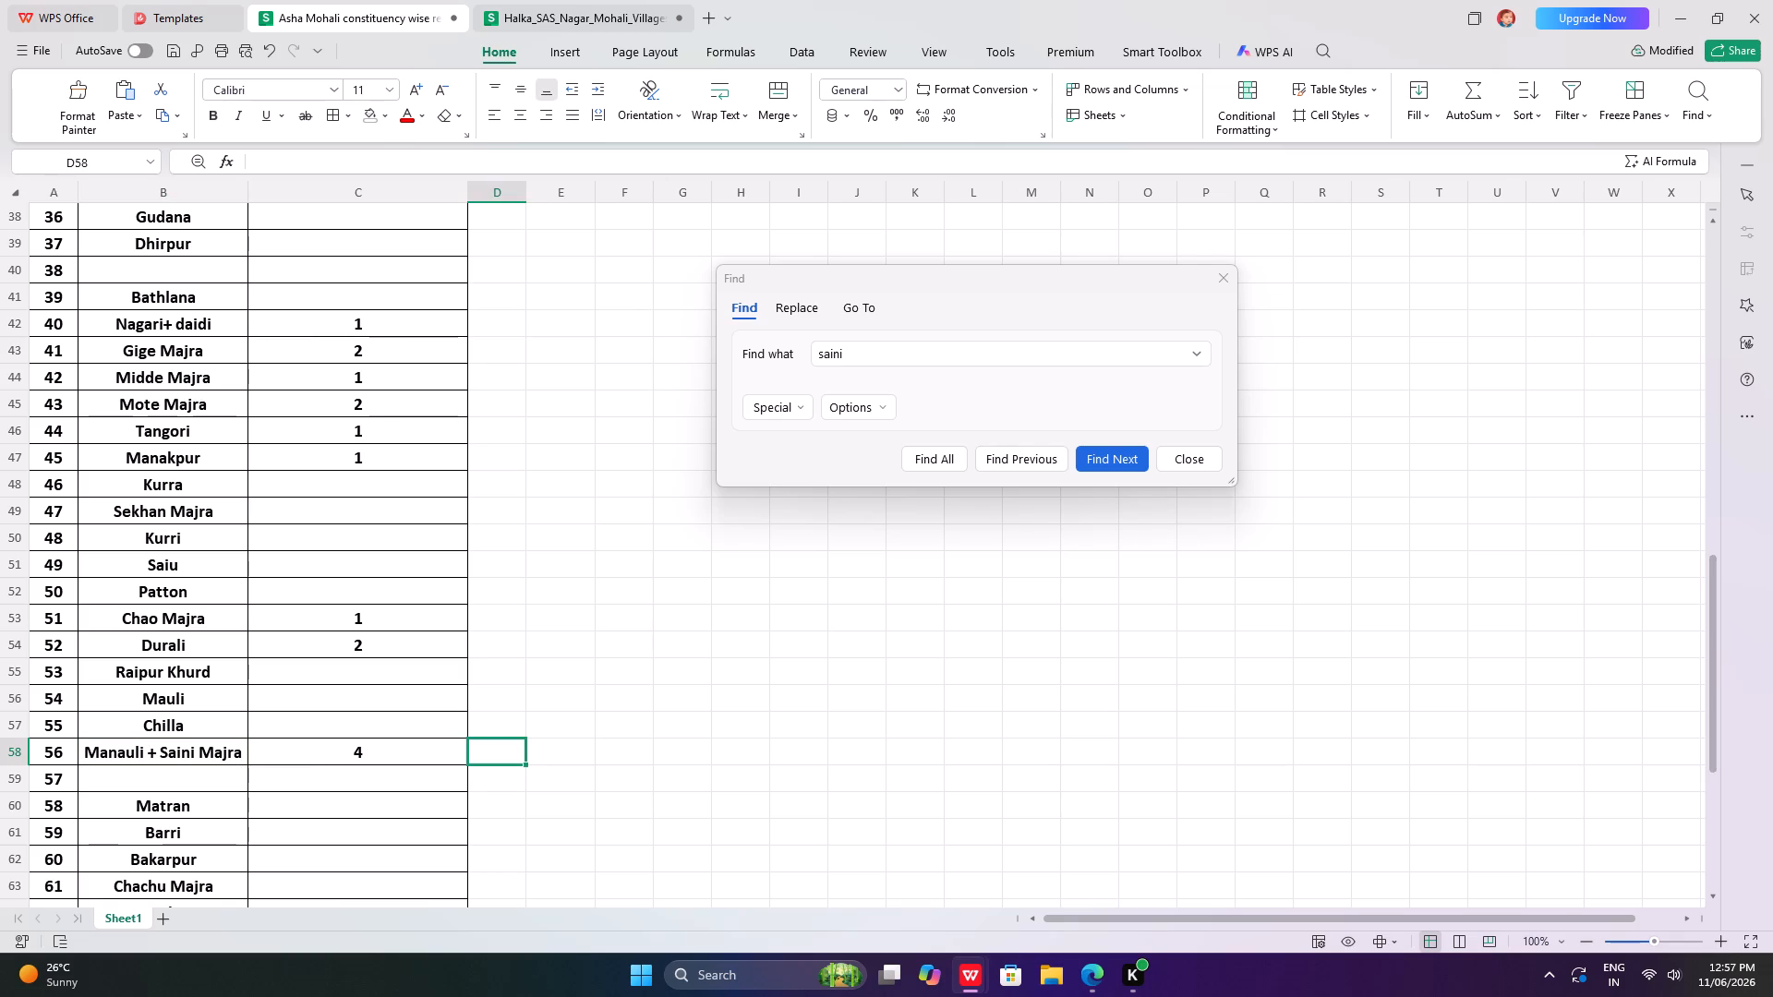
# Extend the Papri entry to "Papri + chachu majra" and enter 1 as its number of Ashas.
pyautogui.click(858, 351)
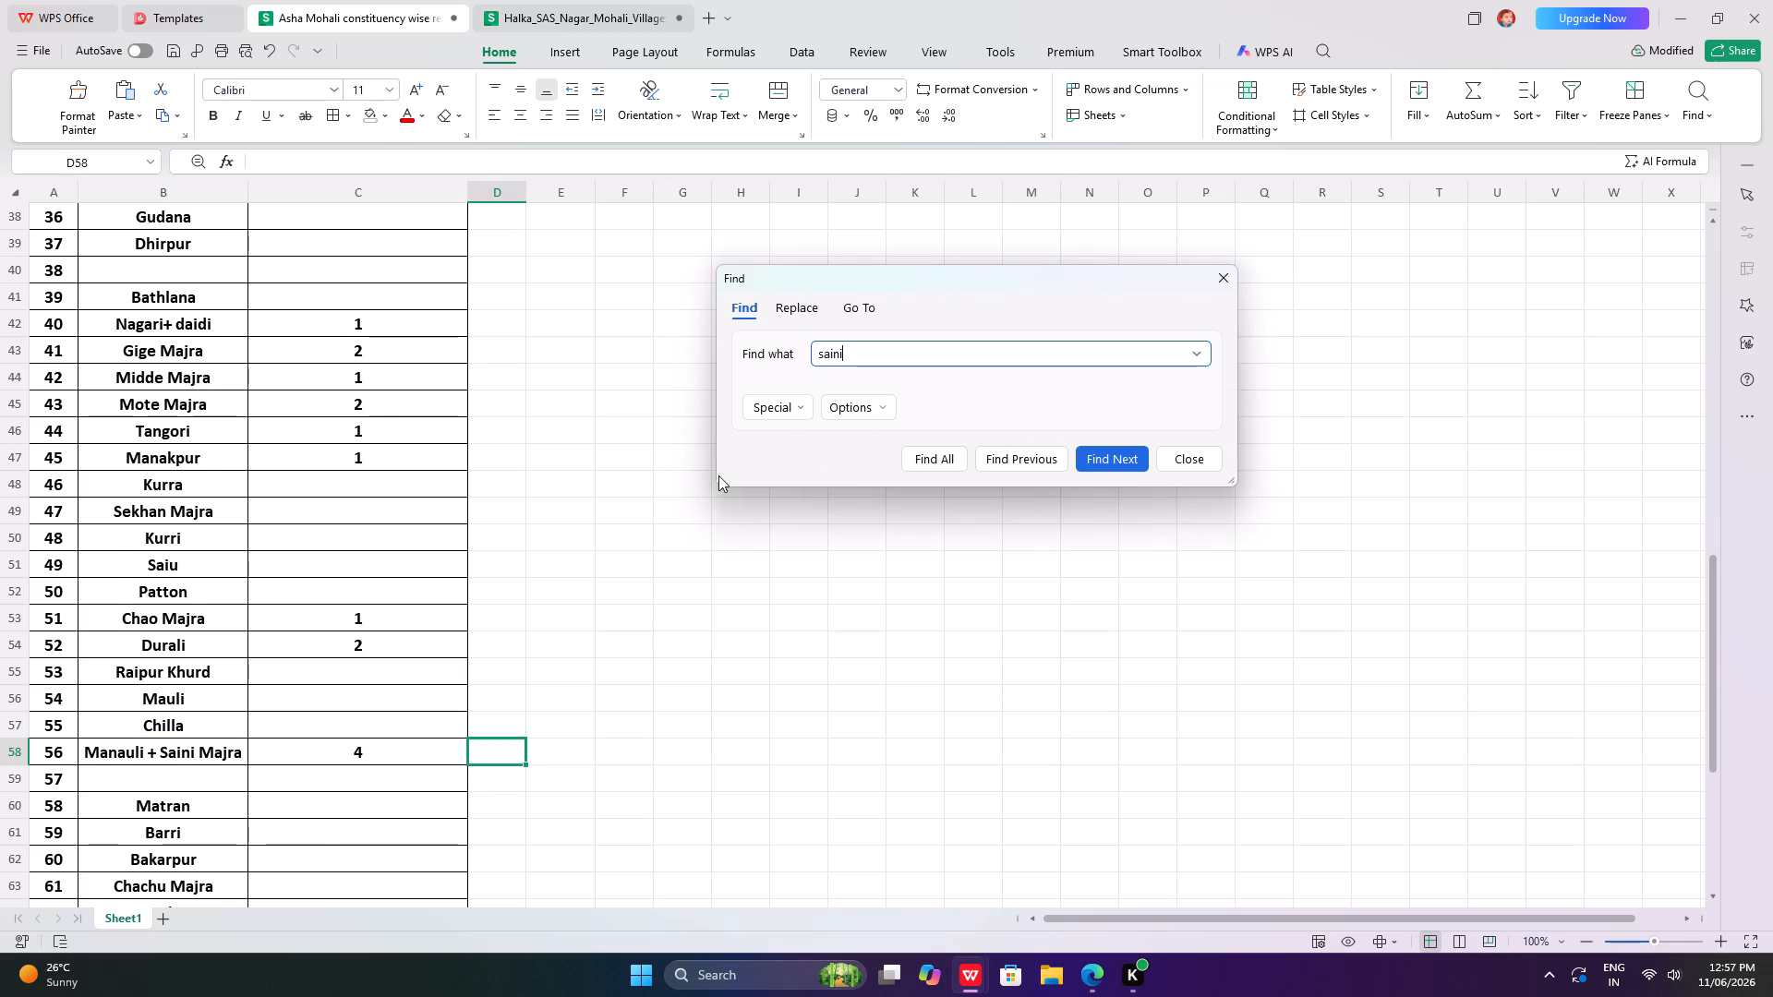
pyautogui.scroll(-2, 368, 756)
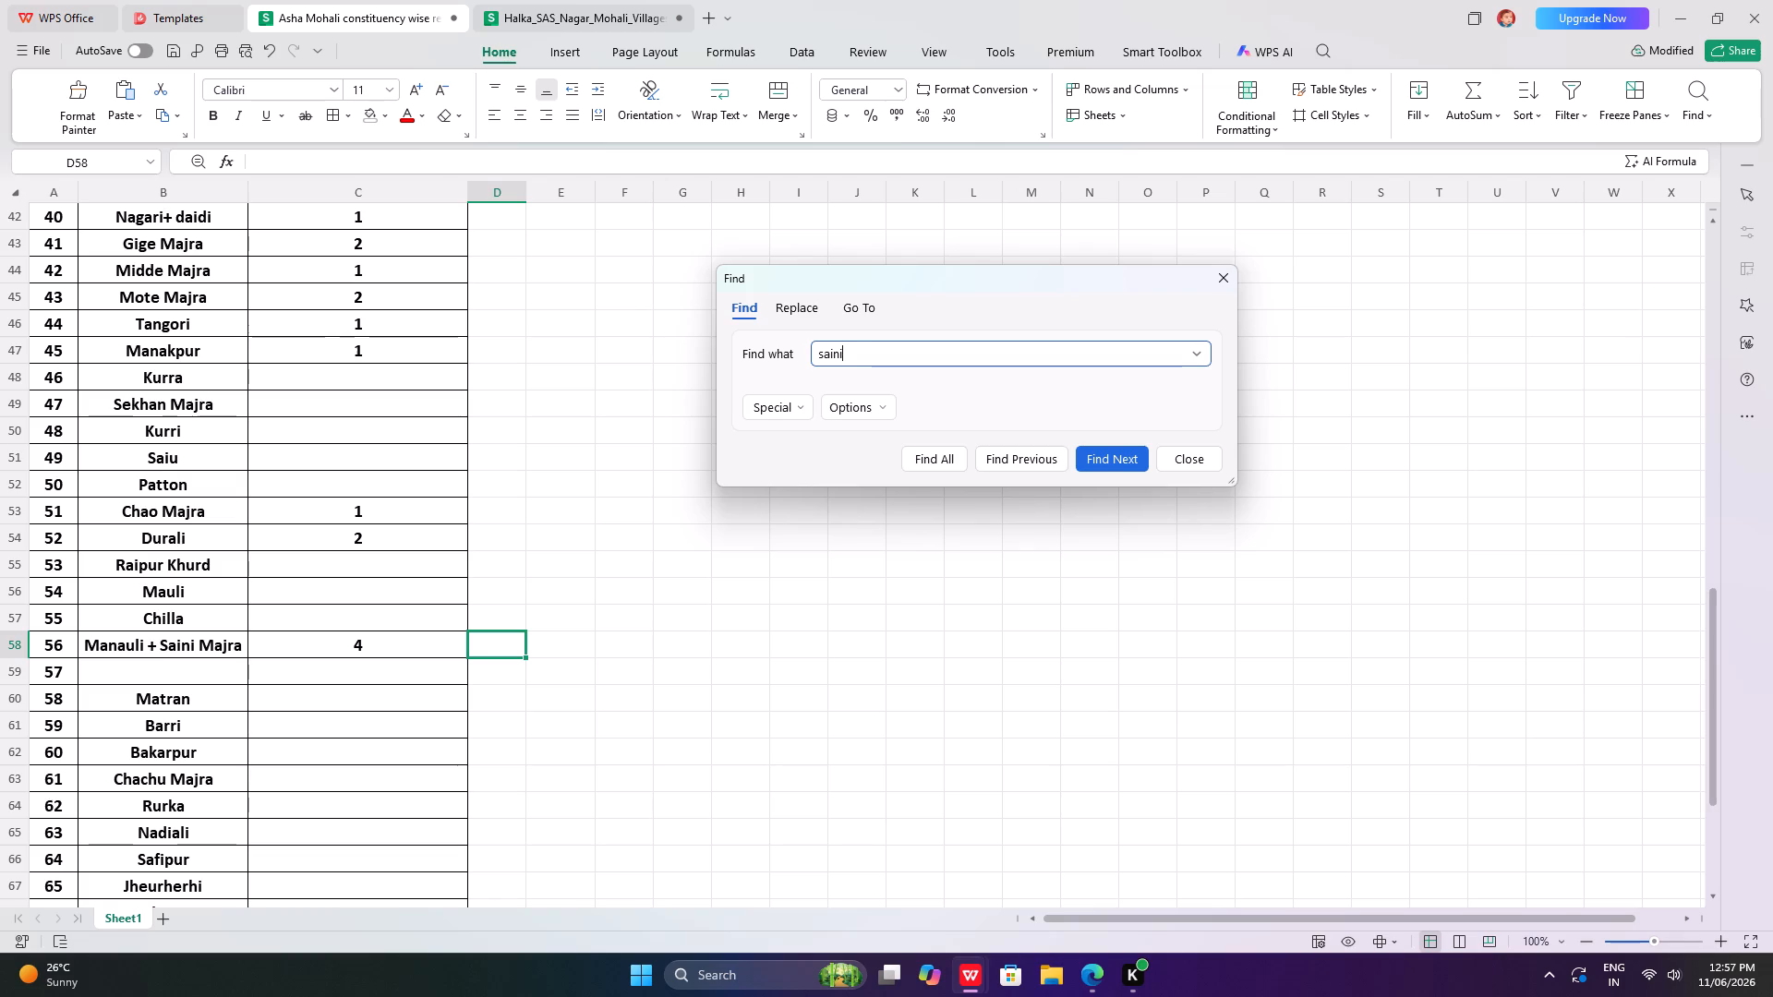
pyautogui.scroll(-5, 165, 685)
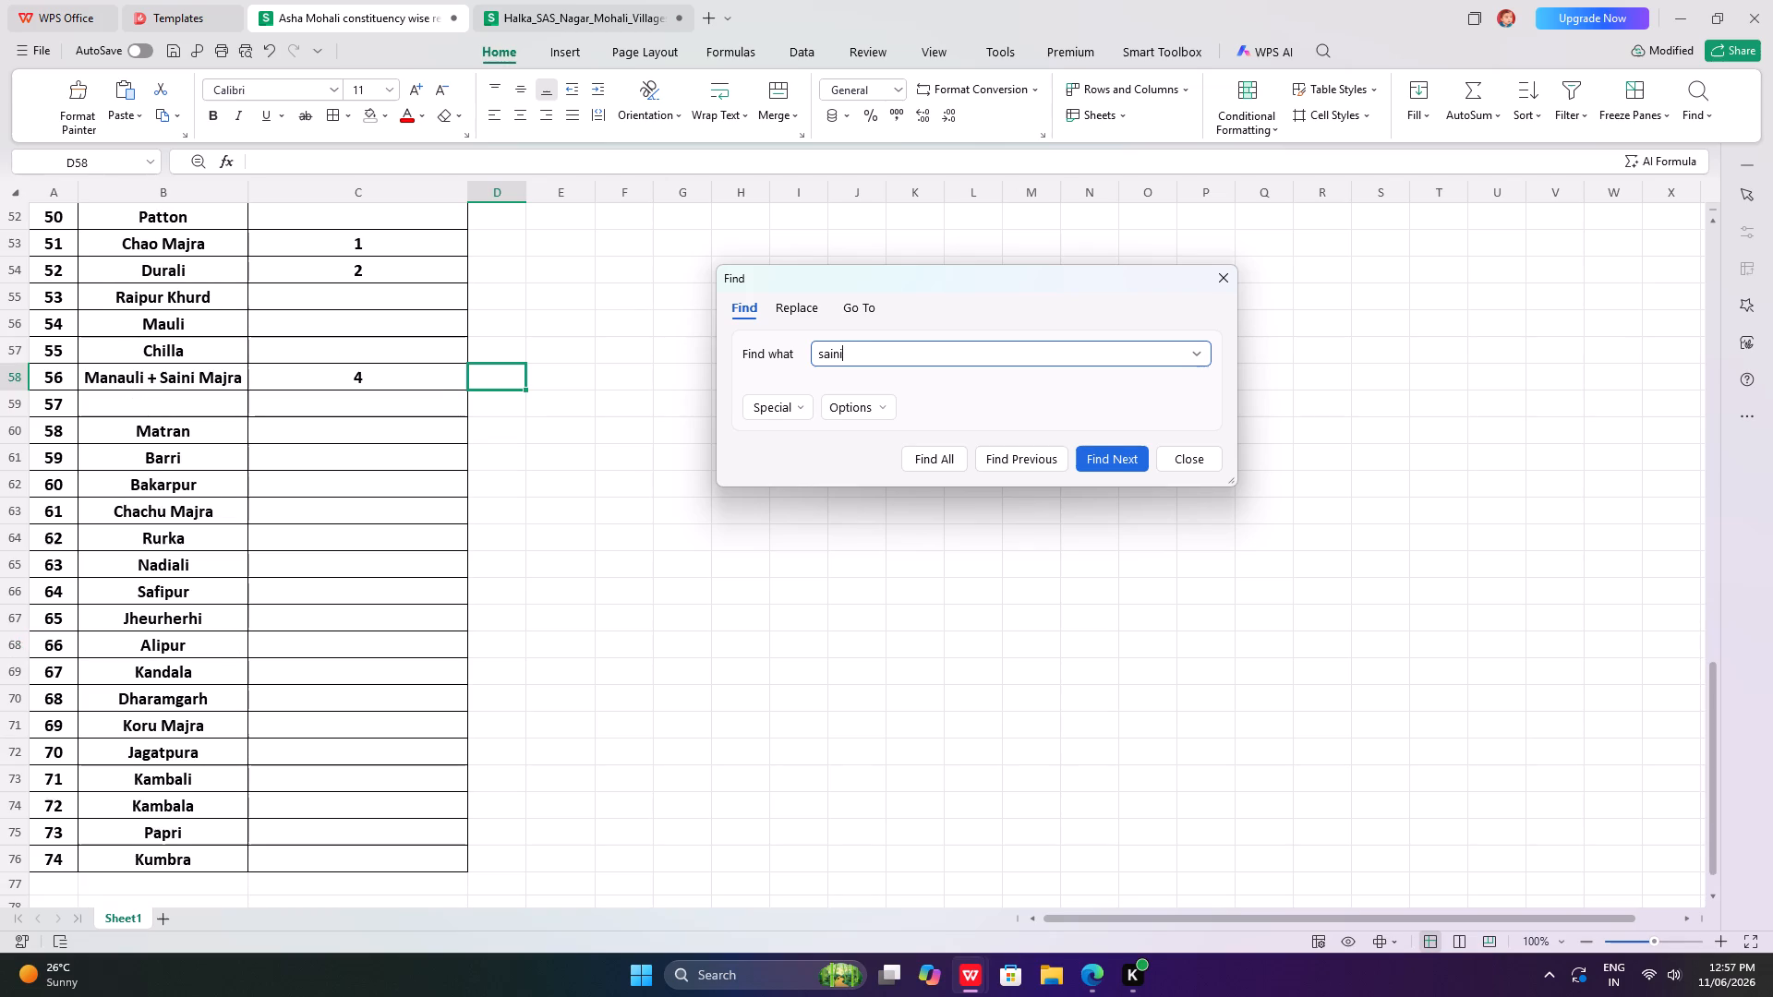
pyautogui.click(190, 834)
pyautogui.doubleClick(213, 835)
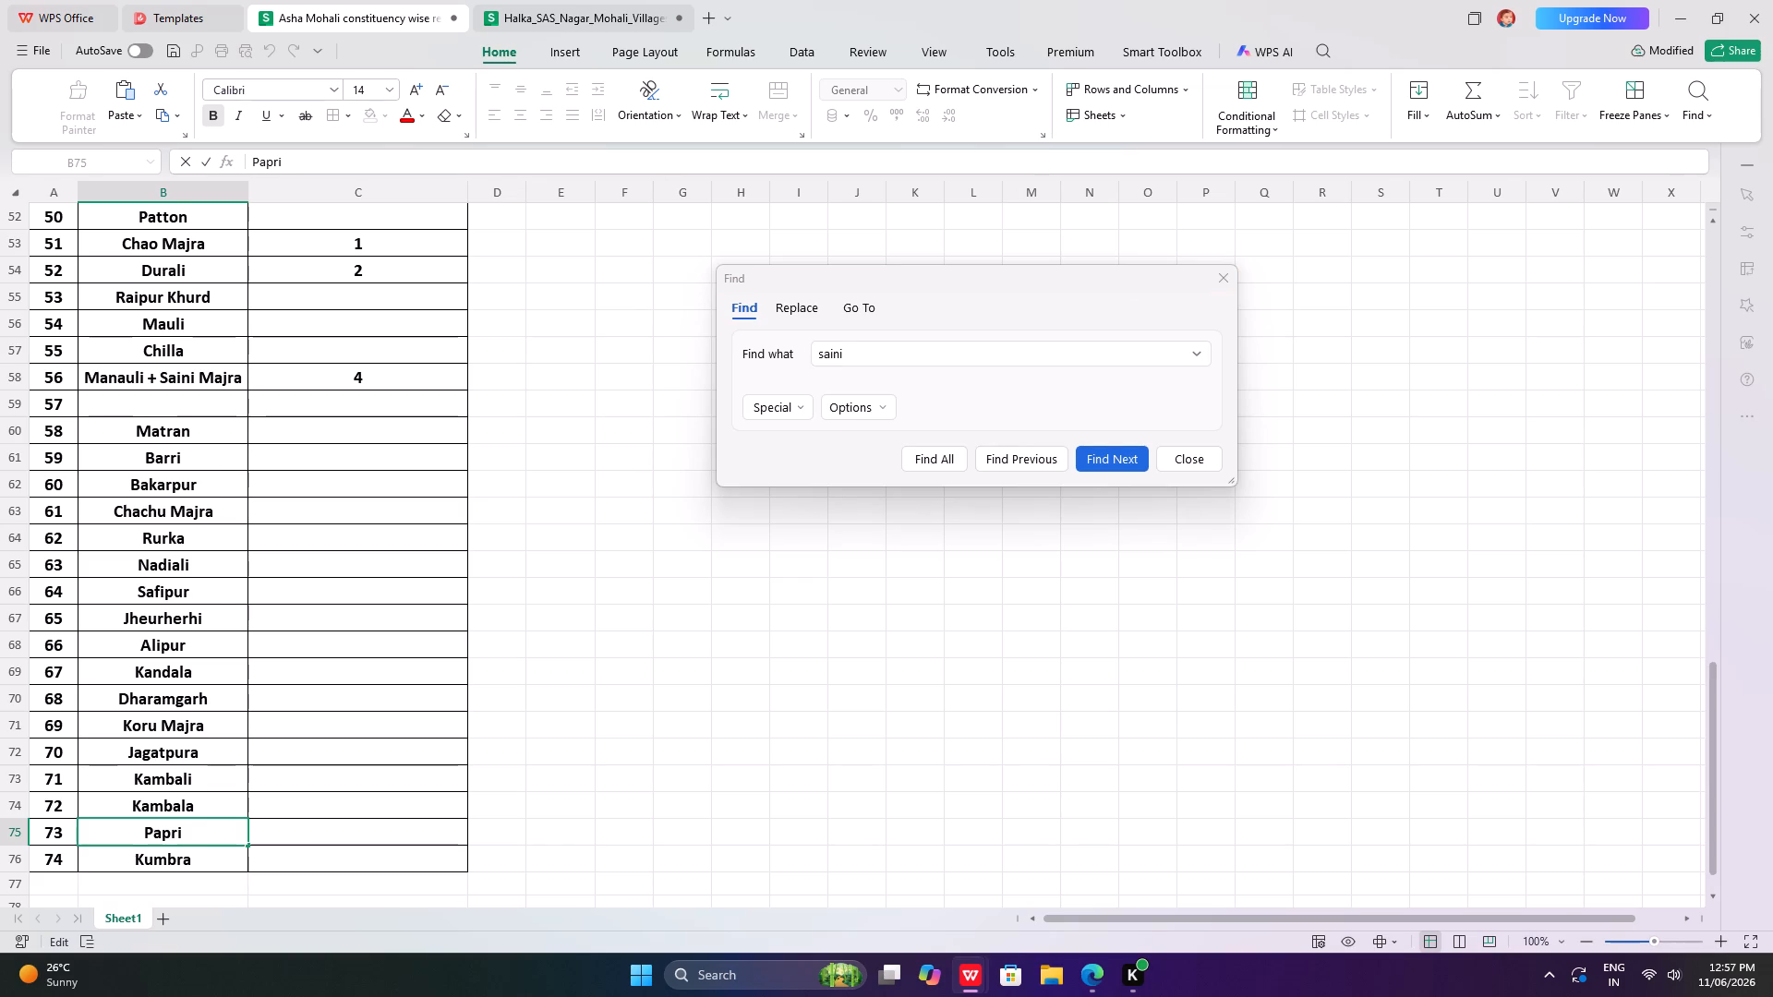
pyautogui.press('space')
pyautogui.write('+')
pyautogui.press('space')
pyautogui.write('cgac')
pyautogui.press('BackSpace')
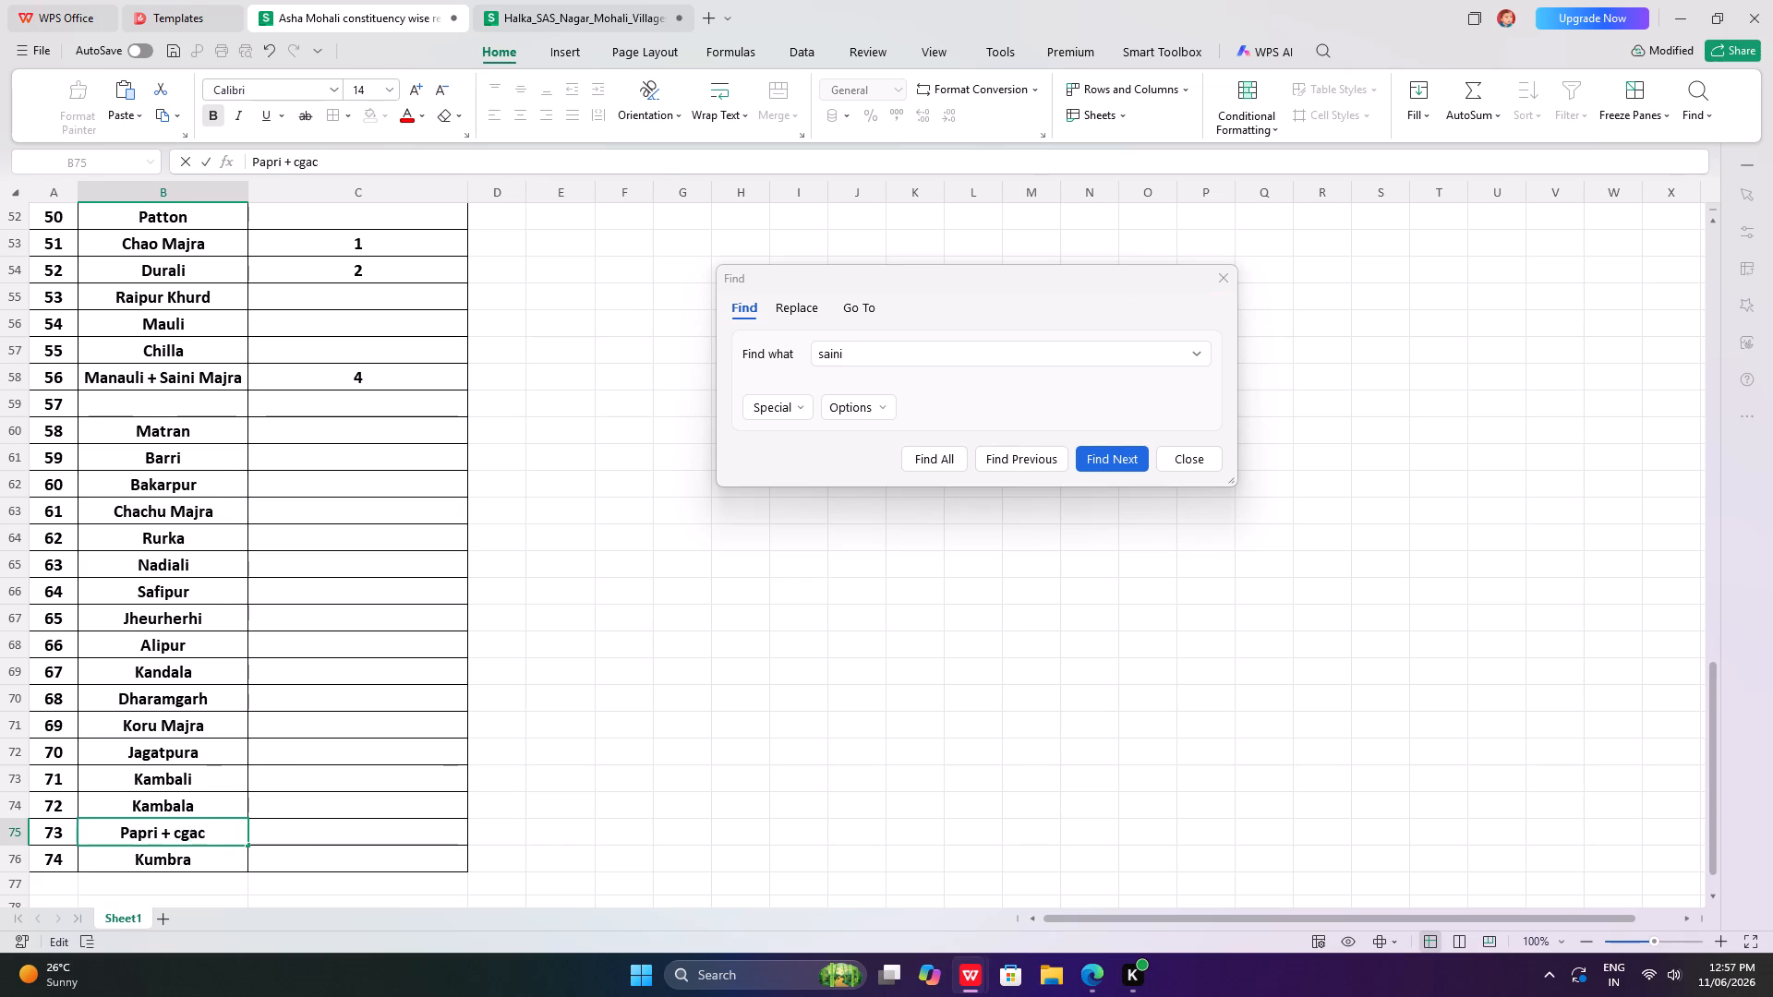
pyautogui.press('BackSpace')
pyautogui.press('BackSpace')
pyautogui.write('hachu majra')
pyautogui.press('Tab')
pyautogui.press('1')
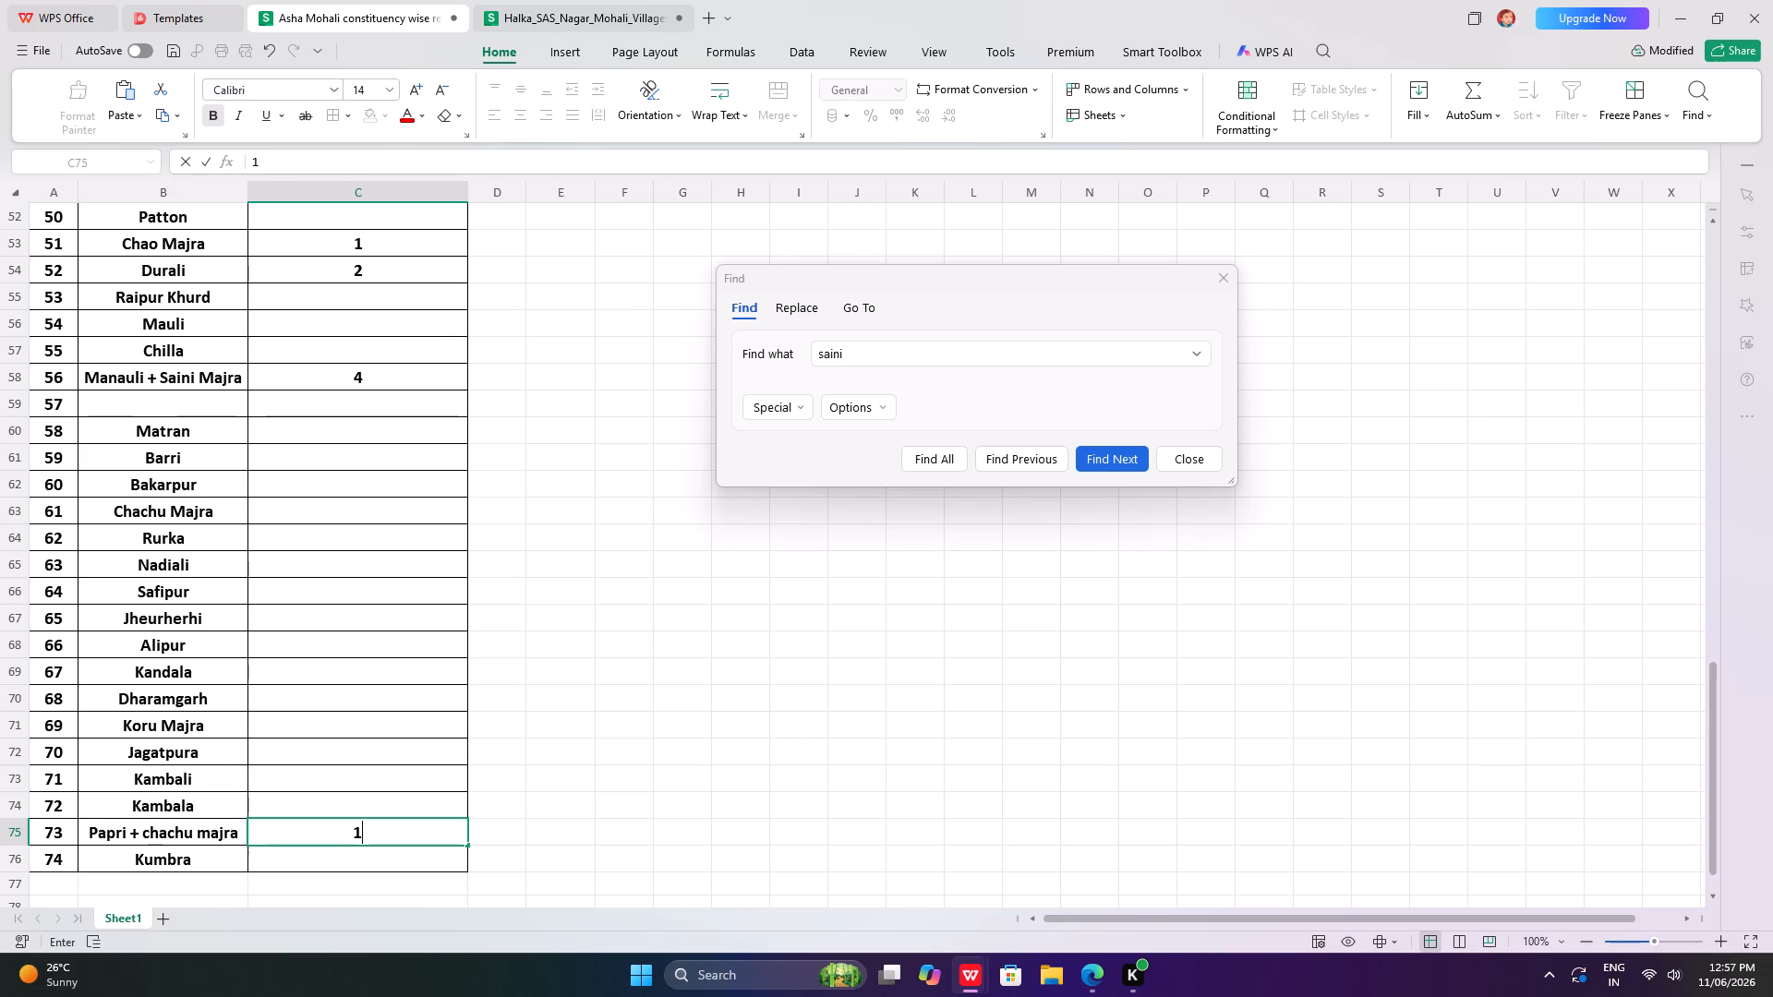
# Clear the separate Chachu Majra name at serial number 61.
pyautogui.click(318, 615)
pyautogui.click(146, 497)
pyautogui.click(159, 510)
pyautogui.press('Delete')
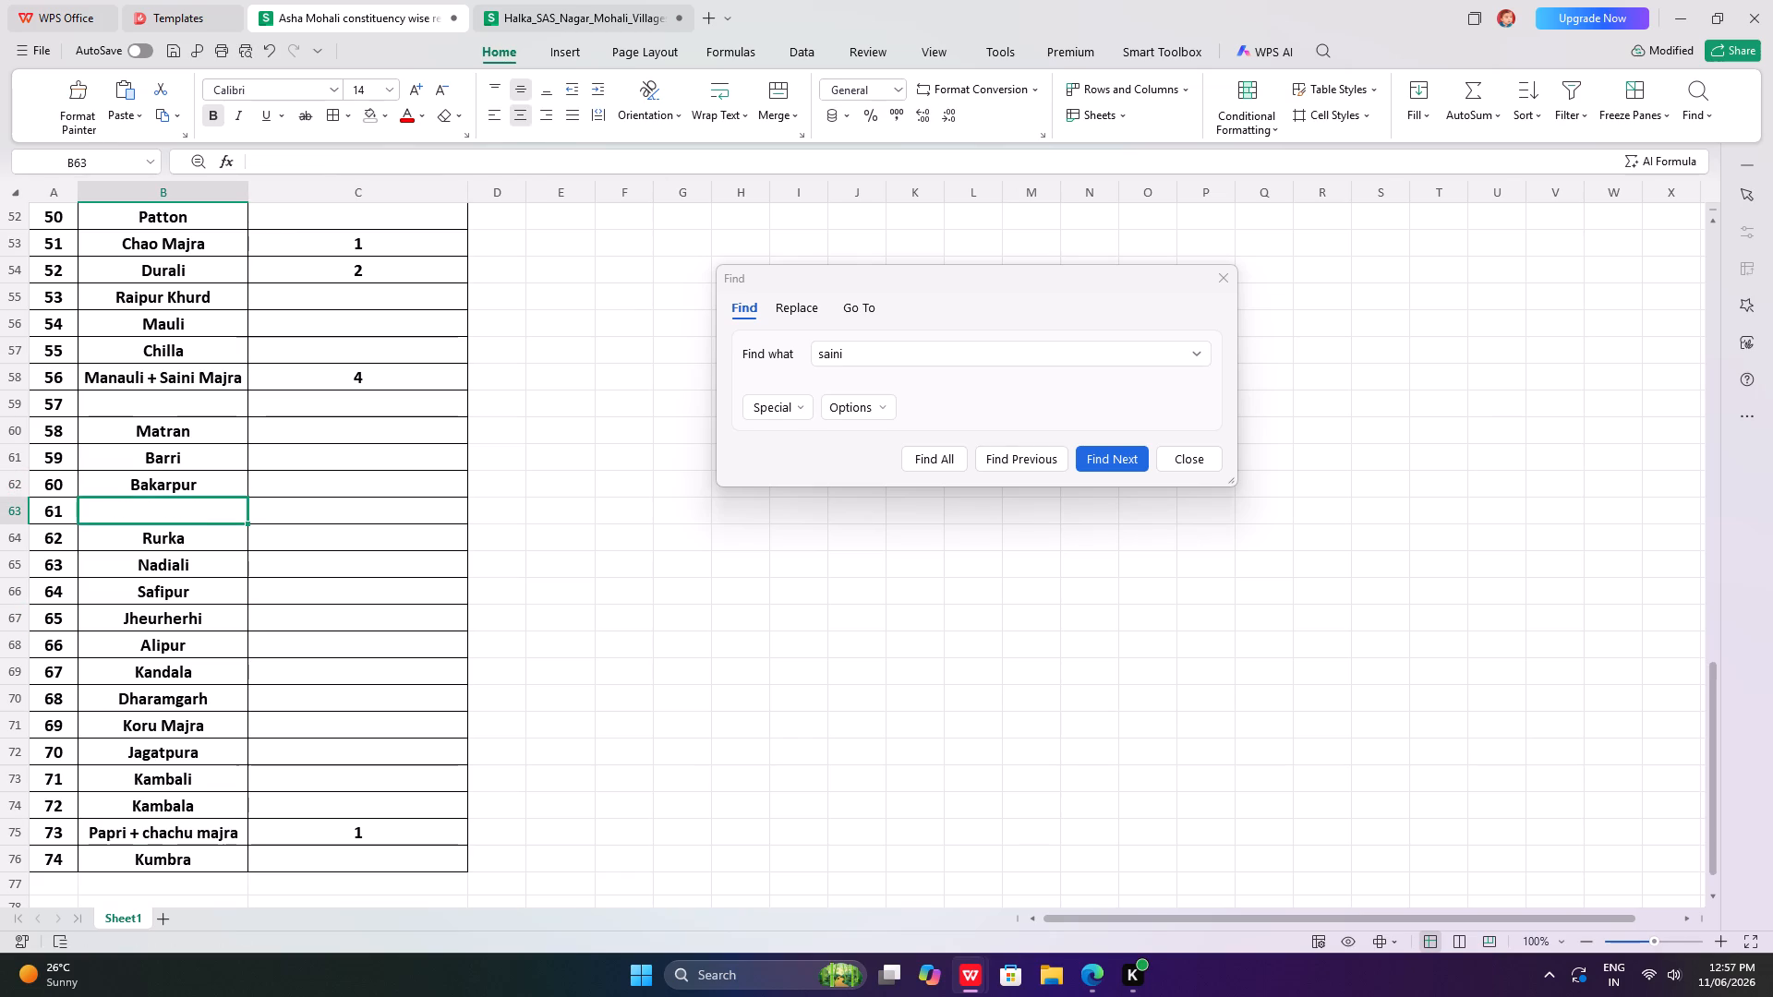
pyautogui.press('Tab')
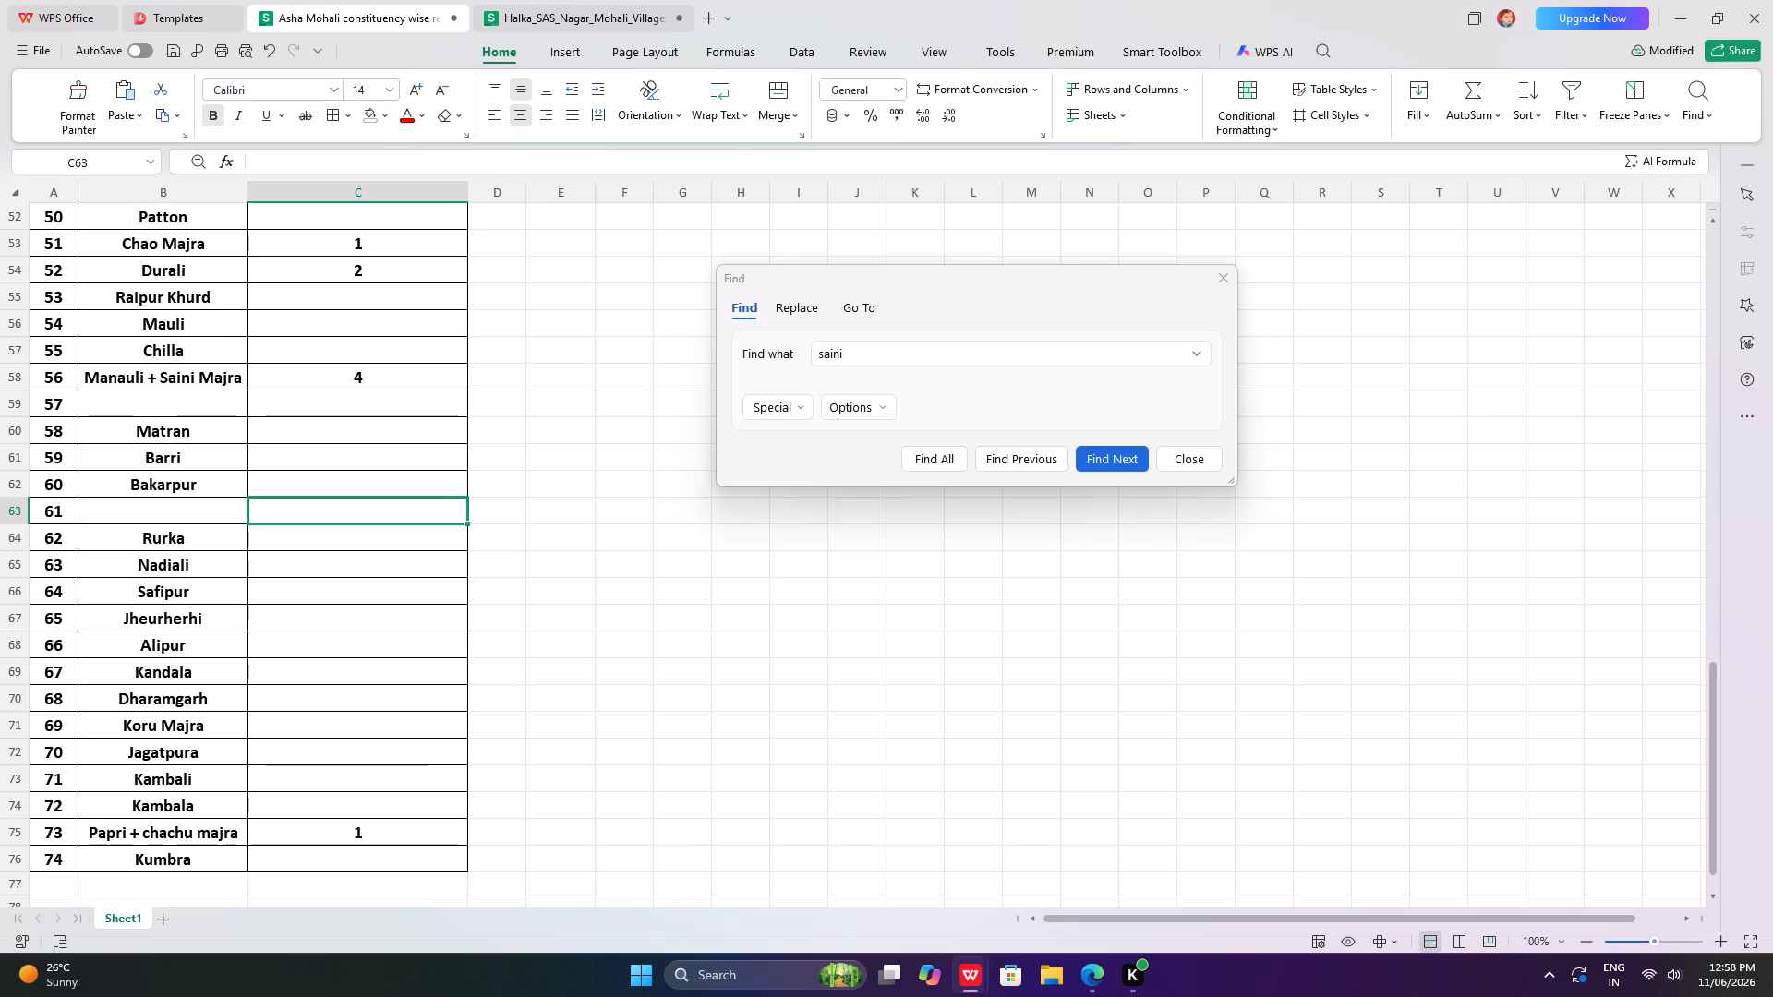
# Correct the village name Kurri to Kurdi and enter 2 as its number of Ashas.
pyautogui.scroll(1, 143, 626)
pyautogui.scroll(2, 199, 486)
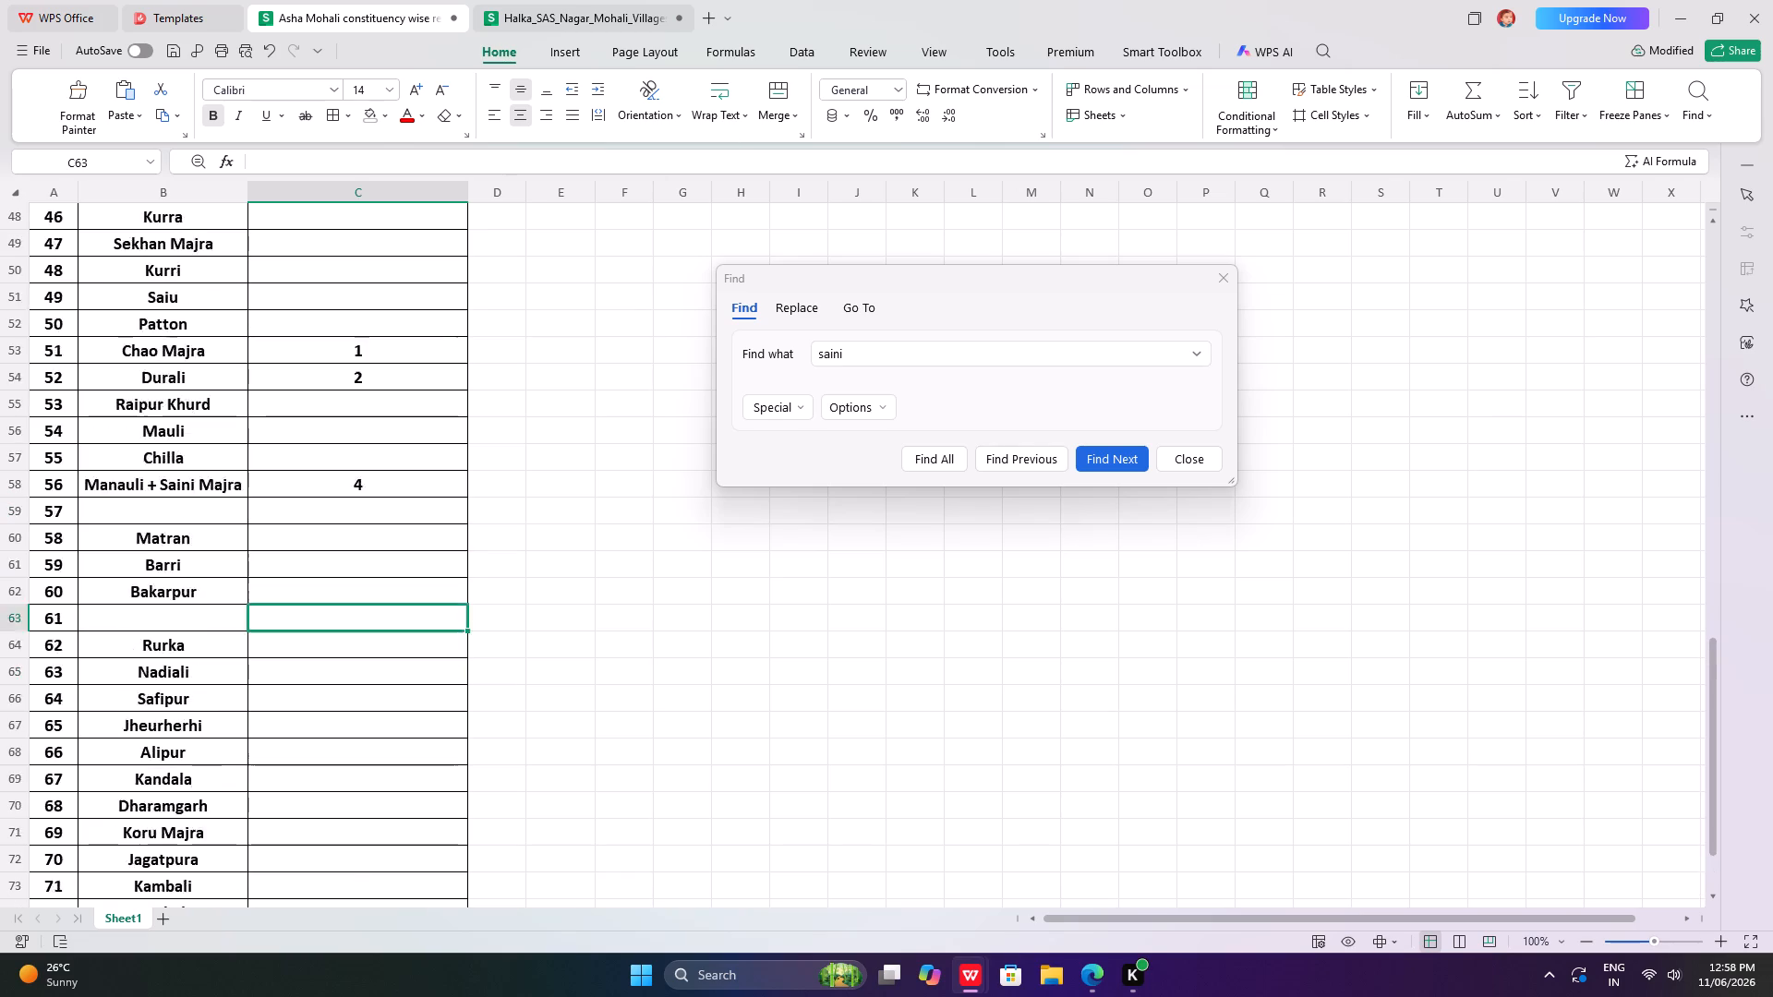
pyautogui.scroll(1, 209, 493)
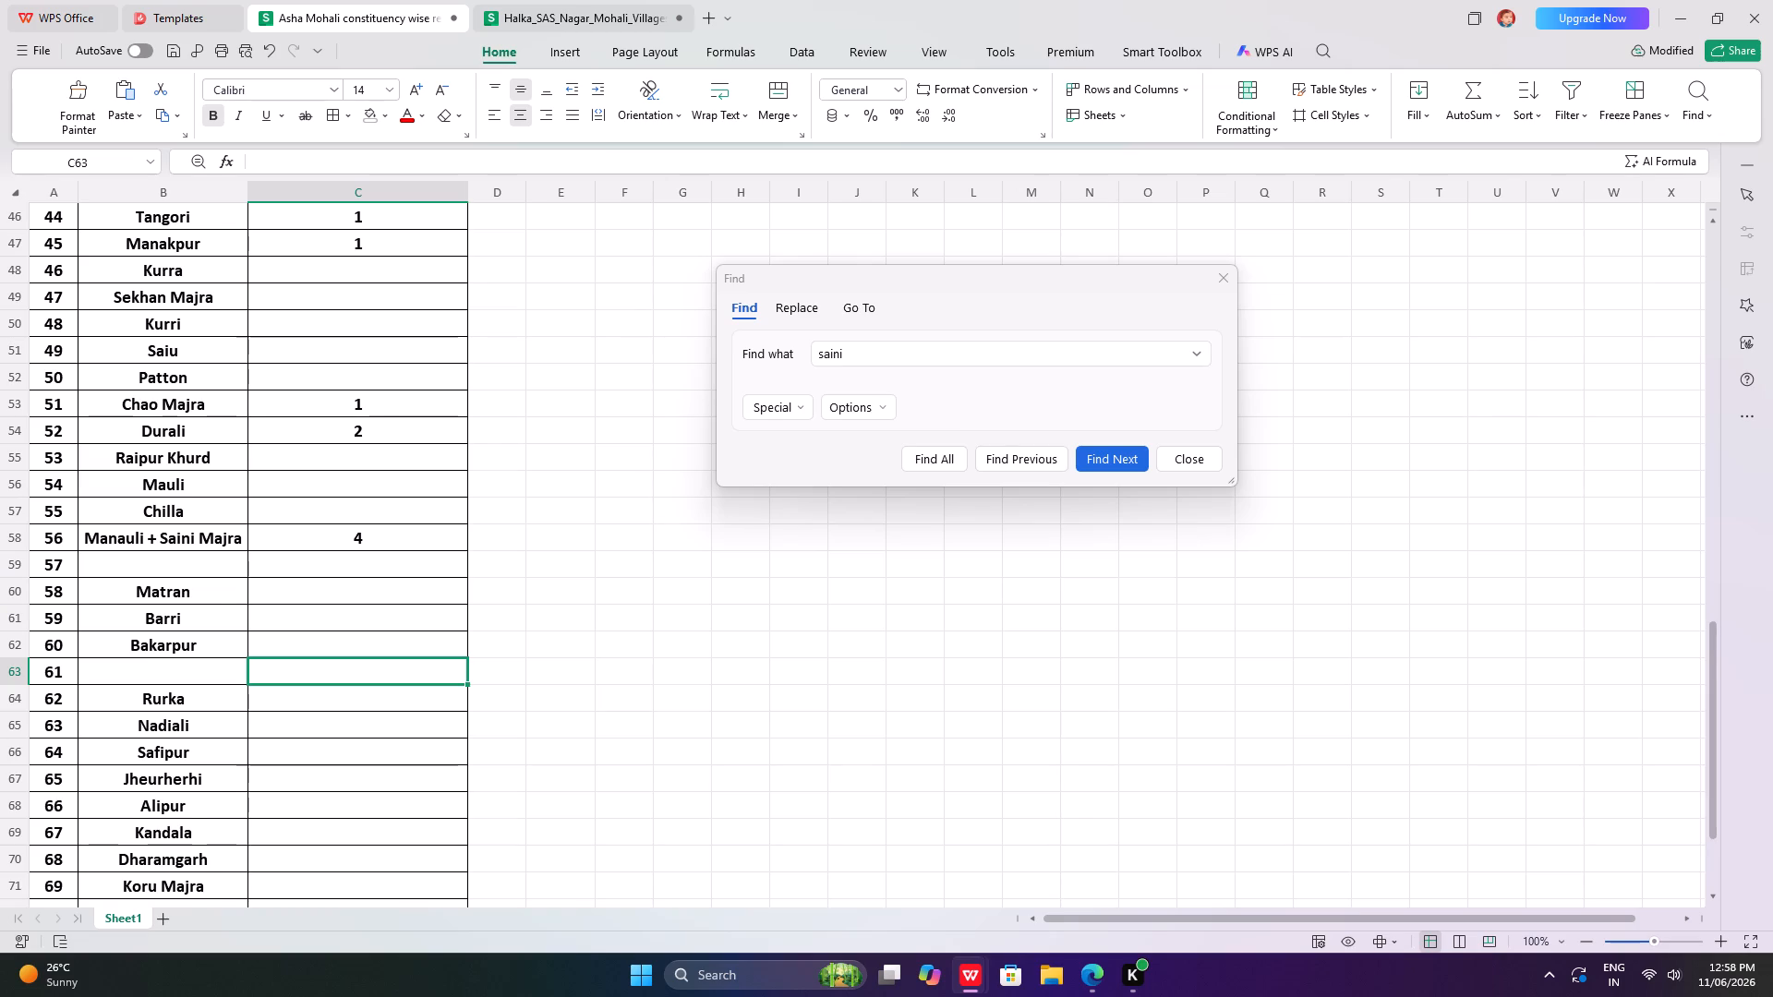
pyautogui.click(172, 385)
pyautogui.click(172, 385)
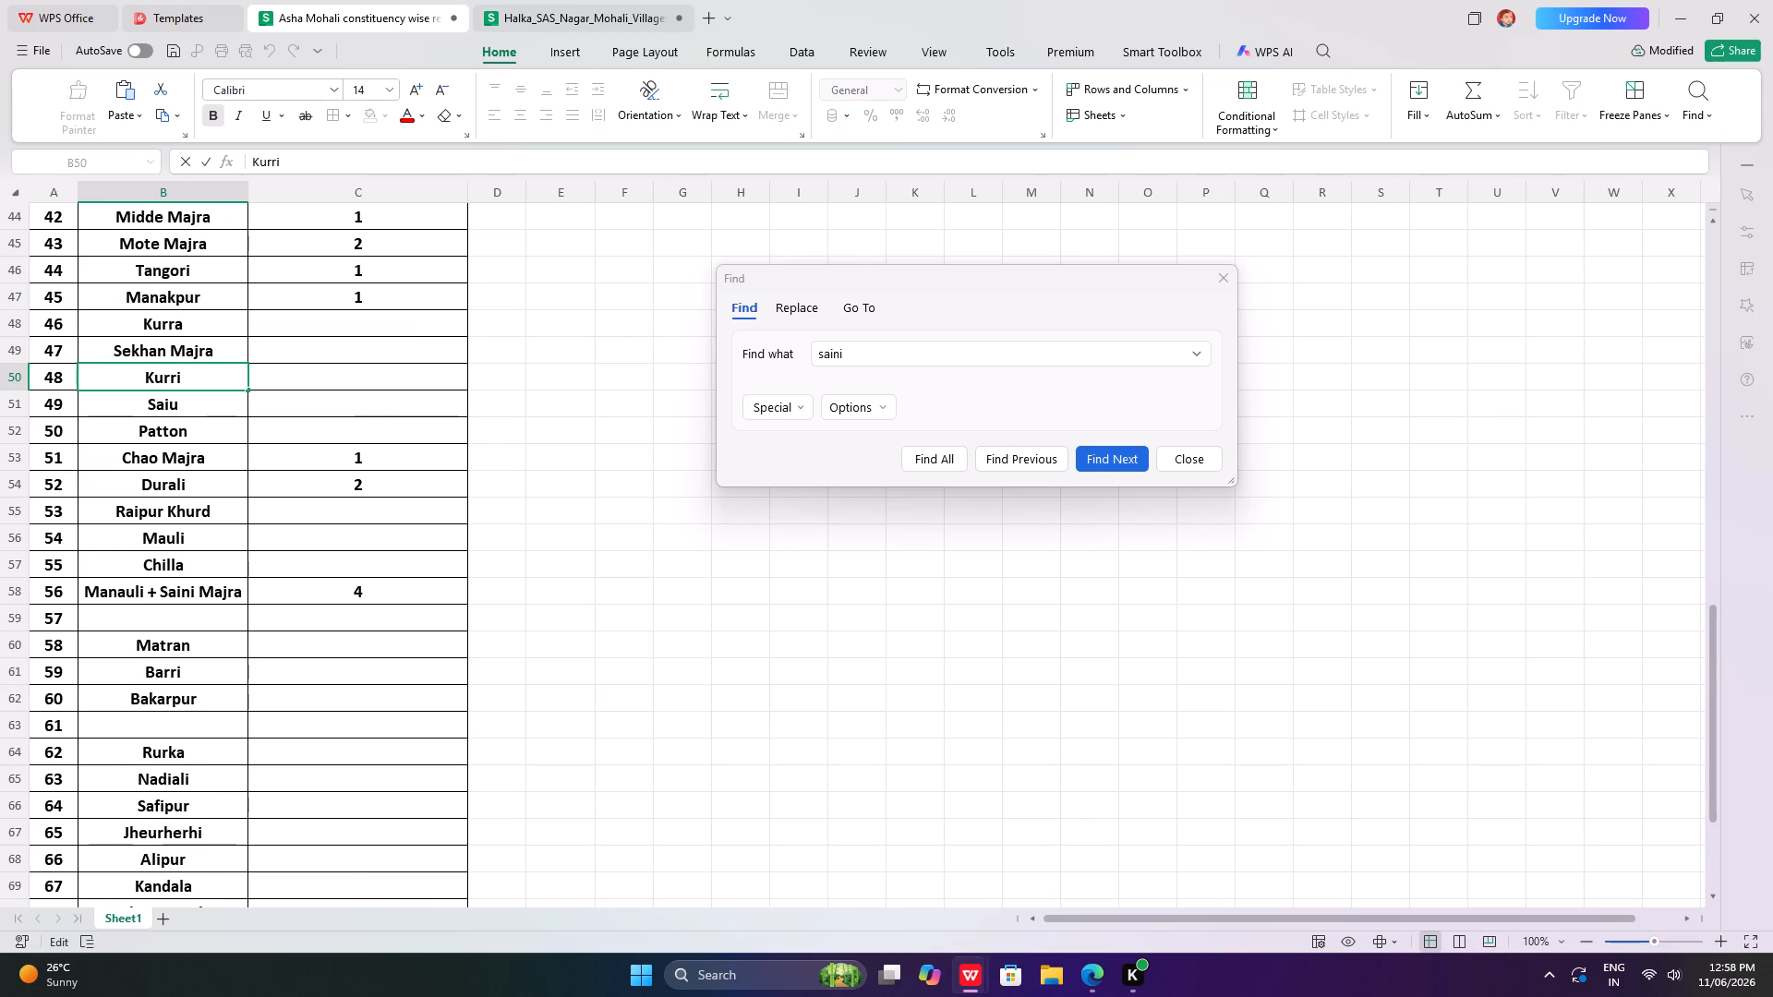
pyautogui.press('Delete')
pyautogui.press('d')
pyautogui.press('Tab')
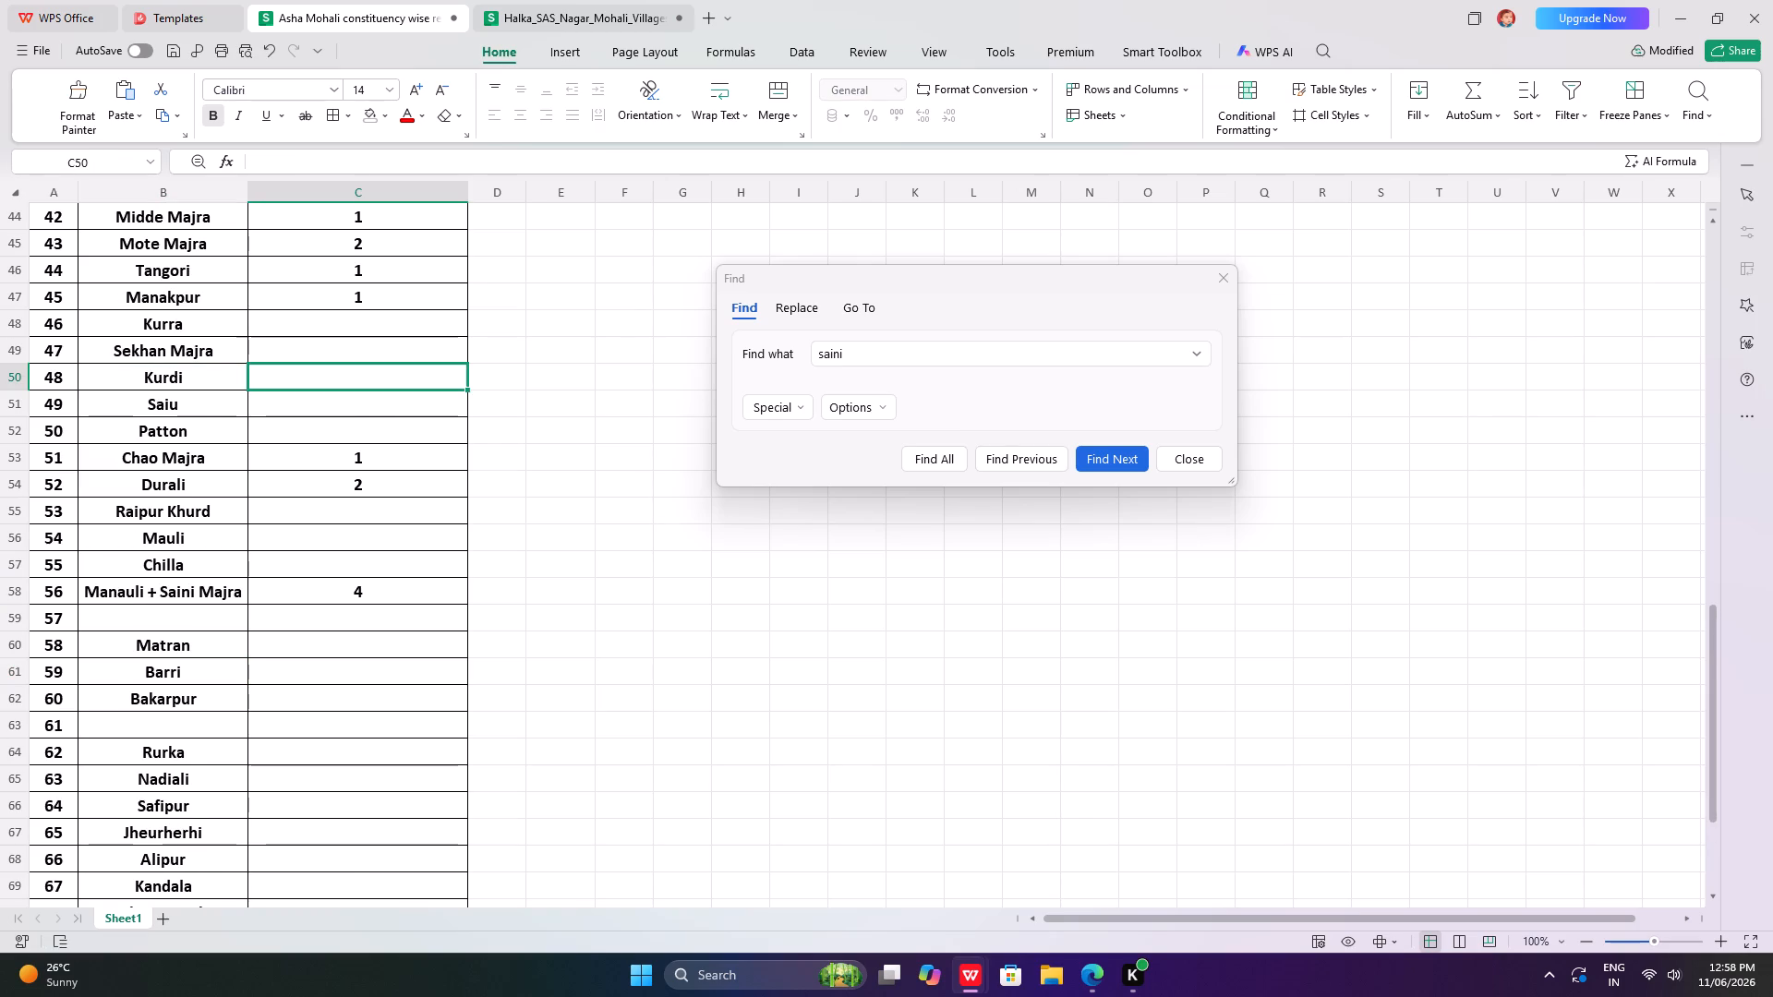
pyautogui.press('2')
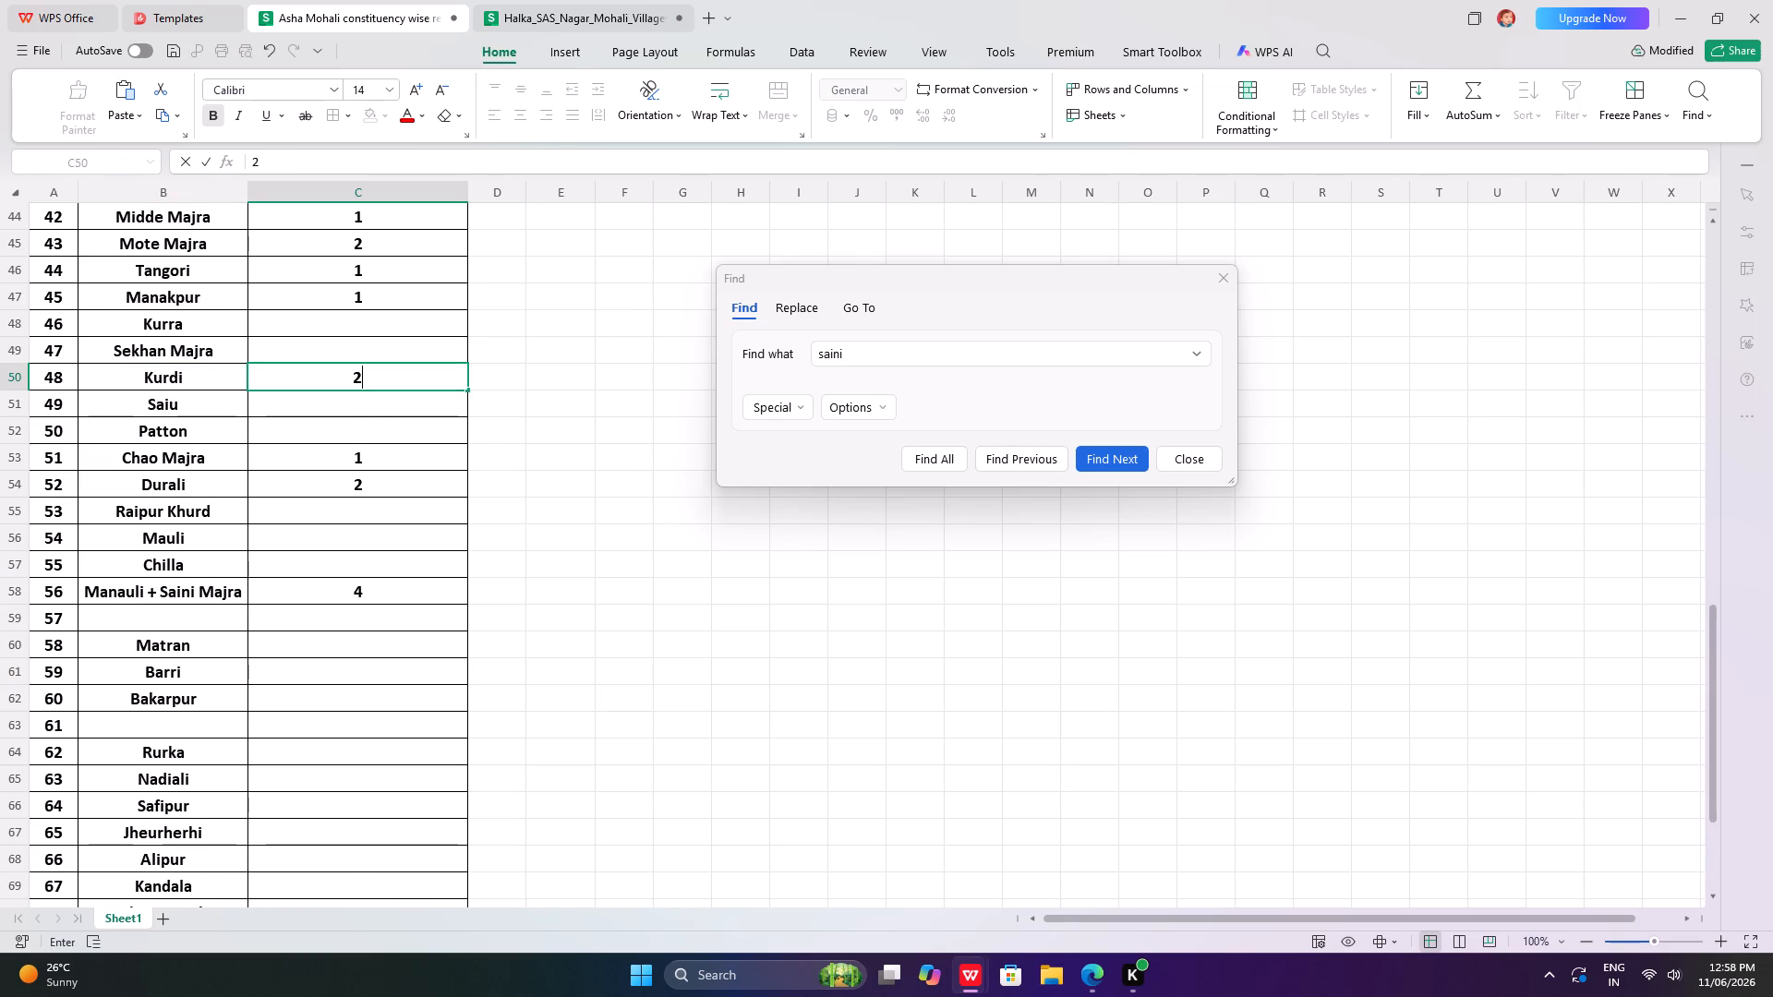
# Enter 1 as the number of Ashas for Sekhan Majra.
pyautogui.press('Tab')
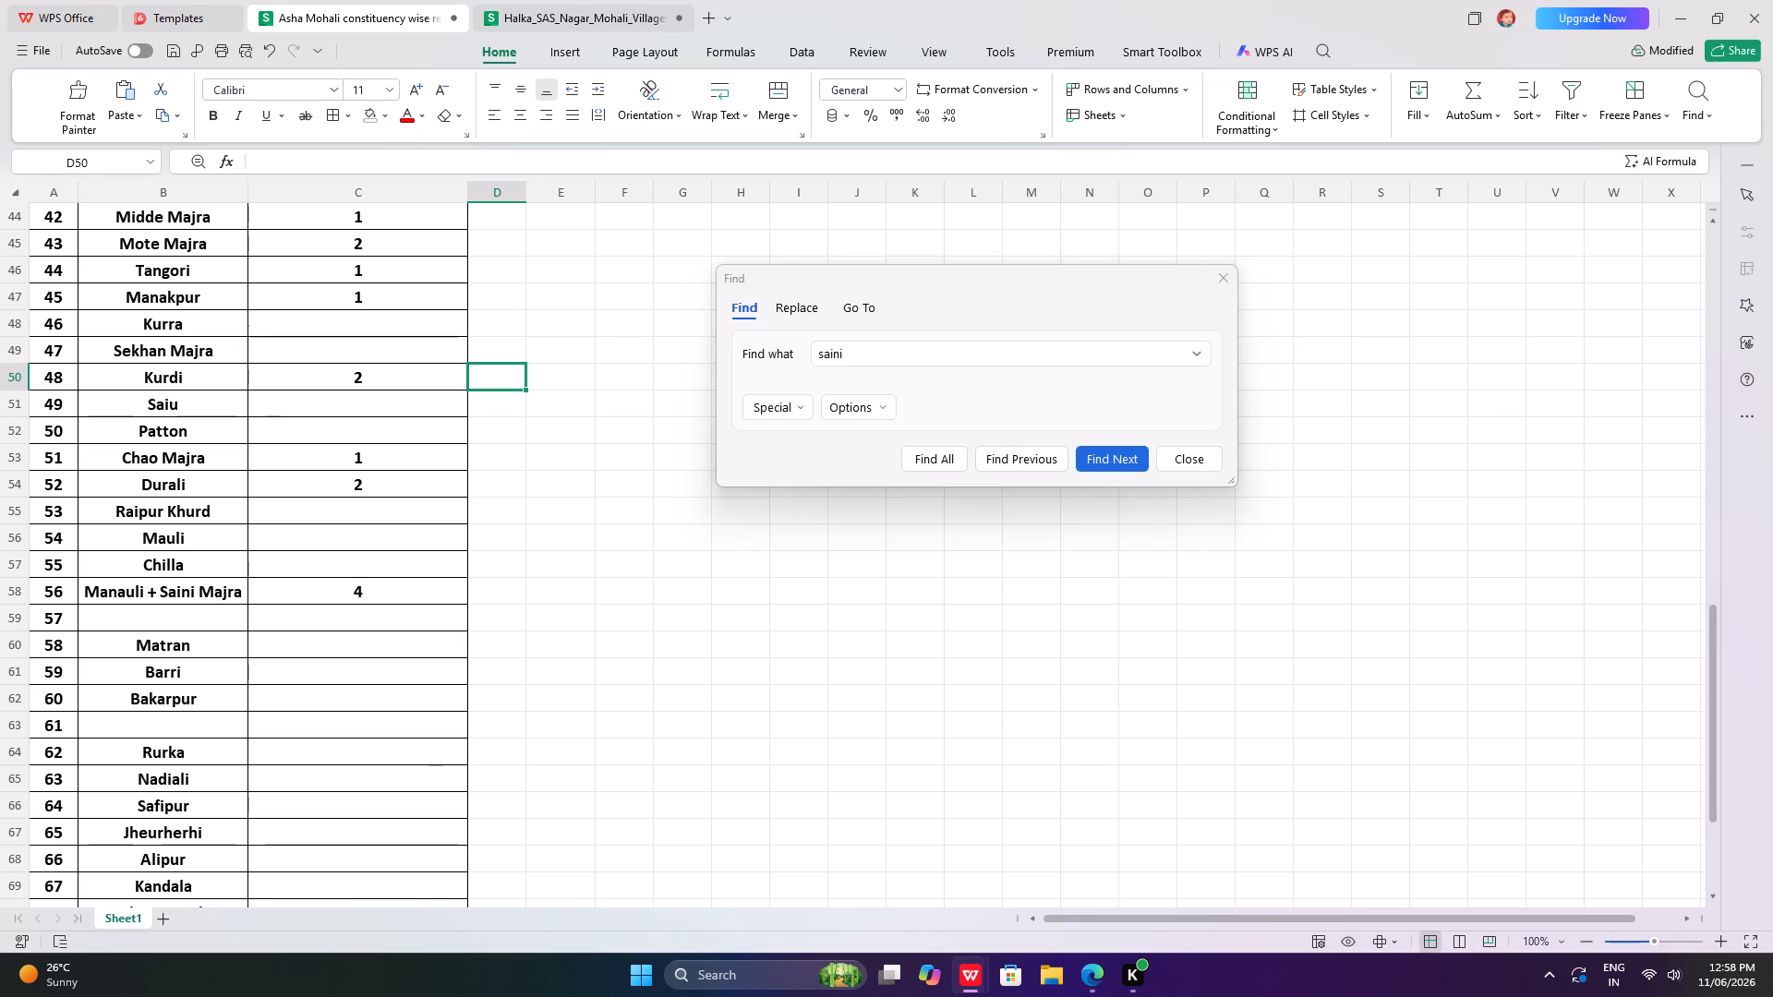
pyautogui.click(385, 362)
pyautogui.press('1')
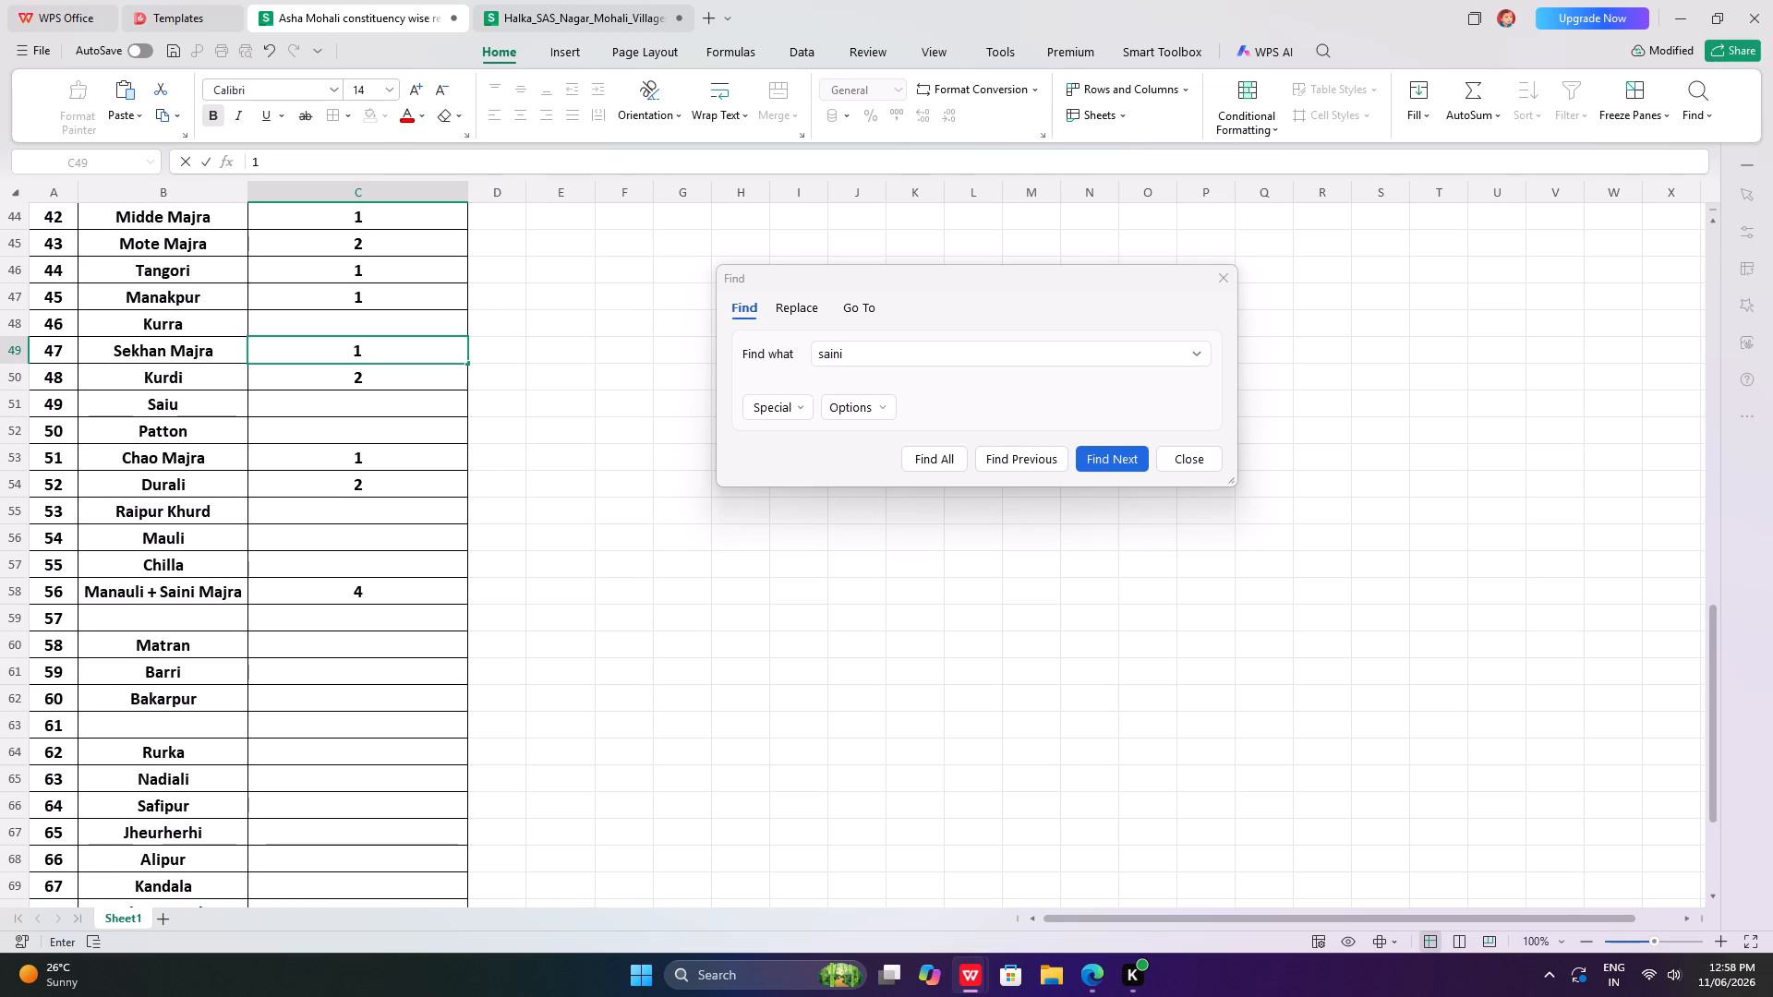
pyautogui.click(325, 535)
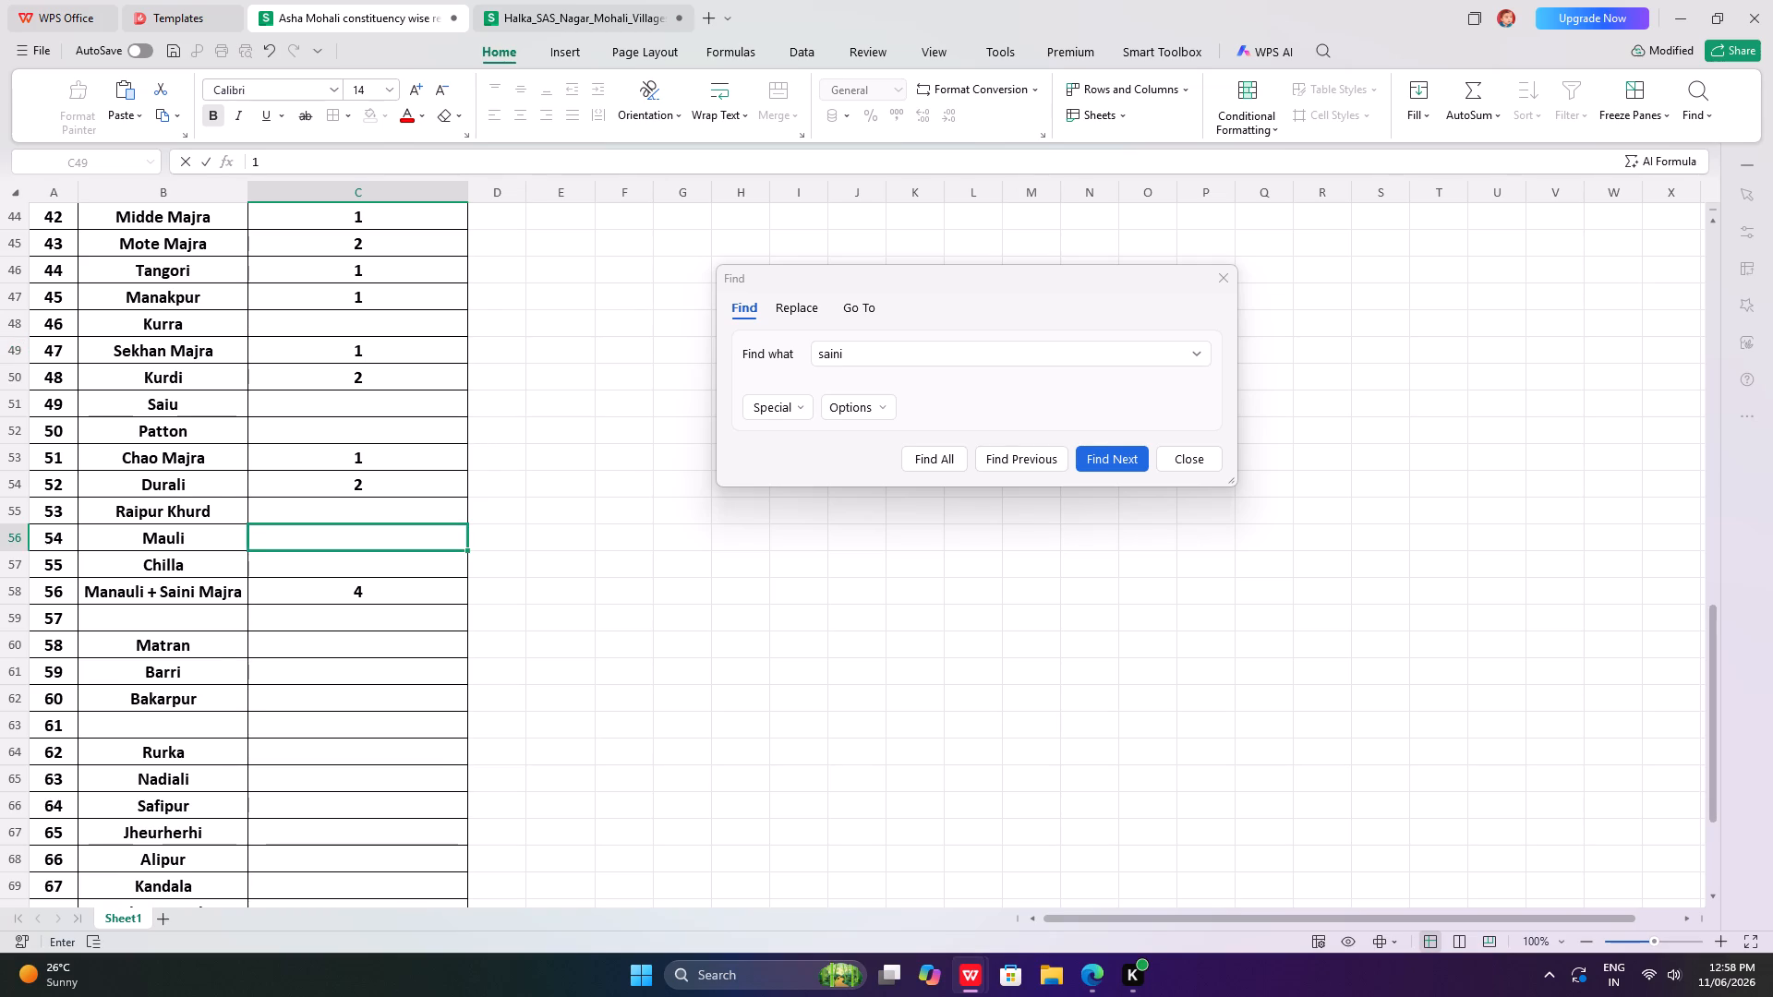
# Correct the village name Kurra to Kurda and enter 1 as its number of Ashas.
pyautogui.doubleClick(183, 326)
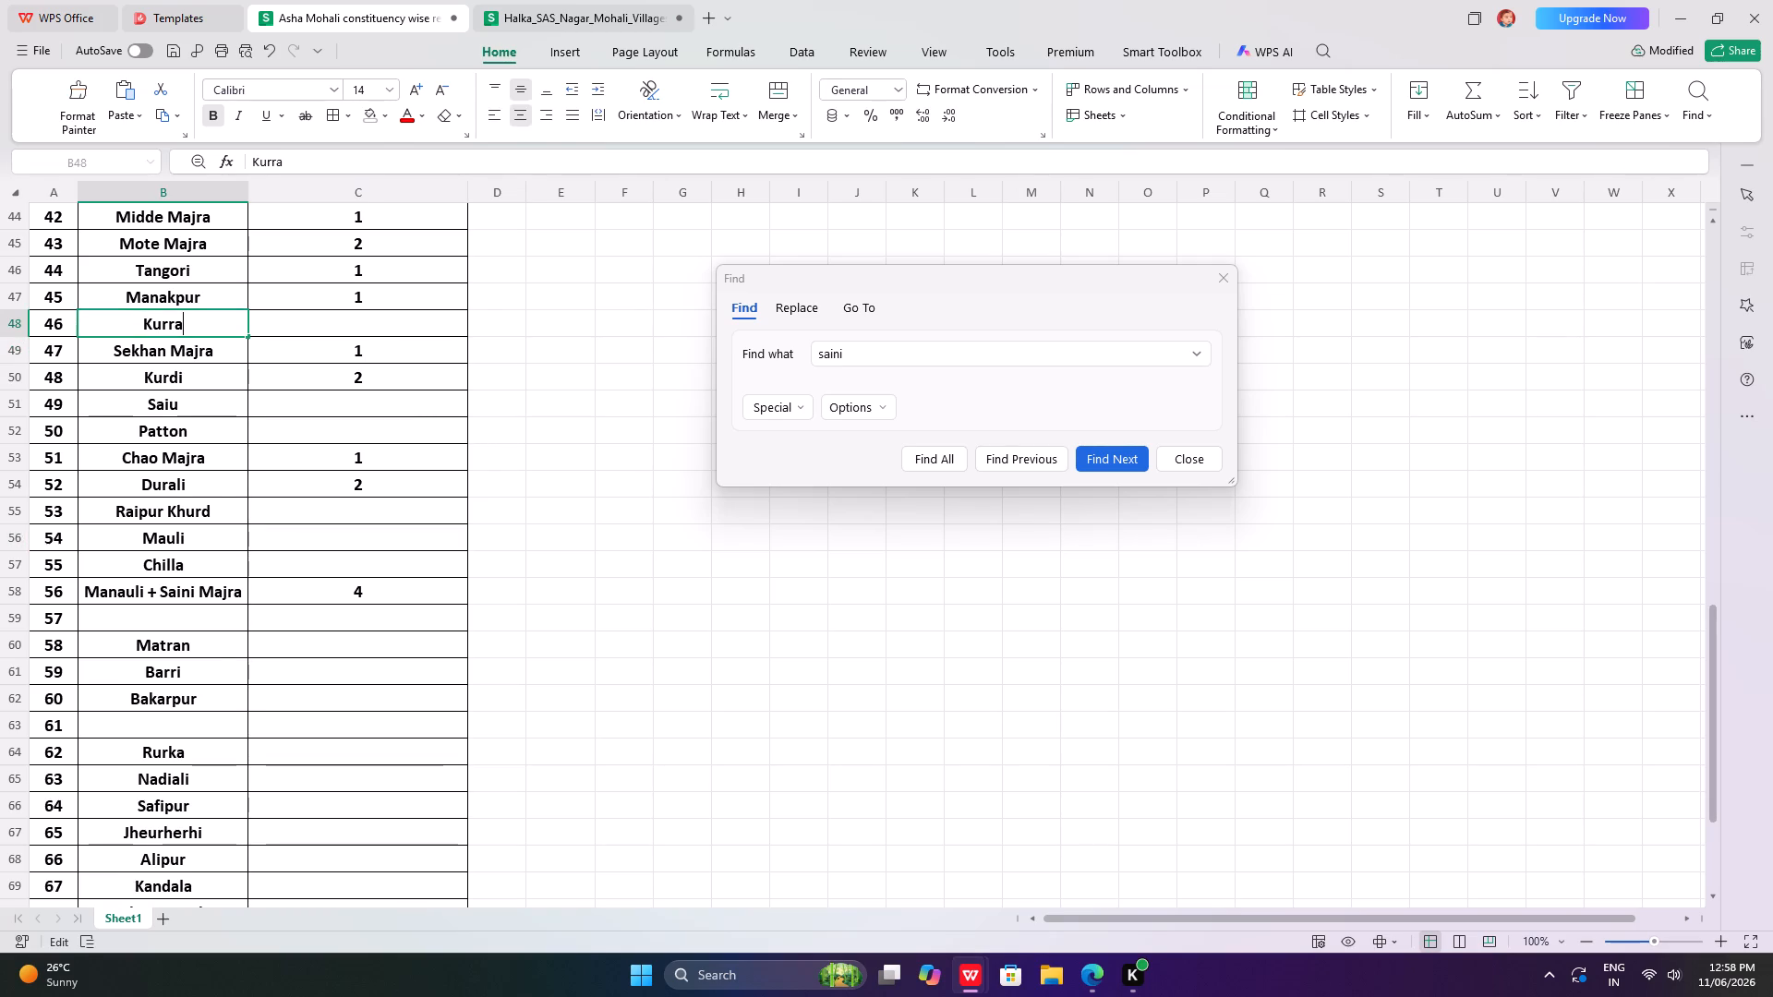
pyautogui.click(172, 321)
pyautogui.press('d')
pyautogui.press('Tab')
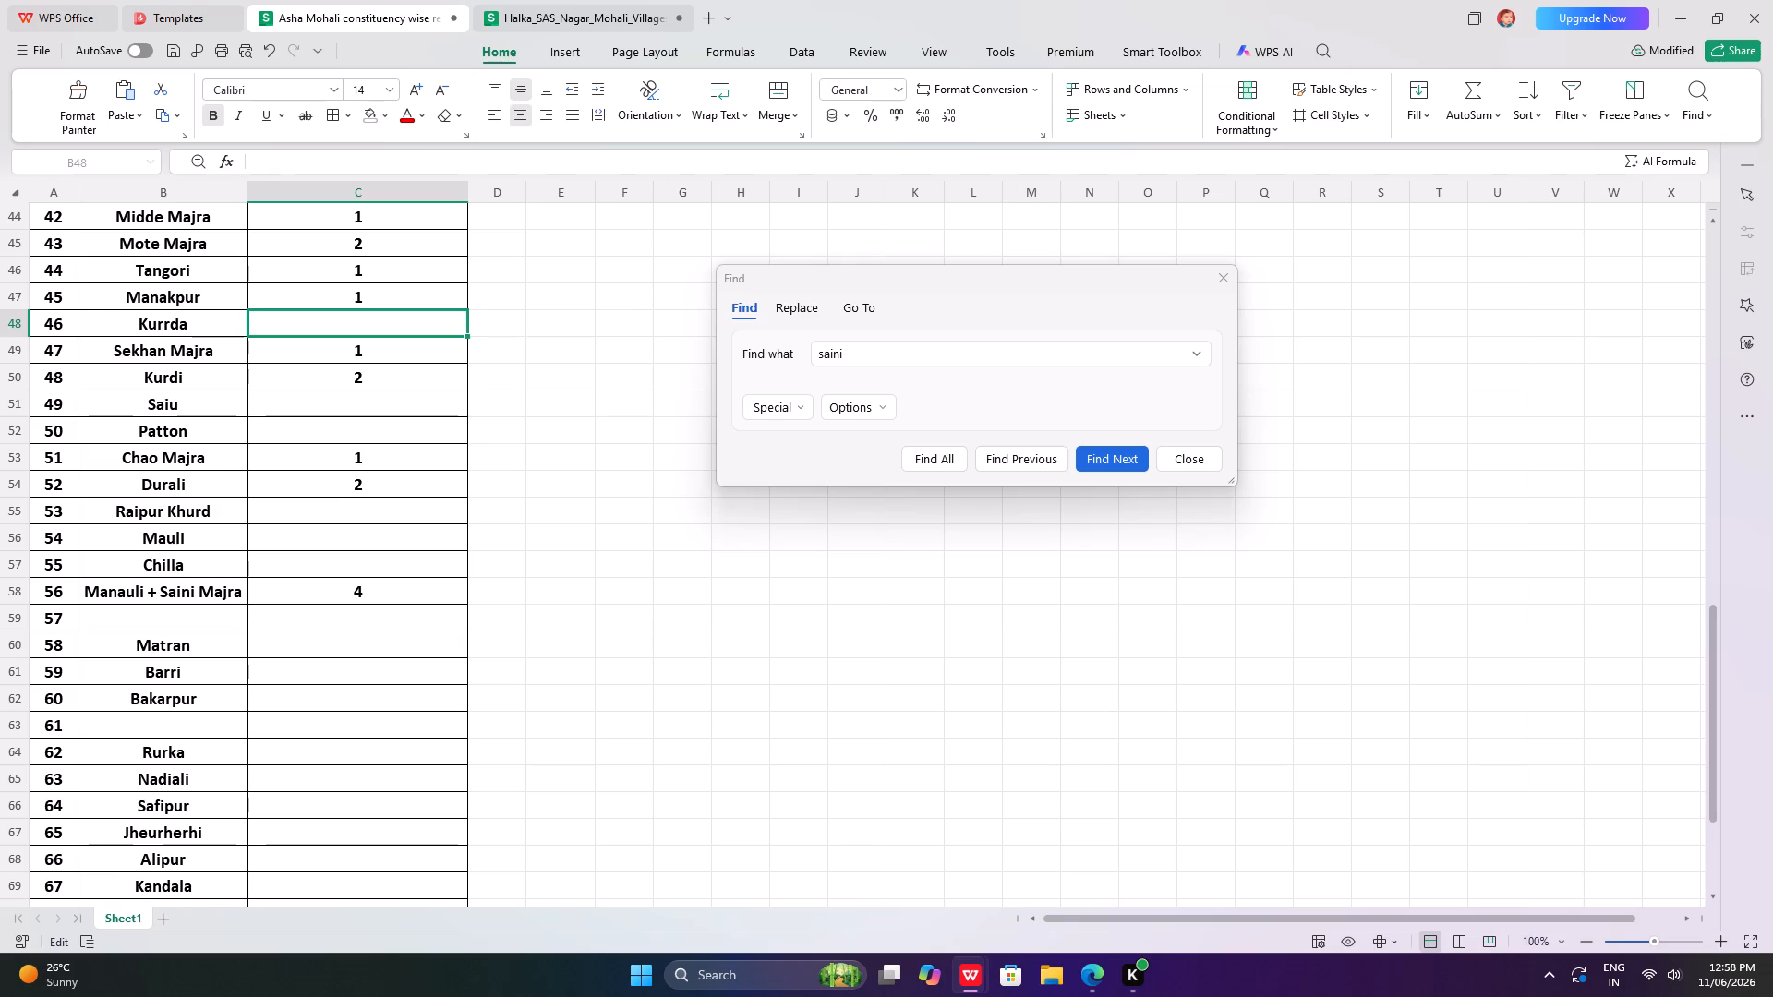
pyautogui.press('1')
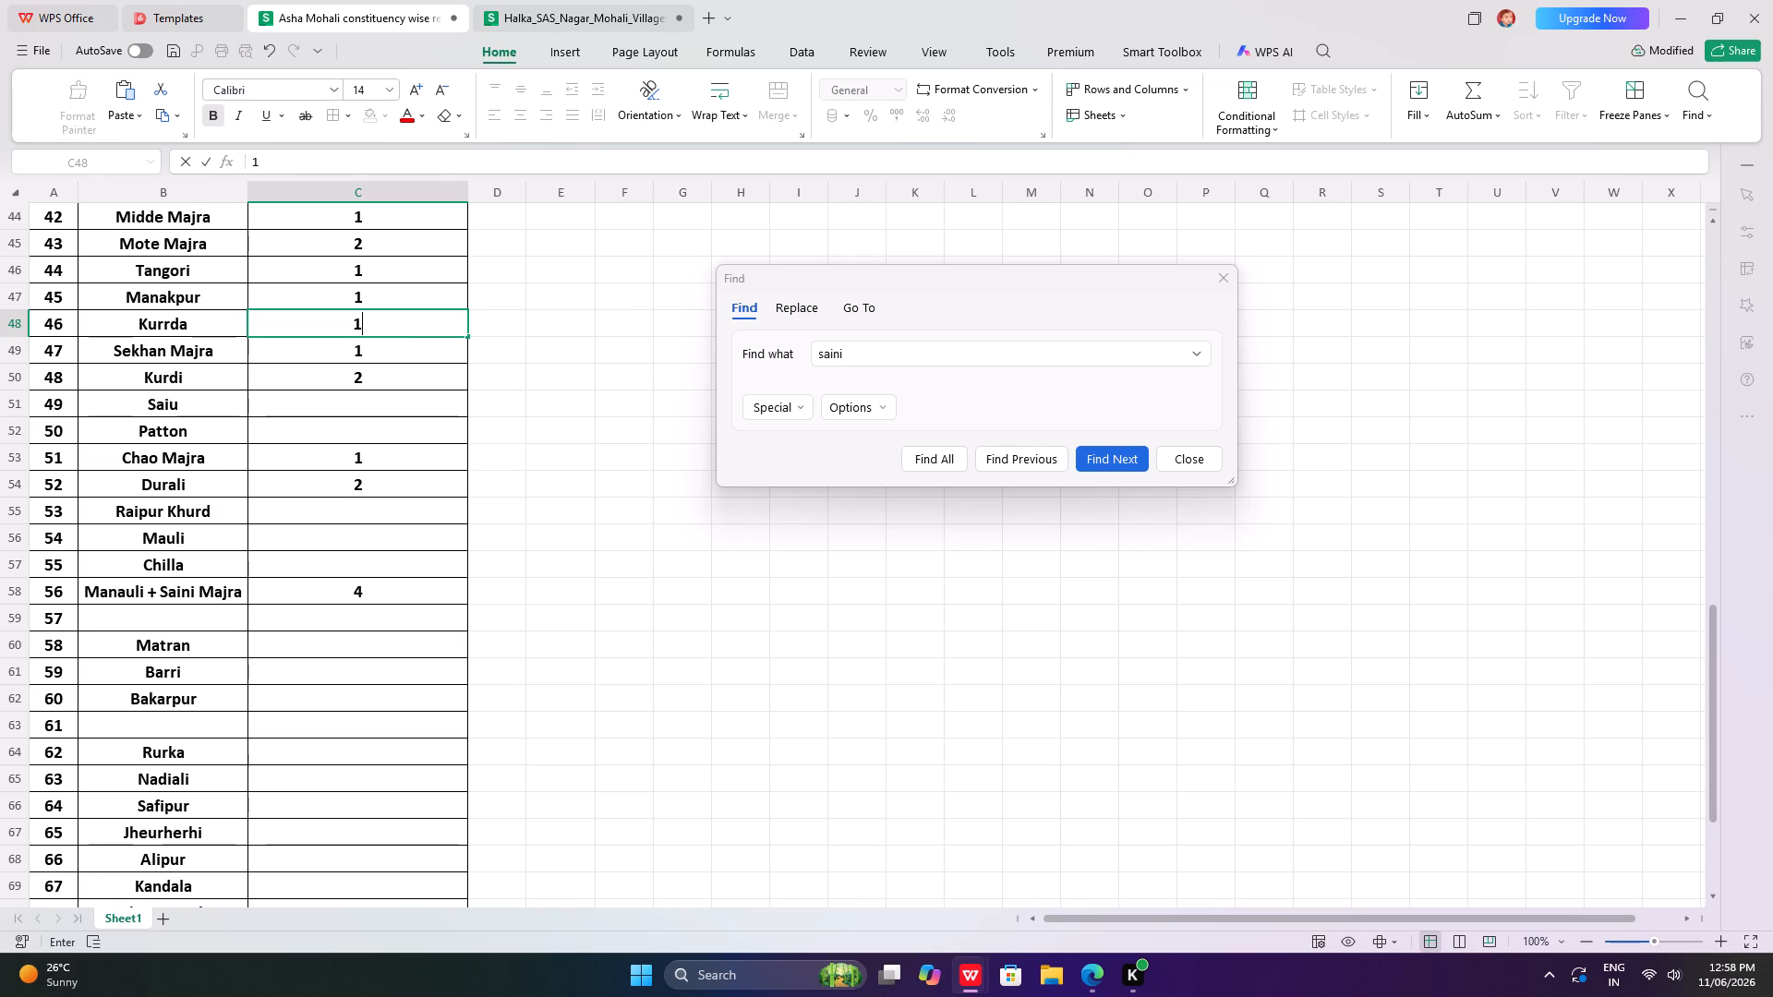
pyautogui.doubleClick(163, 324)
pyautogui.press('BackSpace')
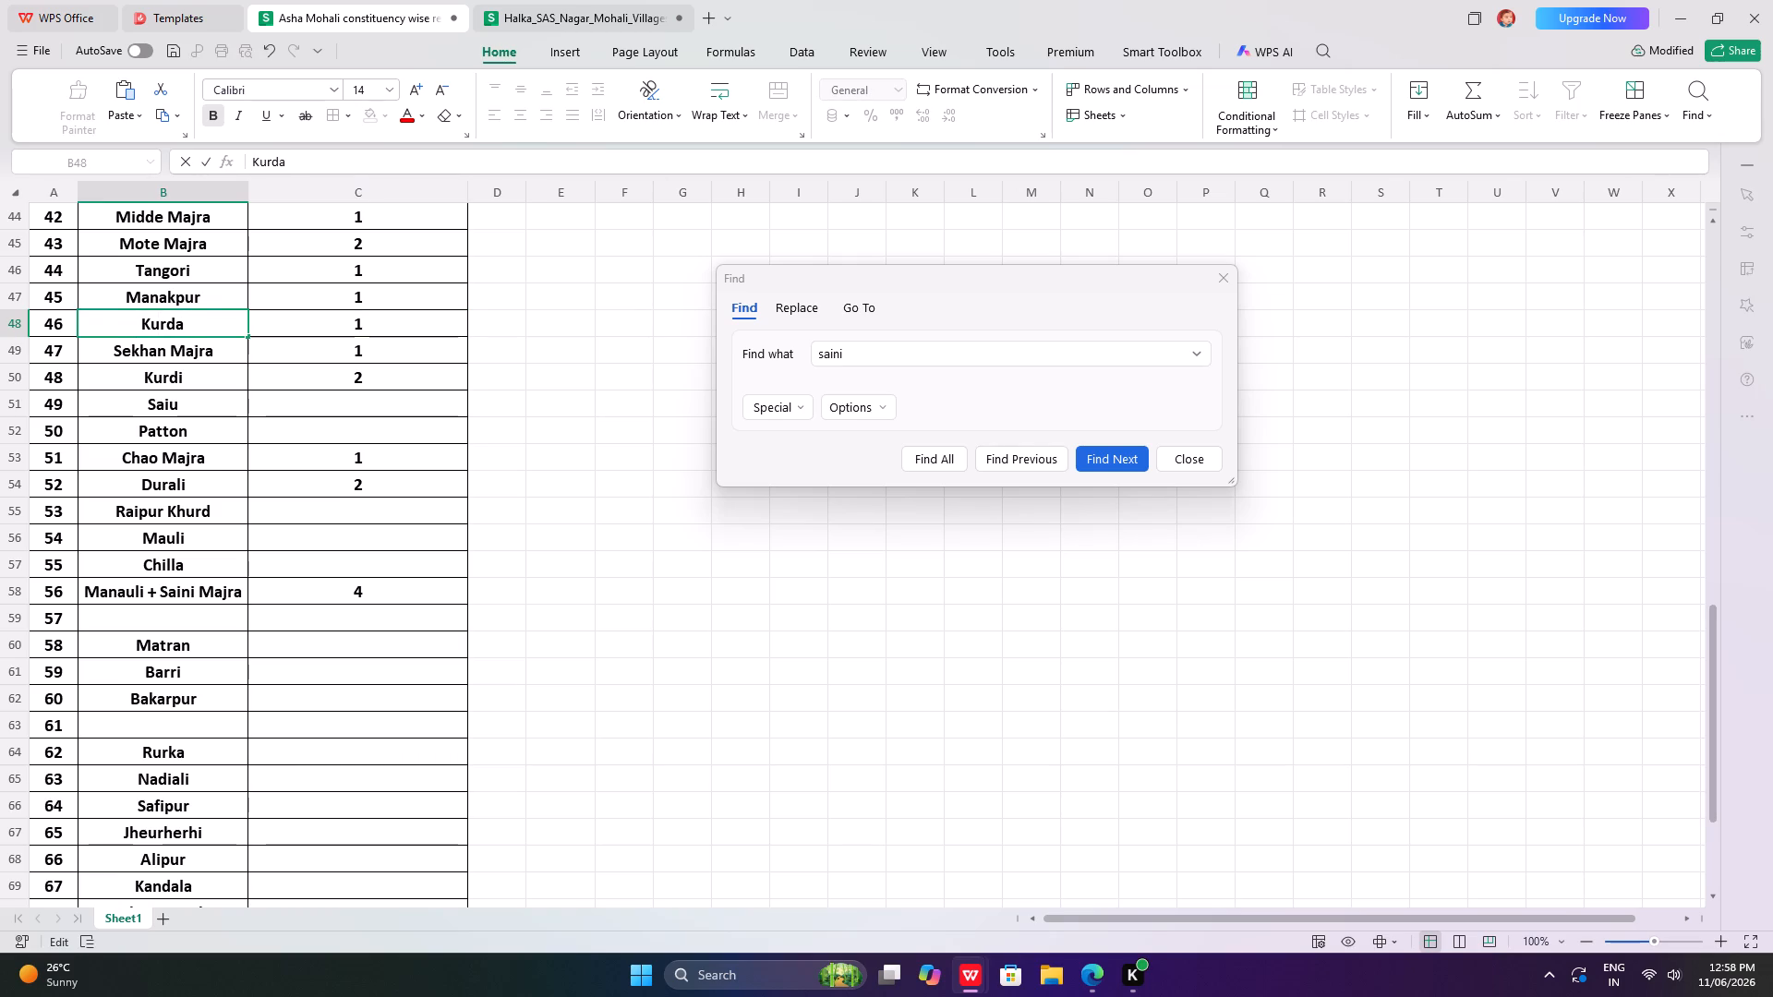
pyautogui.click(358, 427)
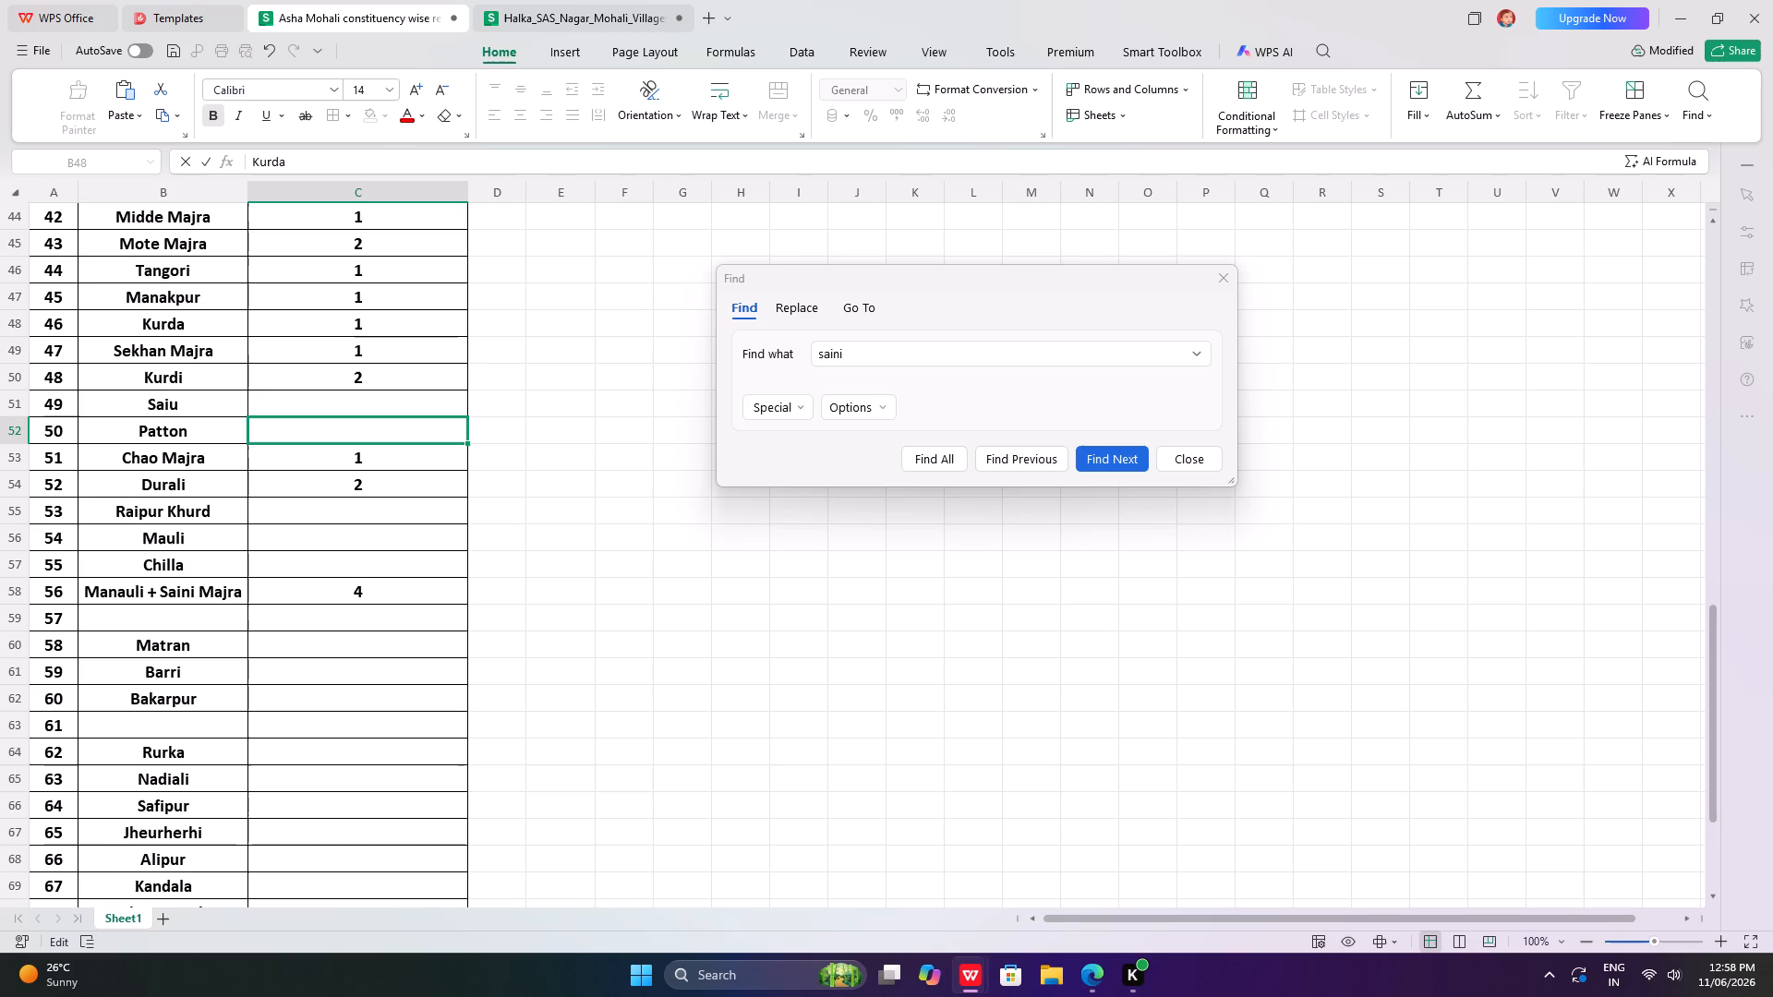
# Extend the Saiu entry to "Saiu +Patton" and enter 1 as its number of Ashas.
pyautogui.doubleClick(200, 403)
pyautogui.press('space')
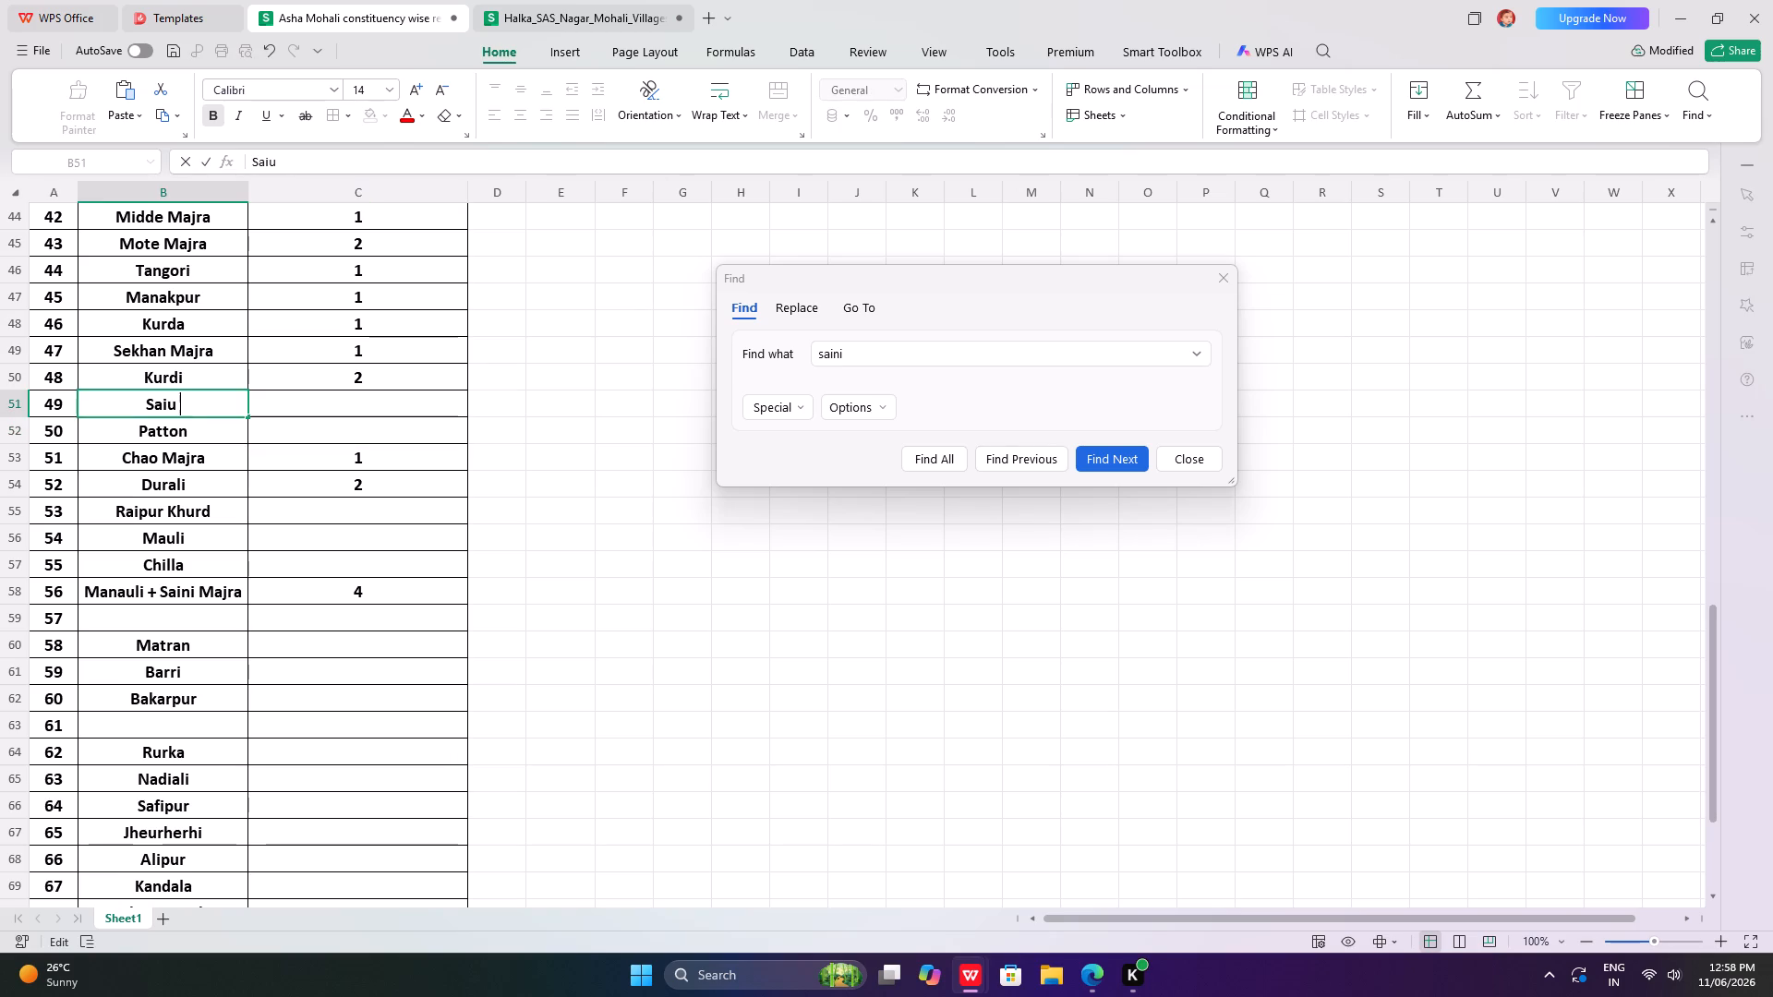
pyautogui.write('+')
pyautogui.press('s')
pyautogui.press('BackSpace')
pyautogui.write('Patton')
pyautogui.press('Tab')
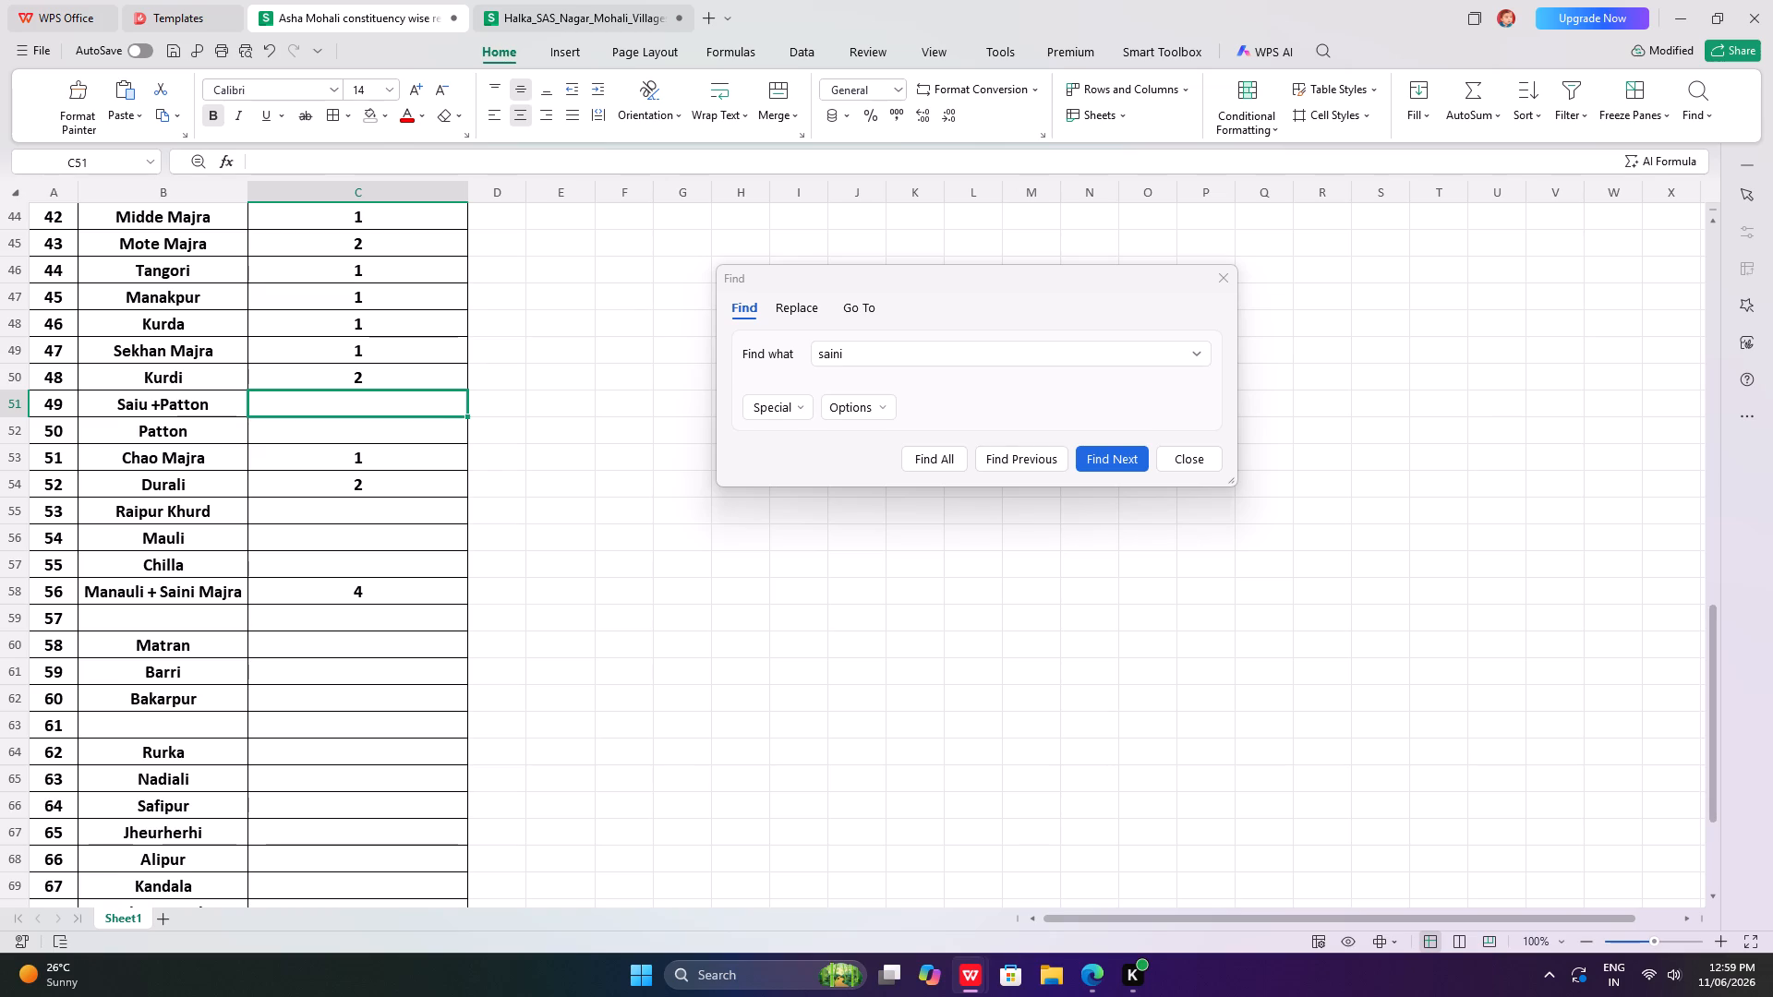
pyautogui.press('1')
# Clear the separate Patton name at serial number 50 and save the workbook.
pyautogui.click(197, 426)
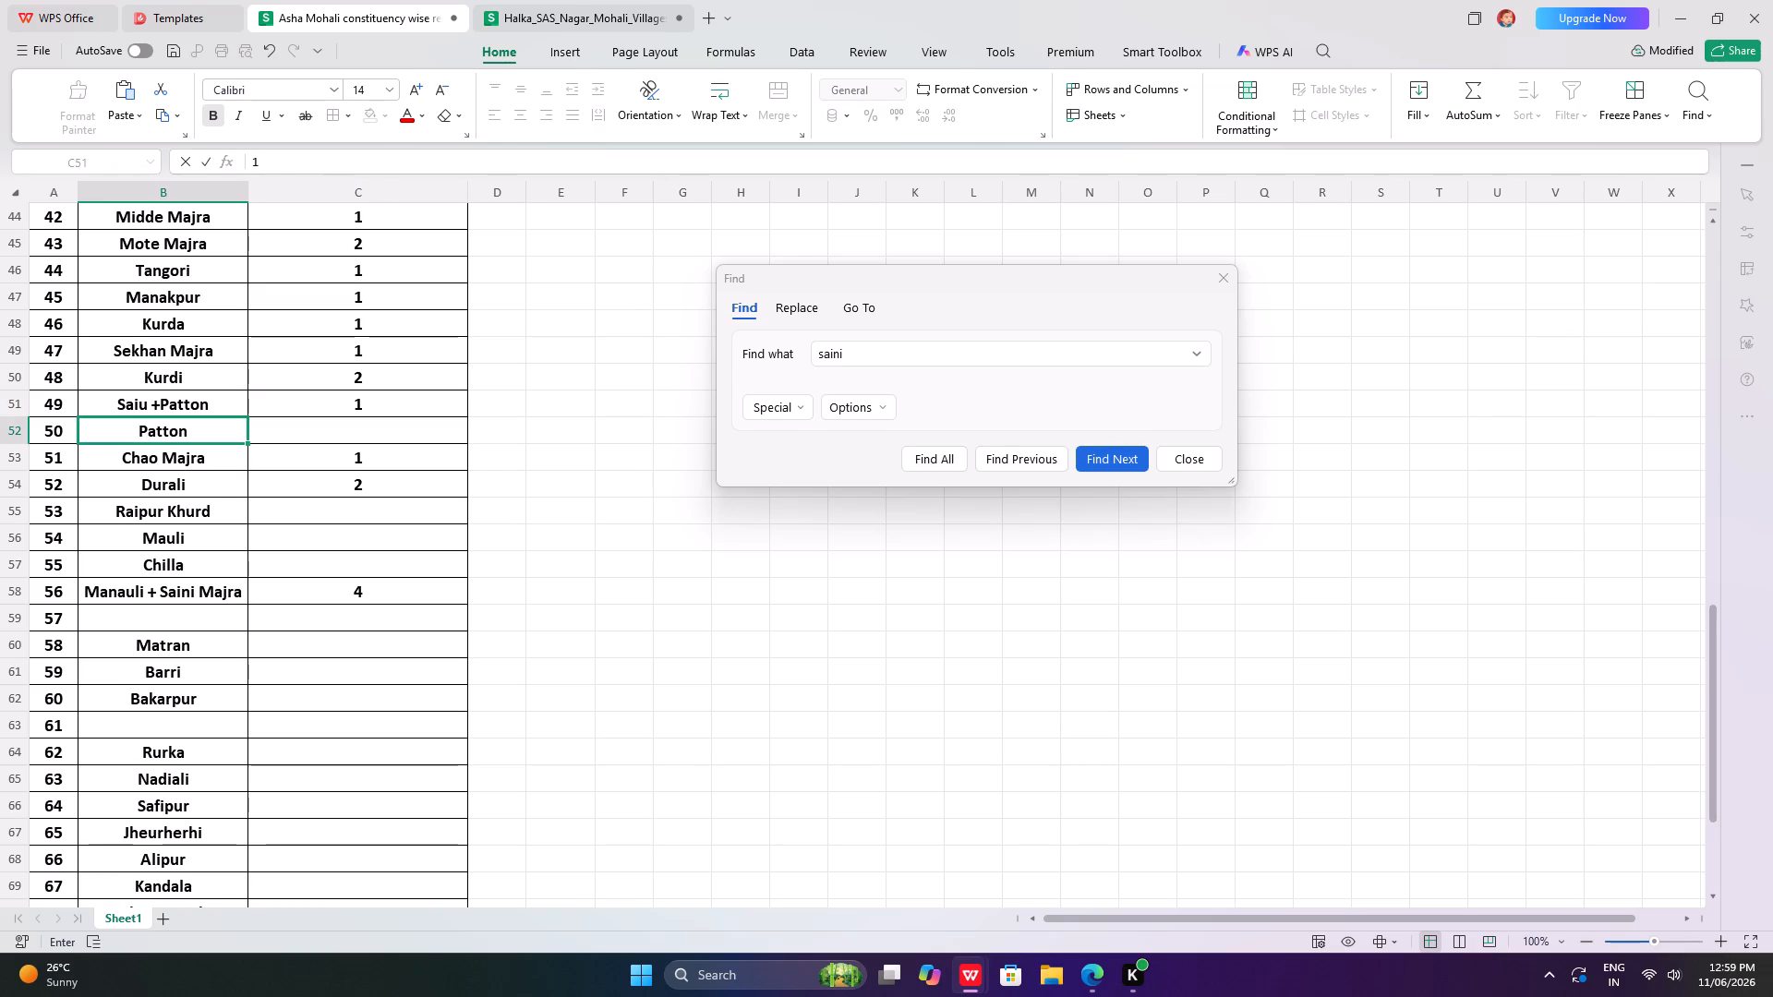
pyautogui.press('Delete')
pyautogui.hotkey('ctrl', 's')
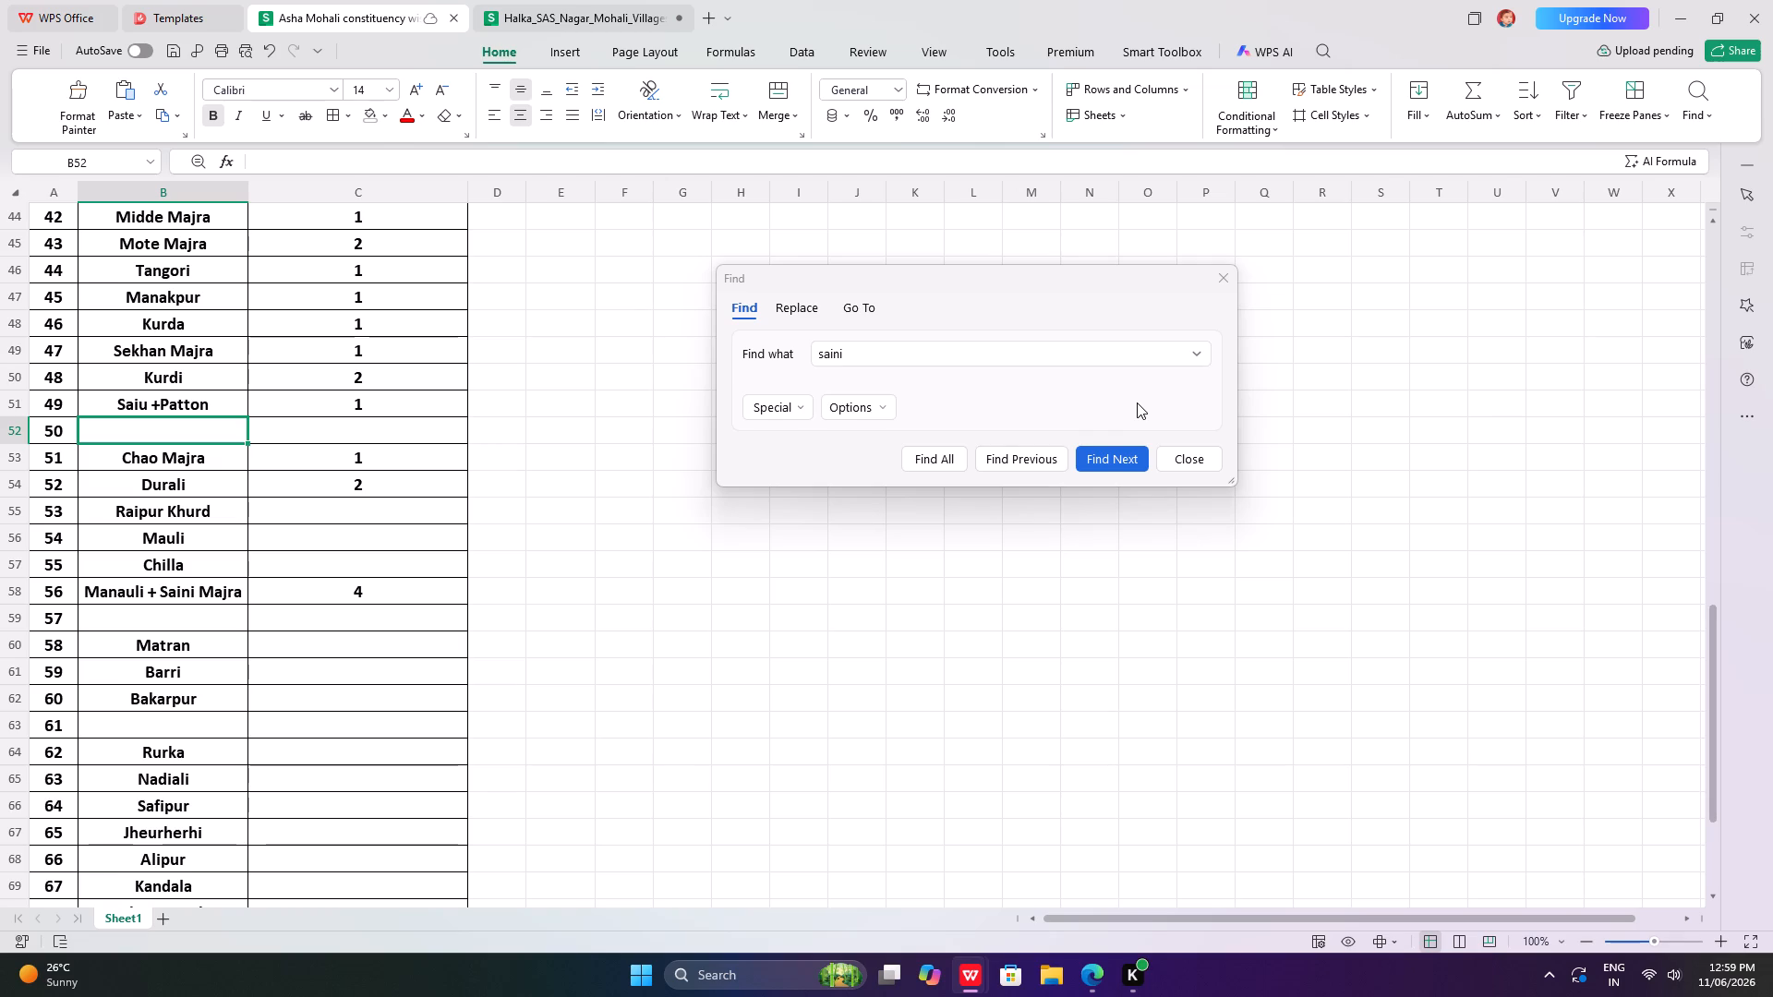
# Search the sheet for the village name "chapper" and the shortened term "chapp".
pyautogui.hotkey('ctrl', 'f')
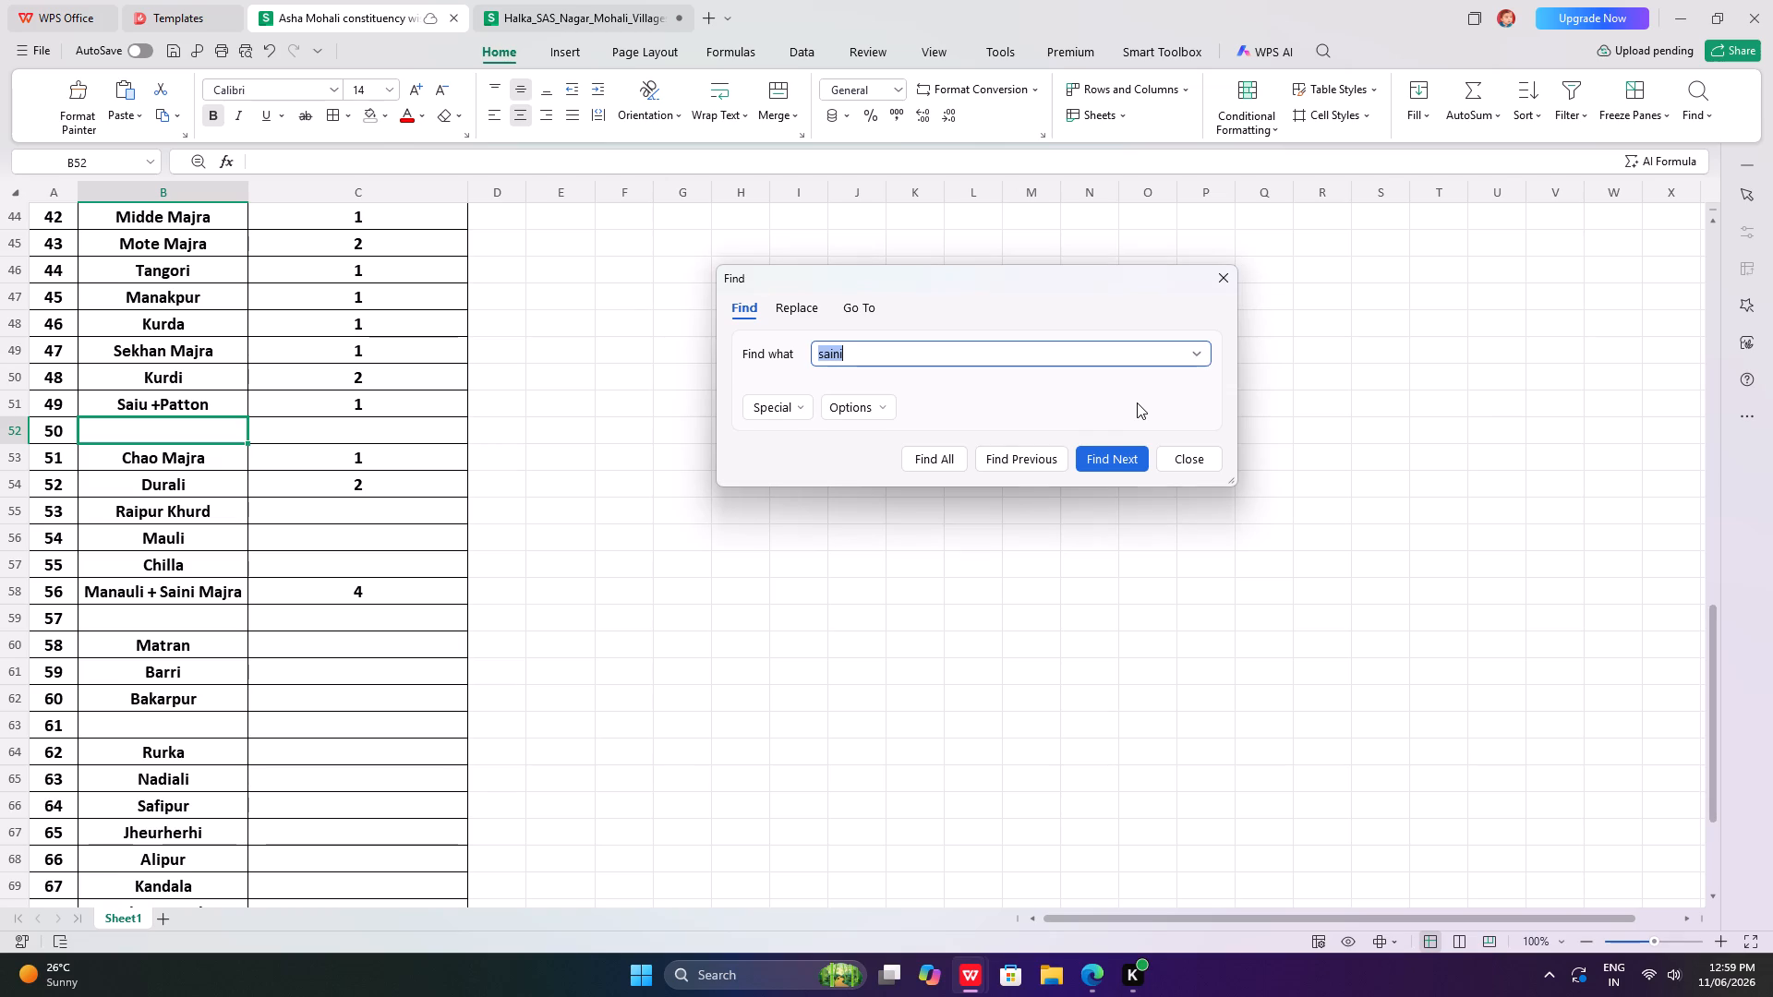
pyautogui.write('chape')
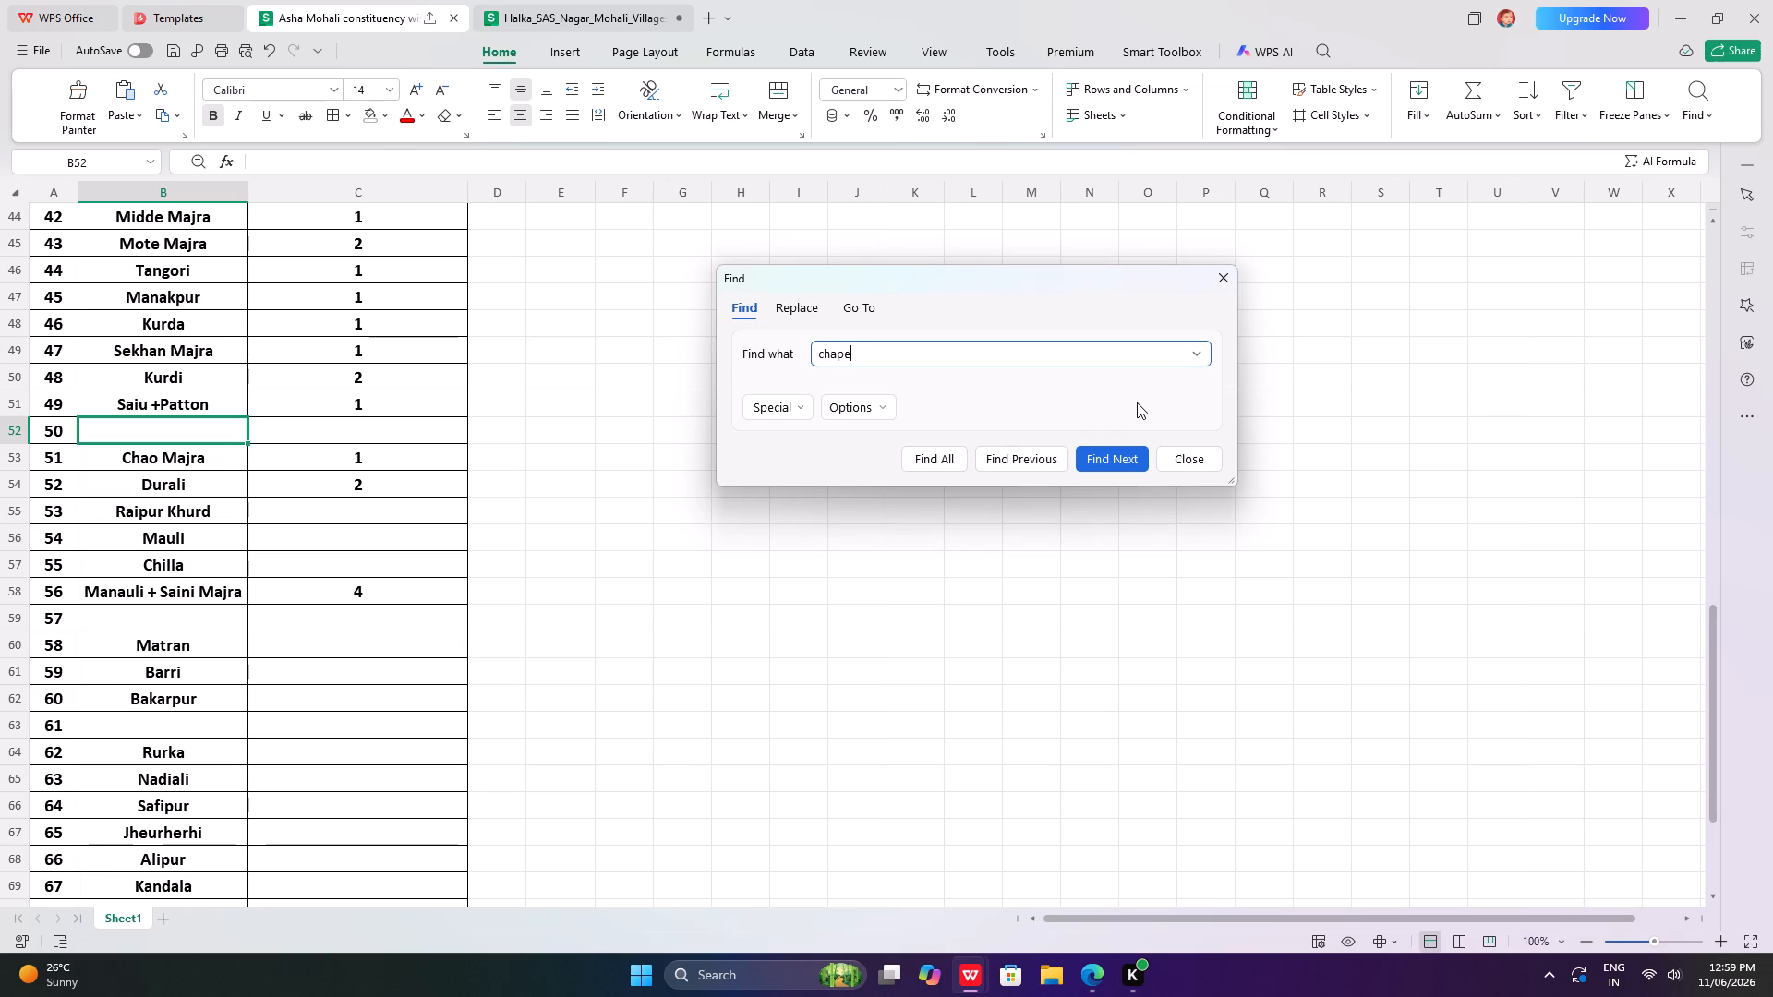
pyautogui.press('BackSpace')
pyautogui.write('oer')
pyautogui.press('BackSpace')
pyautogui.press('BackSpace')
pyautogui.press('BackSpace')
pyautogui.write('per')
pyautogui.press('Return')
pyautogui.press('Return')
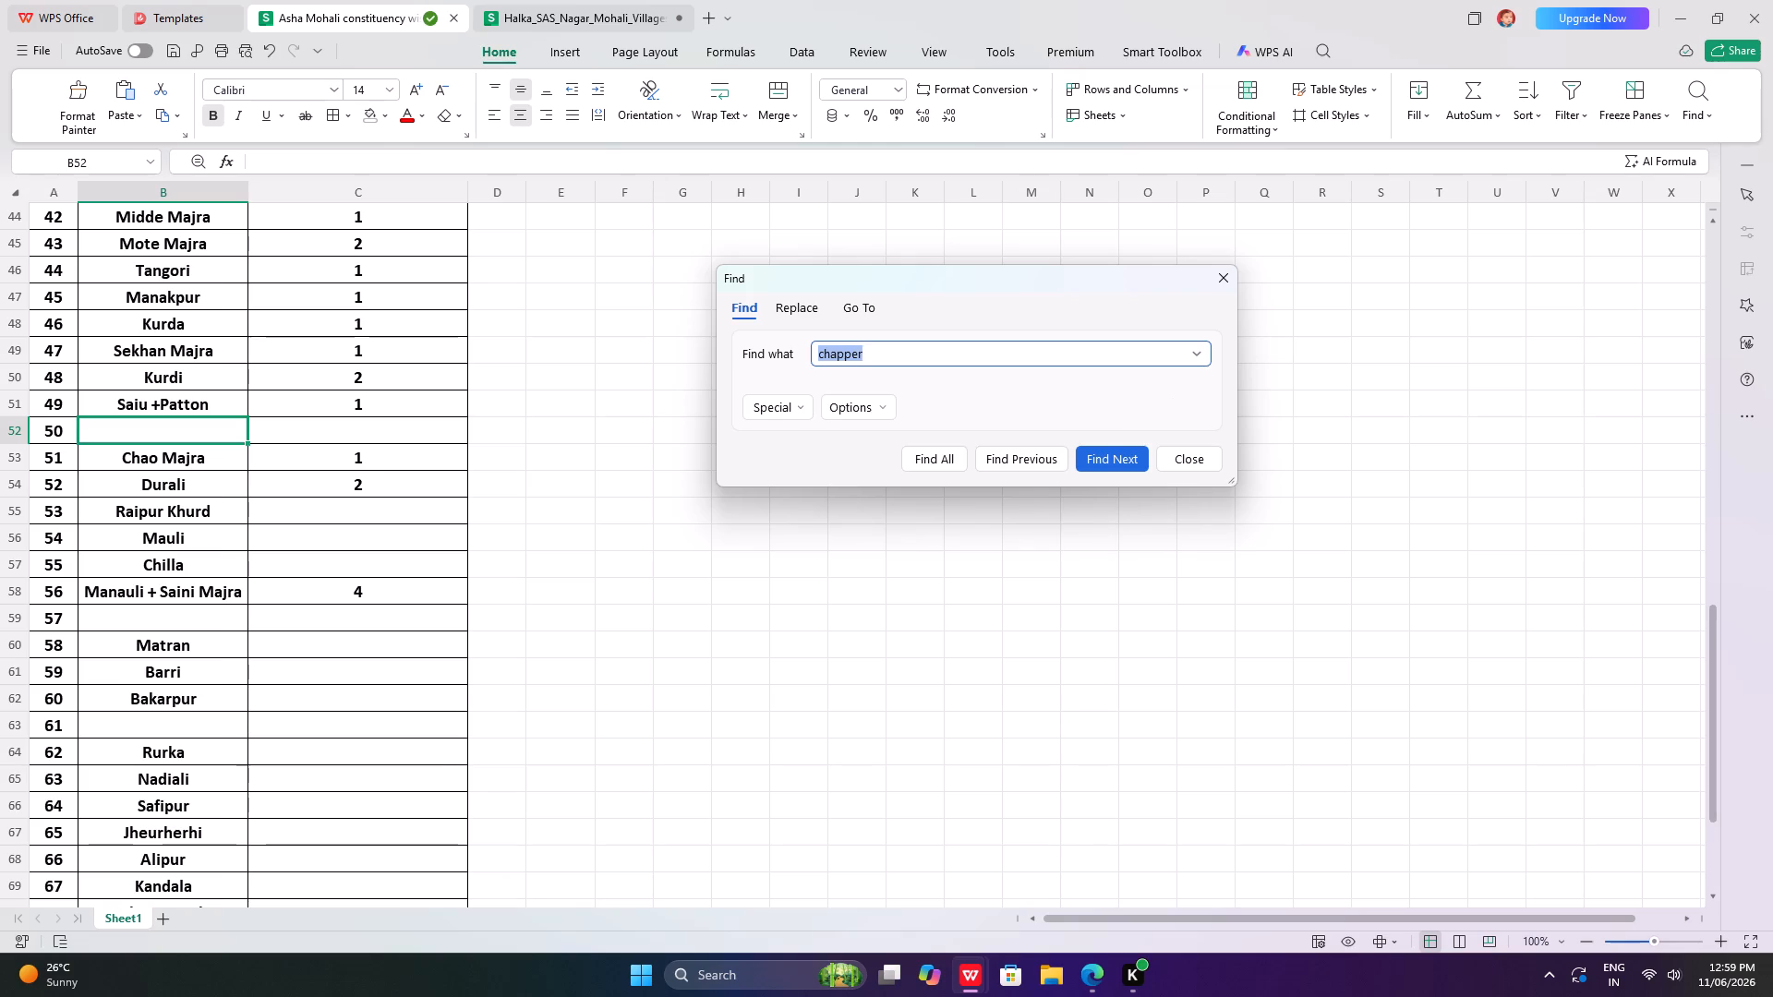
pyautogui.click(876, 610)
pyautogui.click(863, 345)
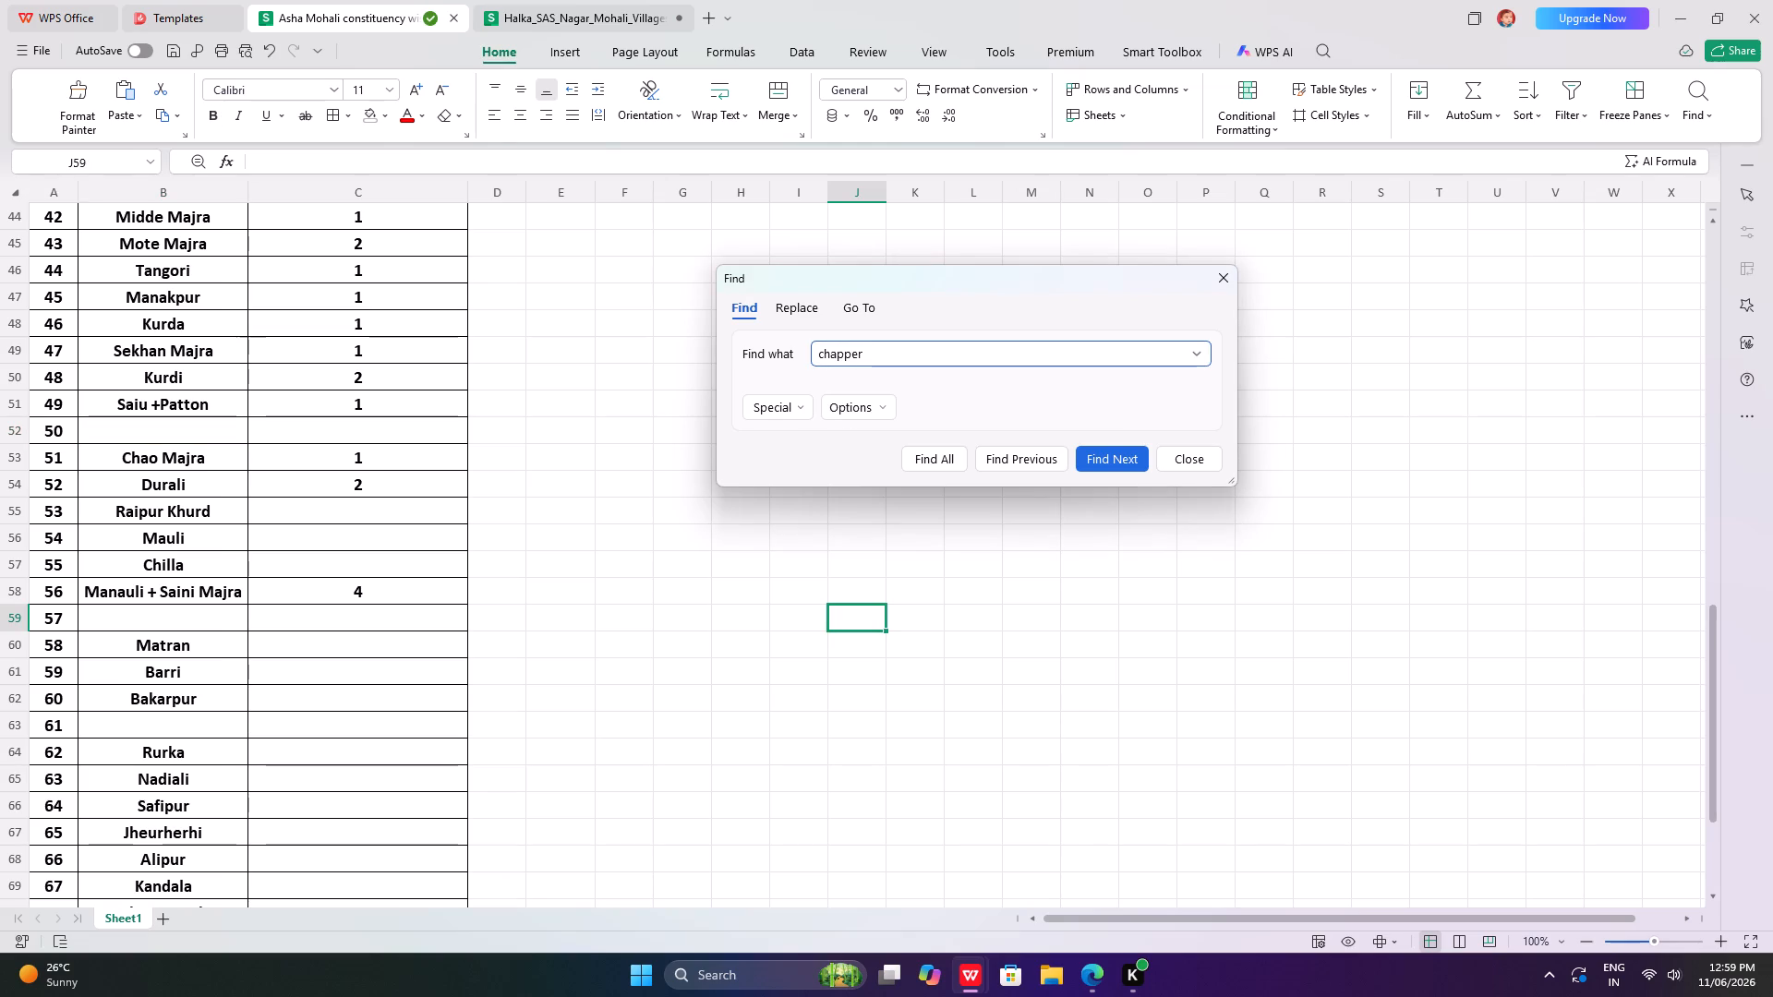
pyautogui.press('BackSpace')
pyautogui.press('BackSpace')
pyautogui.press('Return')
pyautogui.press('Return')
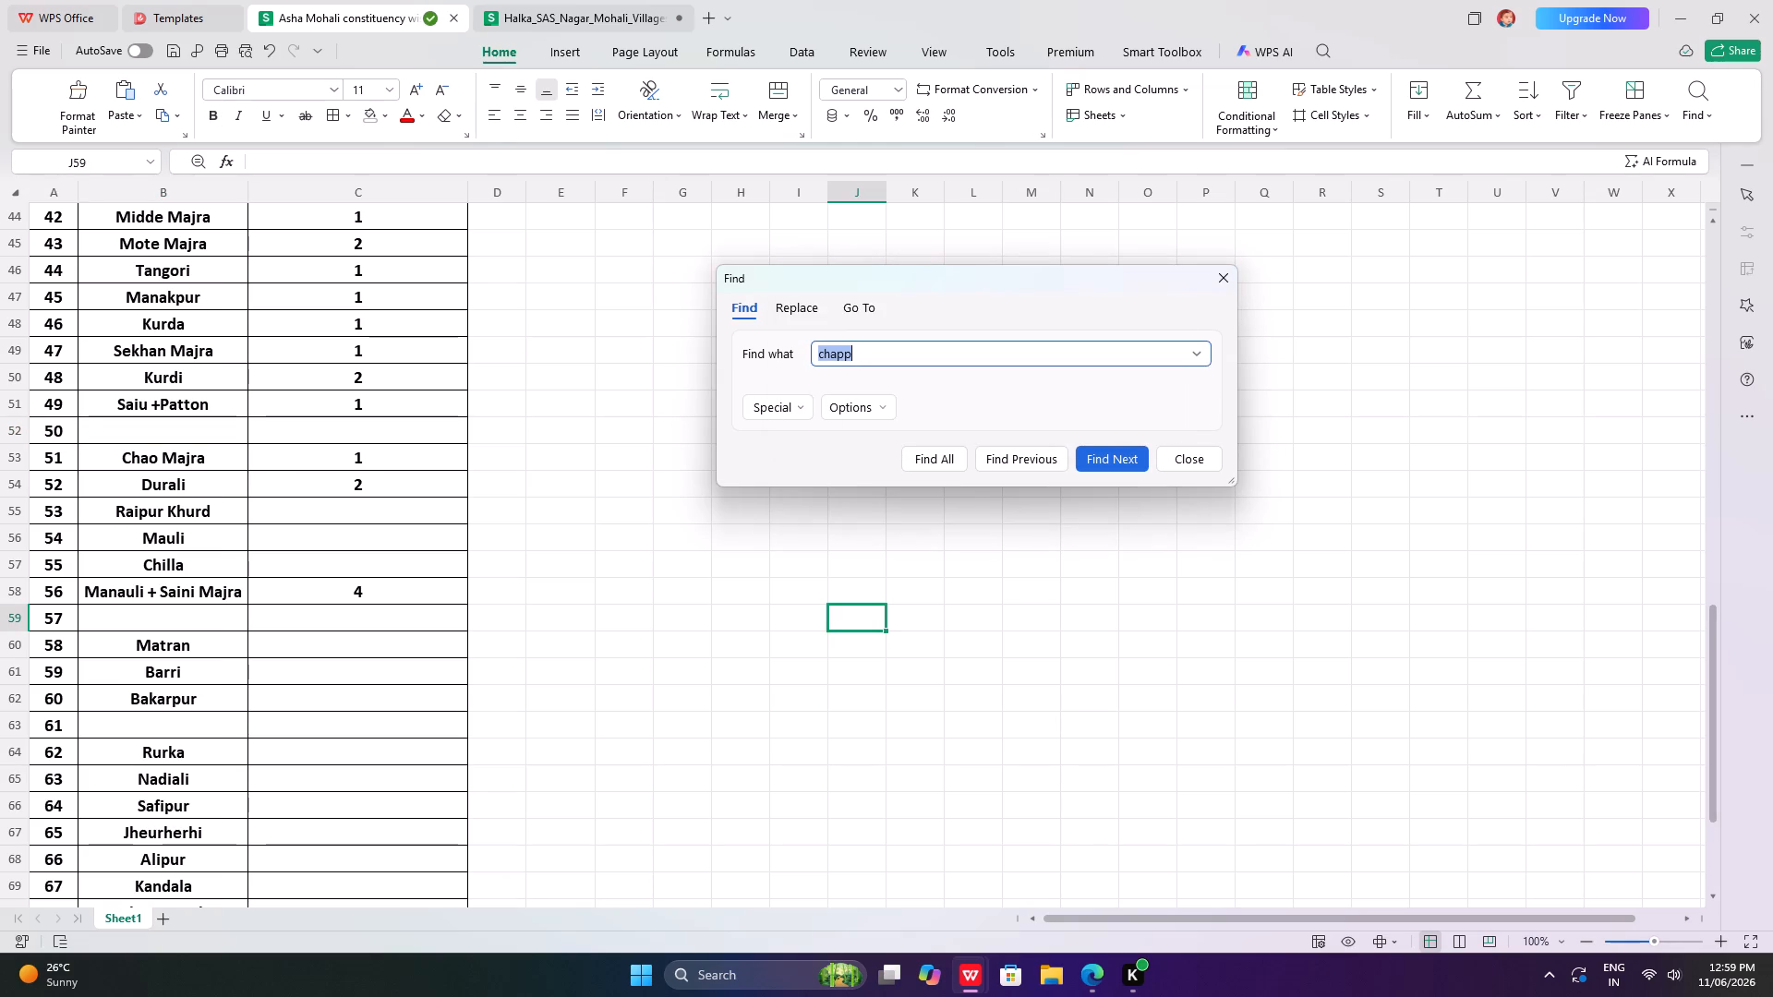
# Search the sheet for "cha" to locate the Chaparchiri villages.
pyautogui.write('cha')
pyautogui.press('Delete')
pyautogui.press('Return')
pyautogui.press('Return')
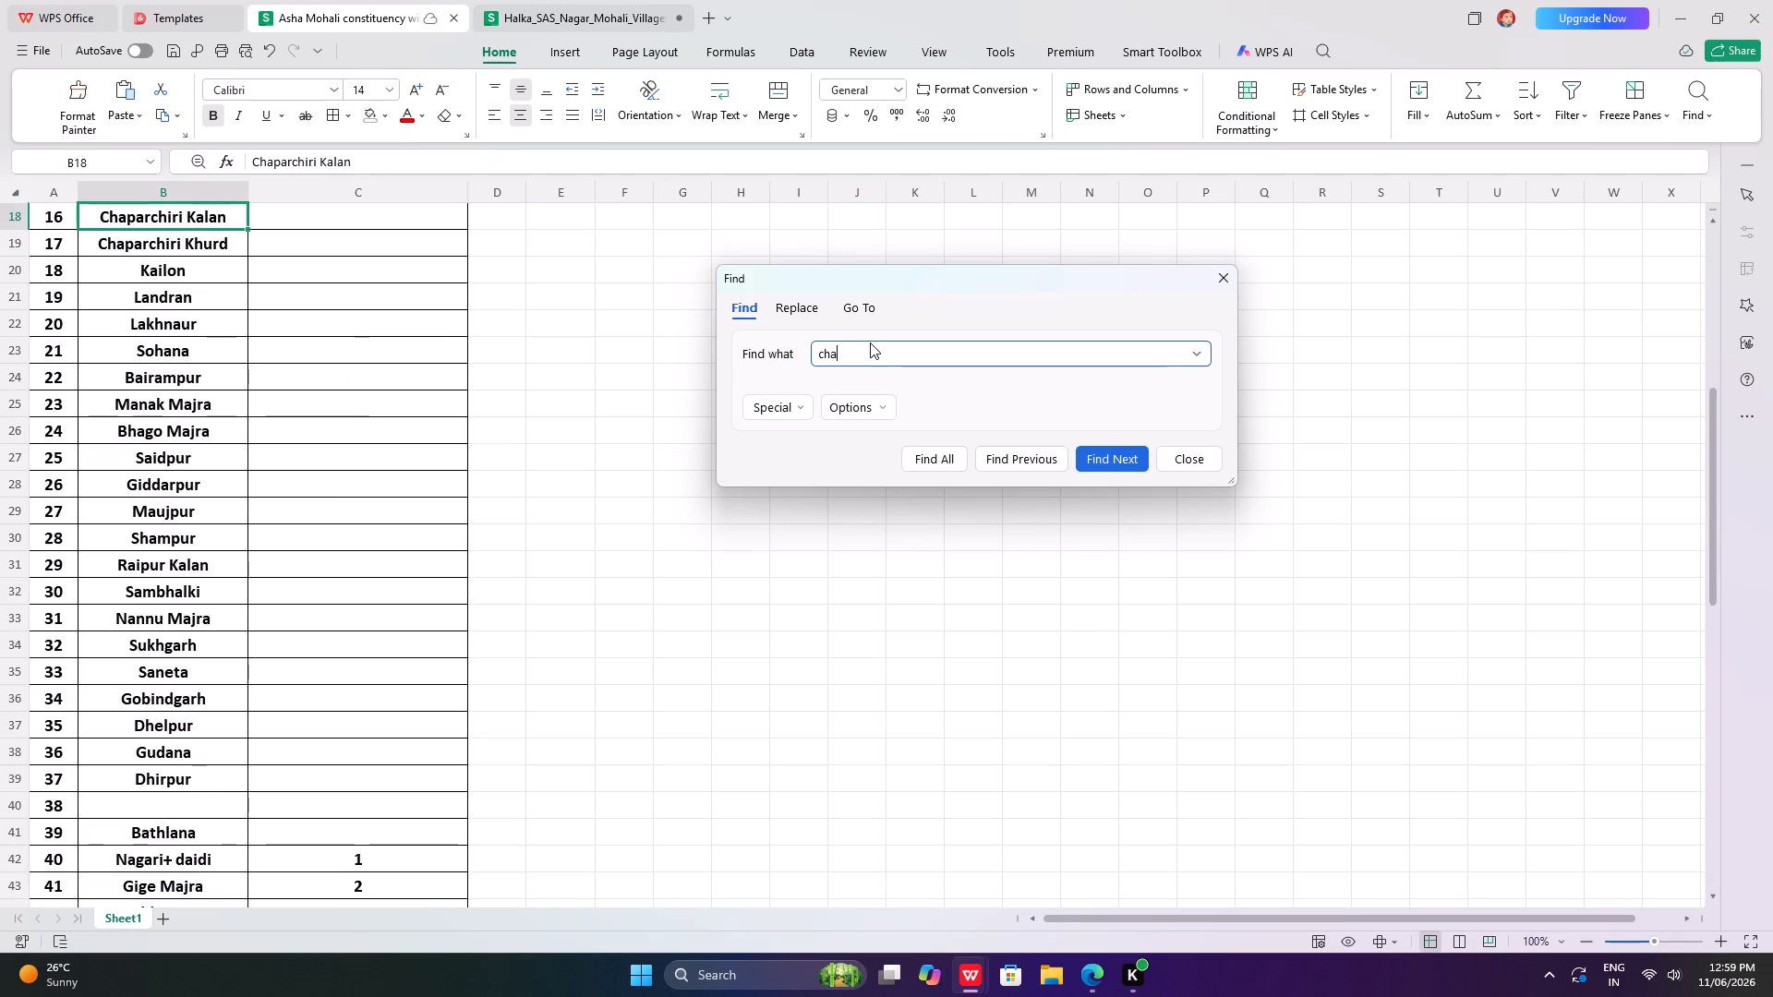
pyautogui.press('Return')
pyautogui.scroll(3, 240, 332)
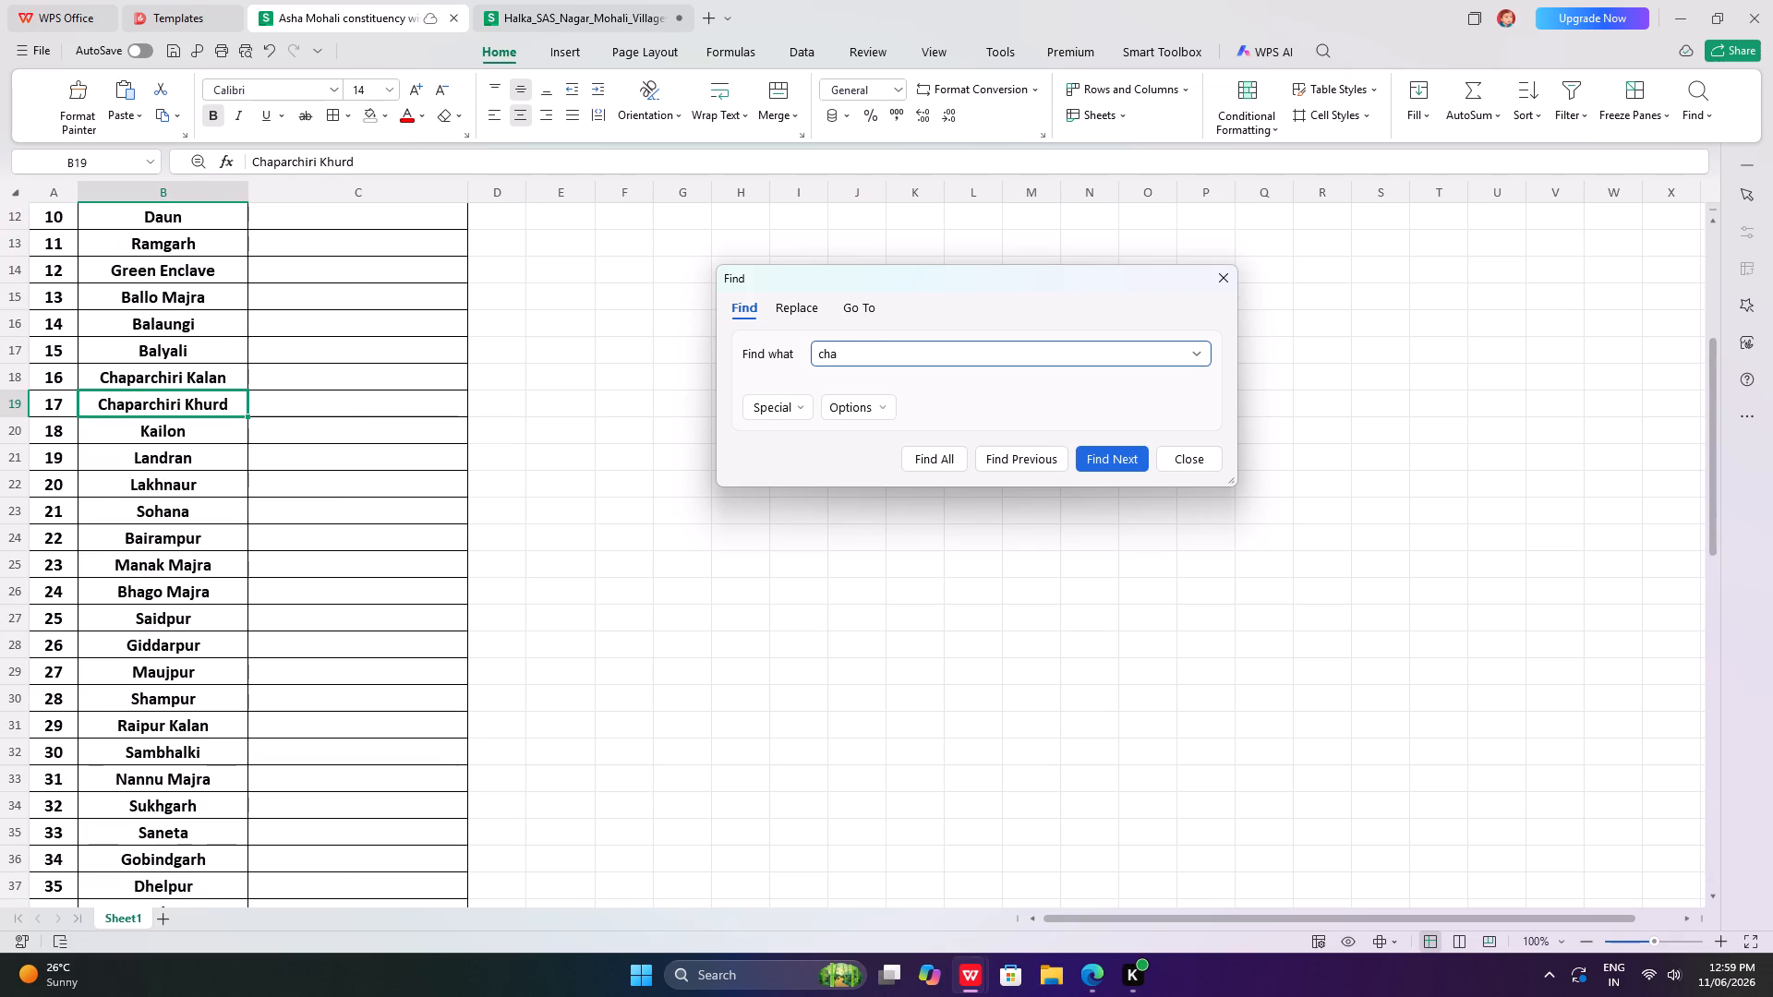
# Increase the height of the Chaparchiri Kalan row at serial number 16 to a little over double.
pyautogui.doubleClick(235, 377)
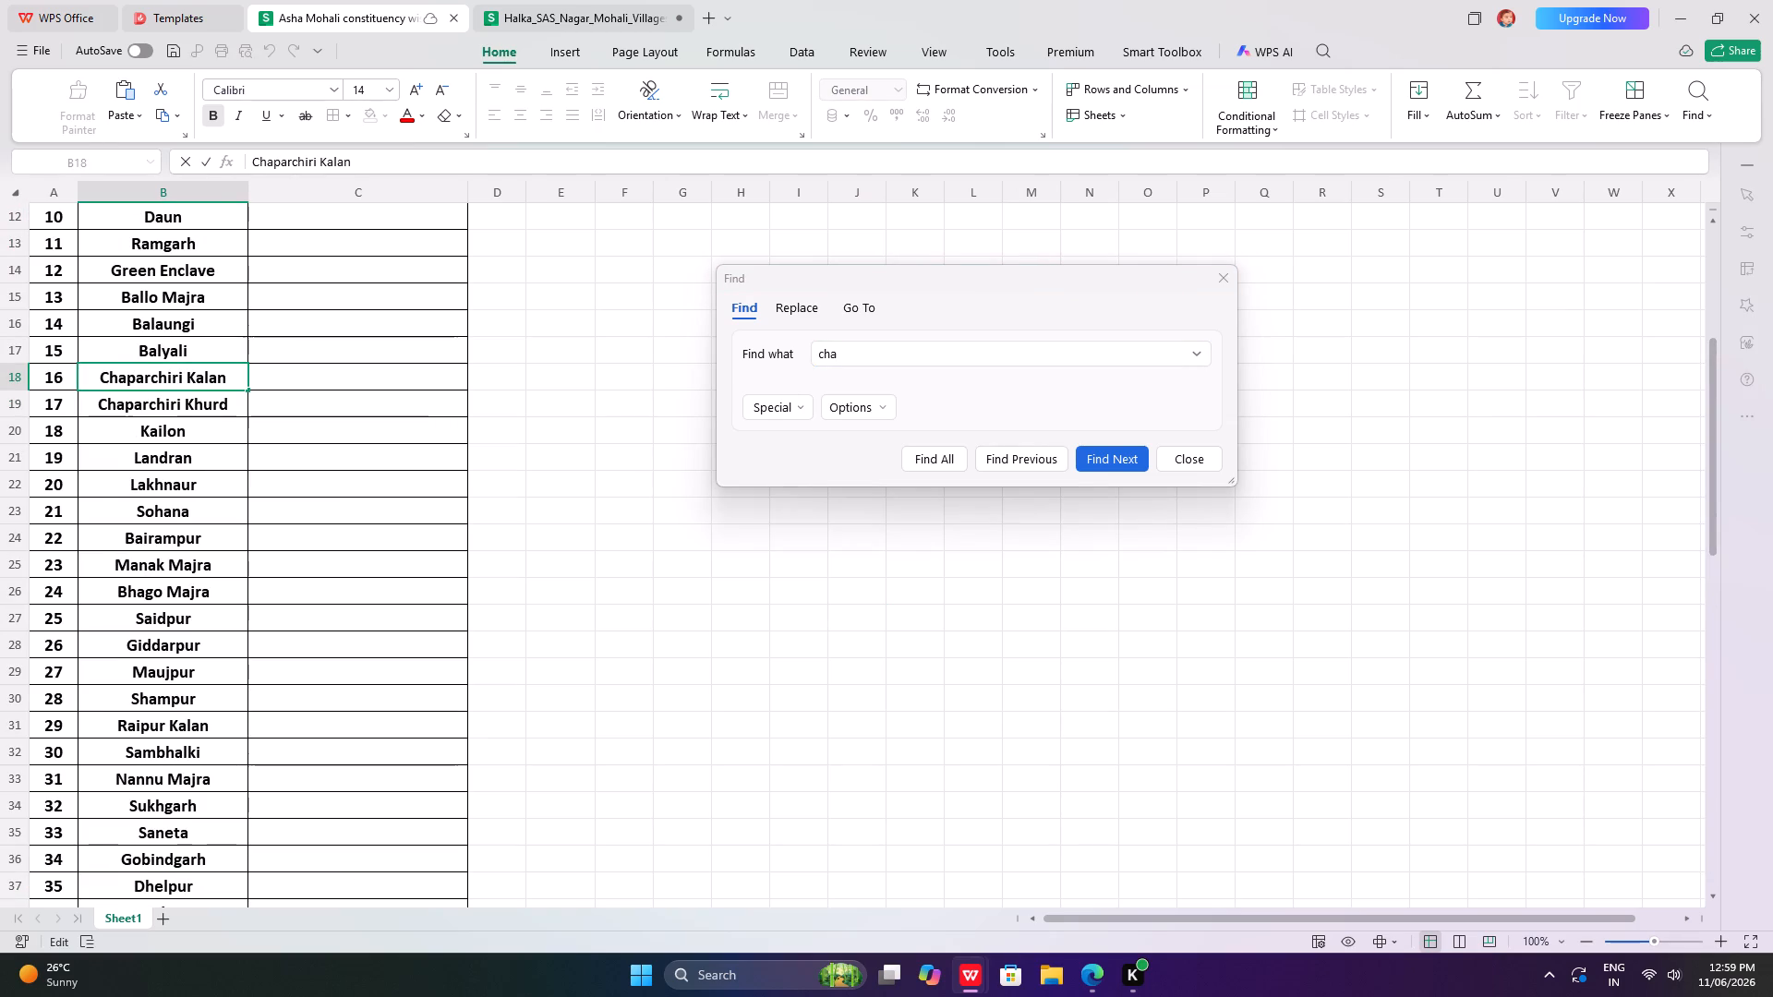
pyautogui.click(27, 422)
pyautogui.click(13, 378)
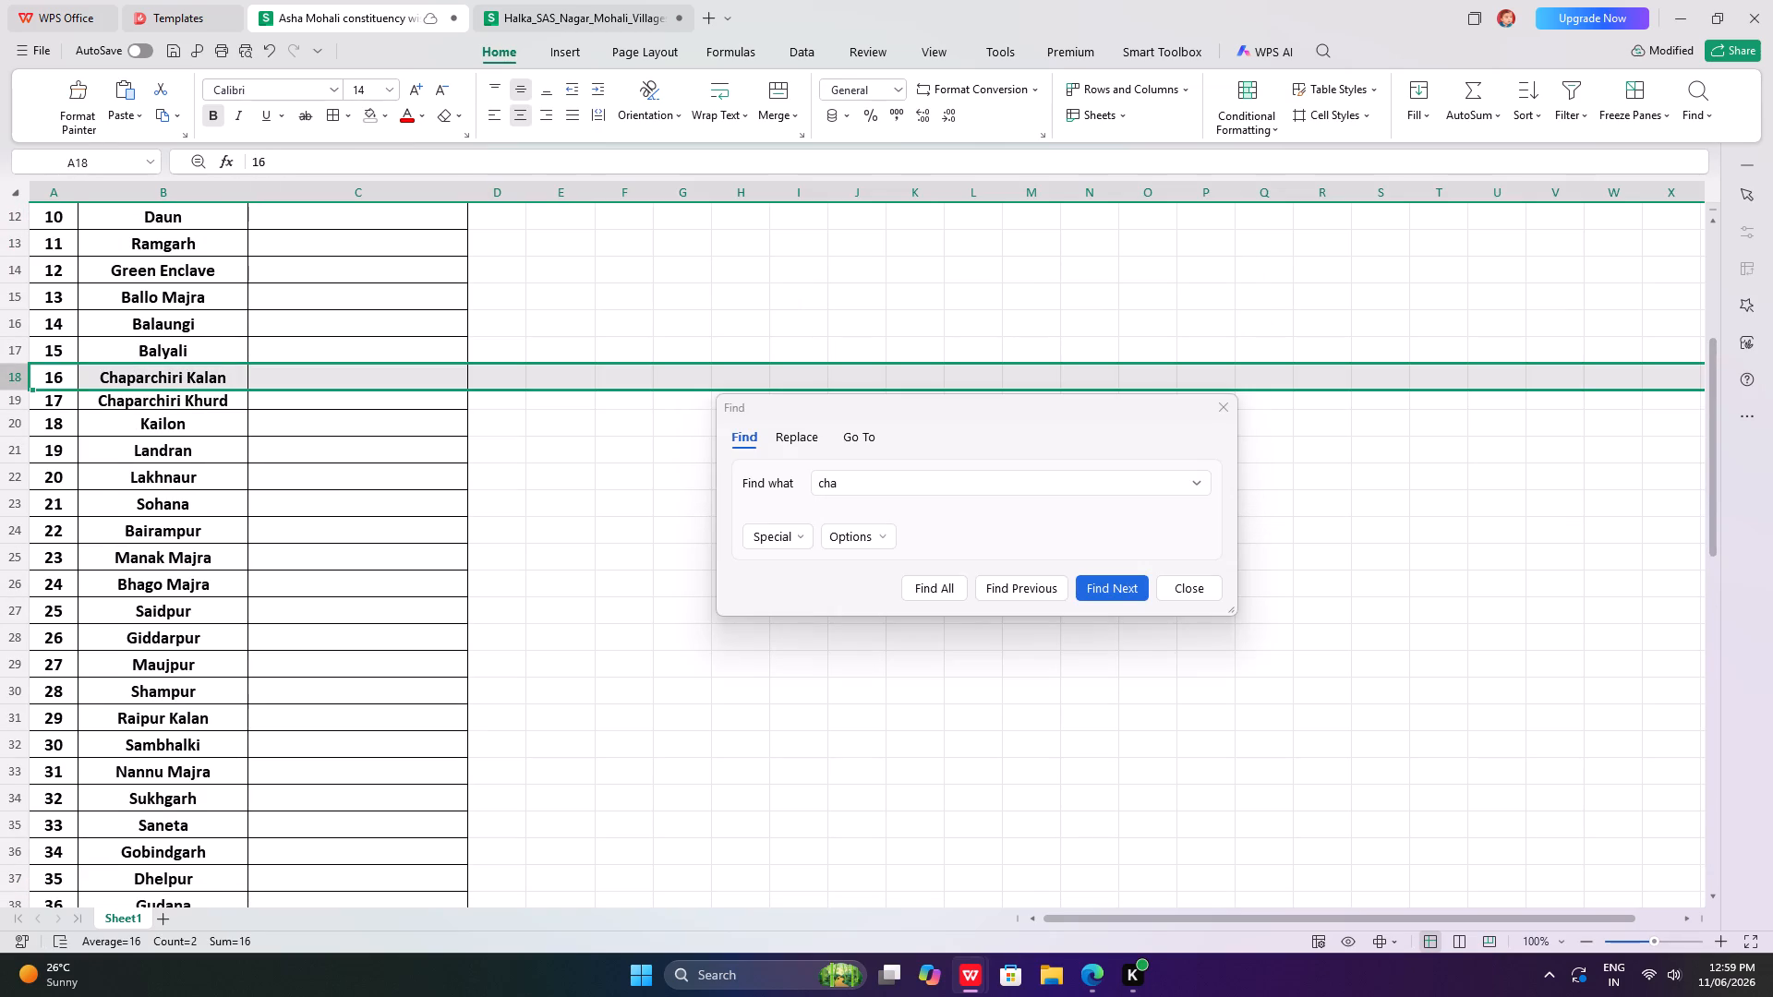
pyautogui.moveTo(20, 390); pyautogui.dragTo(18, 426)
# Move the Chaparchiri Khurd name from serial number 17 into serial number 16, making it "Chaparchiri Kalan+Chaparchiri Khurd".
pyautogui.doubleClick(232, 395)
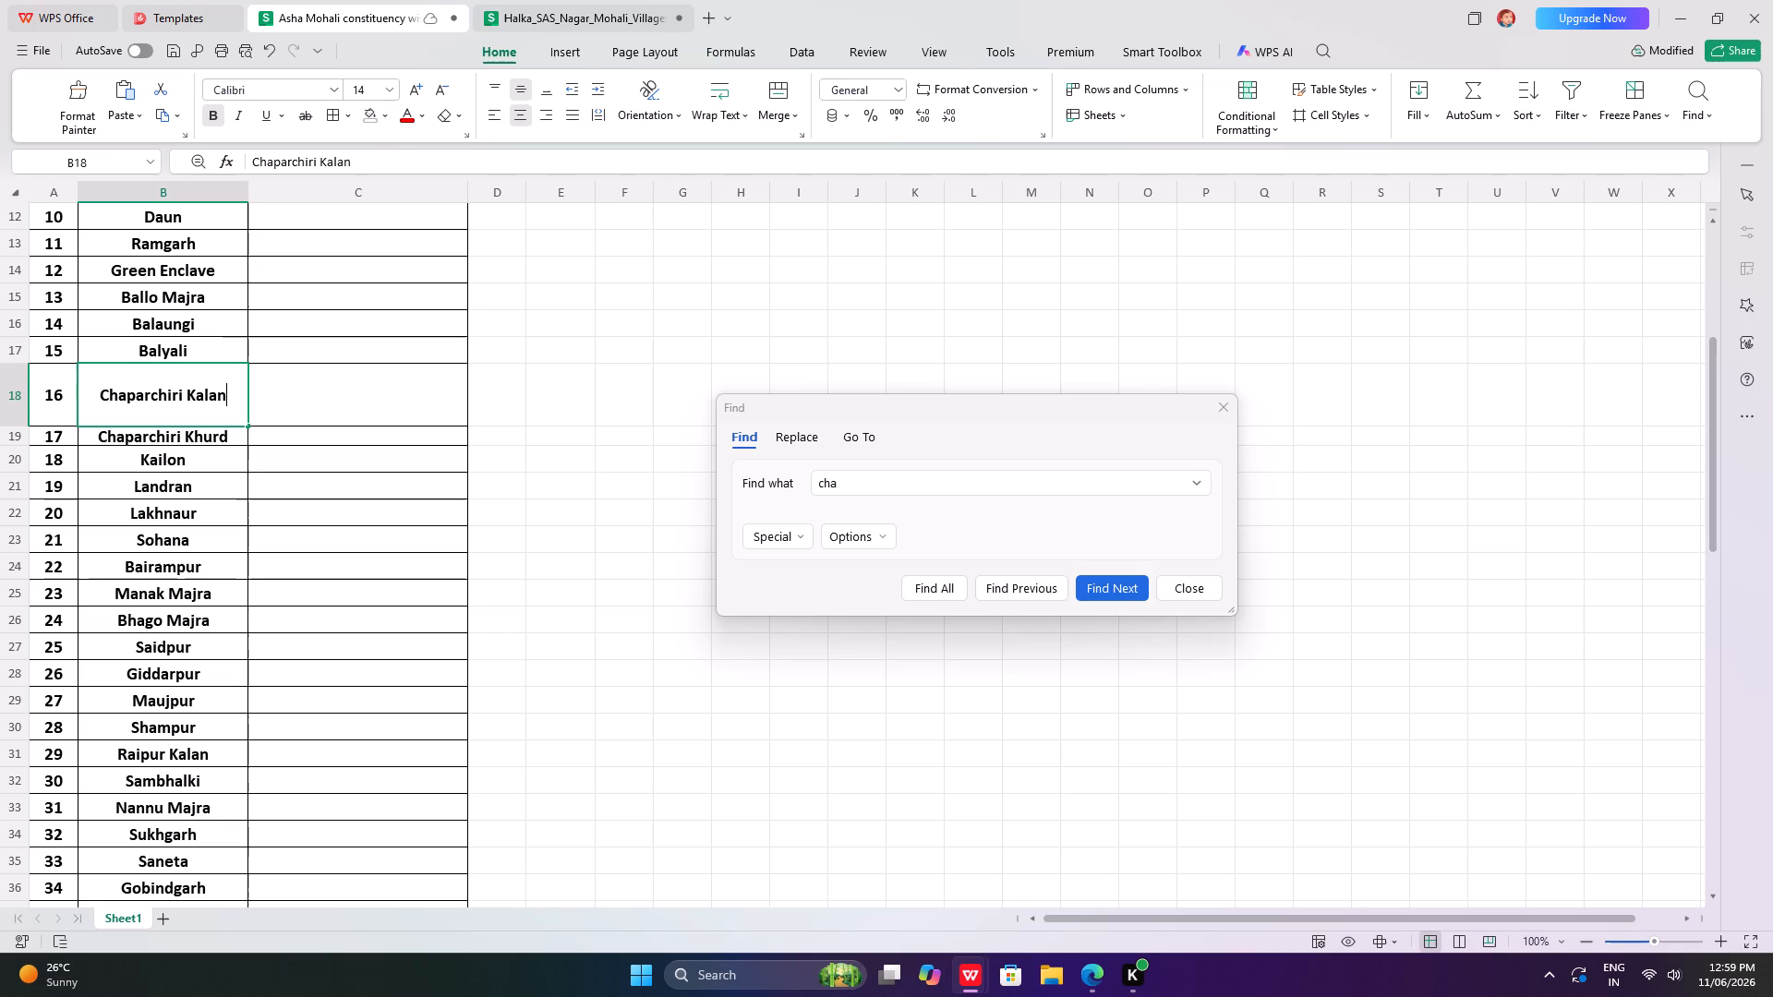
pyautogui.hotkey('shift', '+')
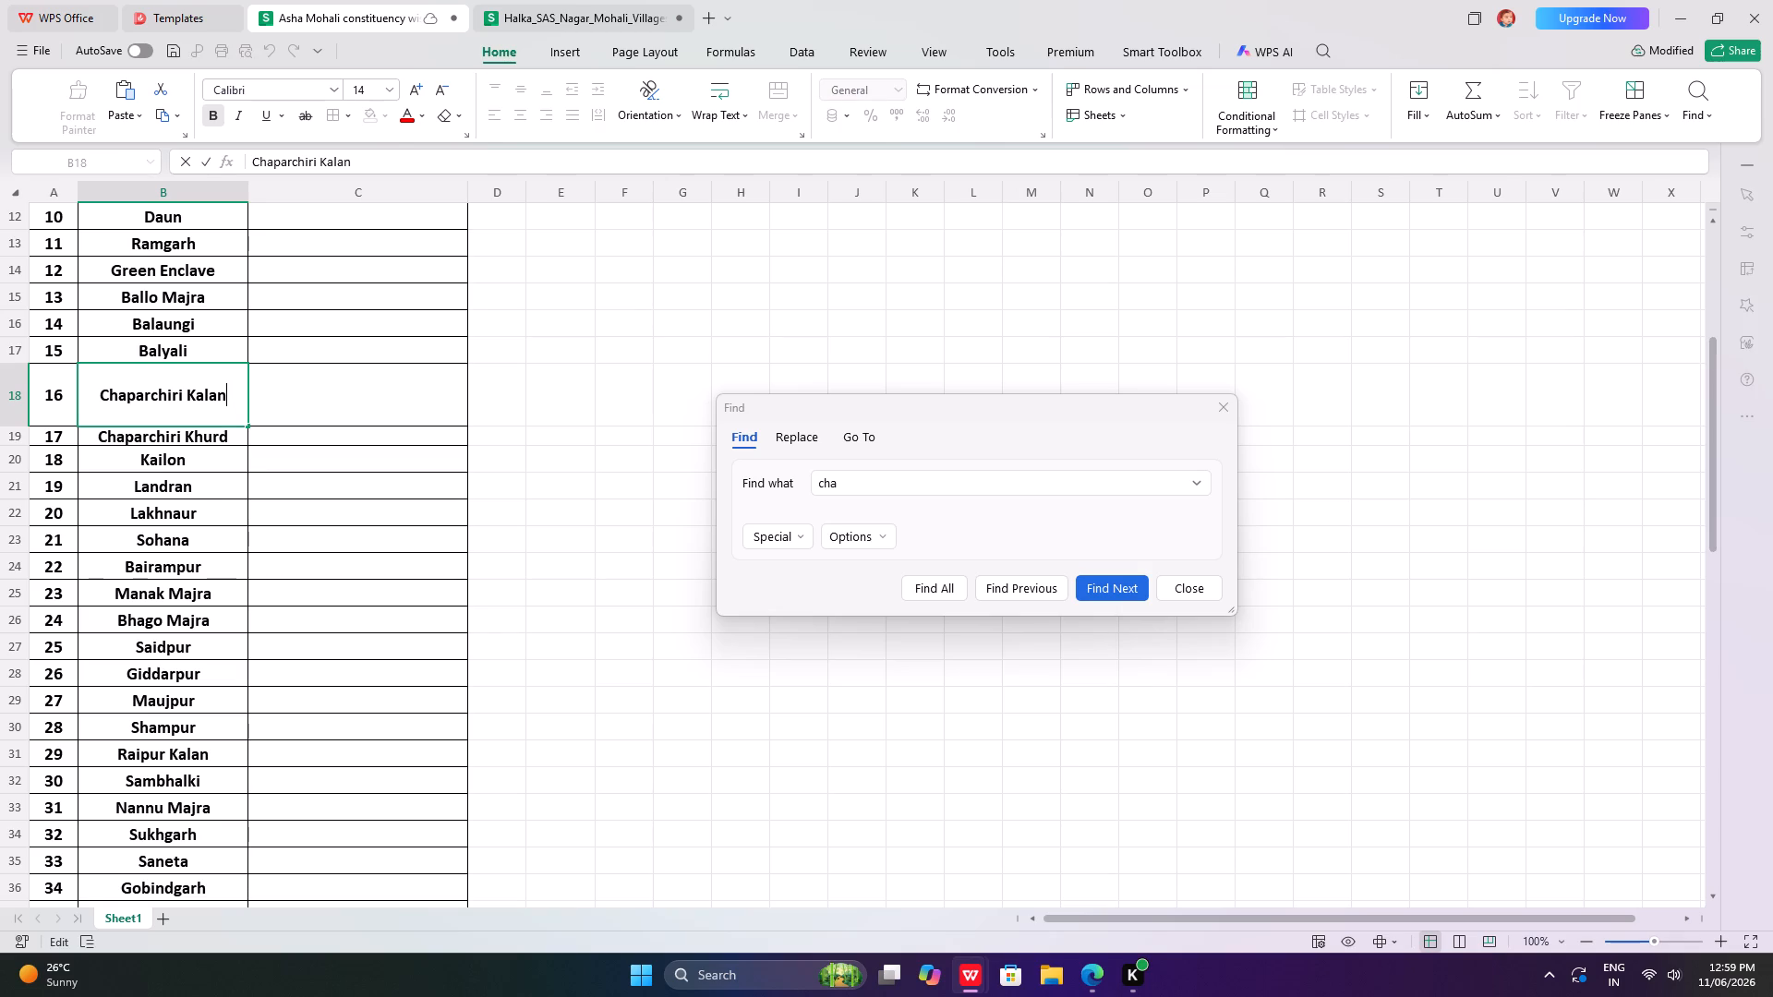
pyautogui.doubleClick(241, 433)
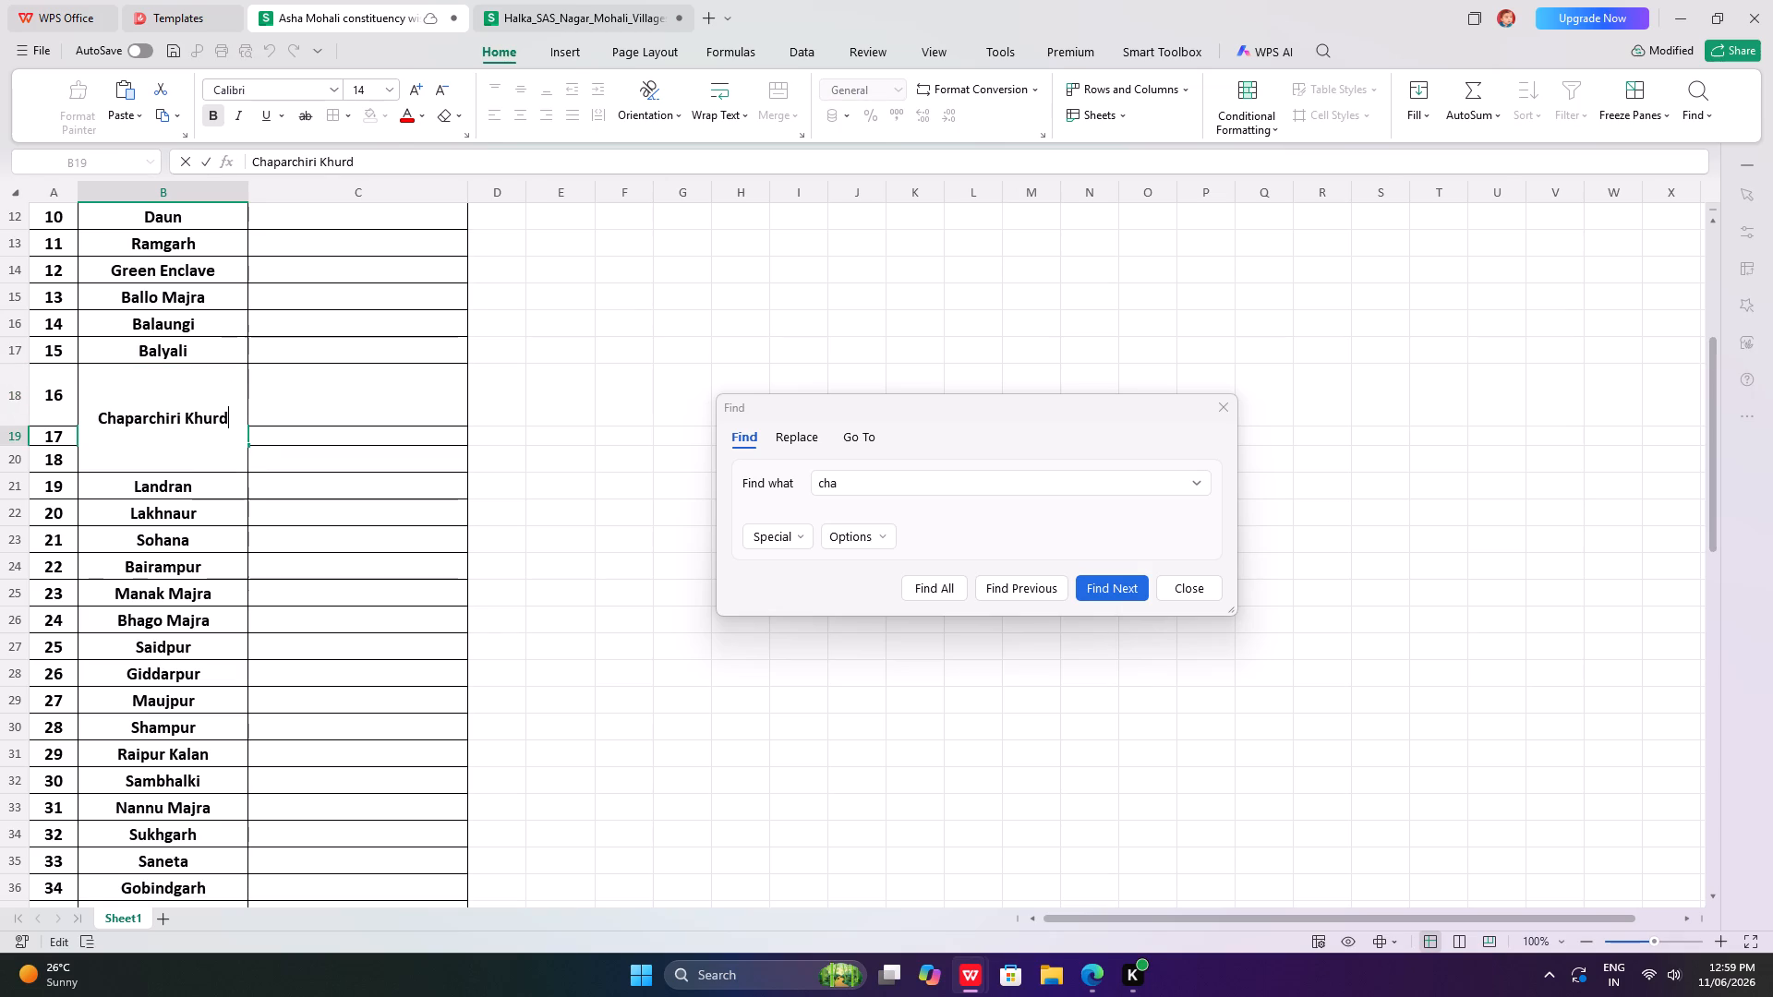
pyautogui.moveTo(234, 426); pyautogui.dragTo(0, 424)
pyautogui.hotkey('ctrl', 'x')
pyautogui.click(144, 589)
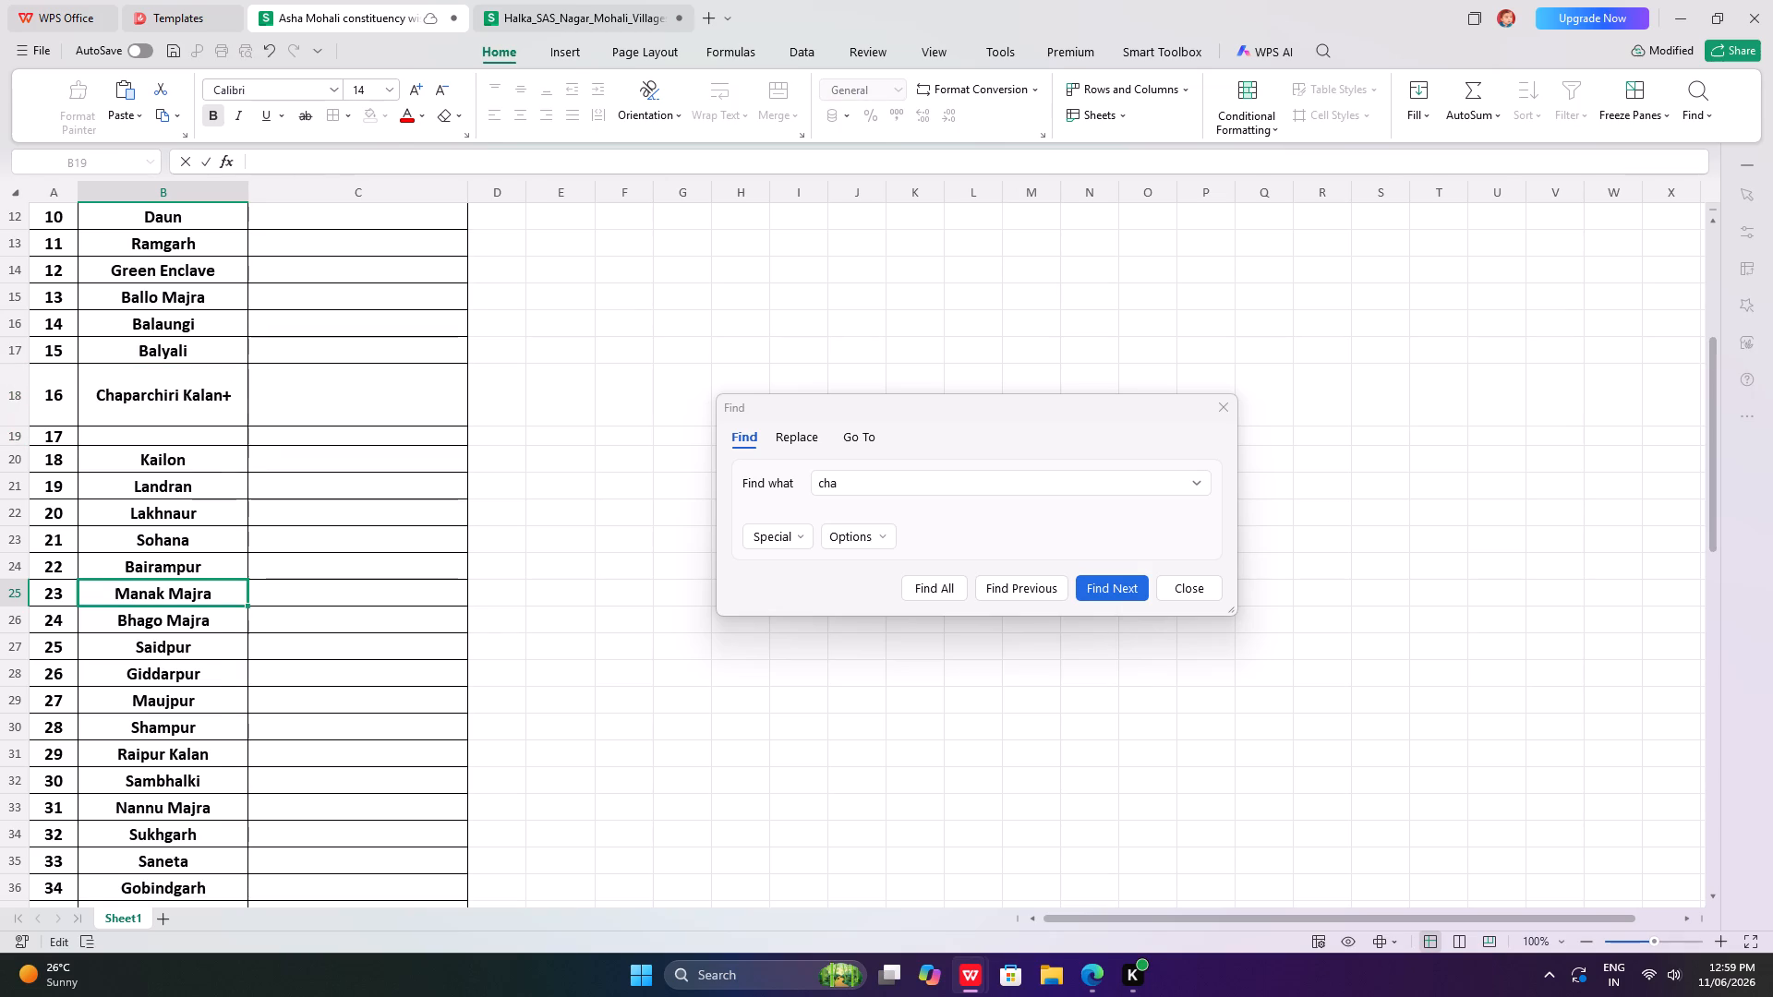
pyautogui.doubleClick(238, 387)
pyautogui.hotkey('ctrl', 'v')
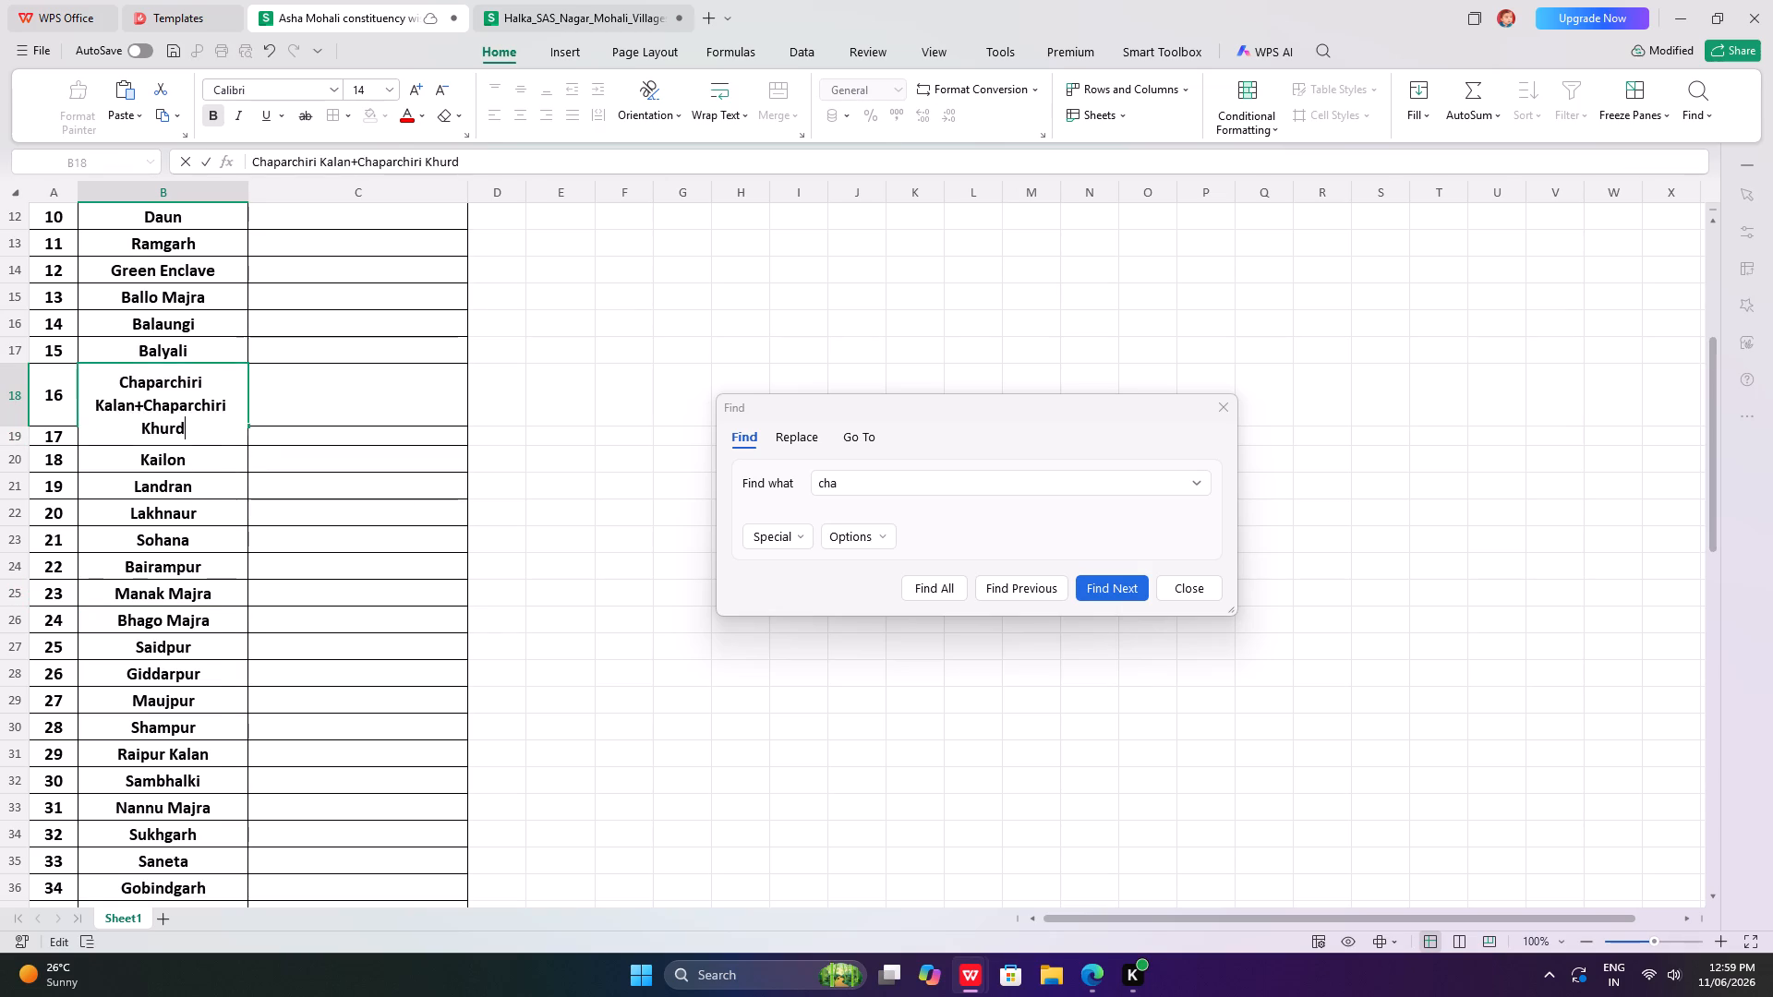
pyautogui.moveTo(188, 540); pyautogui.dragTo(196, 526)
pyautogui.click(201, 409)
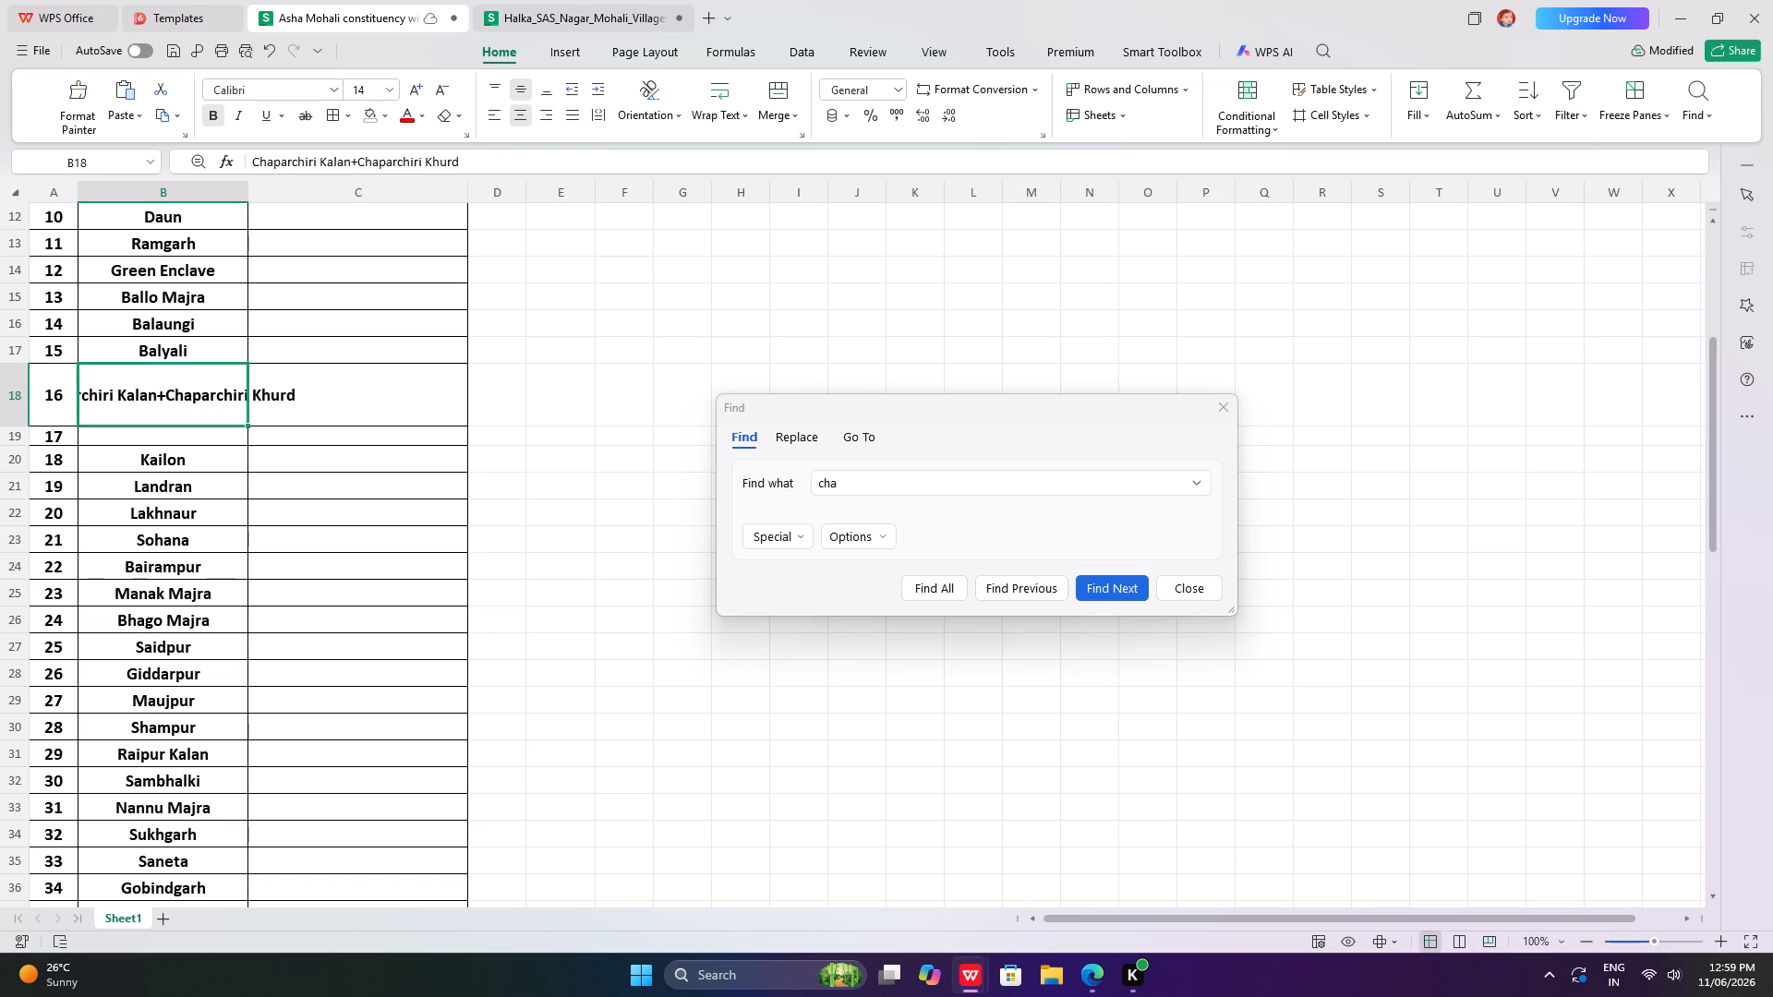
# Insert a line break before "Khurd" in the combined Chaparchiri name at serial number 16.
pyautogui.doubleClick(168, 397)
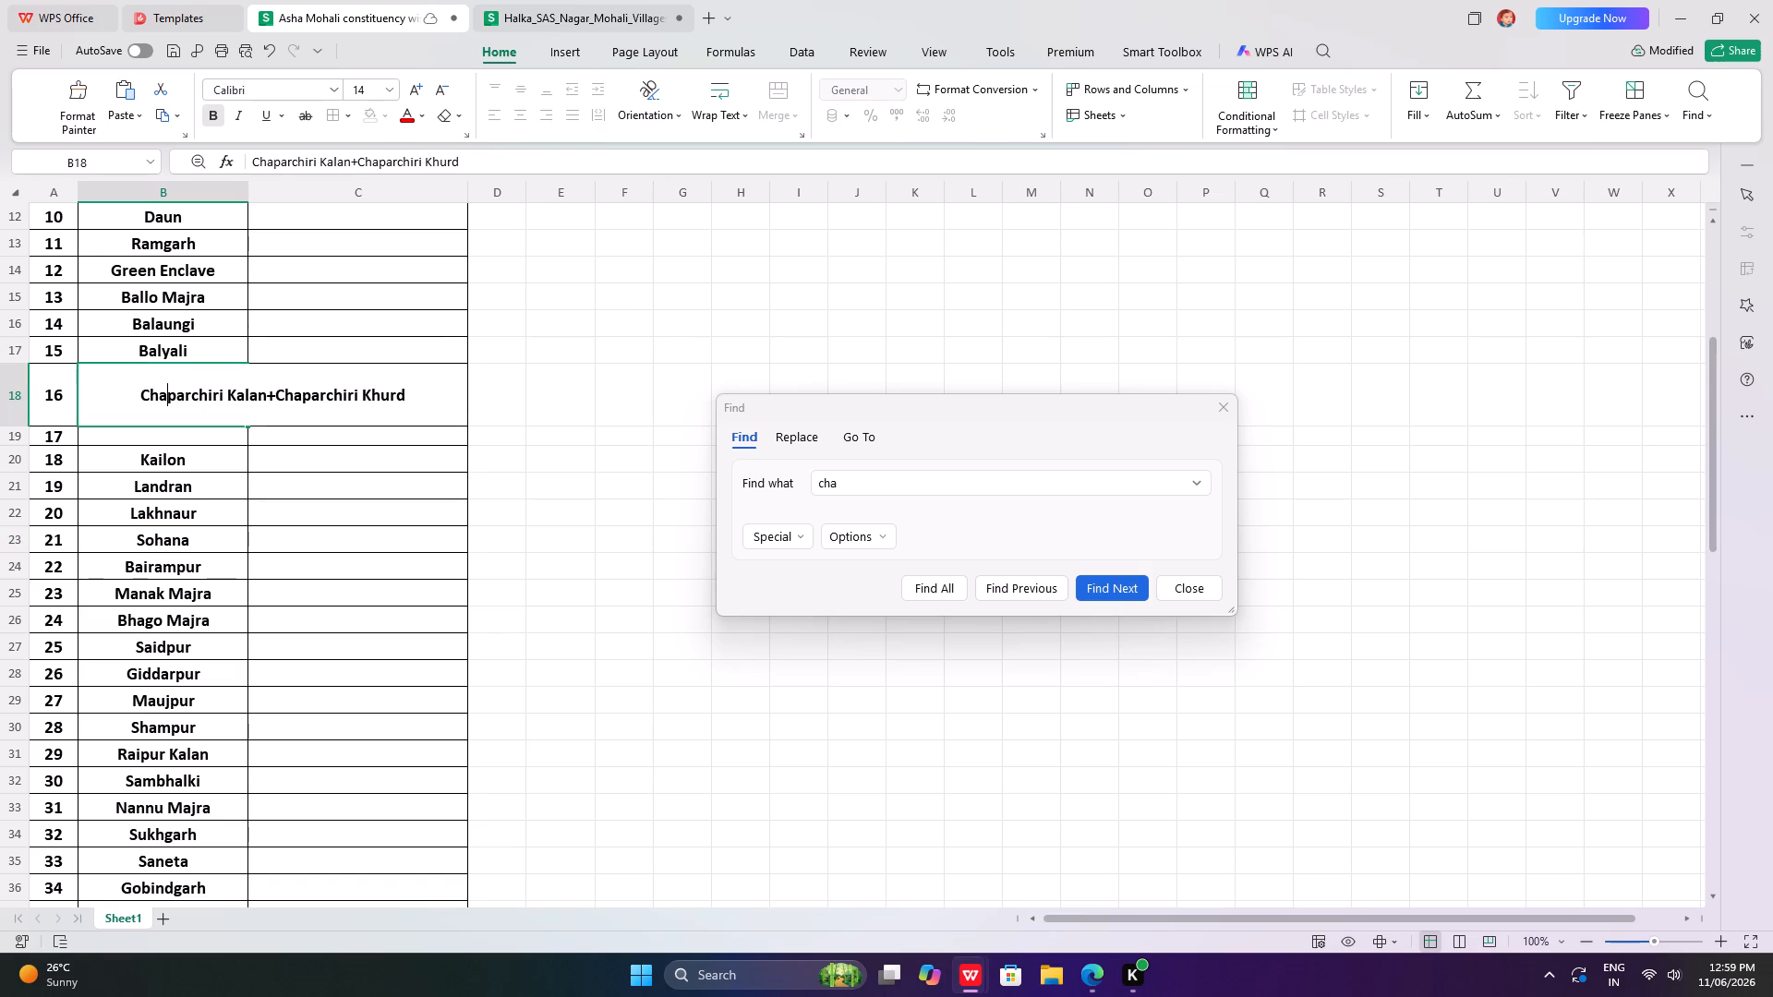
pyautogui.click(364, 403)
pyautogui.hotkey('alt', 'Return')
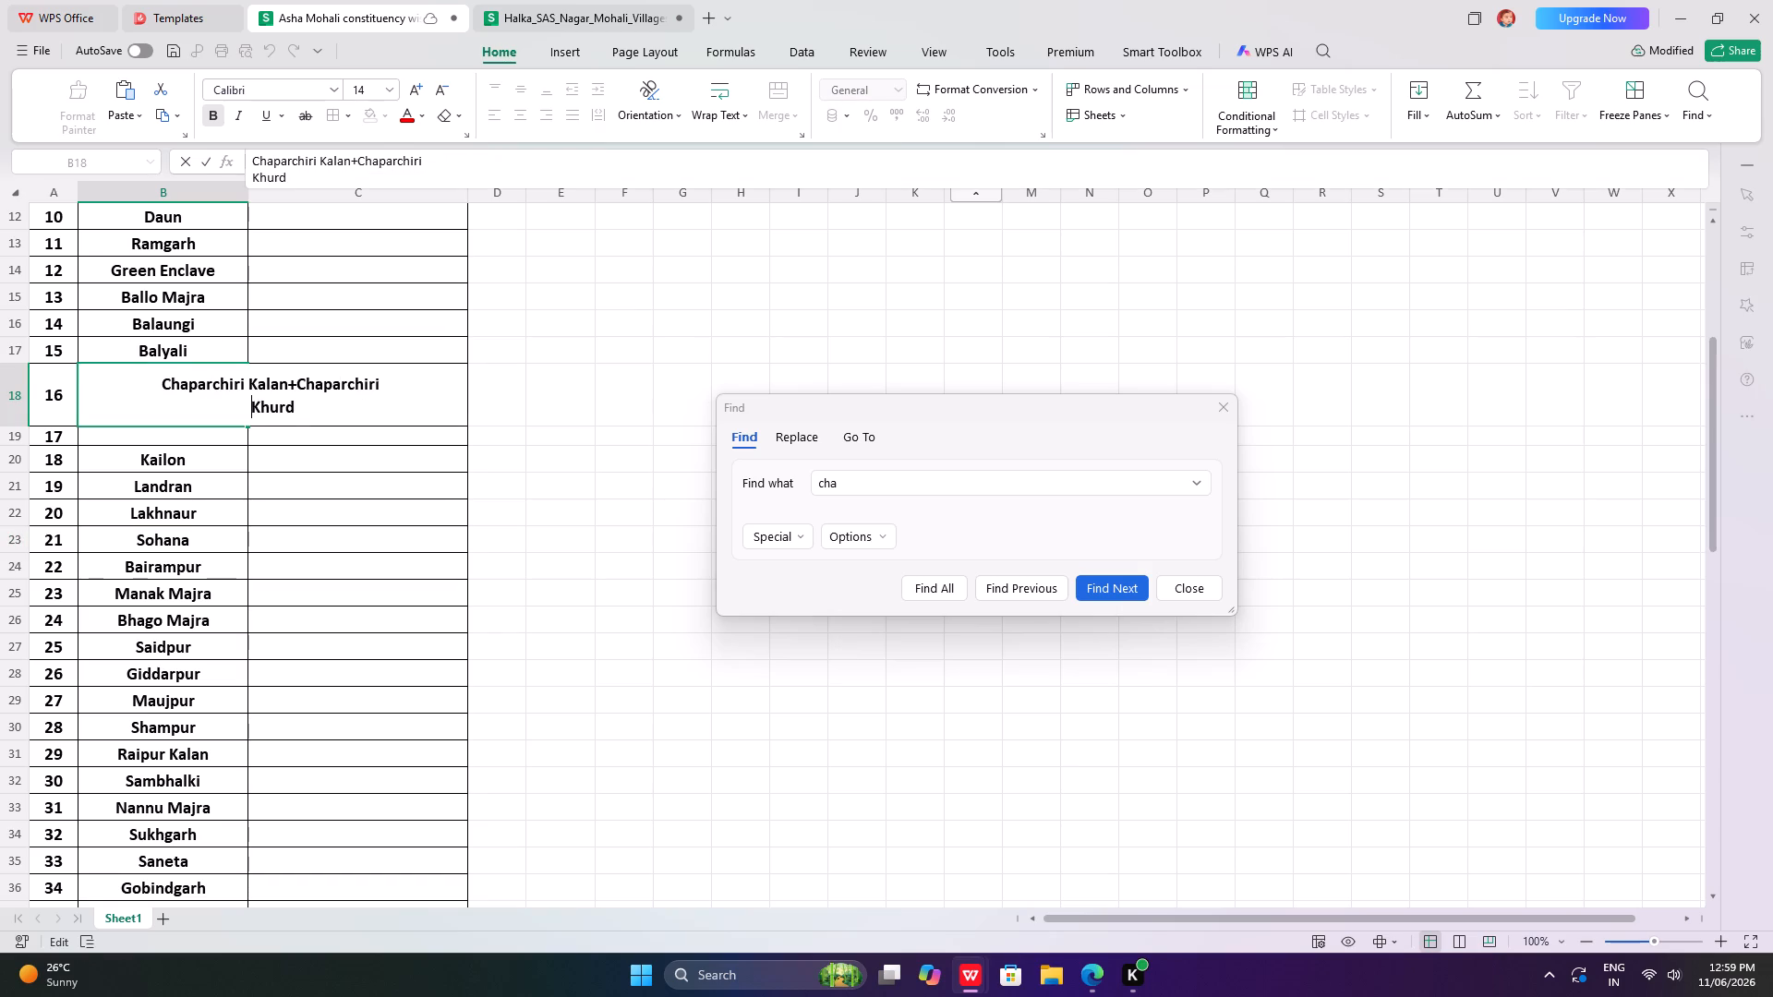
pyautogui.press('Return')
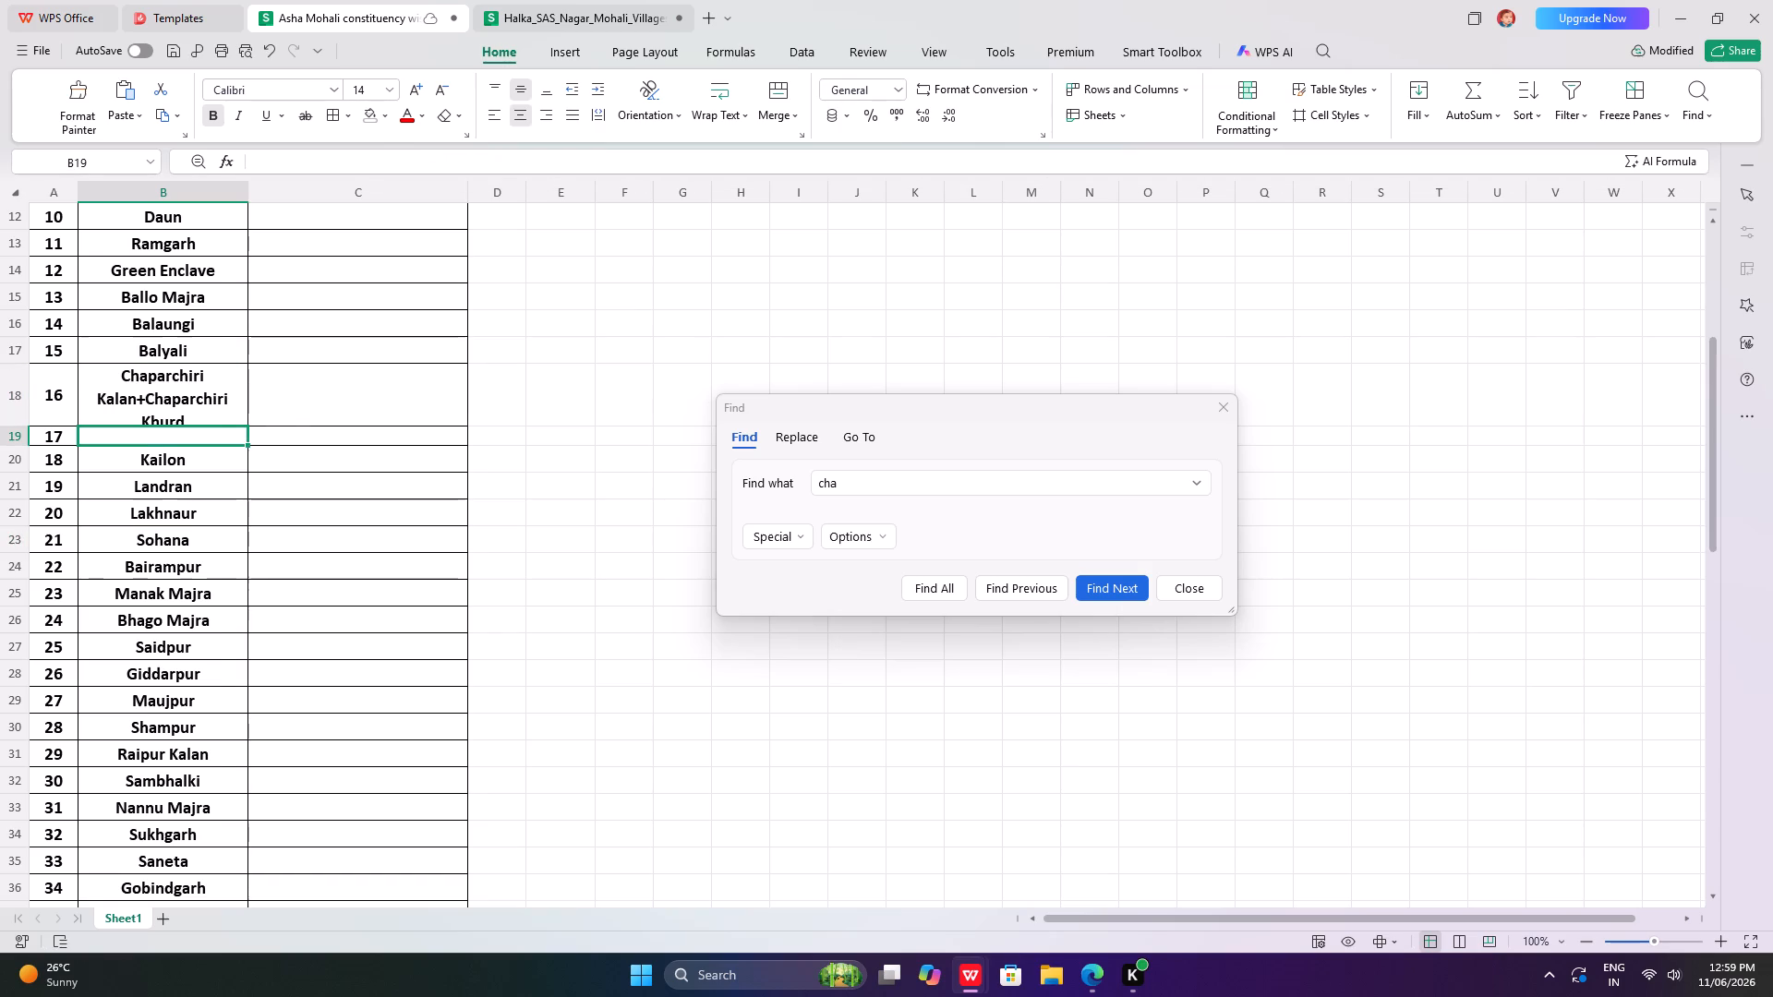
# Widen the village name column and insert a line break after "Chaparchiri Kalan+" in the serial number 16 entry.
pyautogui.moveTo(251, 188); pyautogui.dragTo(297, 199)
pyautogui.doubleClick(163, 397)
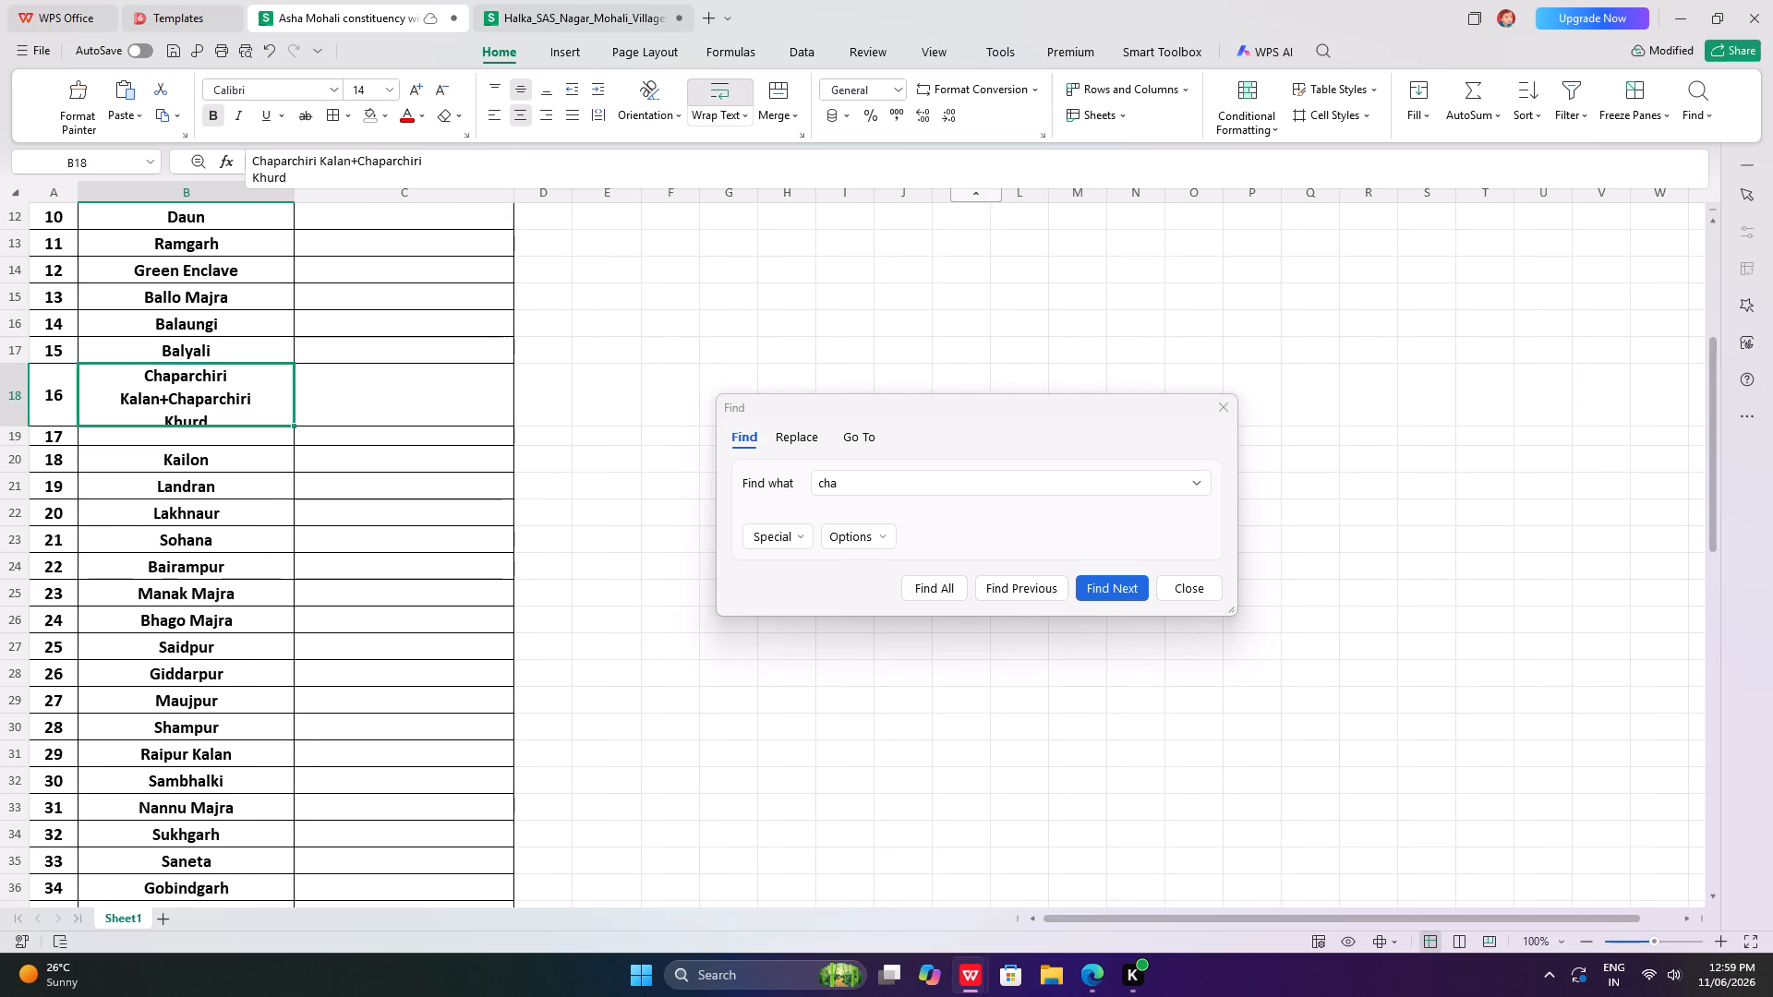
pyautogui.hotkey('alt', 'Return')
pyautogui.press('Return')
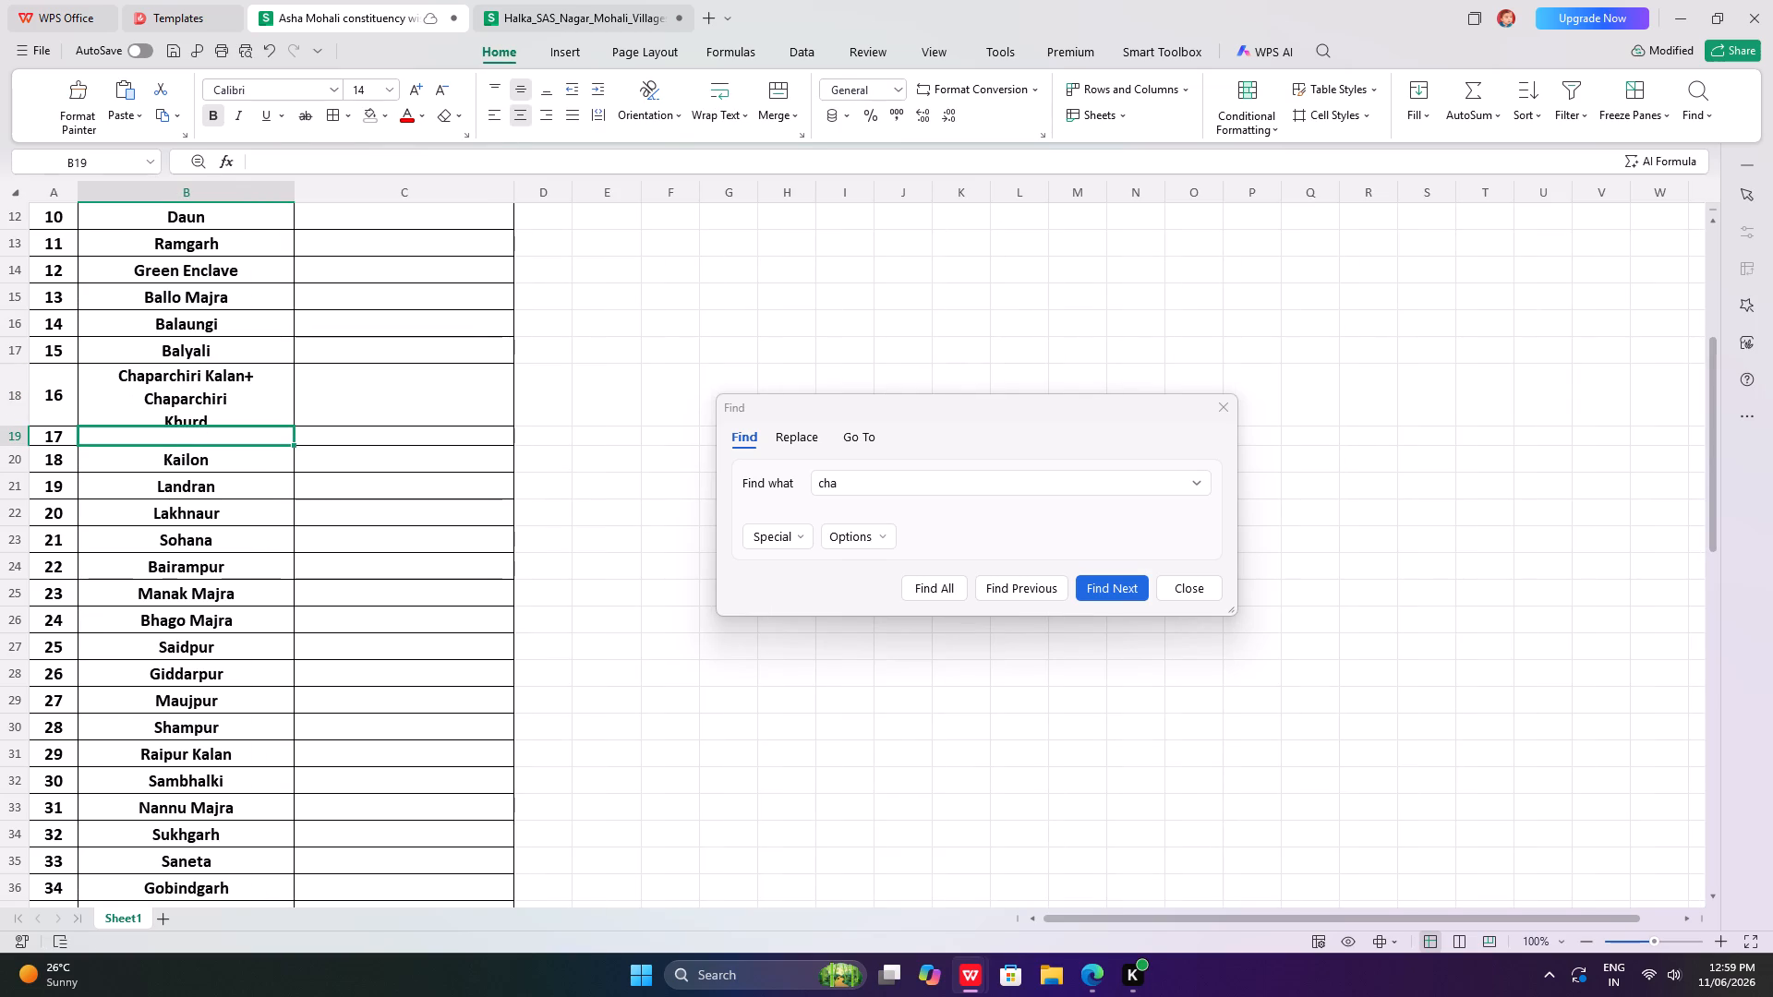
# Rejoin "Khurd" to "Chaparchiri" on one line and add a space before the plus sign in the combined name at serial number 16.
pyautogui.click(242, 380)
pyautogui.click(239, 390)
pyautogui.doubleClick(238, 398)
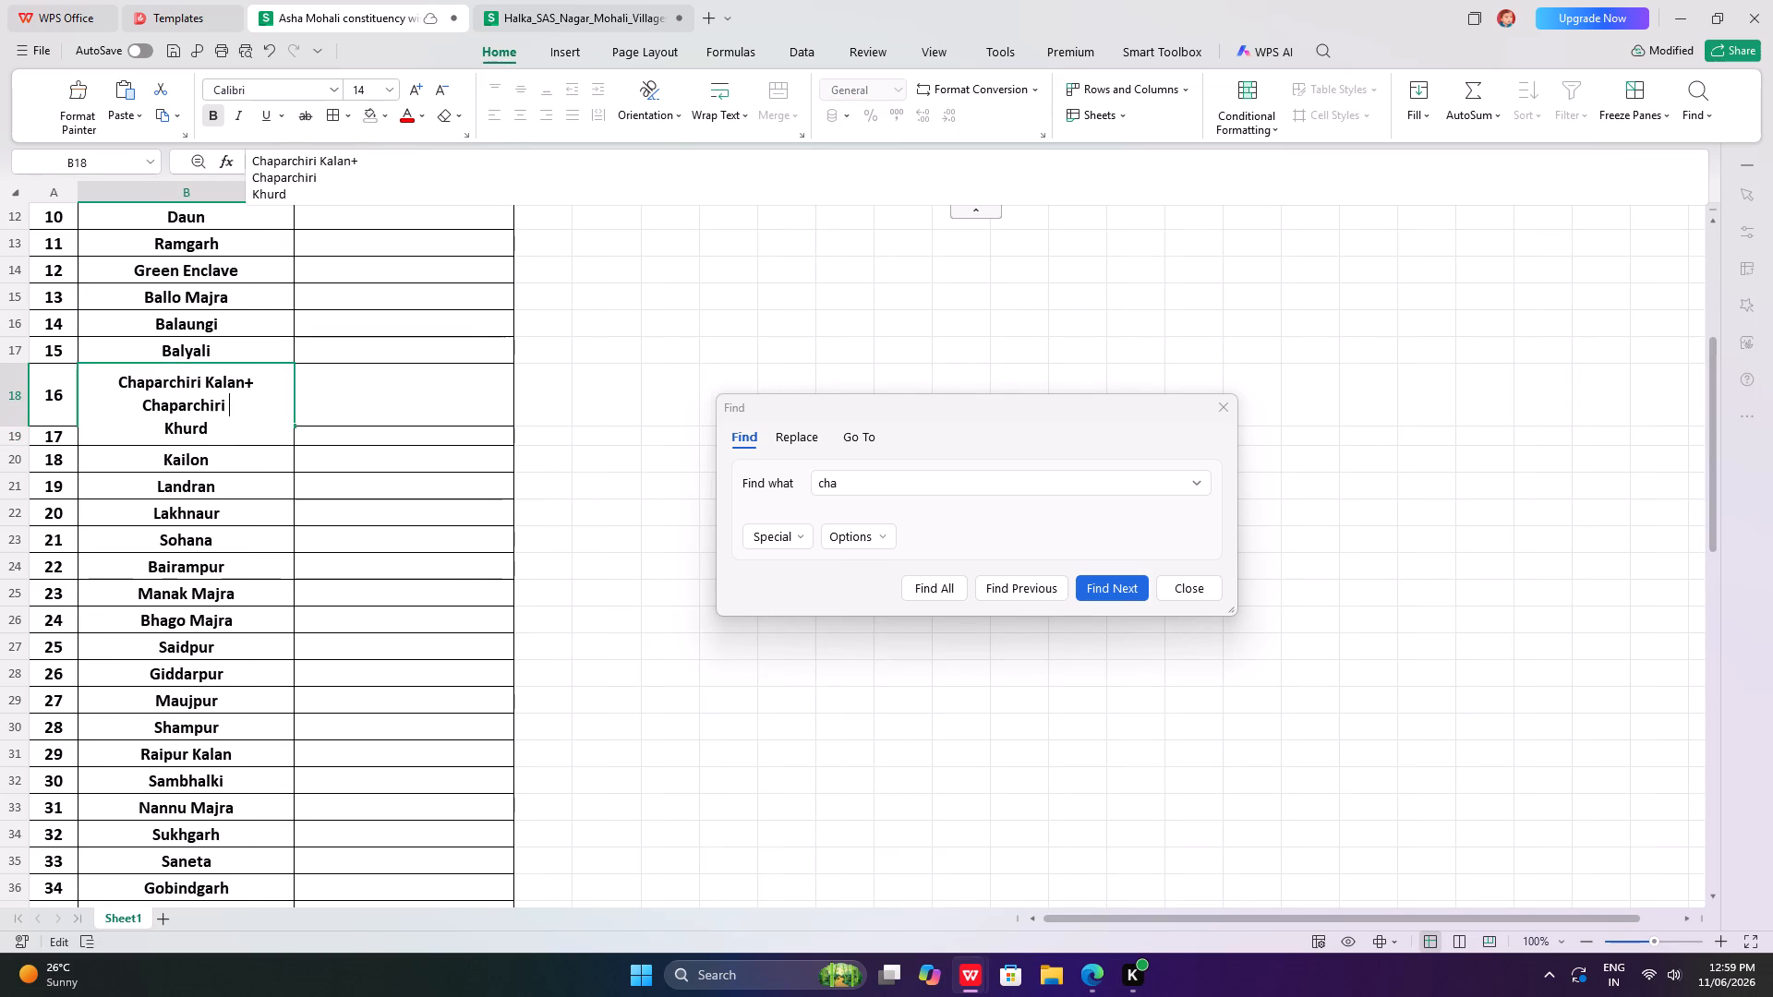
pyautogui.press('Delete')
pyautogui.click(246, 383)
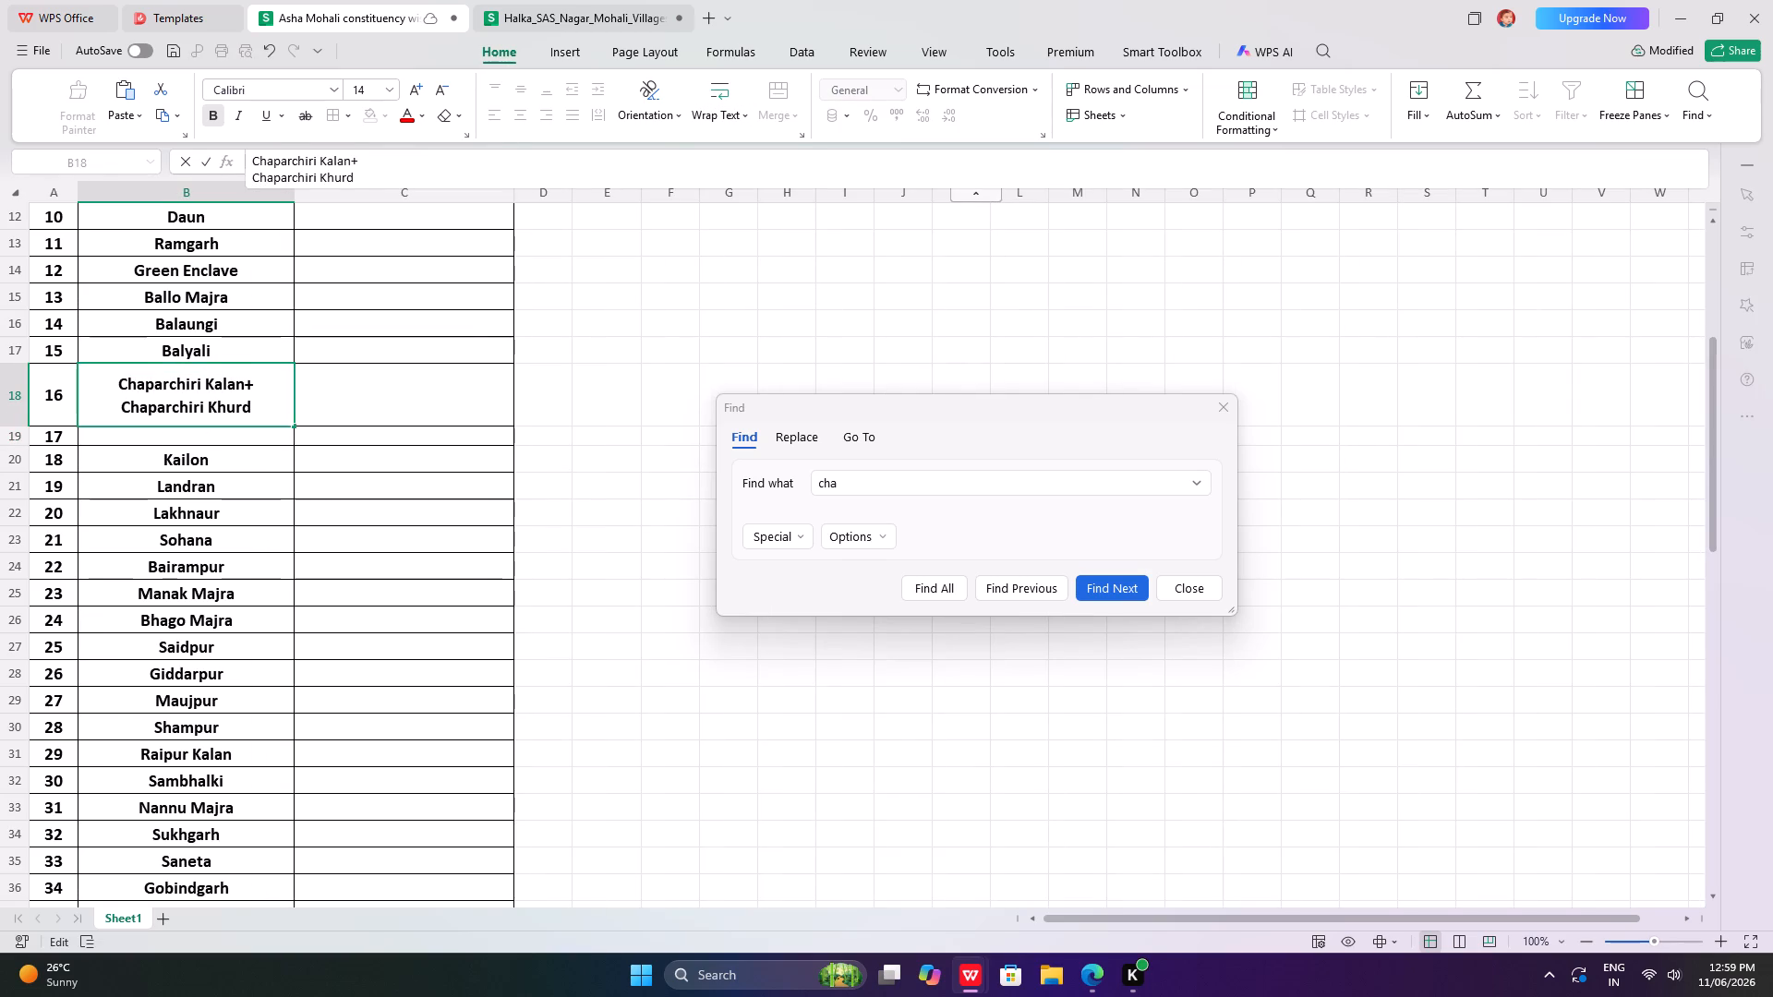
pyautogui.press('space')
pyautogui.click(226, 489)
# Enter 1 as the number of Ashas for Chaparchiri Kalan + Chaparchiri Khurd.
pyautogui.click(360, 415)
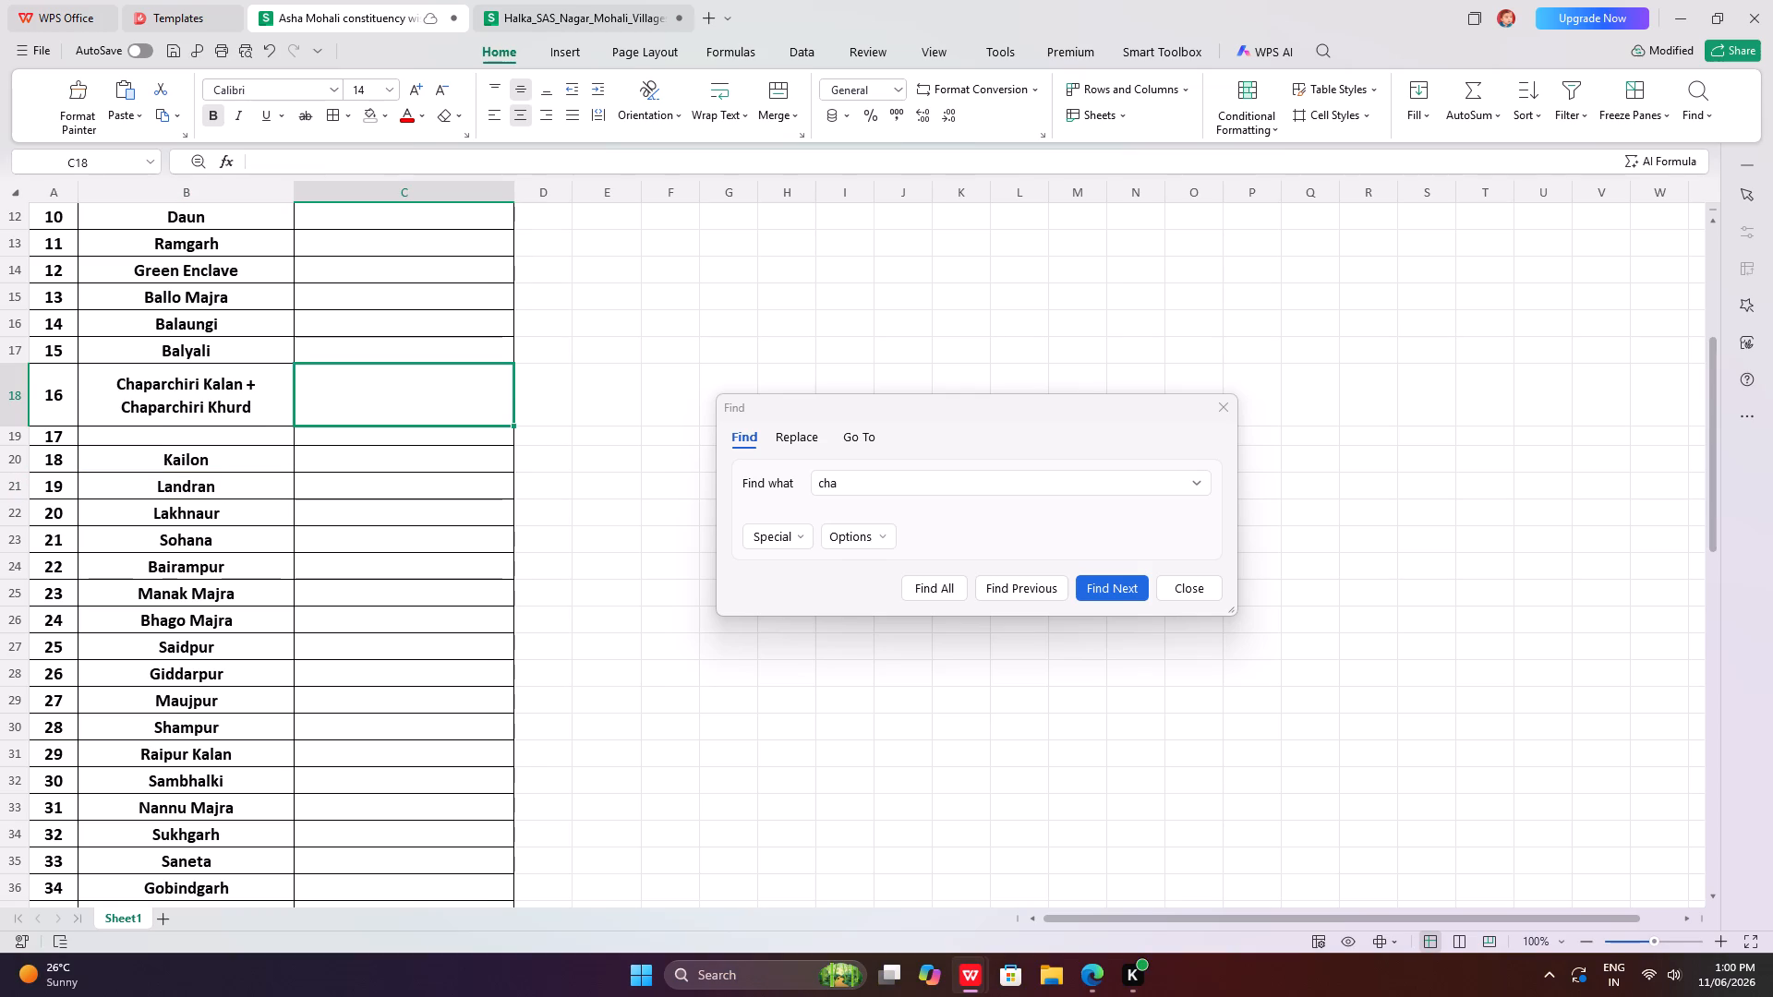
pyautogui.press('1')
pyautogui.press('Tab')
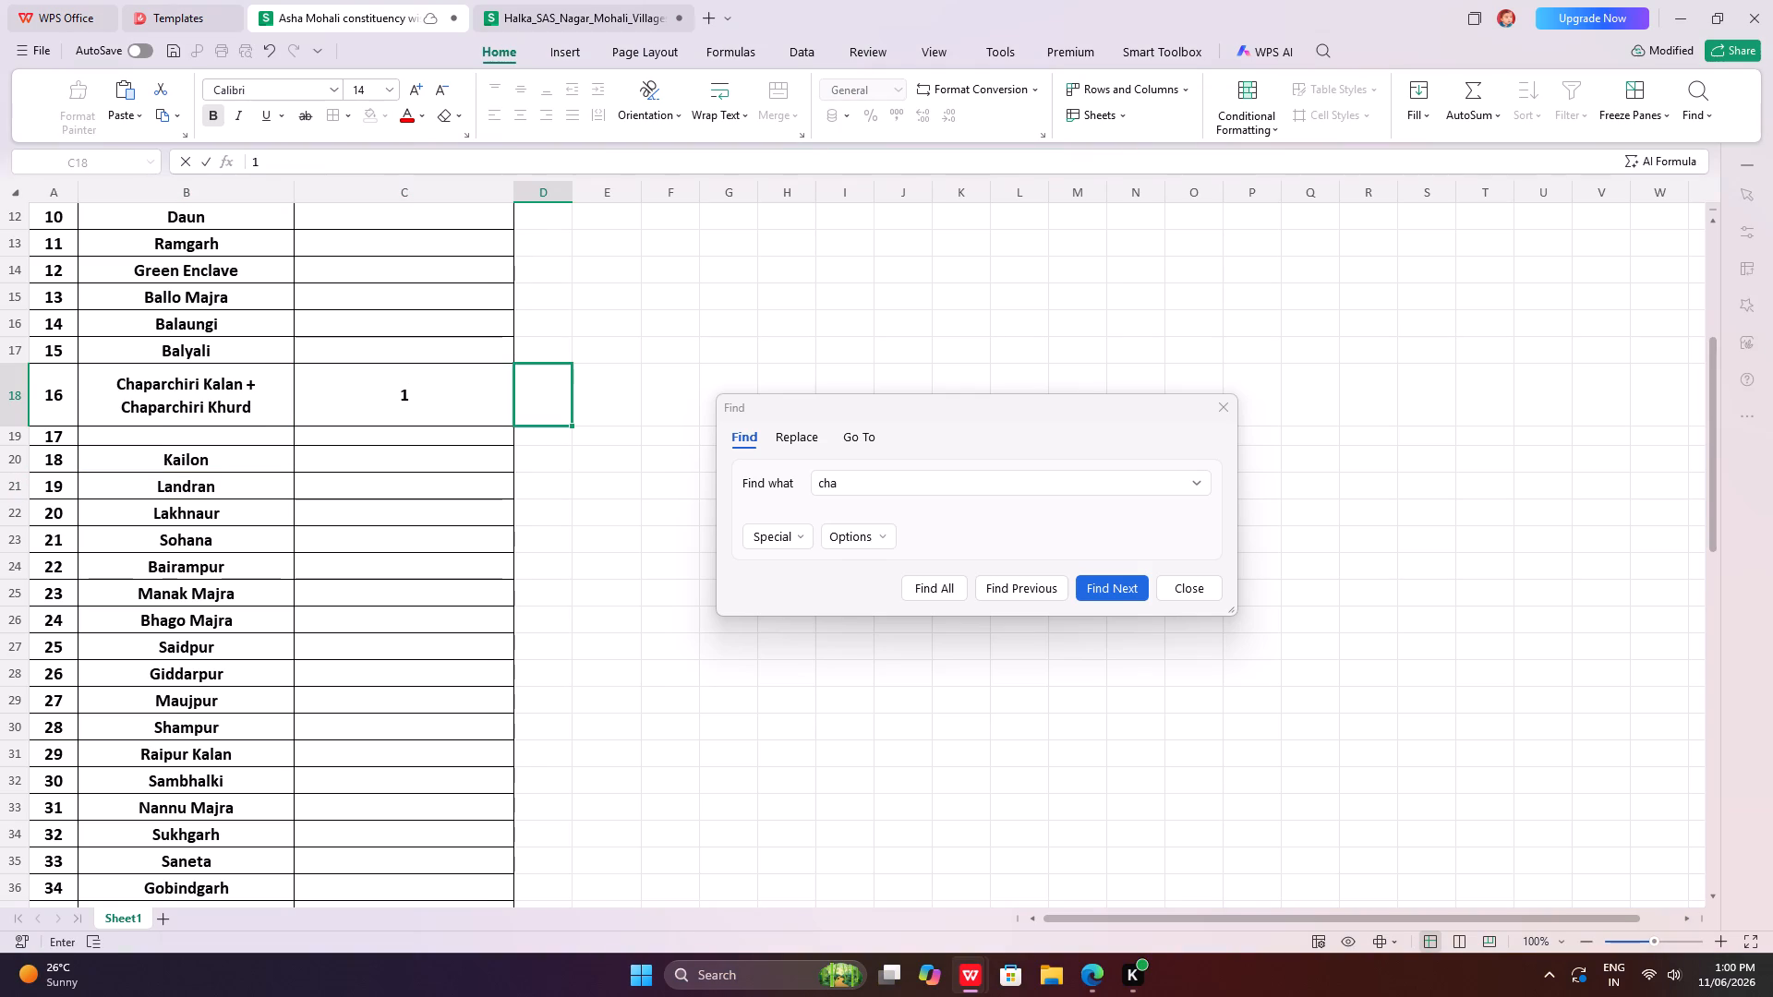
# Find "landran" in the village list and enter 1 as its number of Ashas.
pyautogui.doubleClick(862, 479)
pyautogui.write('landran')
pyautogui.press('Return')
pyautogui.press('Tab')
pyautogui.press('Tab')
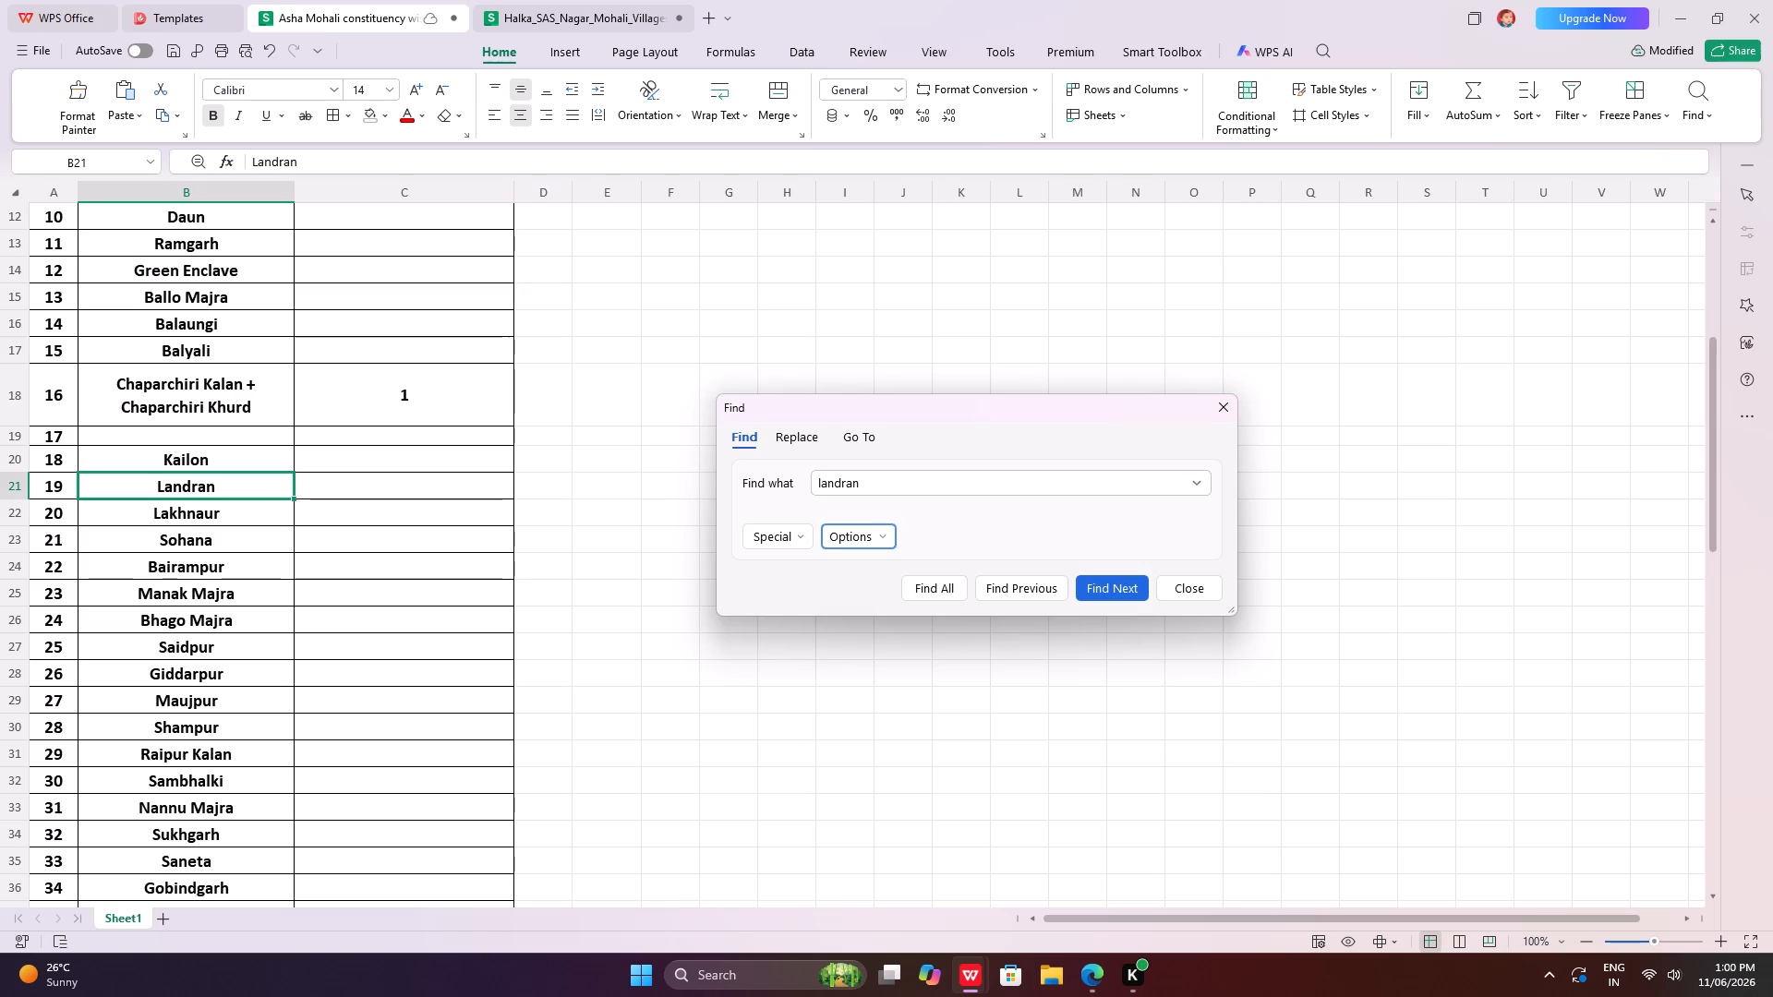
pyautogui.click(380, 478)
pyautogui.press('1')
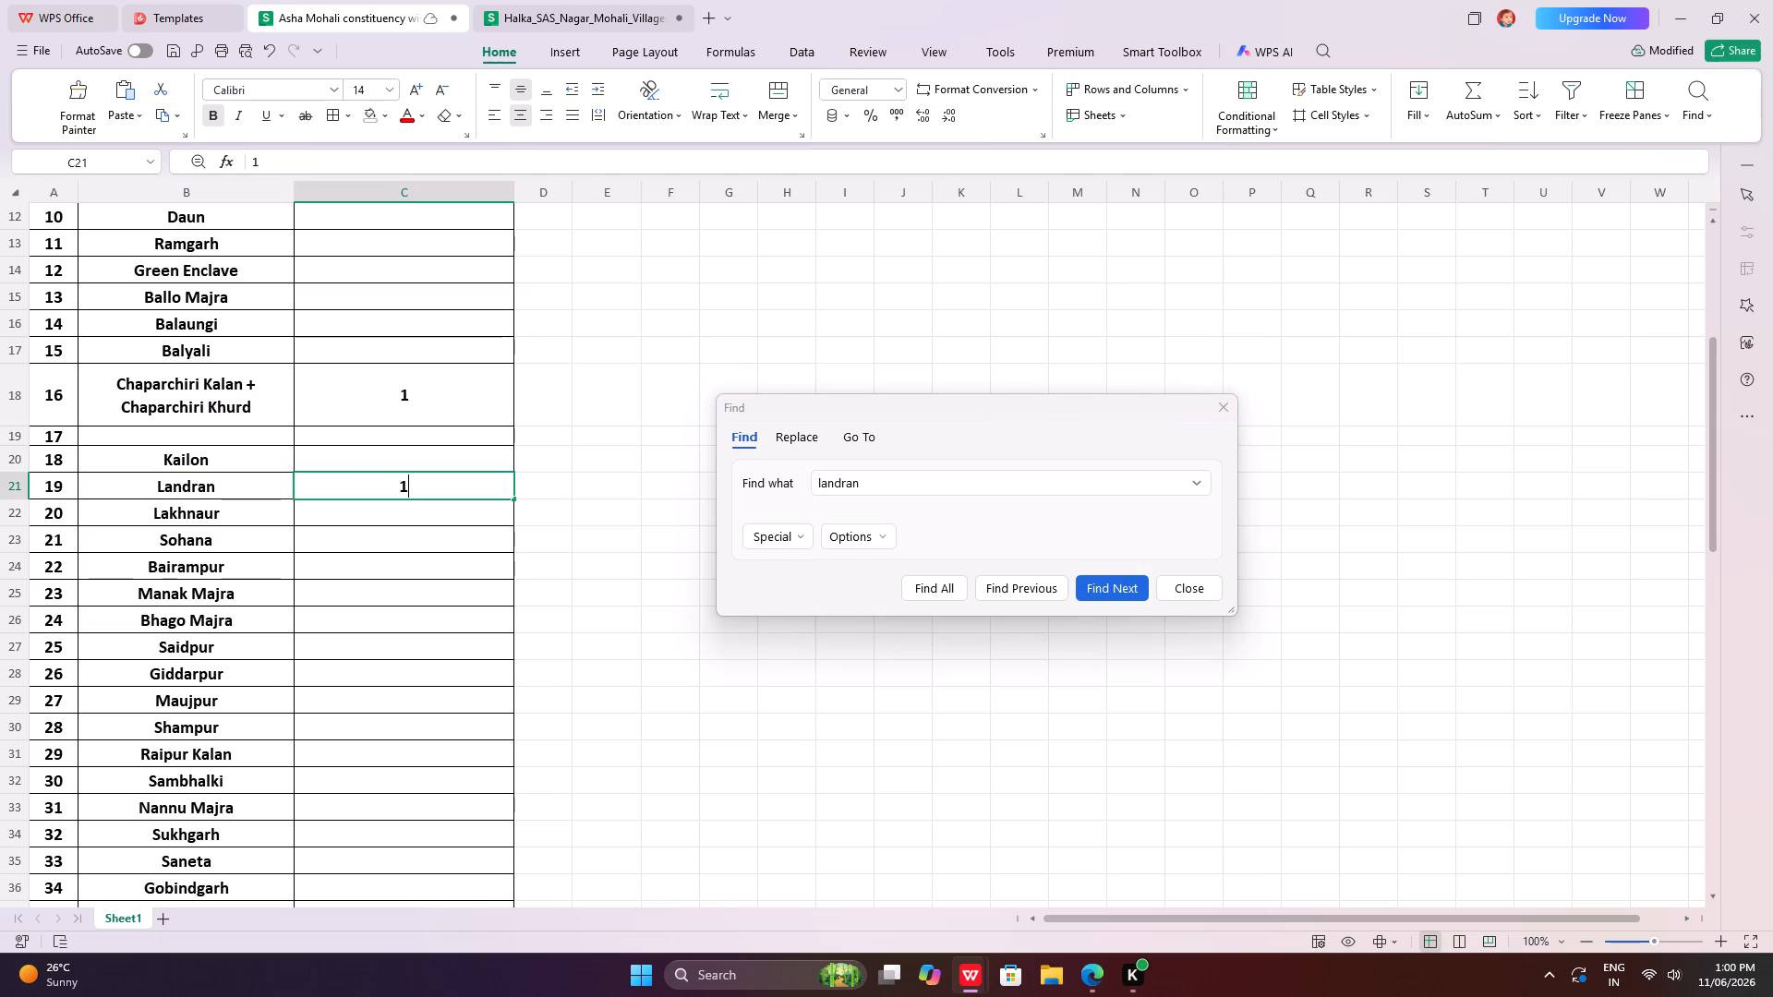
pyautogui.click(349, 594)
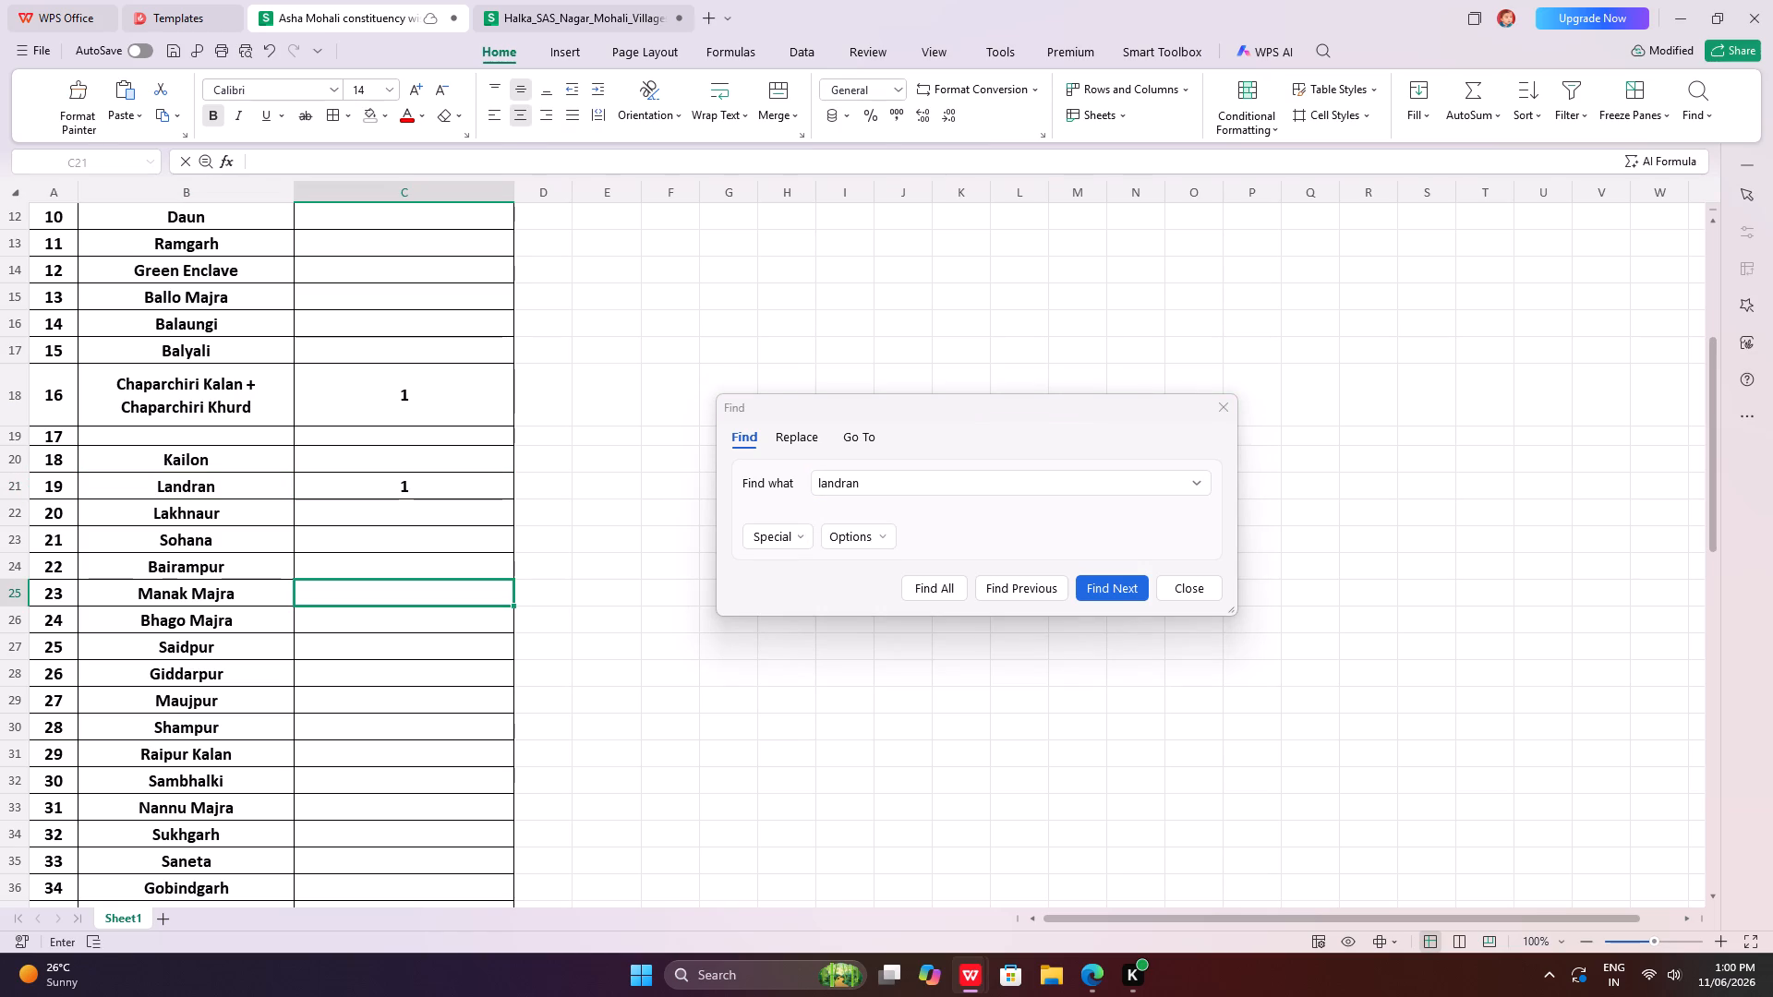
# Enter 1 as the number of Ashas for Kailon and save the workbook.
pyautogui.click(380, 463)
pyautogui.press('1')
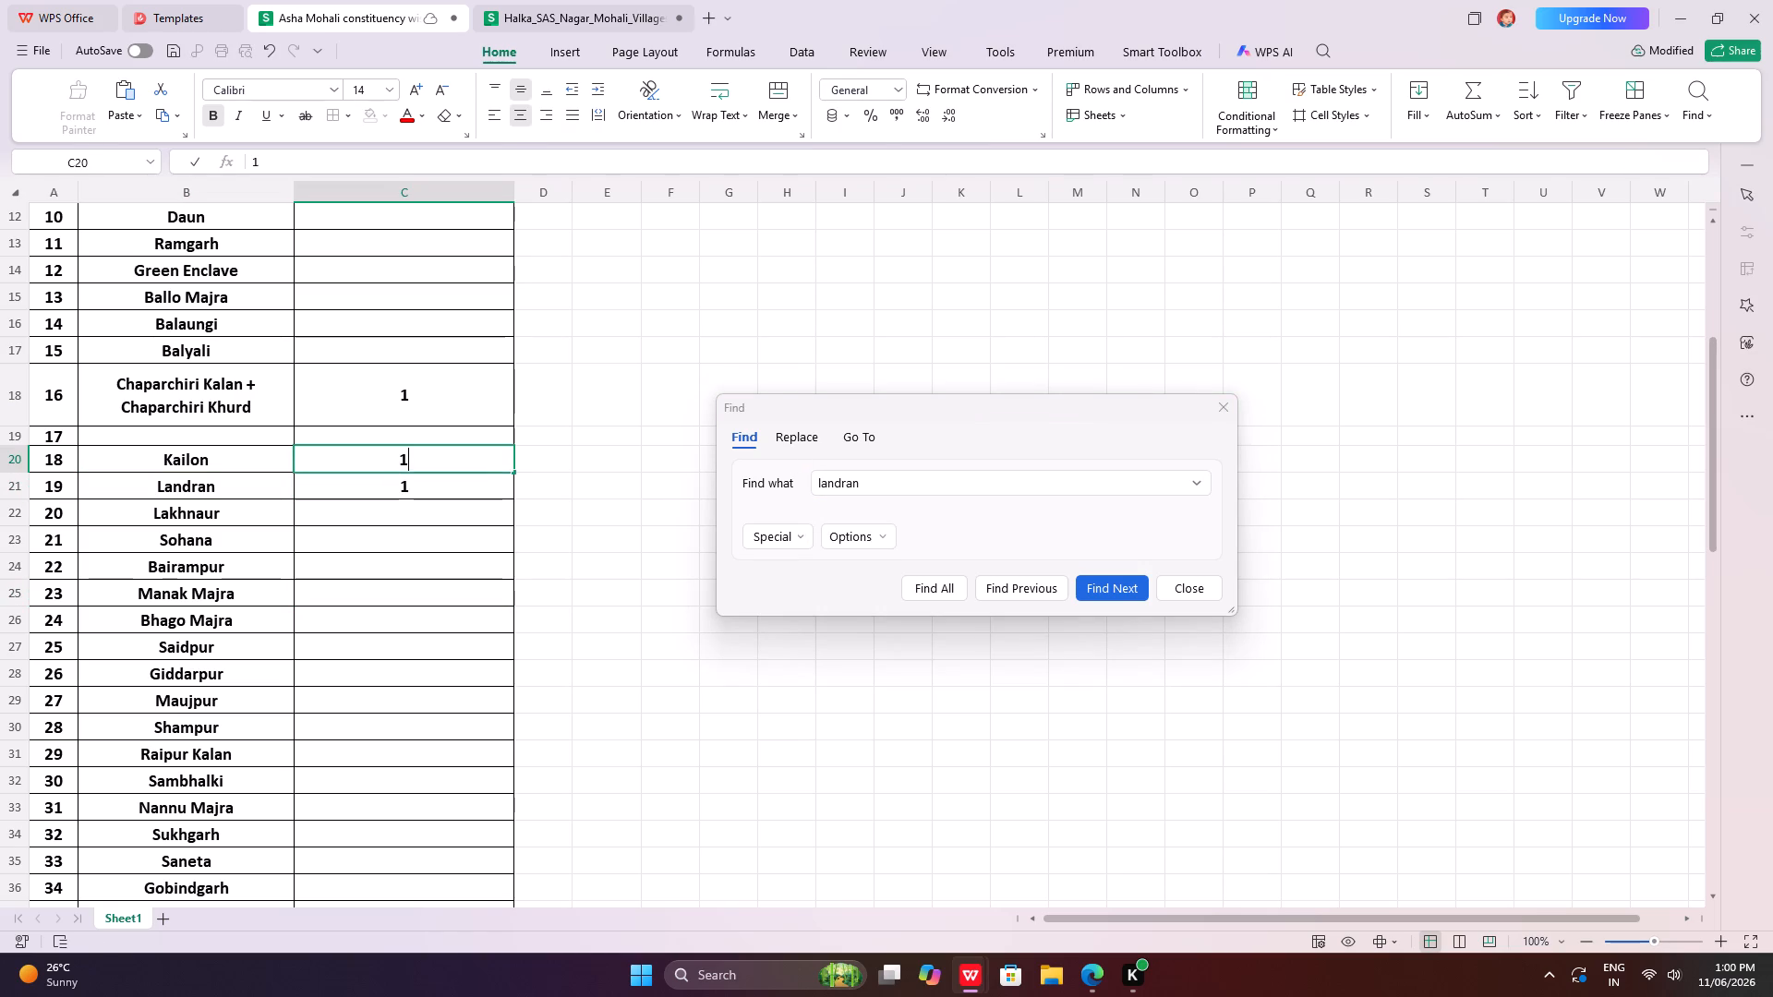
pyautogui.click(440, 604)
pyautogui.hotkey('ctrl', 's')
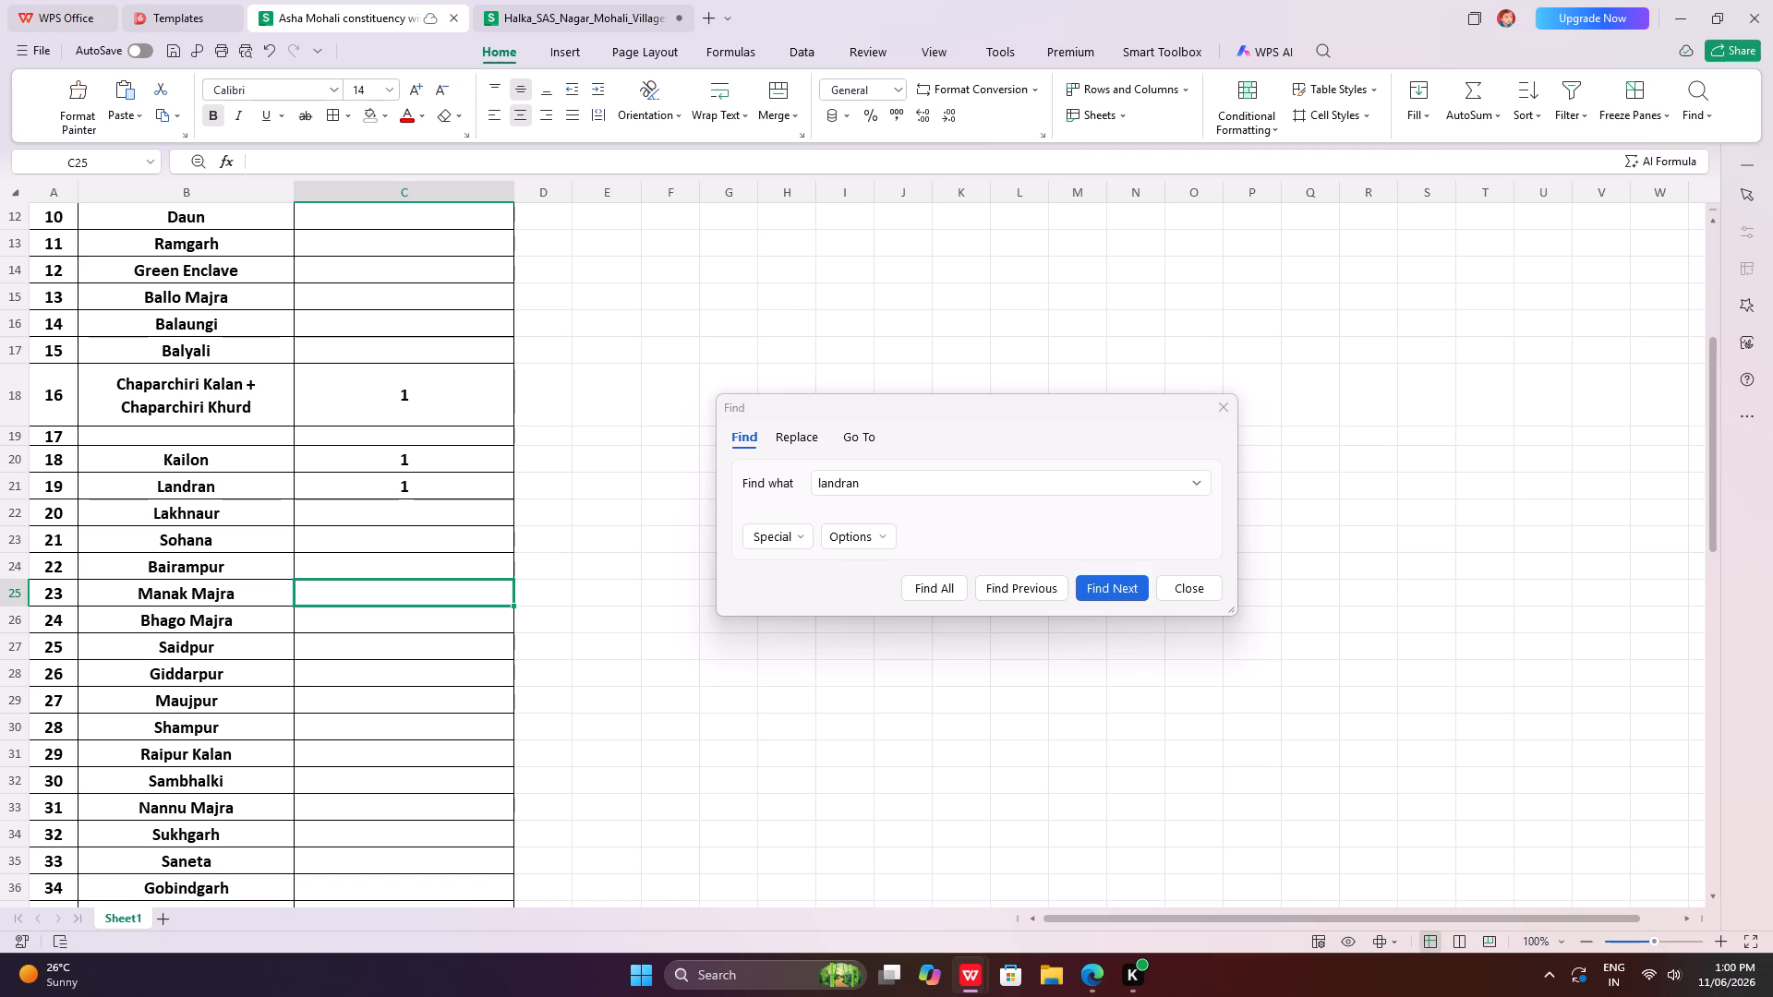
# Search the village list for "gige" to check the Gige Majra entry.
pyautogui.doubleClick(865, 488)
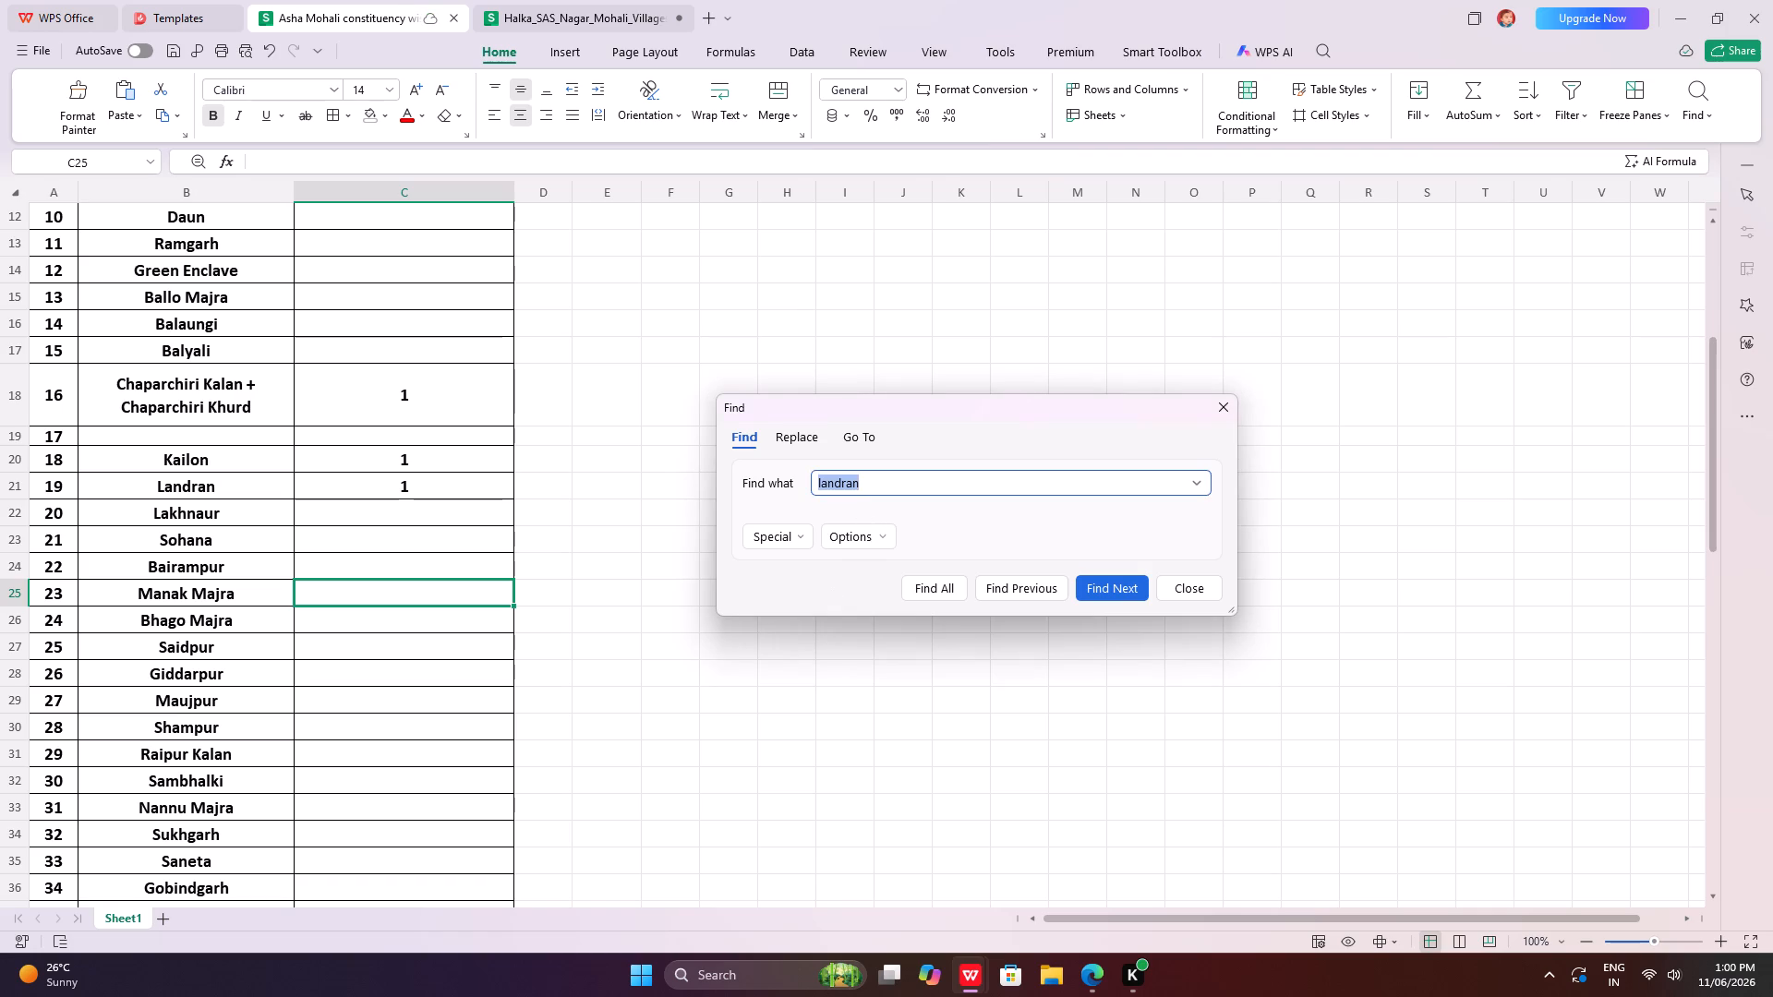
pyautogui.write('ggie')
pyautogui.press('BackSpace')
pyautogui.press('BackSpace')
pyautogui.press('BackSpace')
pyautogui.write('ige')
pyautogui.press('Return')
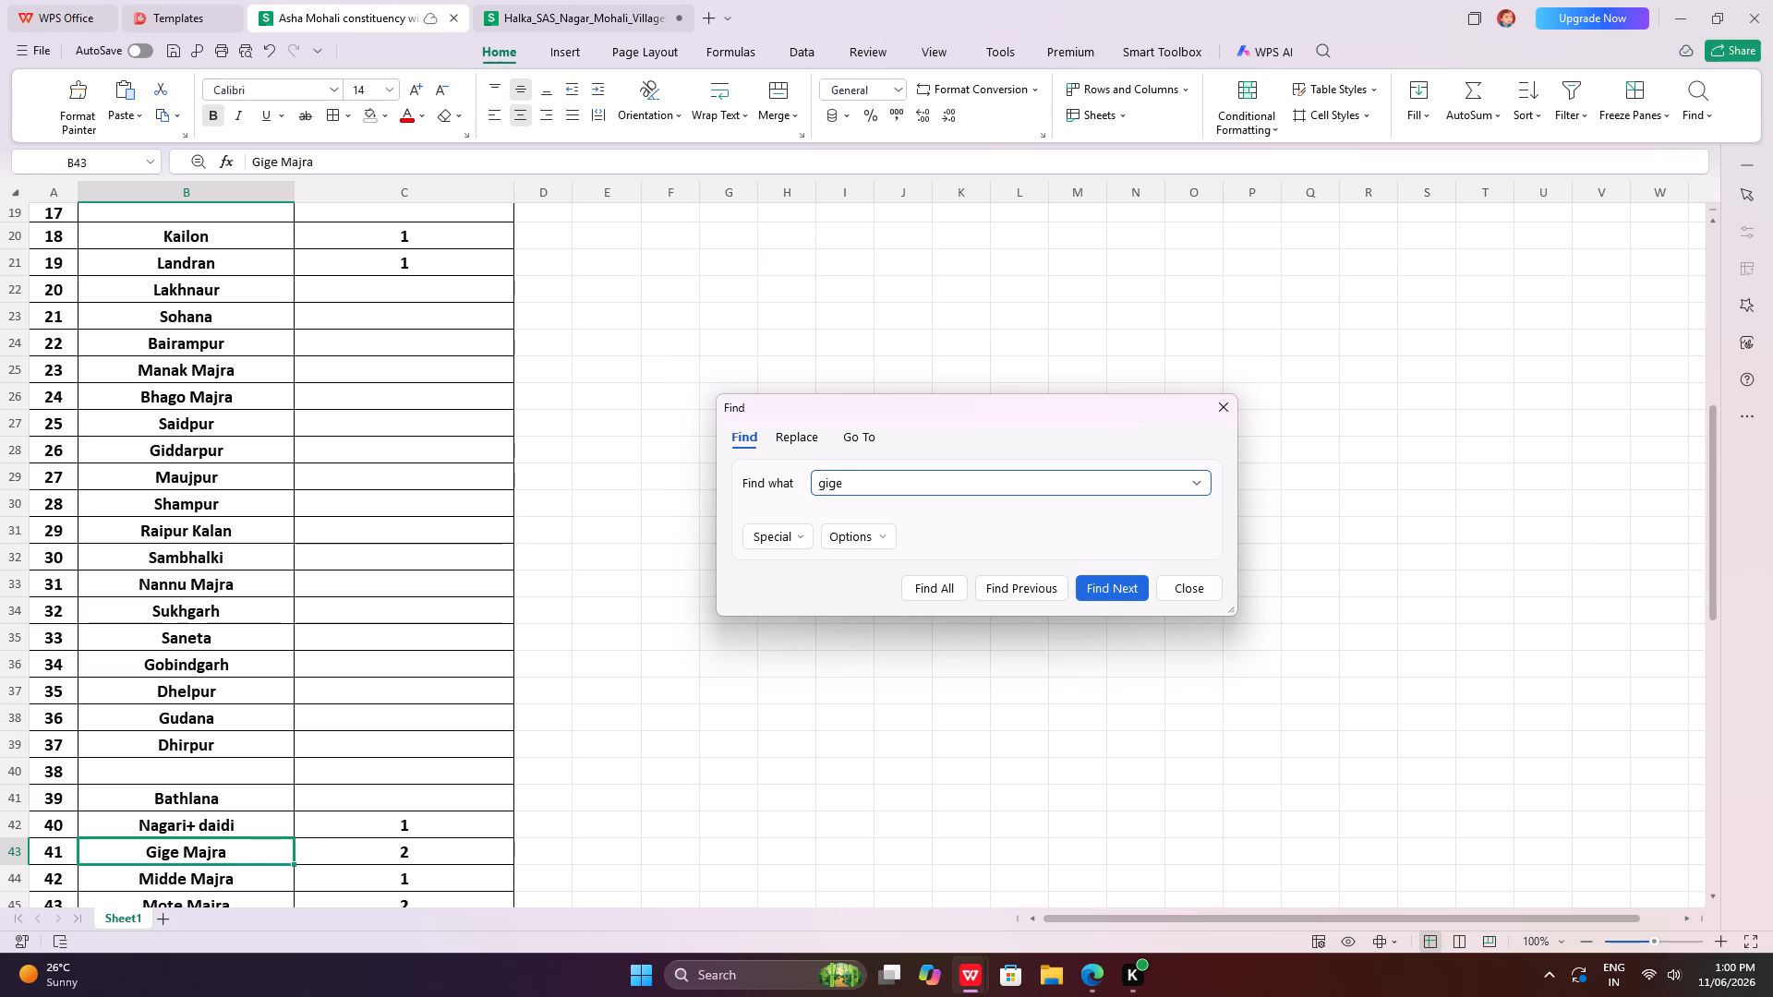
# Find "sohana" in the village list and enter 4 as its number of Ashas.
pyautogui.doubleClick(856, 492)
pyautogui.write('sohana')
pyautogui.press('Return')
pyautogui.press('Return')
pyautogui.press('Return')
pyautogui.press('Tab')
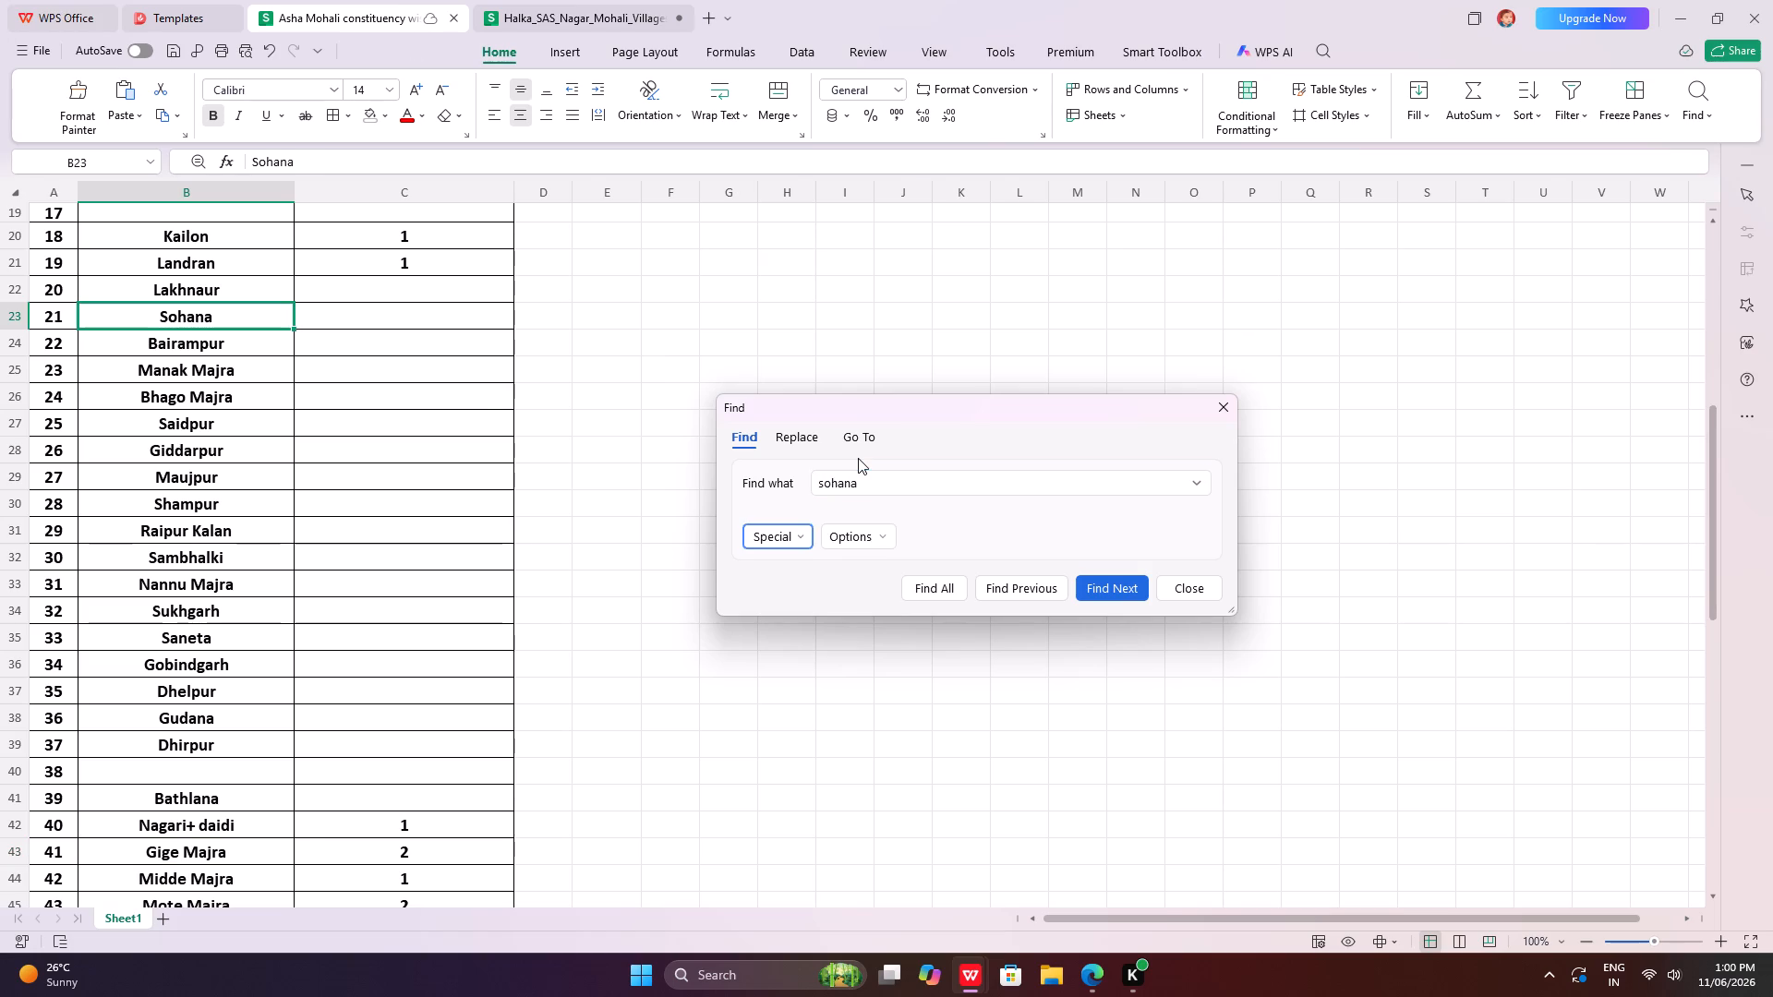
pyautogui.click(397, 310)
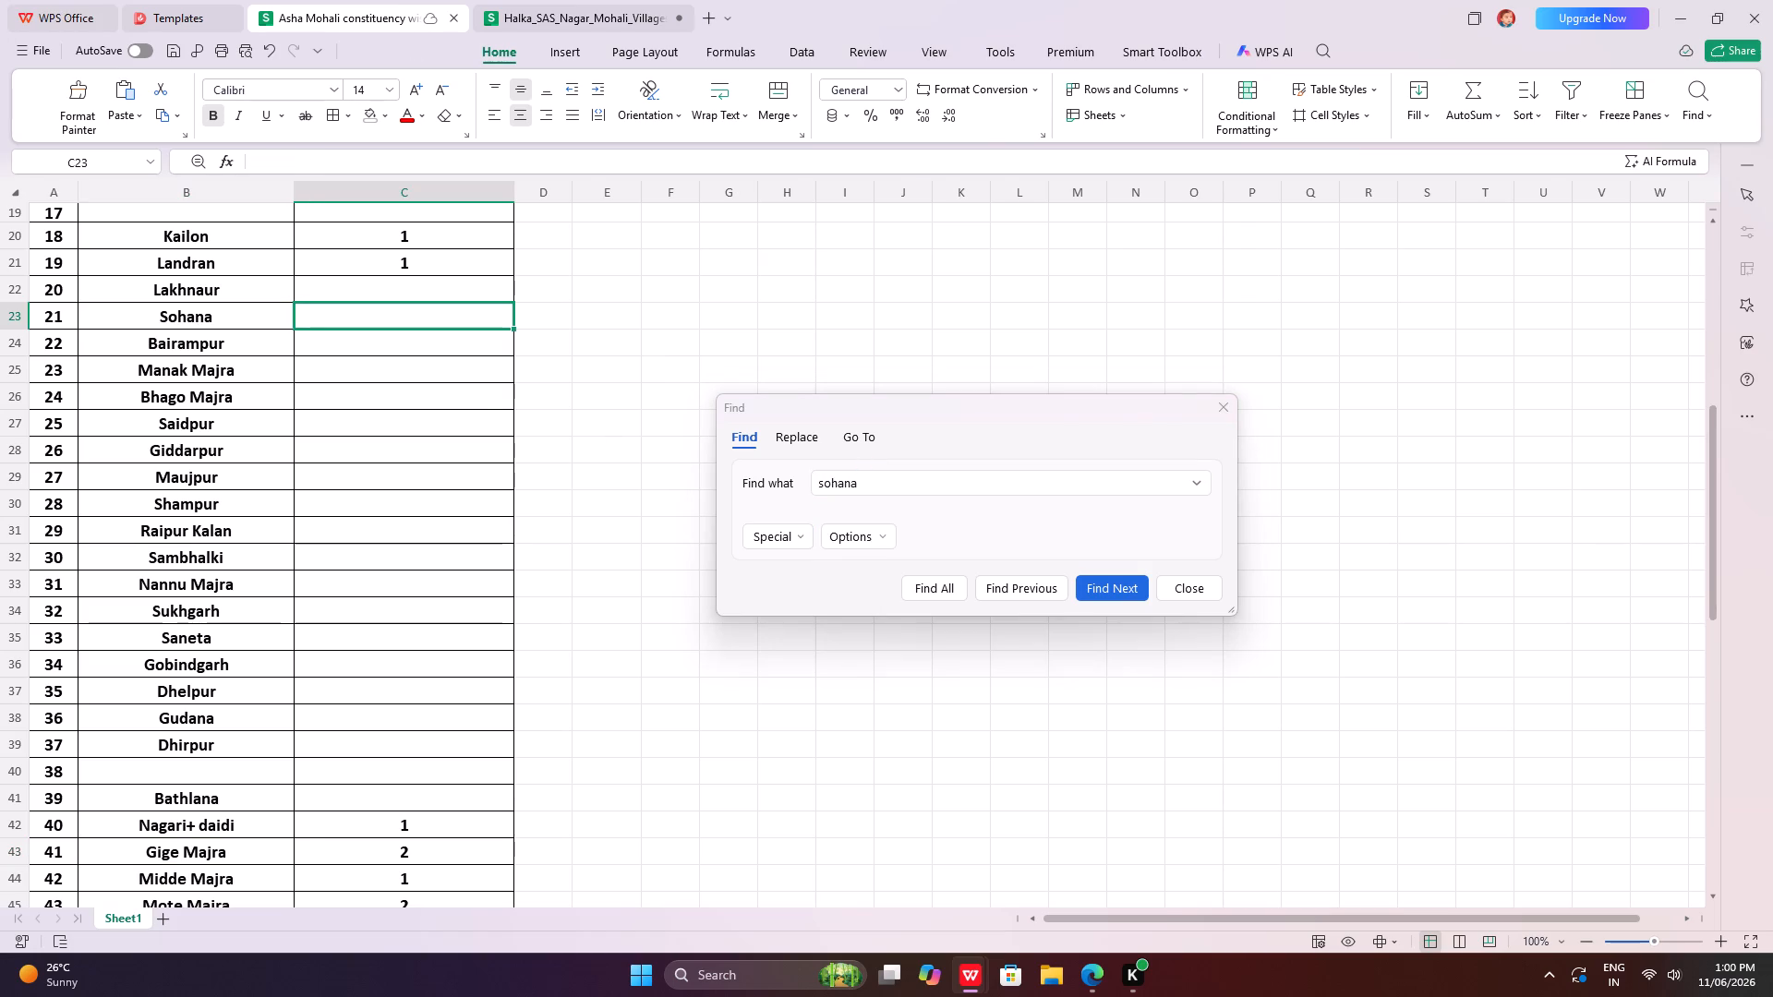
pyautogui.press('4')
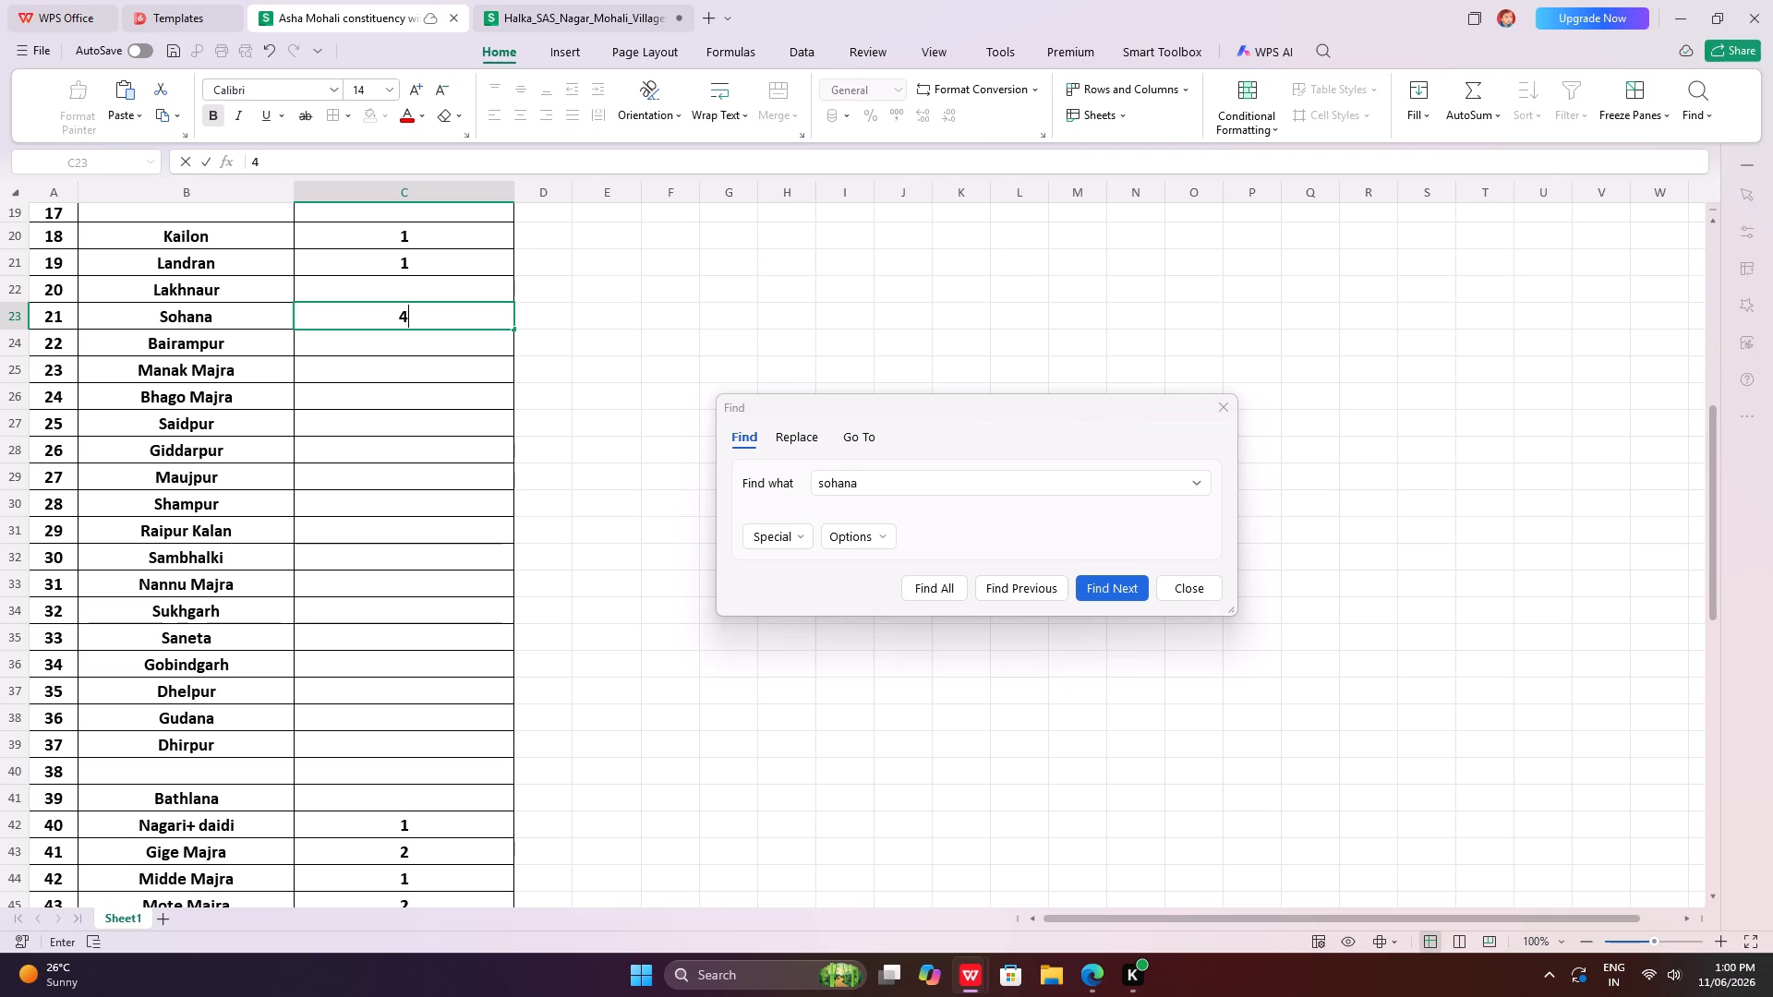
pyautogui.click(356, 381)
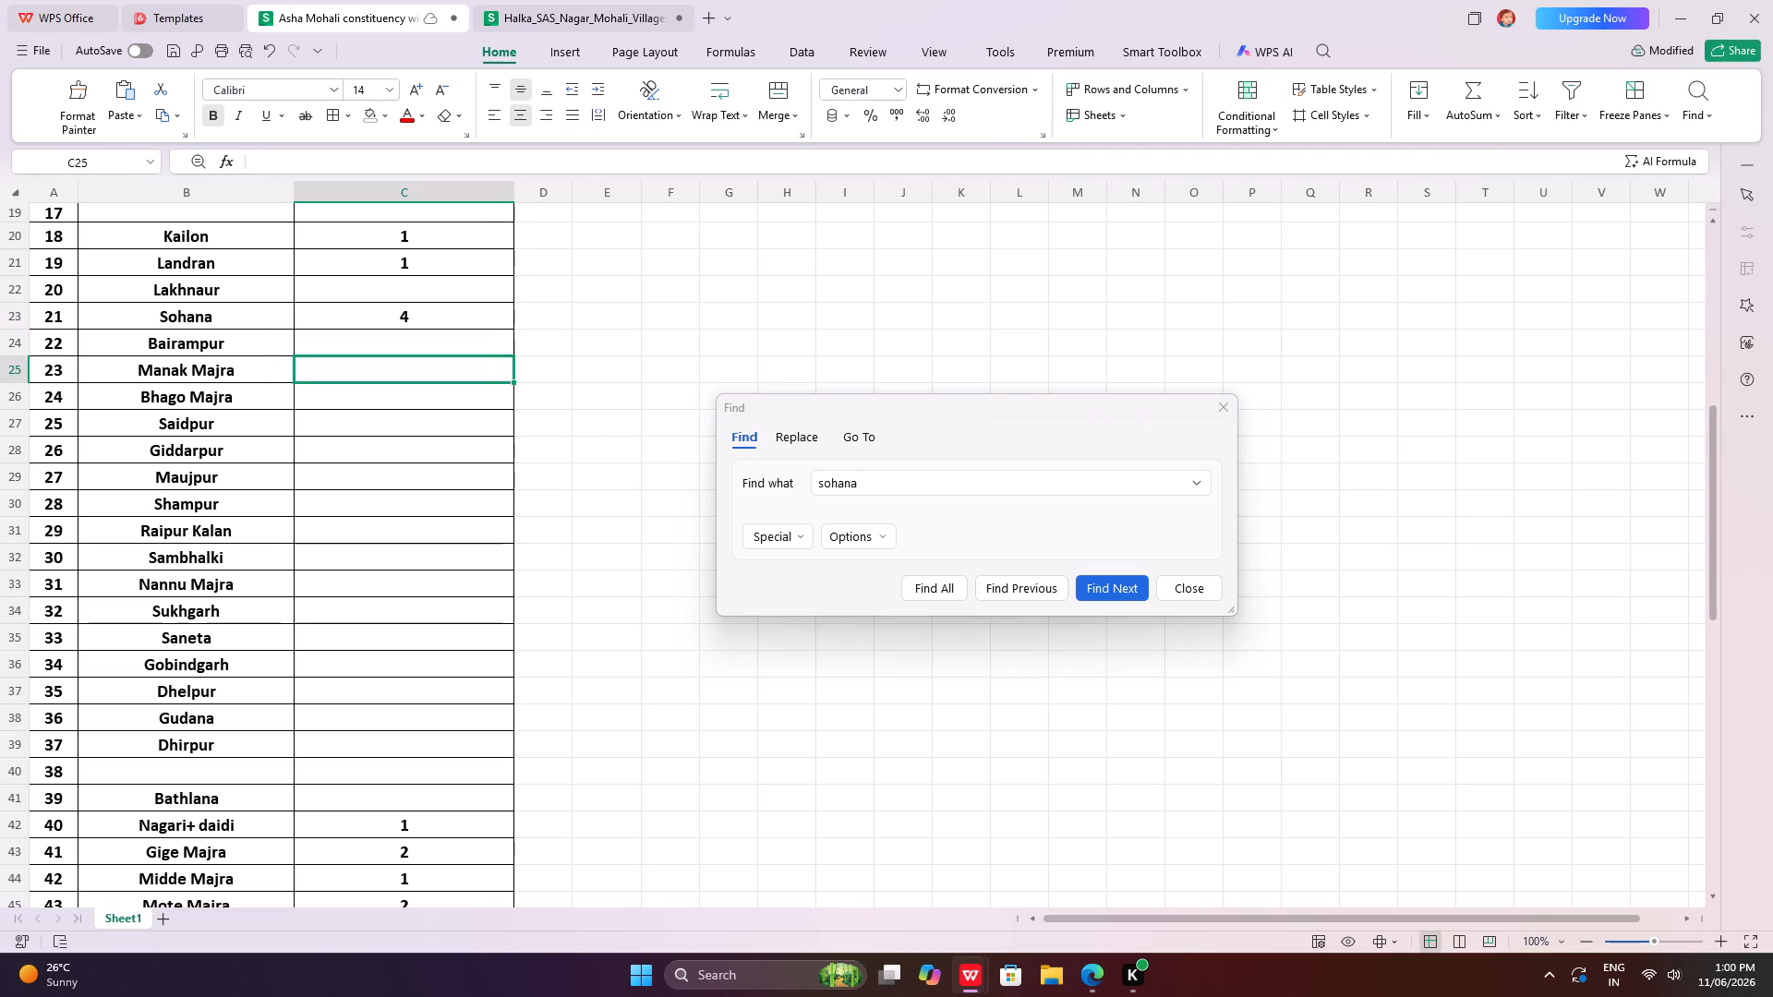
# Enter 3 as the number of Ashas for Lakhnaur.
pyautogui.click(421, 288)
pyautogui.press('3')
pyautogui.click(417, 406)
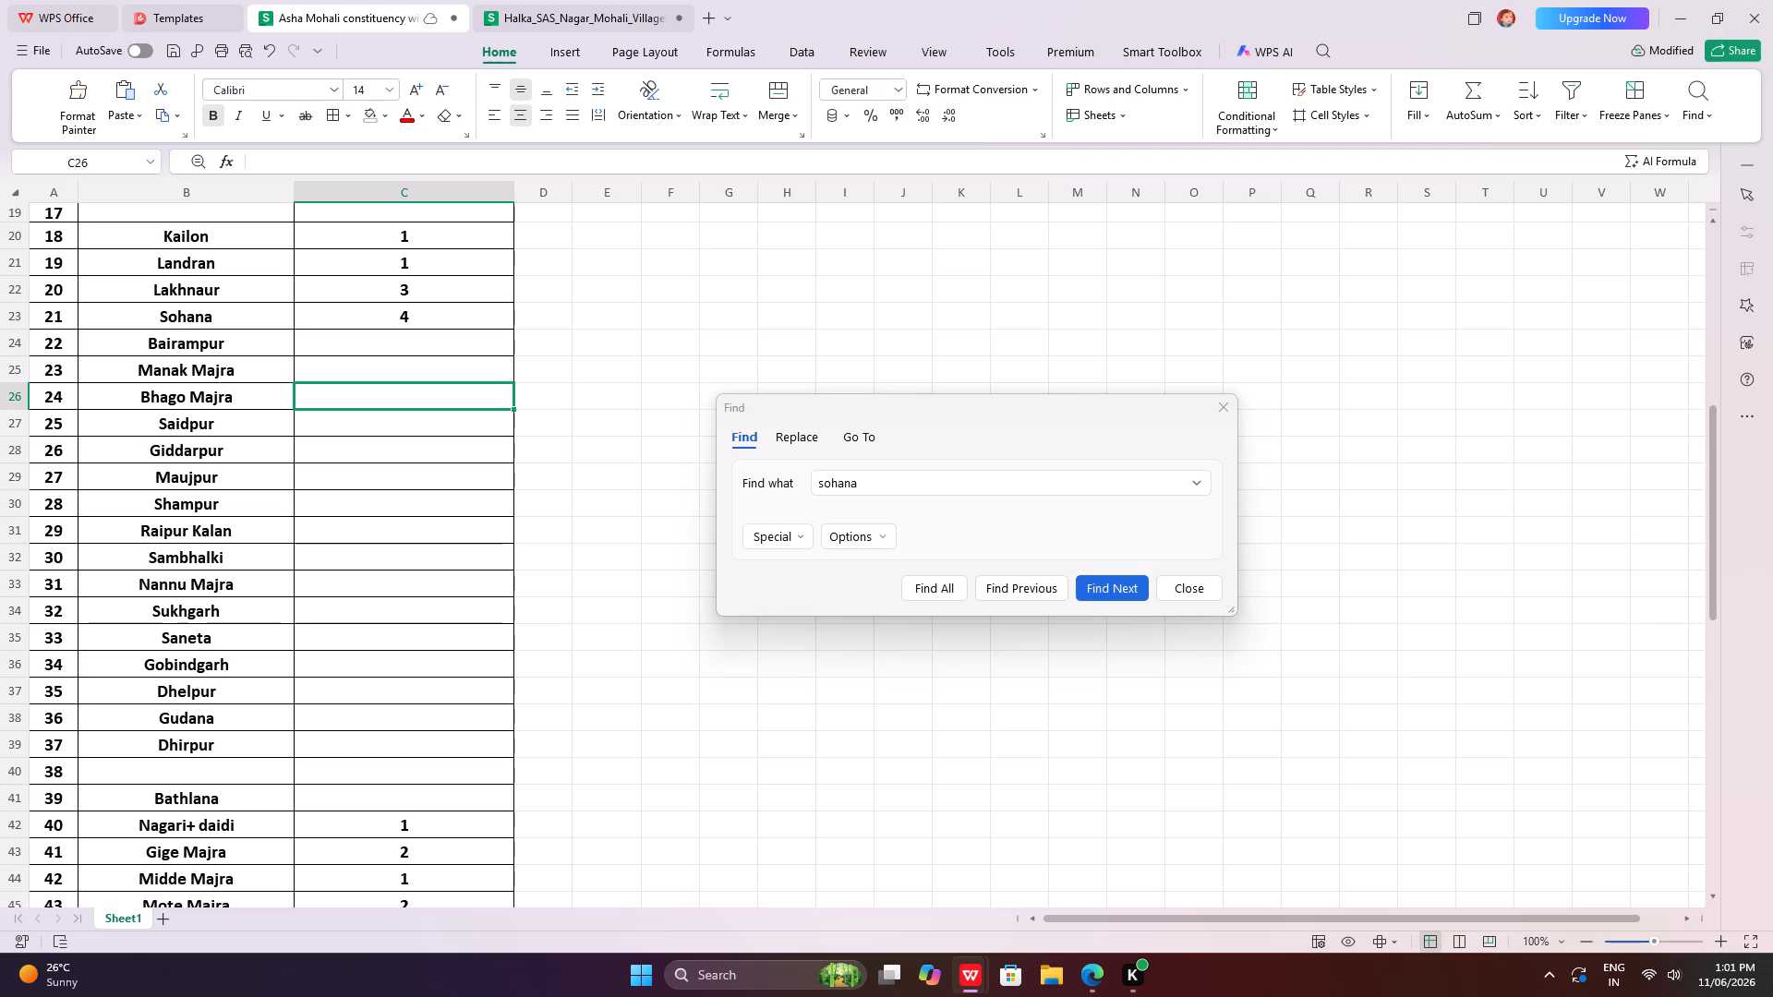
# Search the village list for "balongi" and for the shortened spelling "balong".
pyautogui.doubleClick(847, 489)
pyautogui.write('balongi')
pyautogui.press('Return')
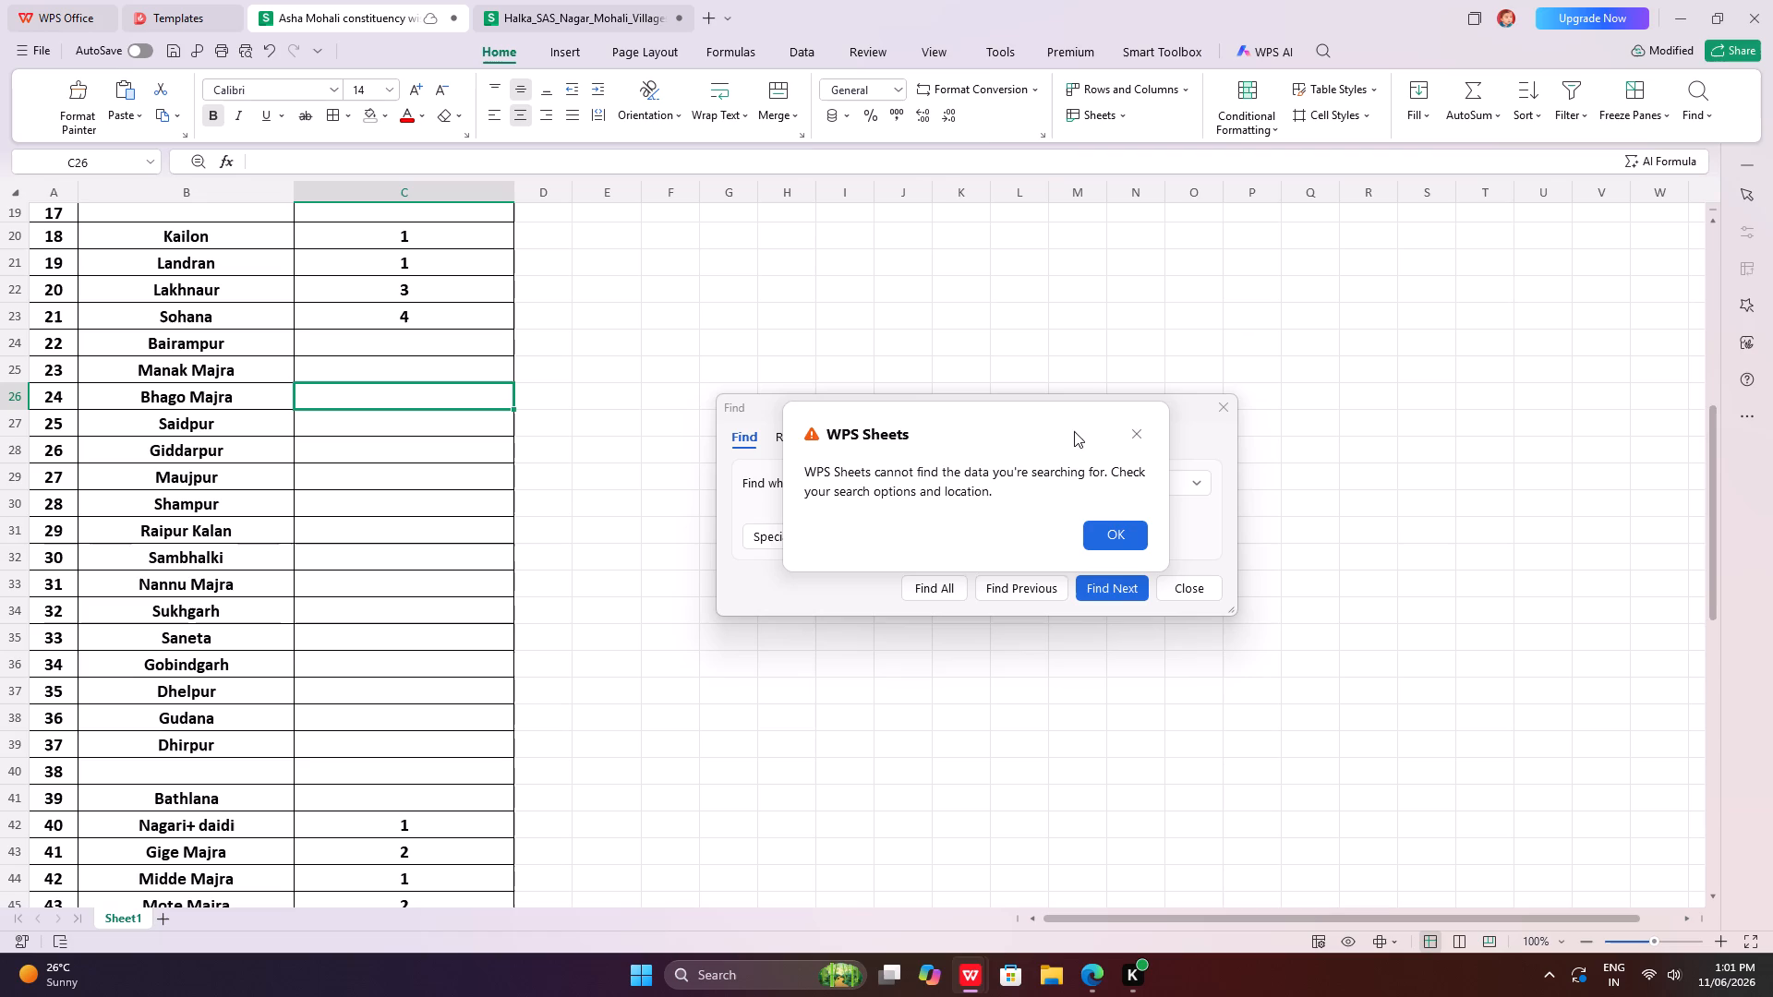
pyautogui.click(1155, 437)
pyautogui.click(1121, 430)
pyautogui.click(919, 492)
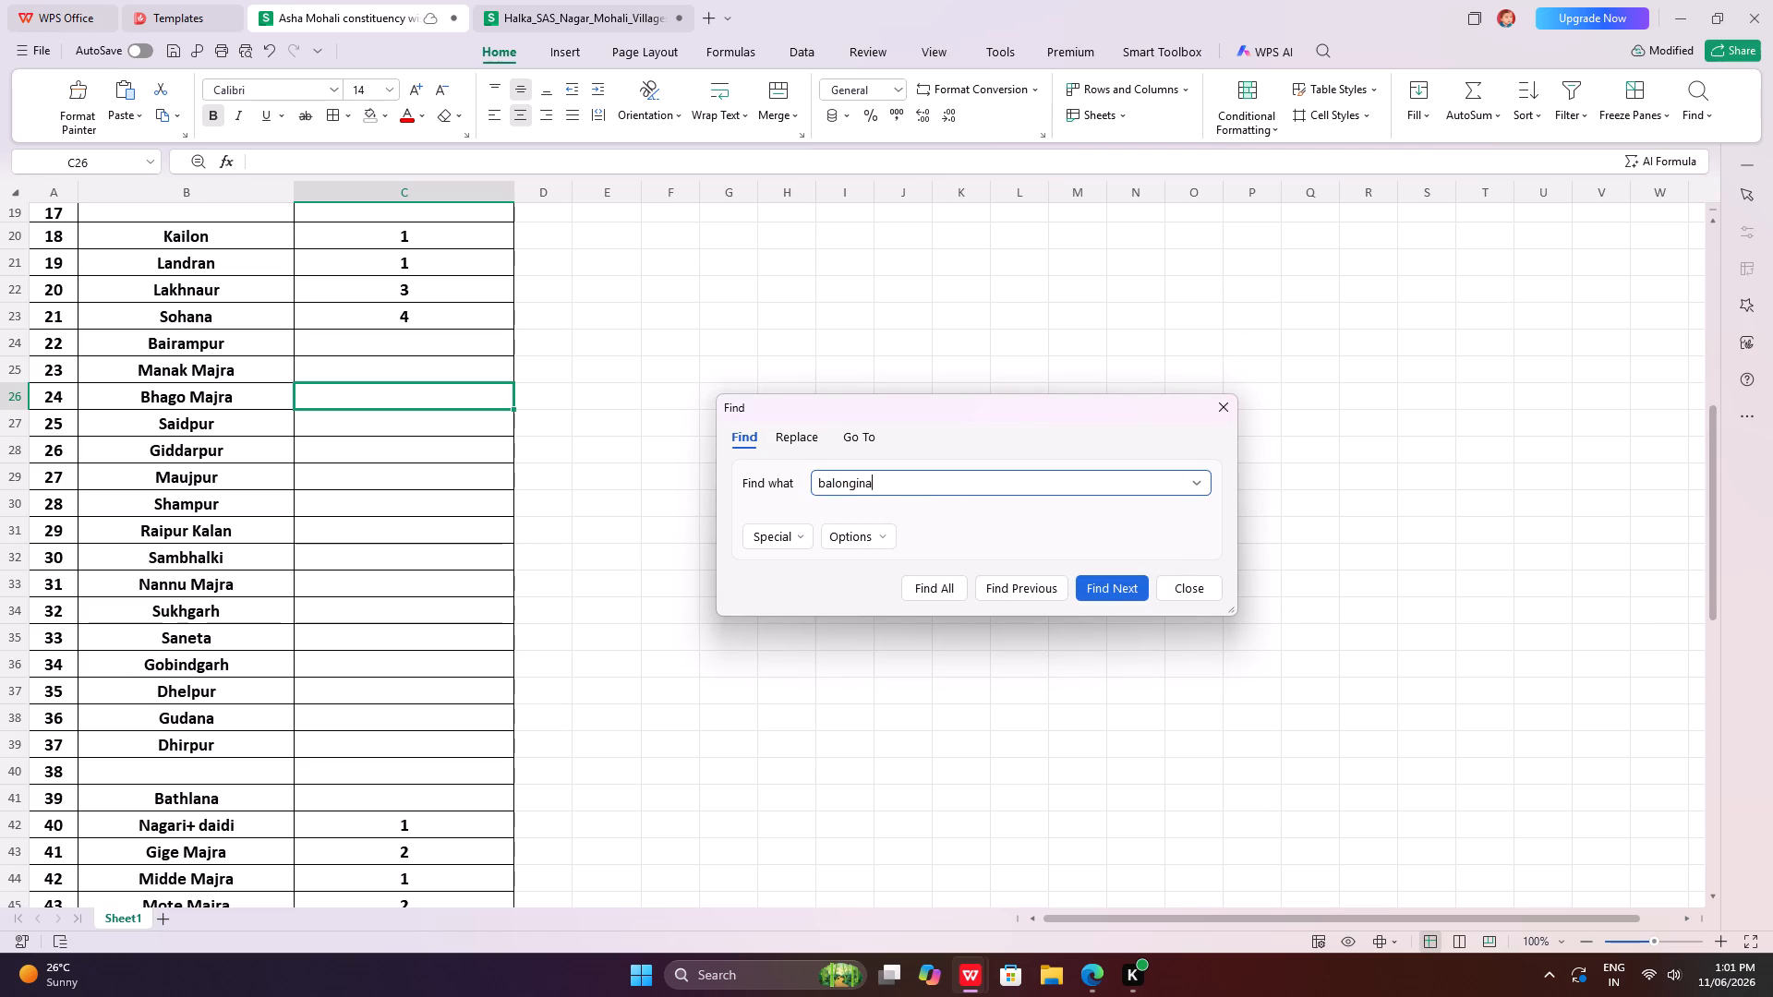
pyautogui.click(910, 478)
pyautogui.press('BackSpace')
pyautogui.press('BackSpace')
pyautogui.press('BackSpace')
pyautogui.press('Return')
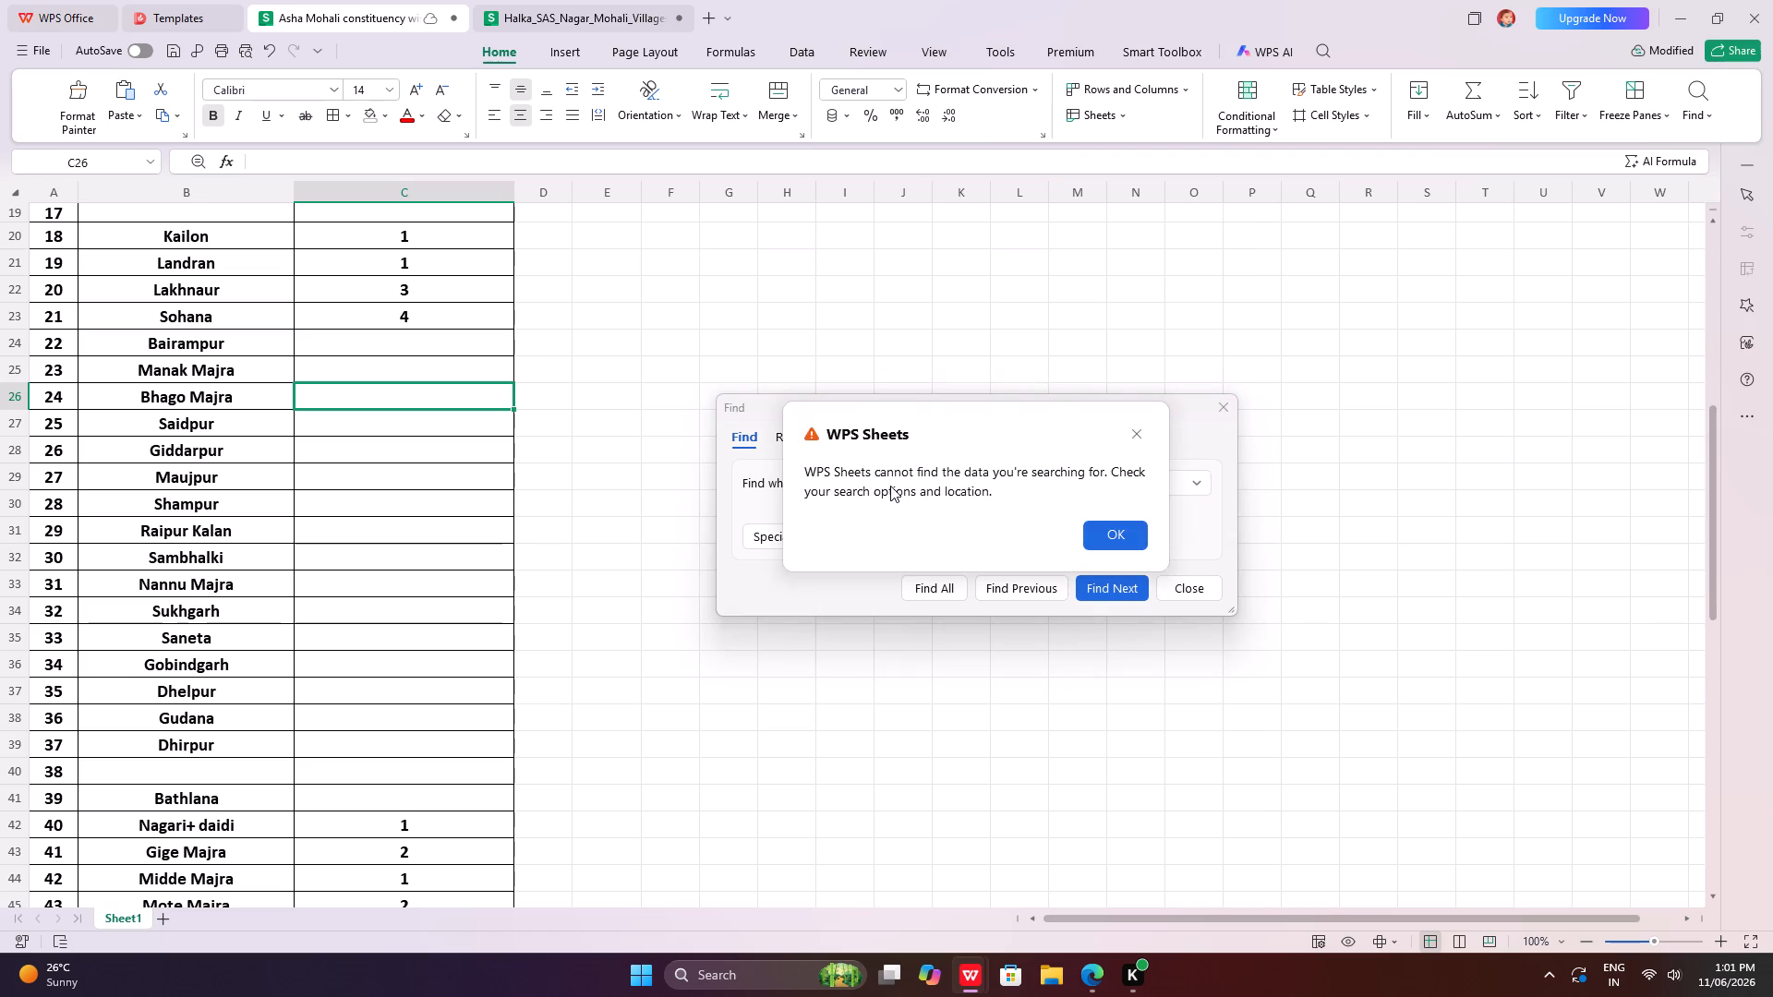
pyautogui.press('Return')
# Search the village list for "bal" and step through the matches to Balaungi at serial number 14.
pyautogui.click(890, 486)
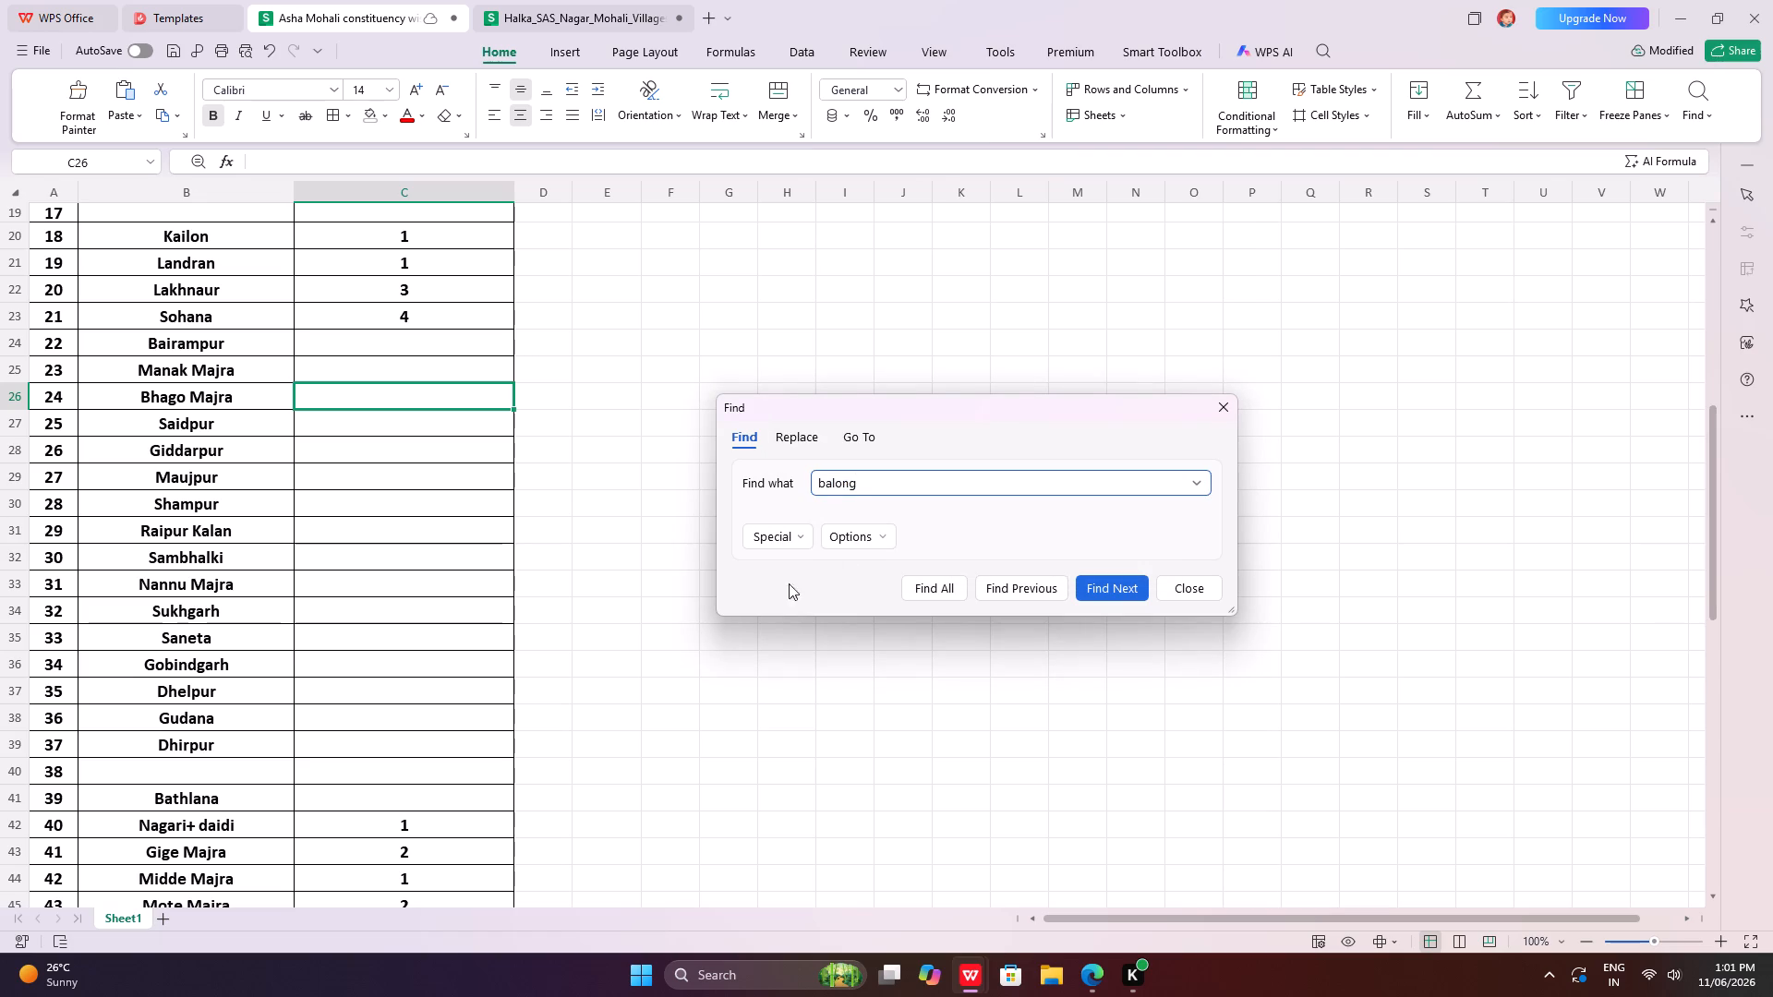
pyautogui.press('BackSpace')
pyautogui.press('BackSpace')
pyautogui.press('BackSpace')
pyautogui.press('Return')
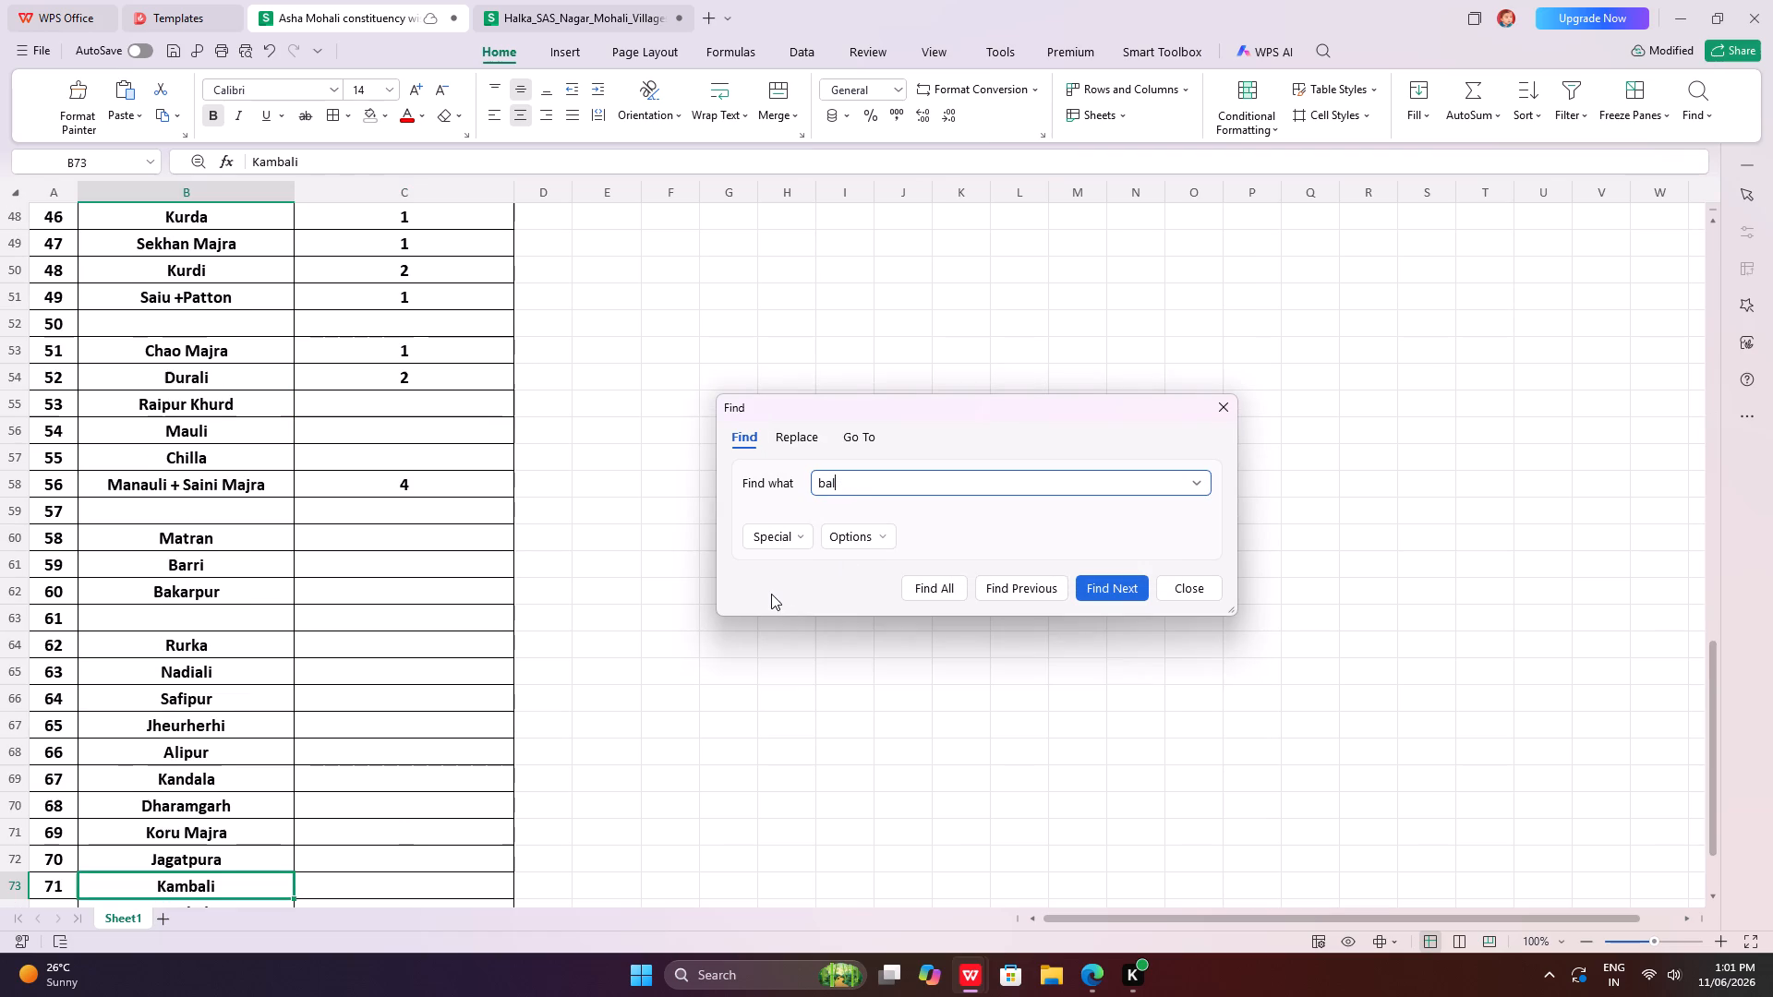
pyautogui.scroll(-2, 308, 822)
pyautogui.press('Return')
pyautogui.press('Return')
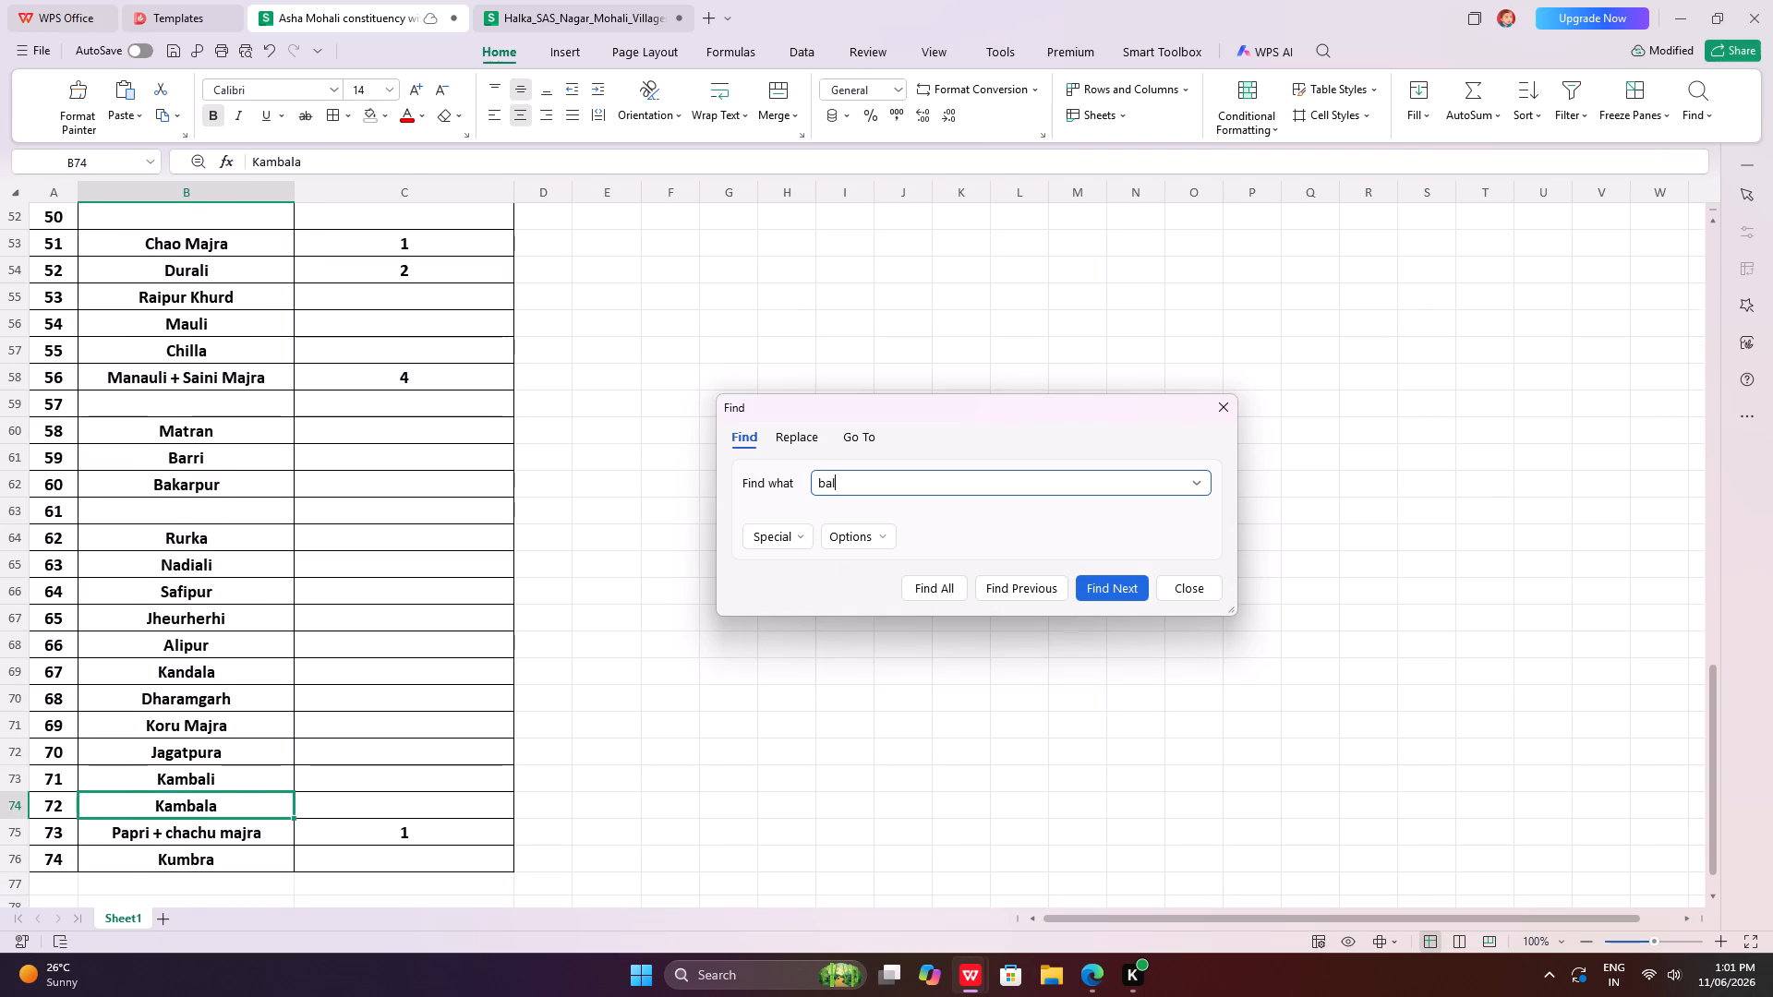
pyautogui.press('Return')
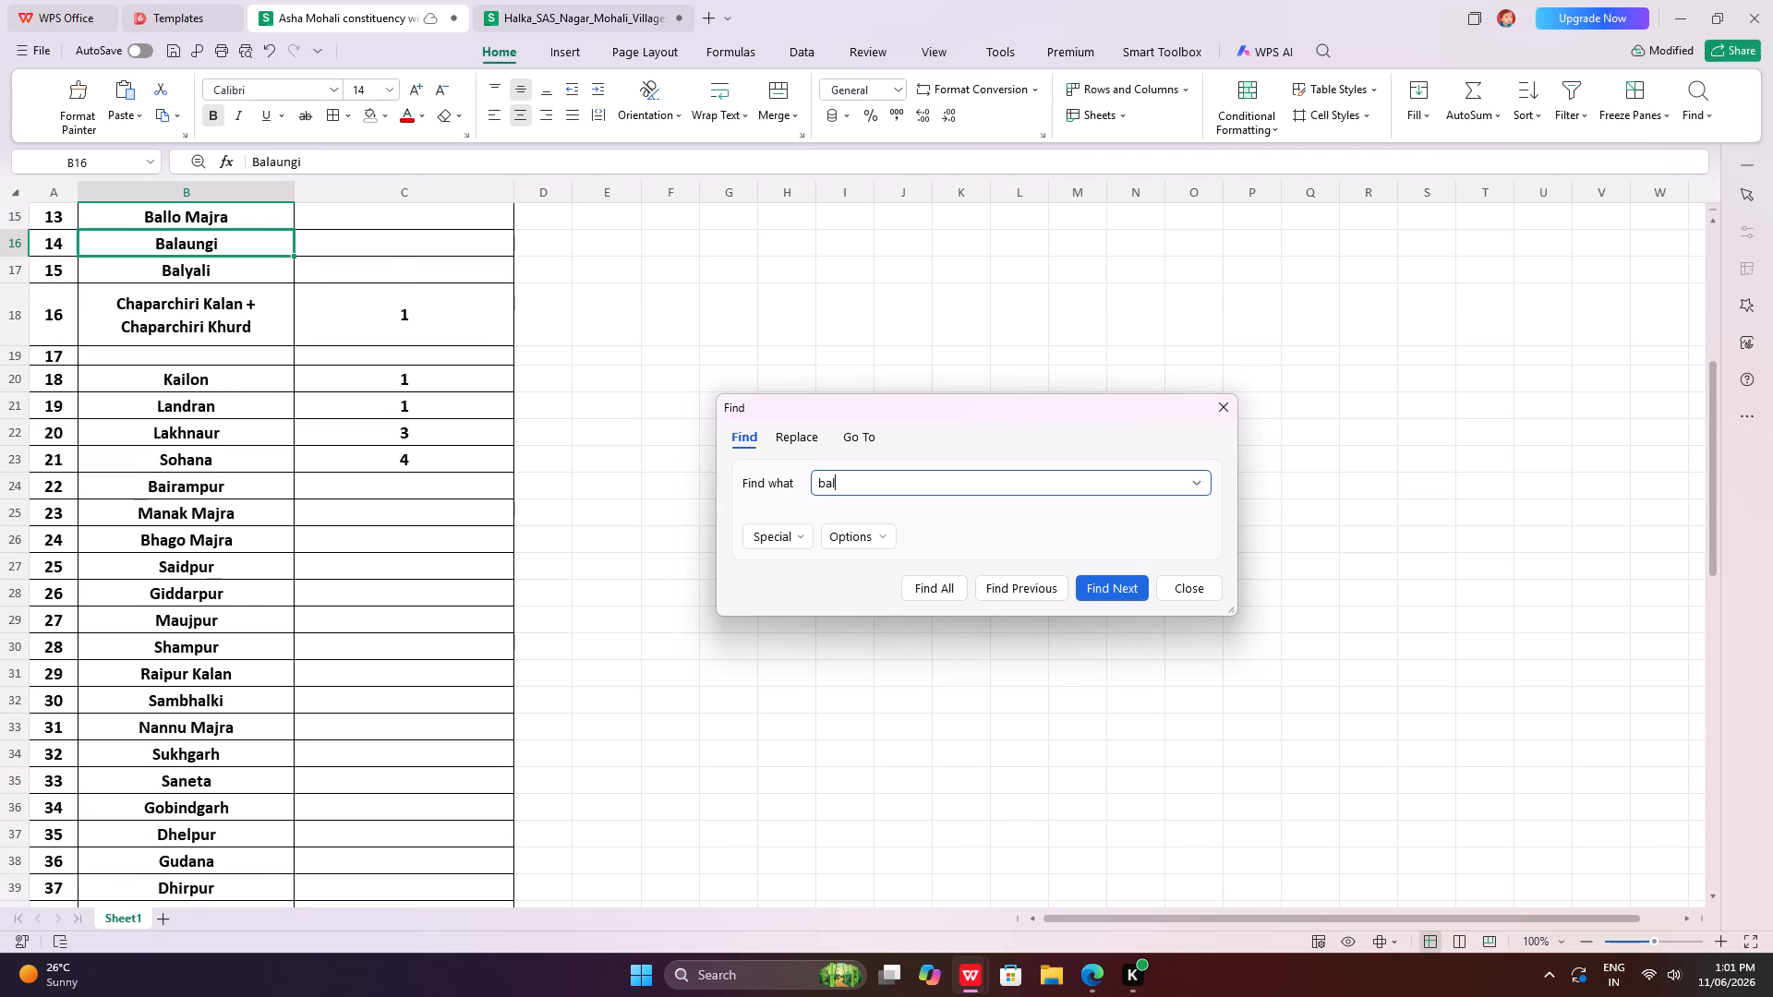
# Enter 7 as the number of Ashas for Balaungi.
pyautogui.click(318, 253)
pyautogui.doubleClick(318, 253)
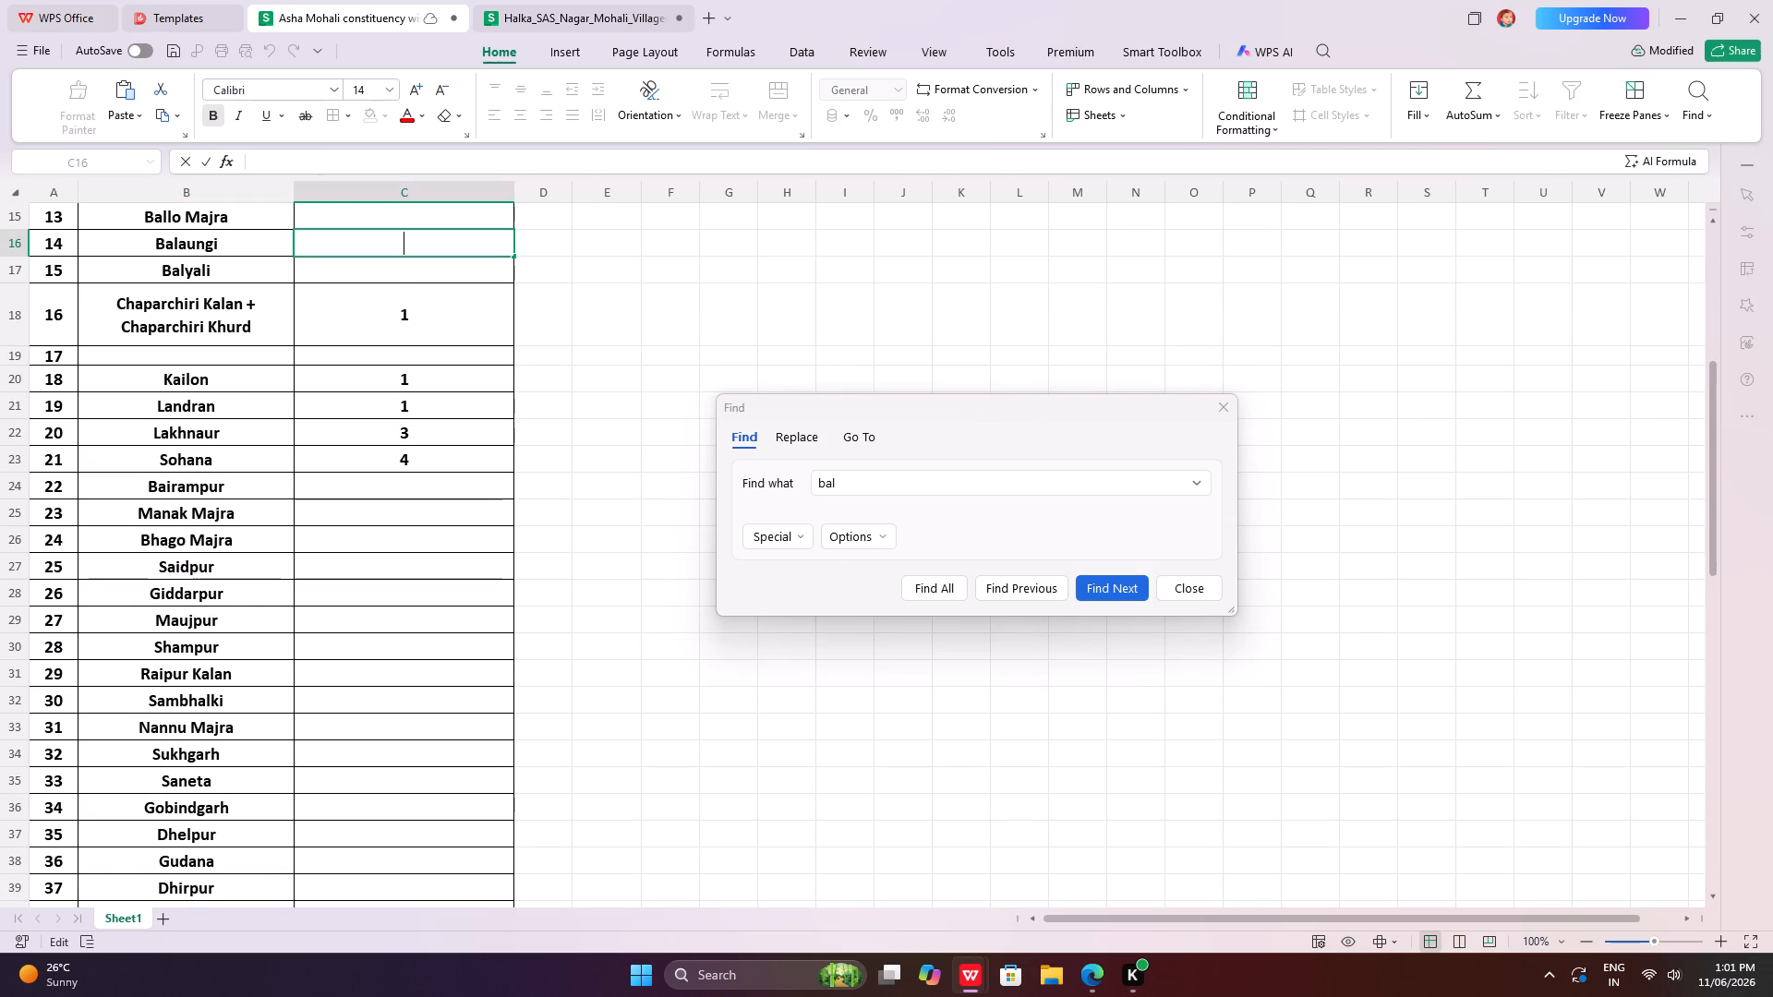
pyautogui.click(376, 313)
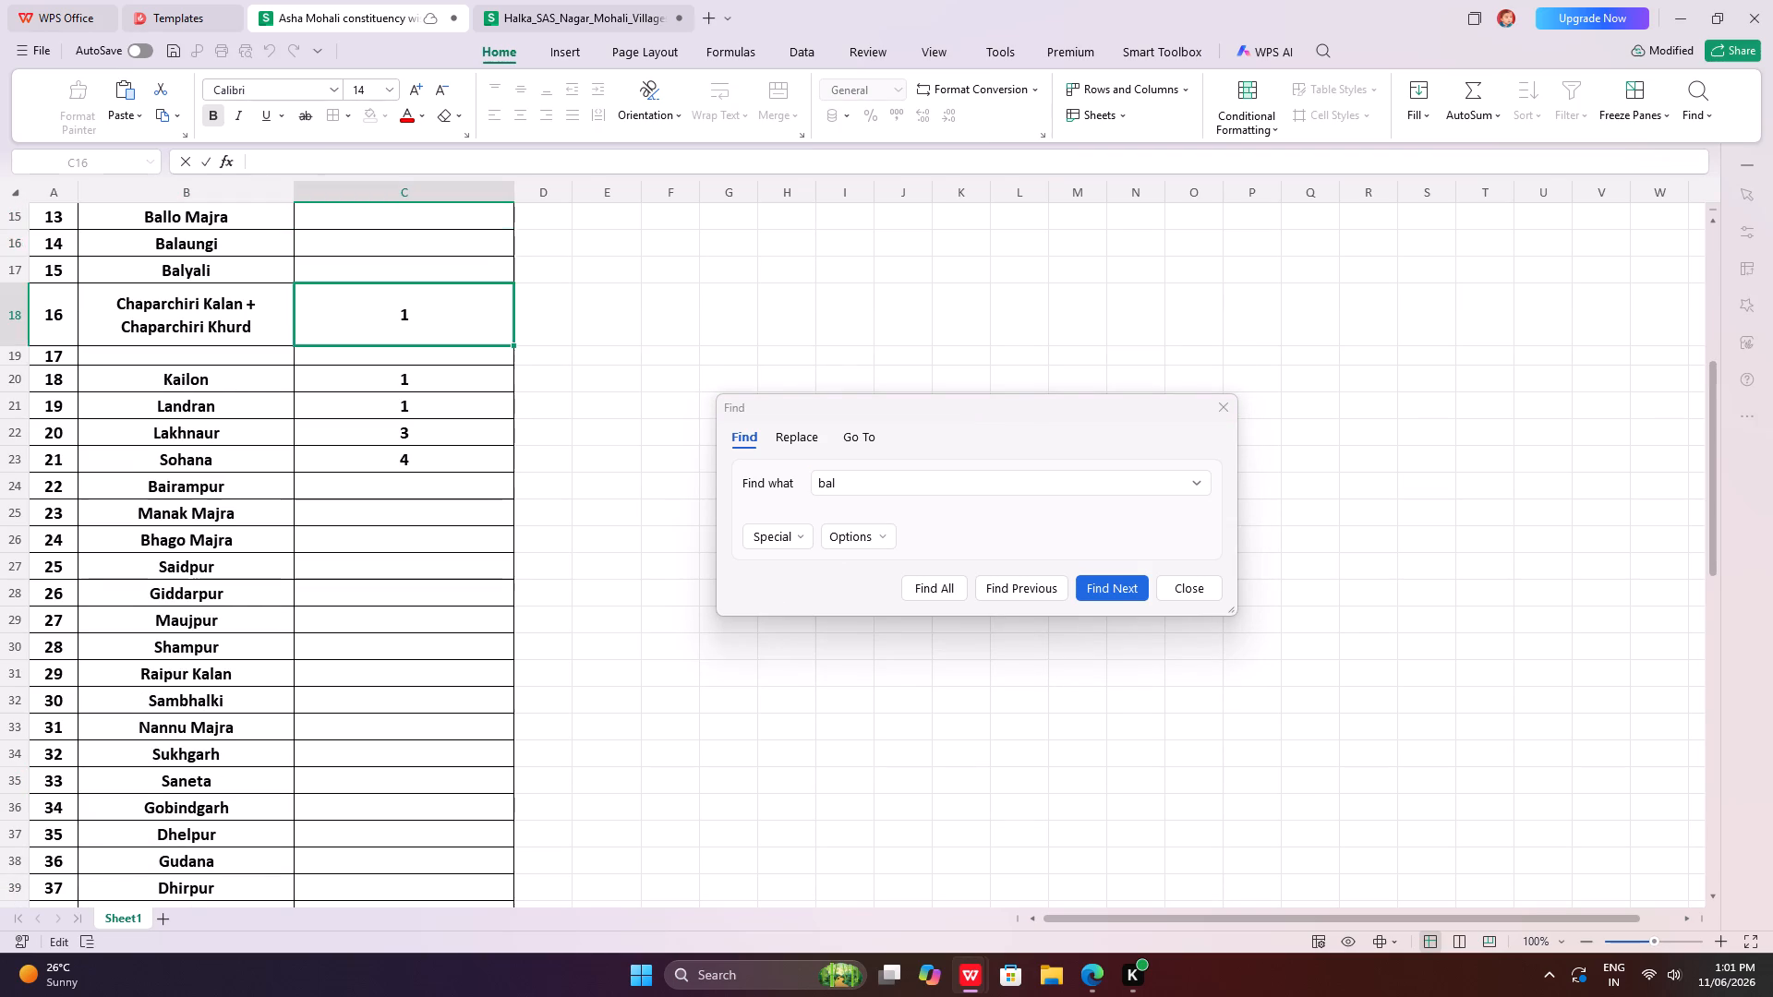
pyautogui.click(382, 254)
pyautogui.press('7')
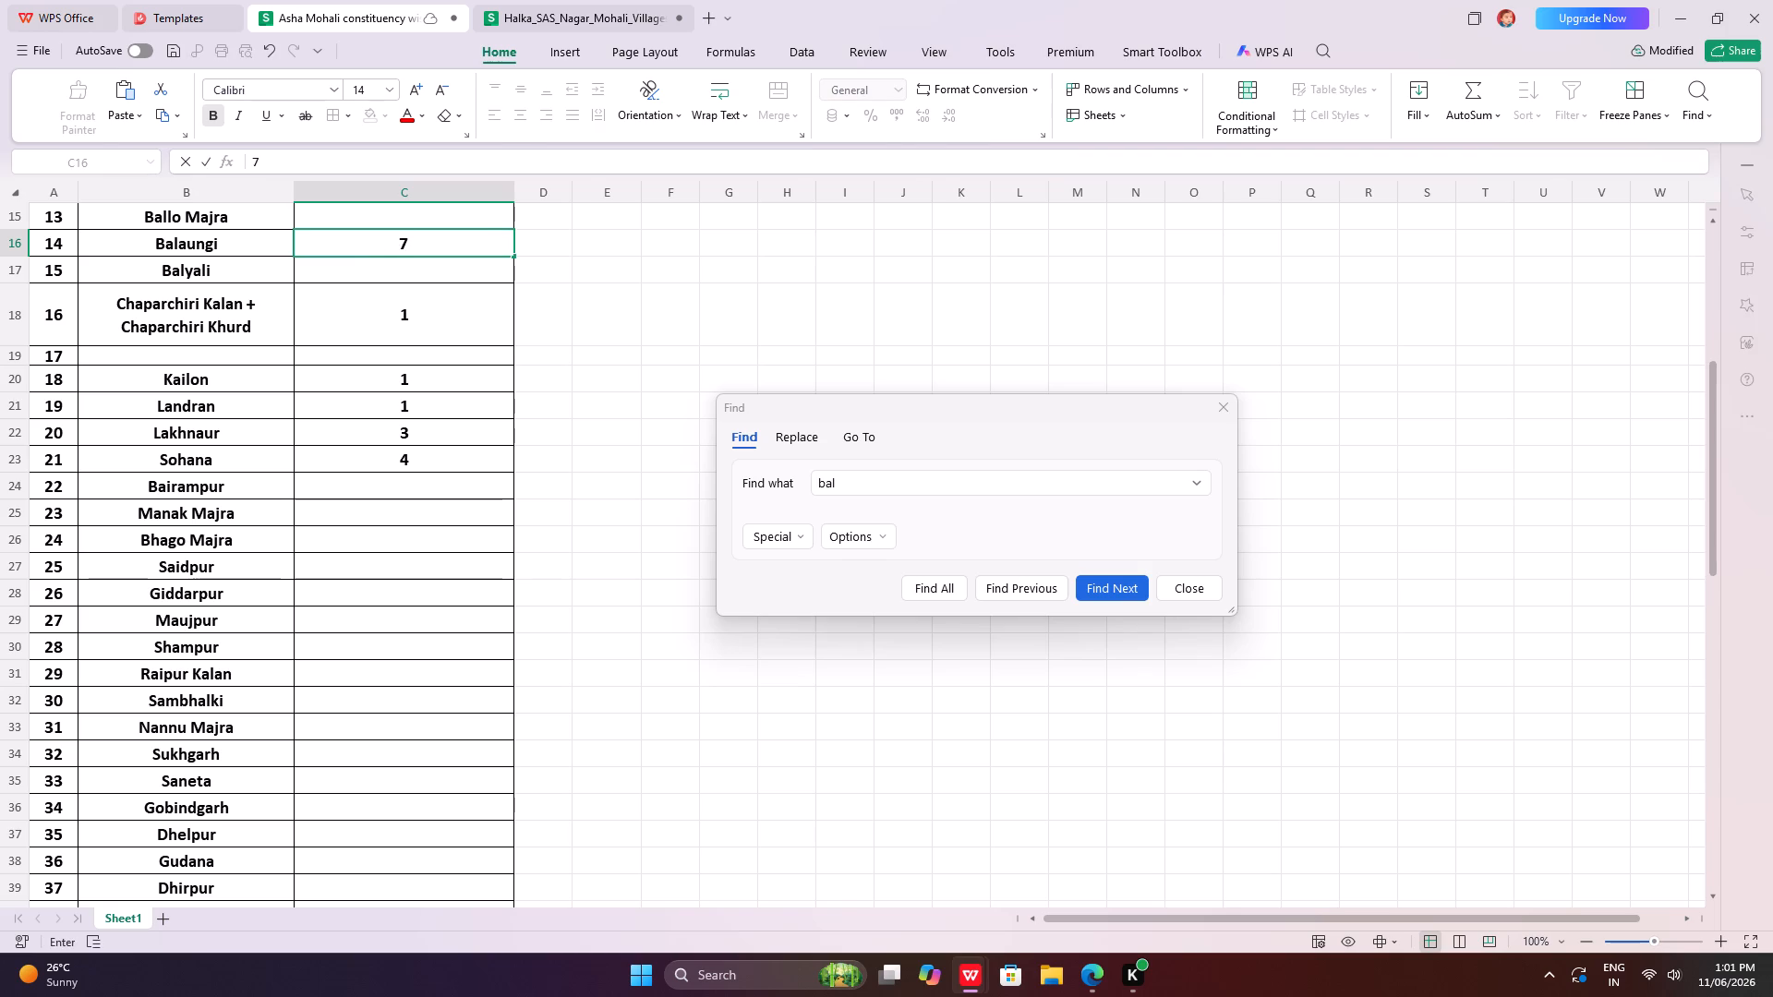
pyautogui.press('Down')
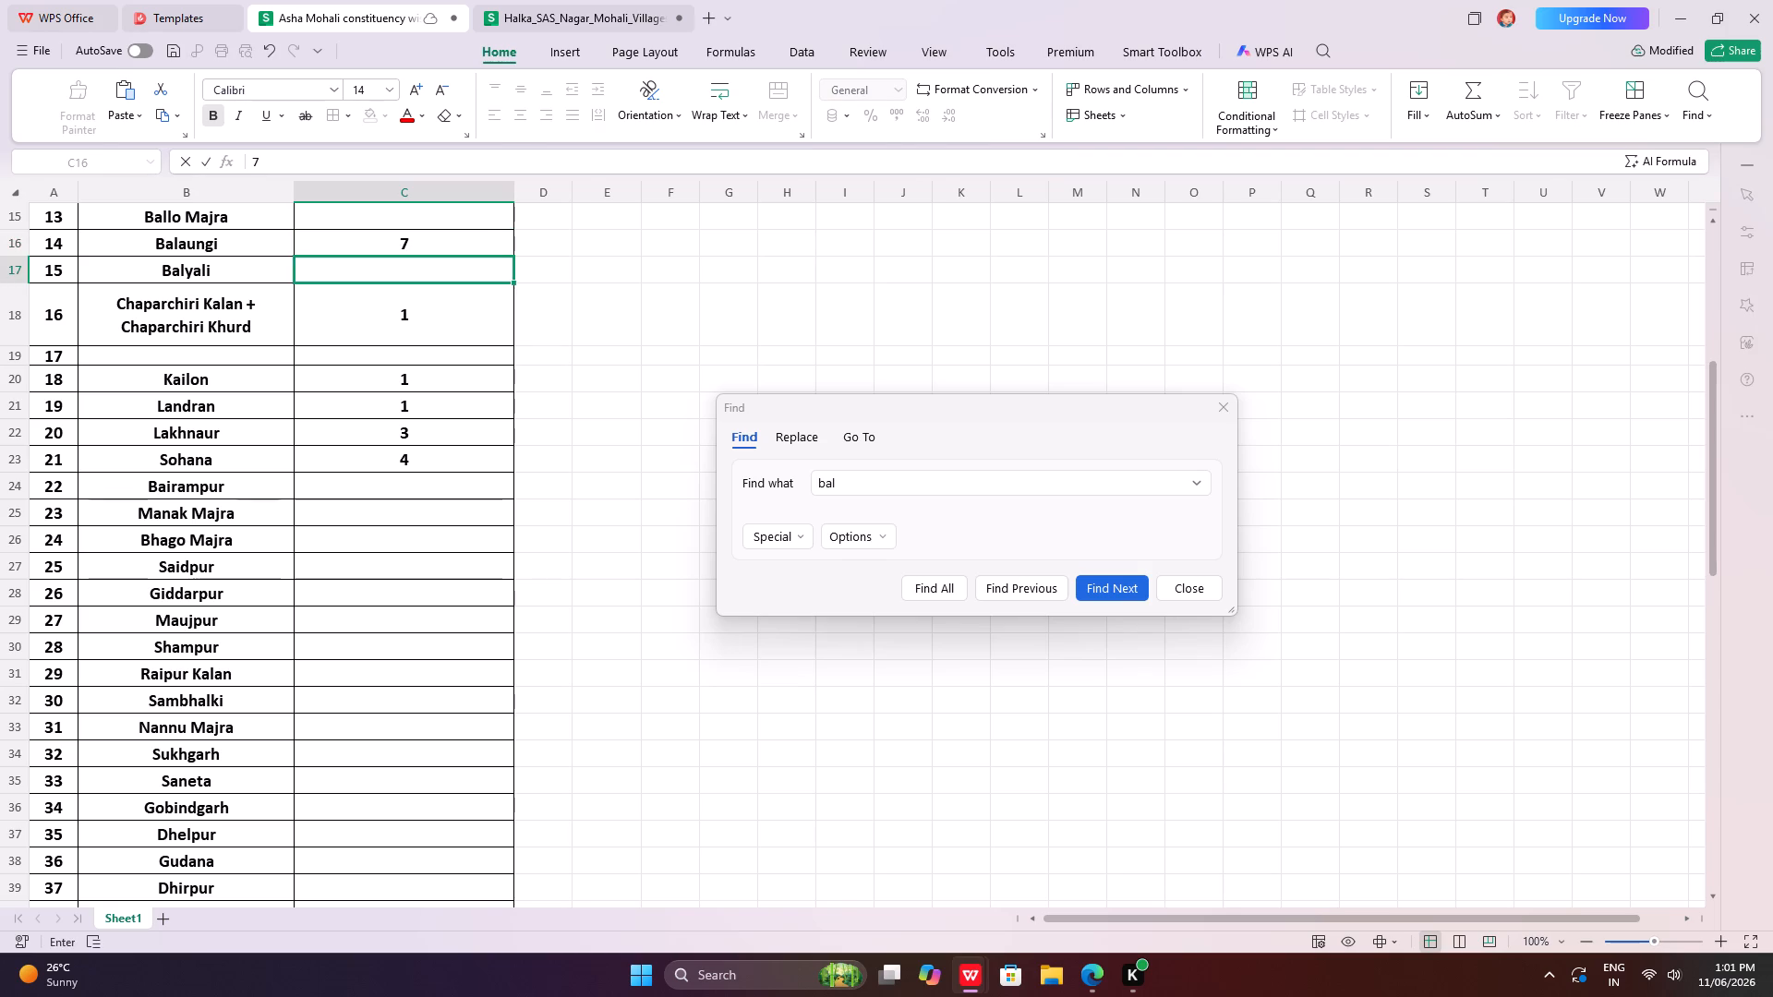
# Enter 3 as the number of Ashas for Bad Majra at serial number 8.
pyautogui.scroll(2, 207, 378)
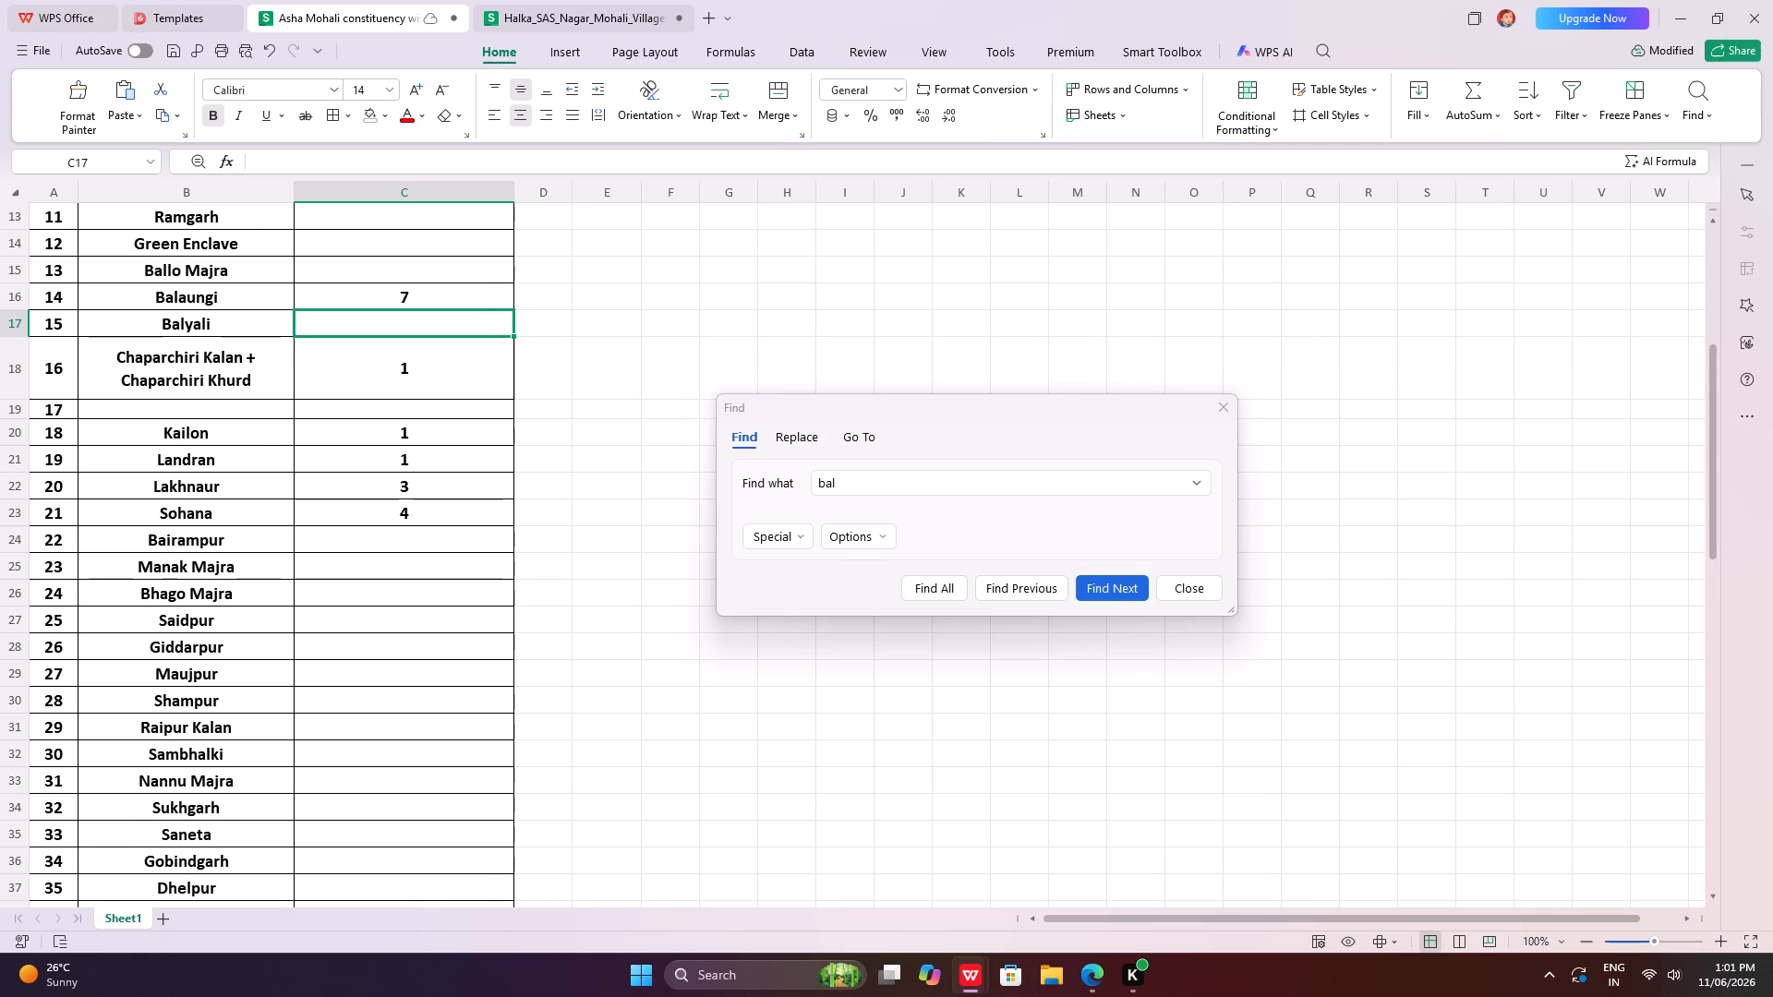
pyautogui.scroll(2, 304, 283)
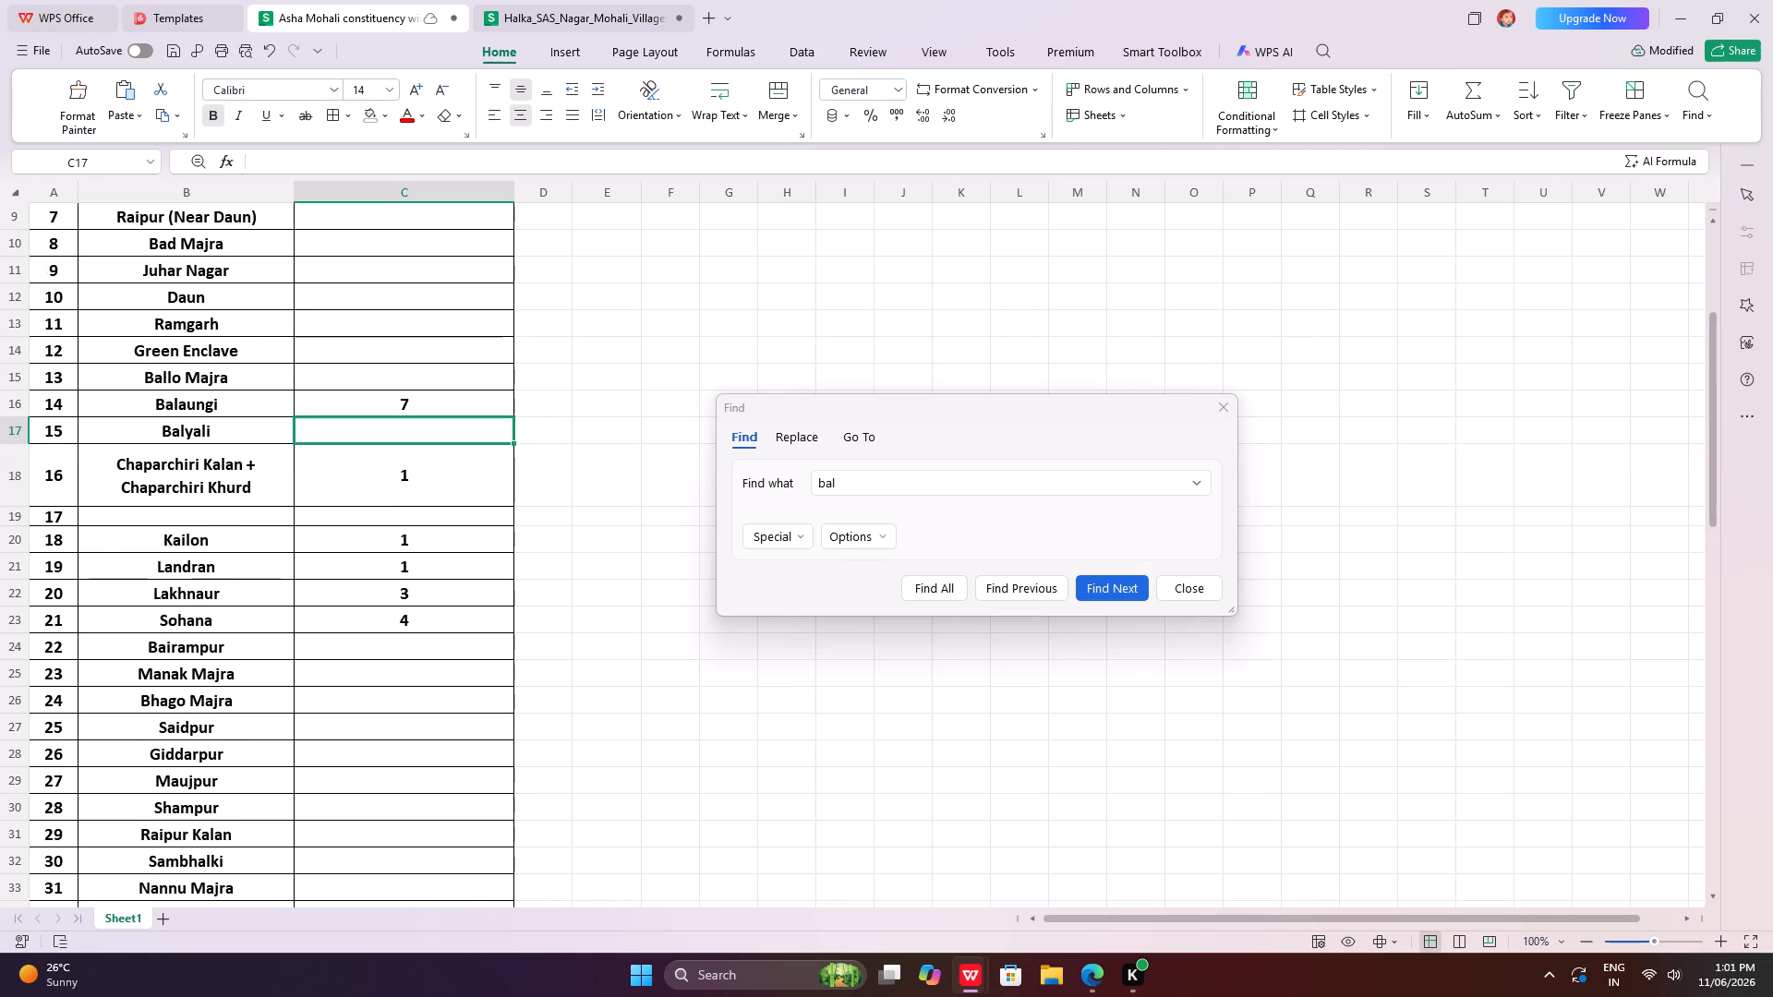
pyautogui.click(336, 295)
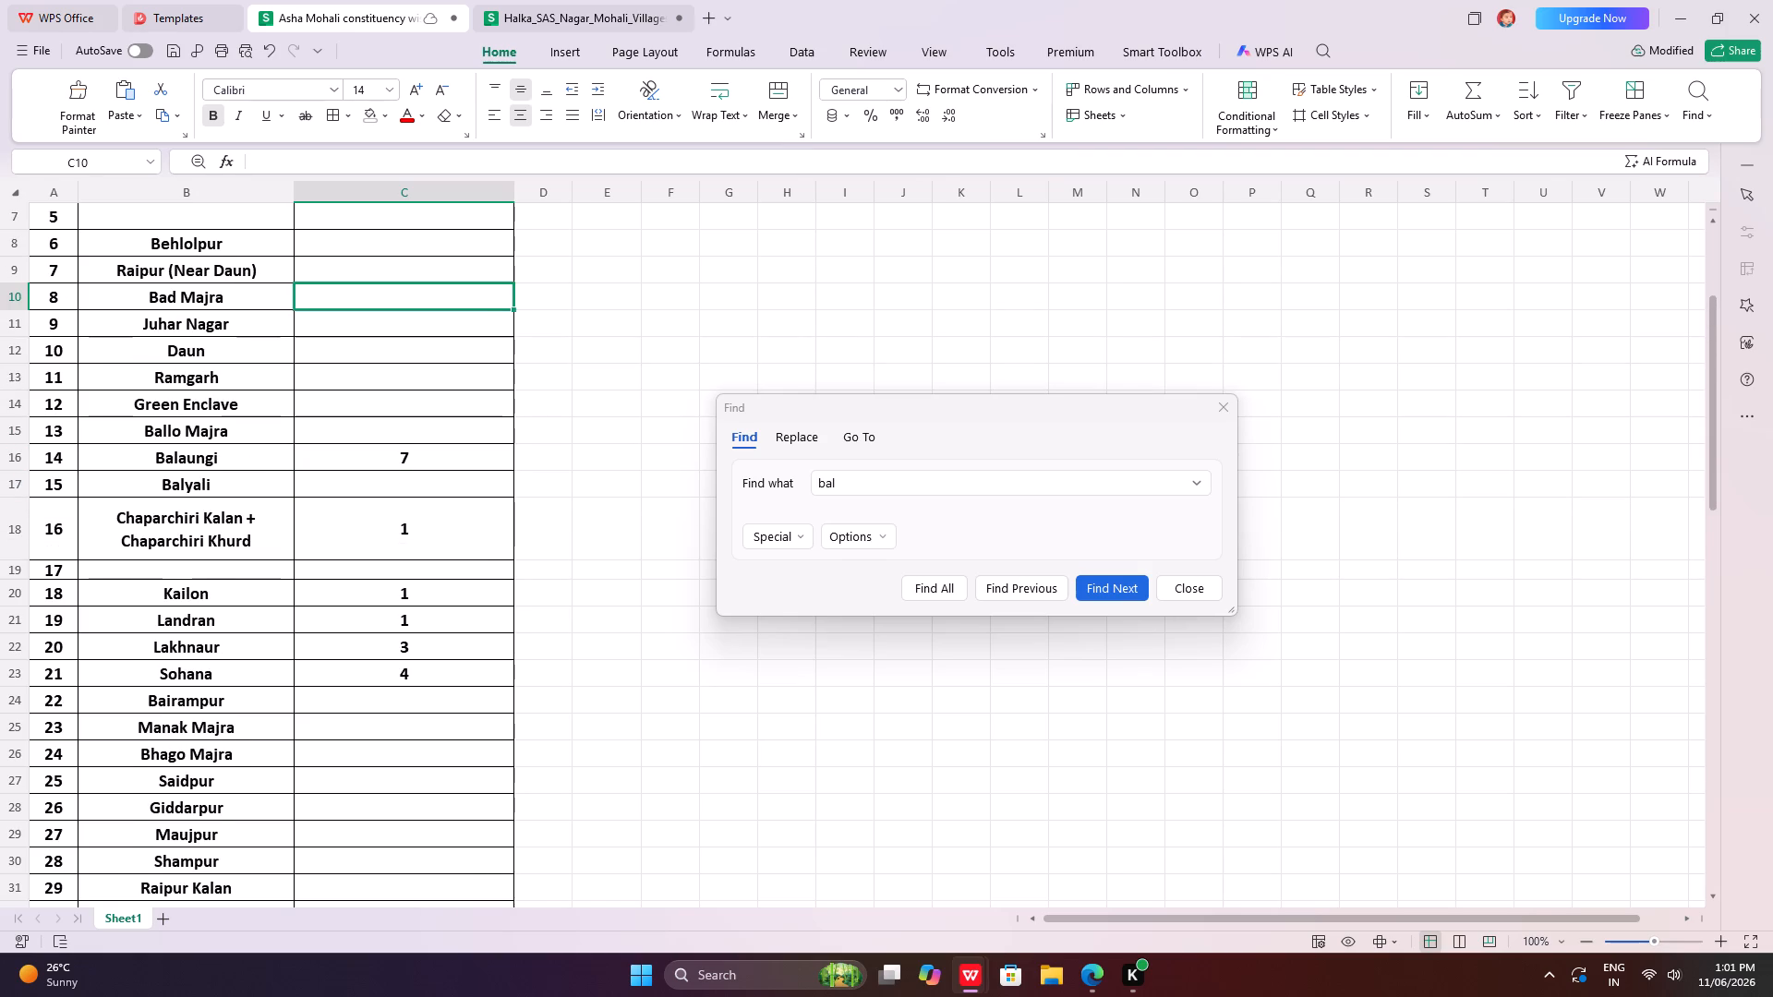
pyautogui.press('3')
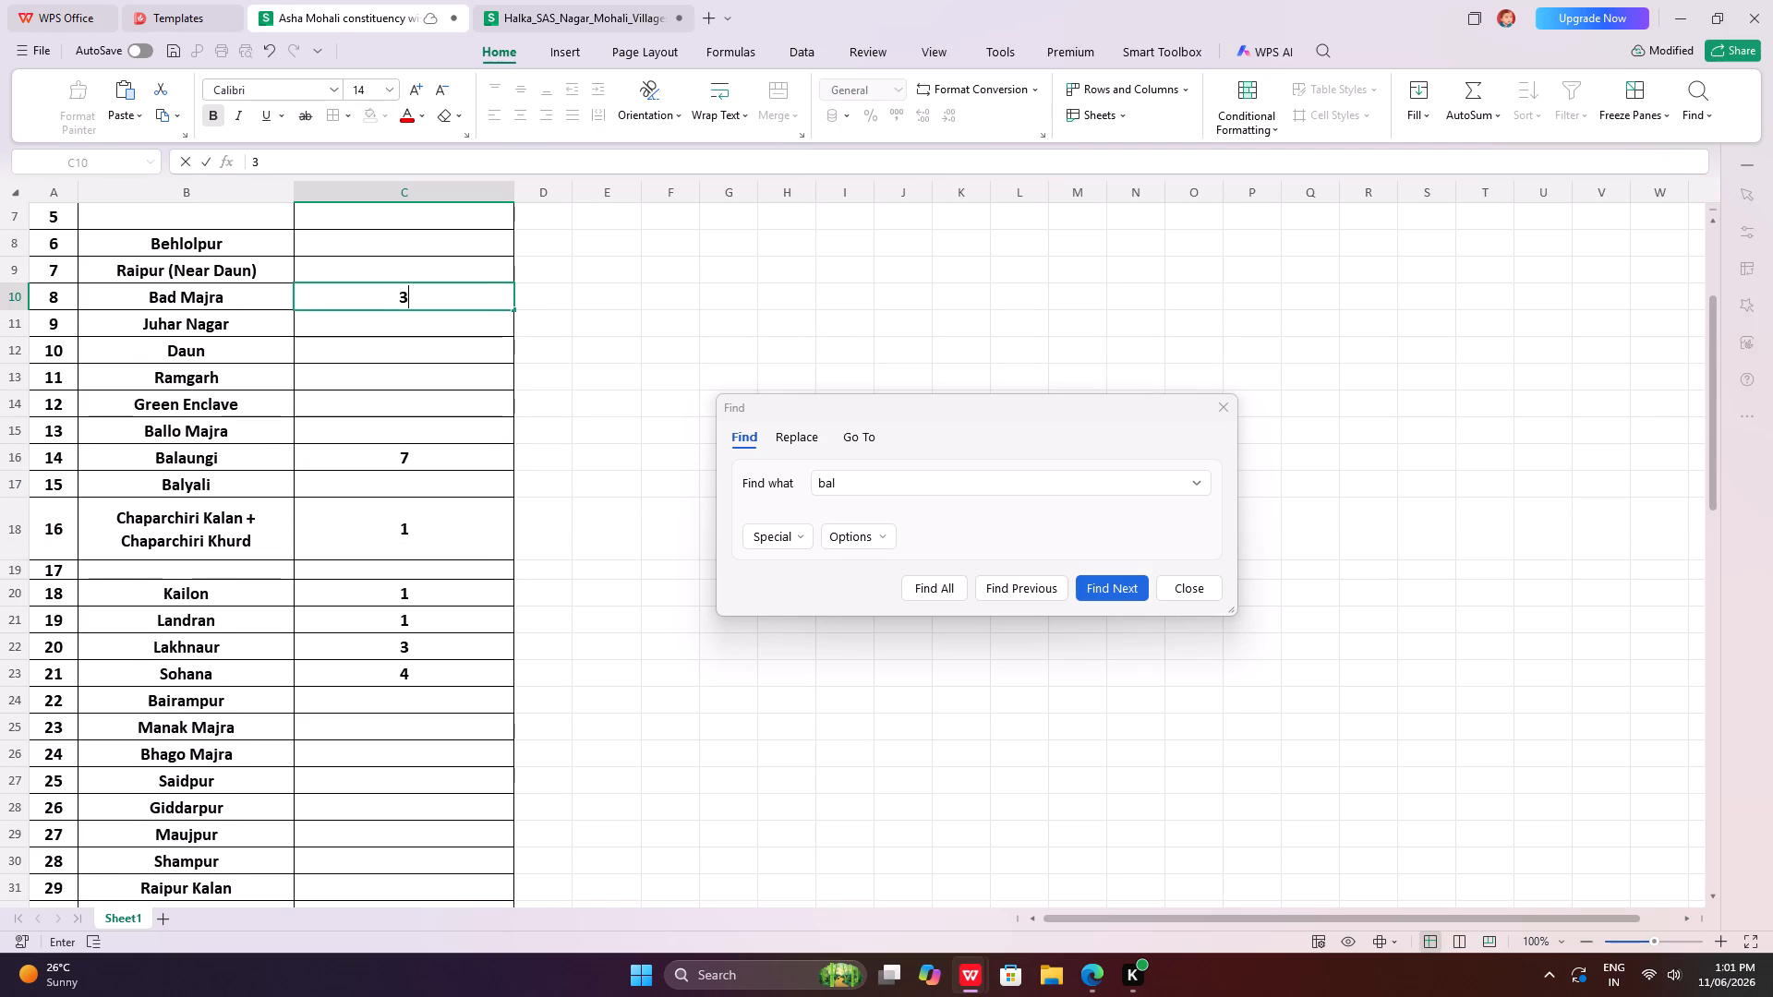
pyautogui.click(491, 371)
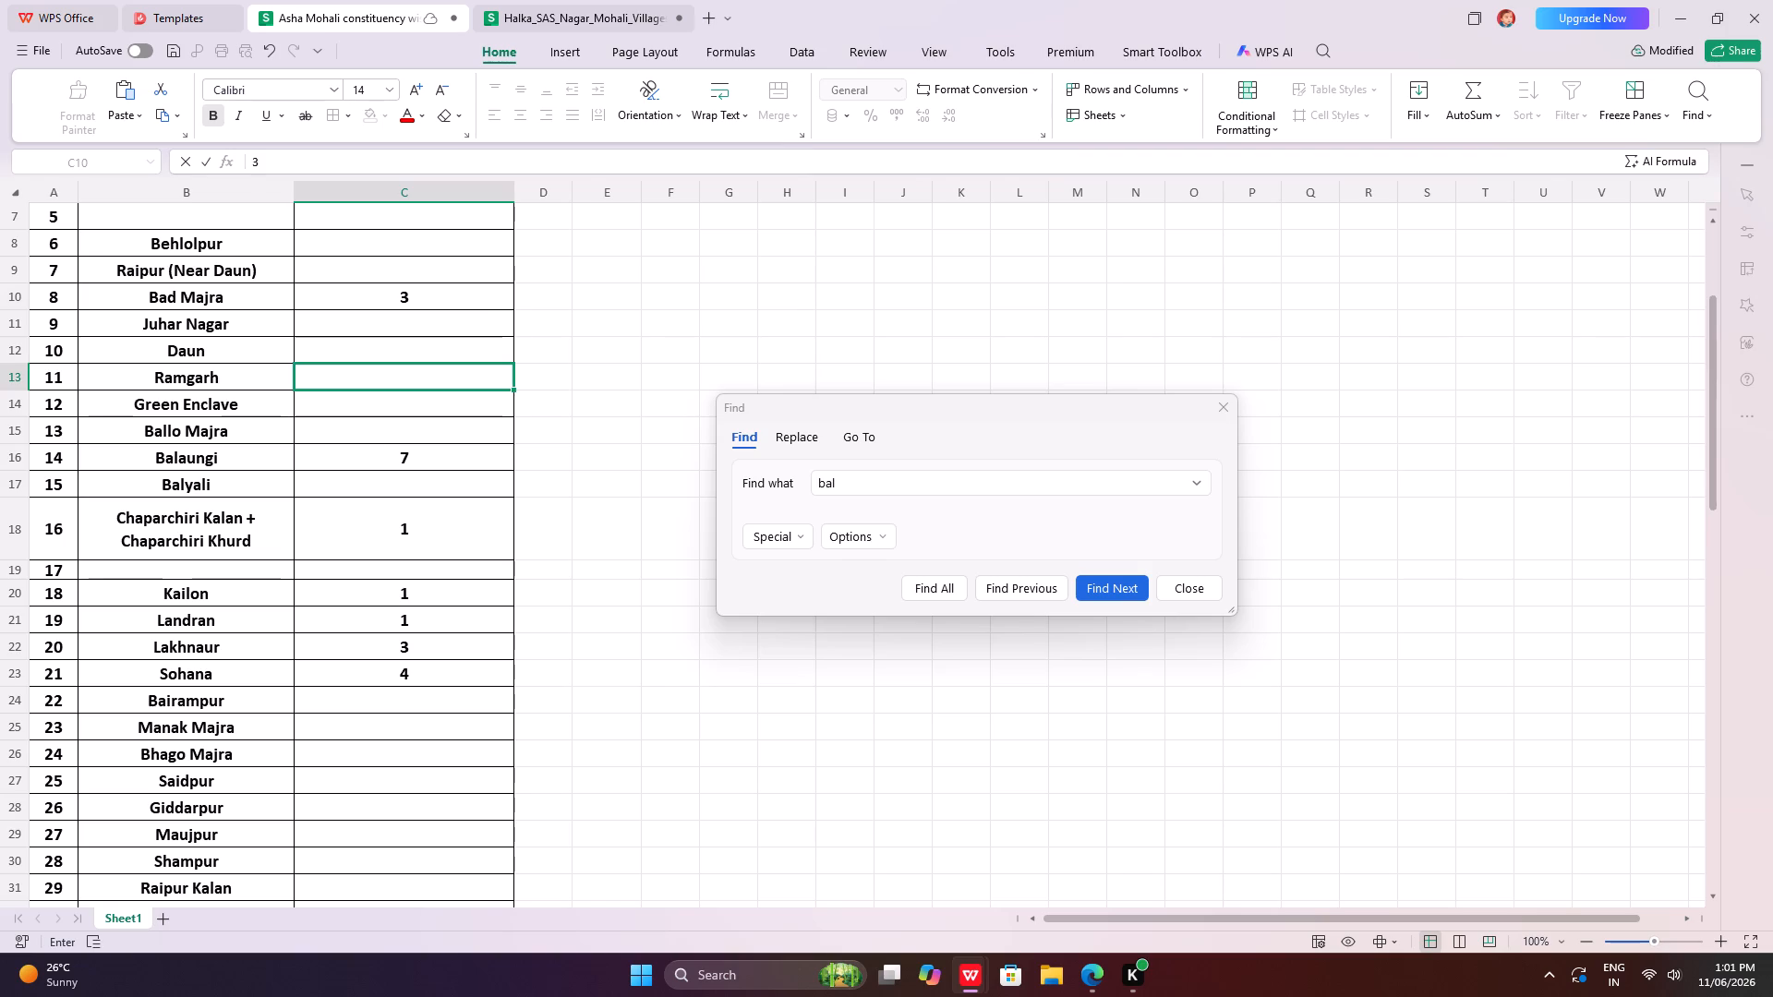
# Enter 2 as the number of Ashas for Daun at serial number 10.
pyautogui.scroll(2, 226, 360)
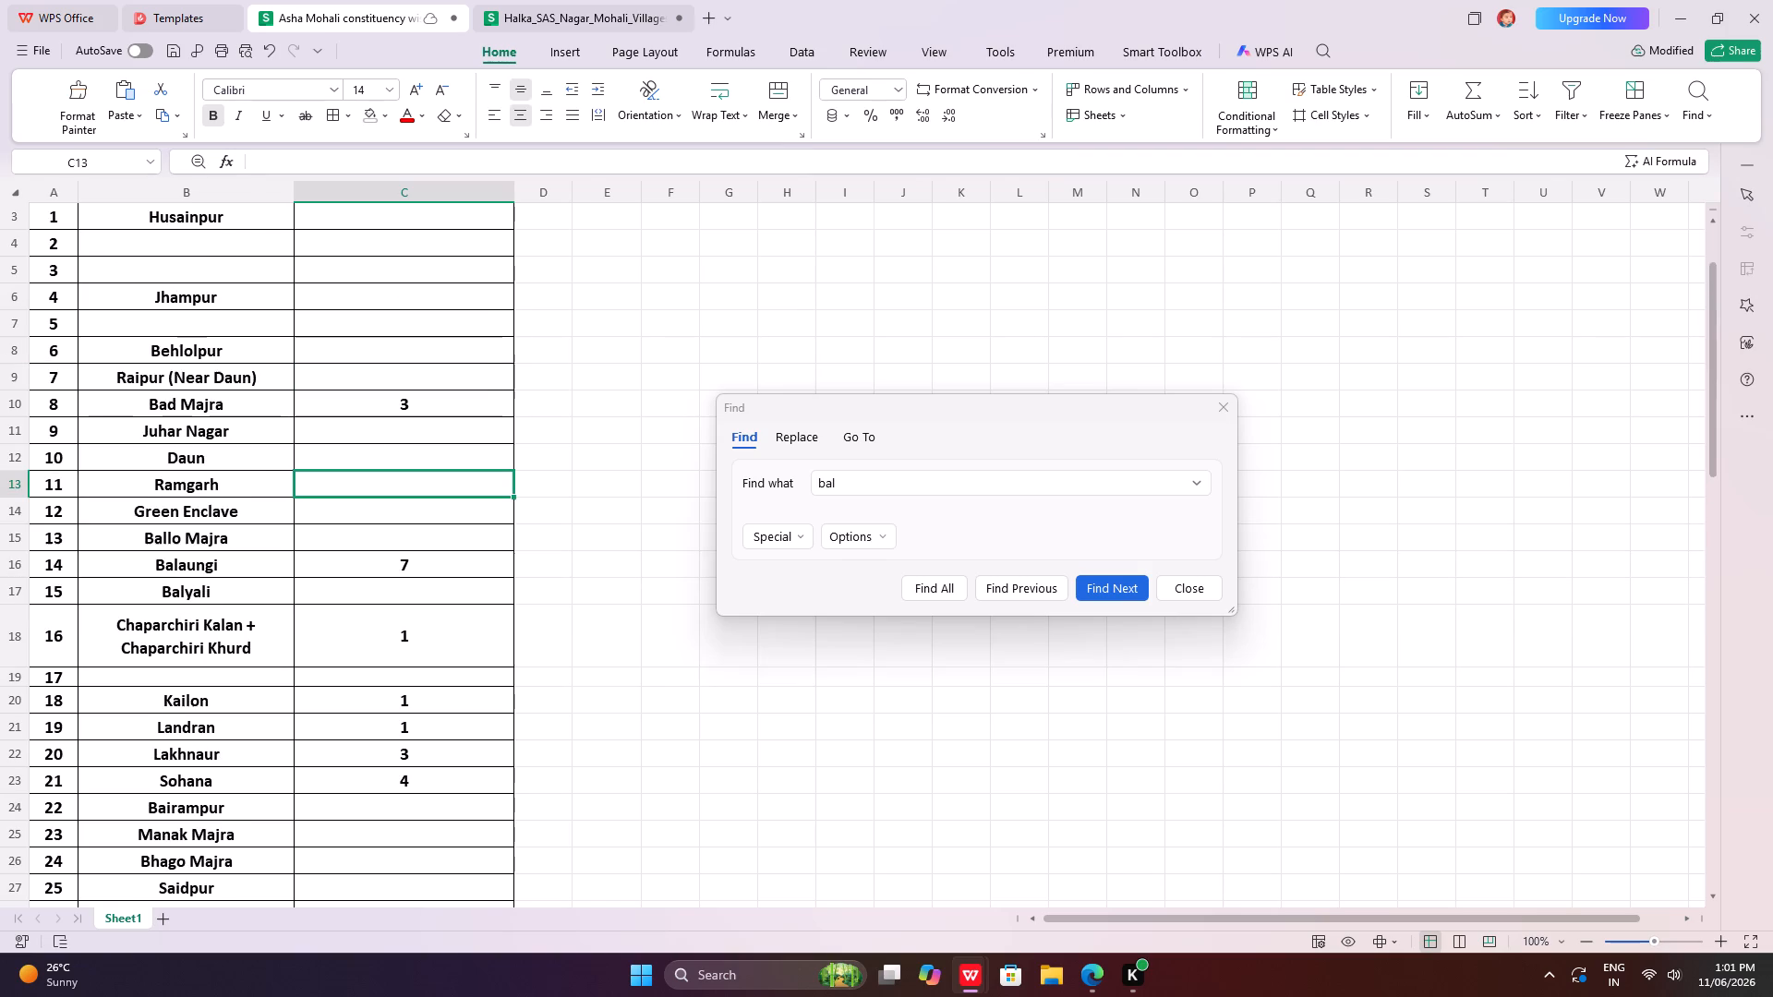
pyautogui.click(353, 454)
pyautogui.press('2')
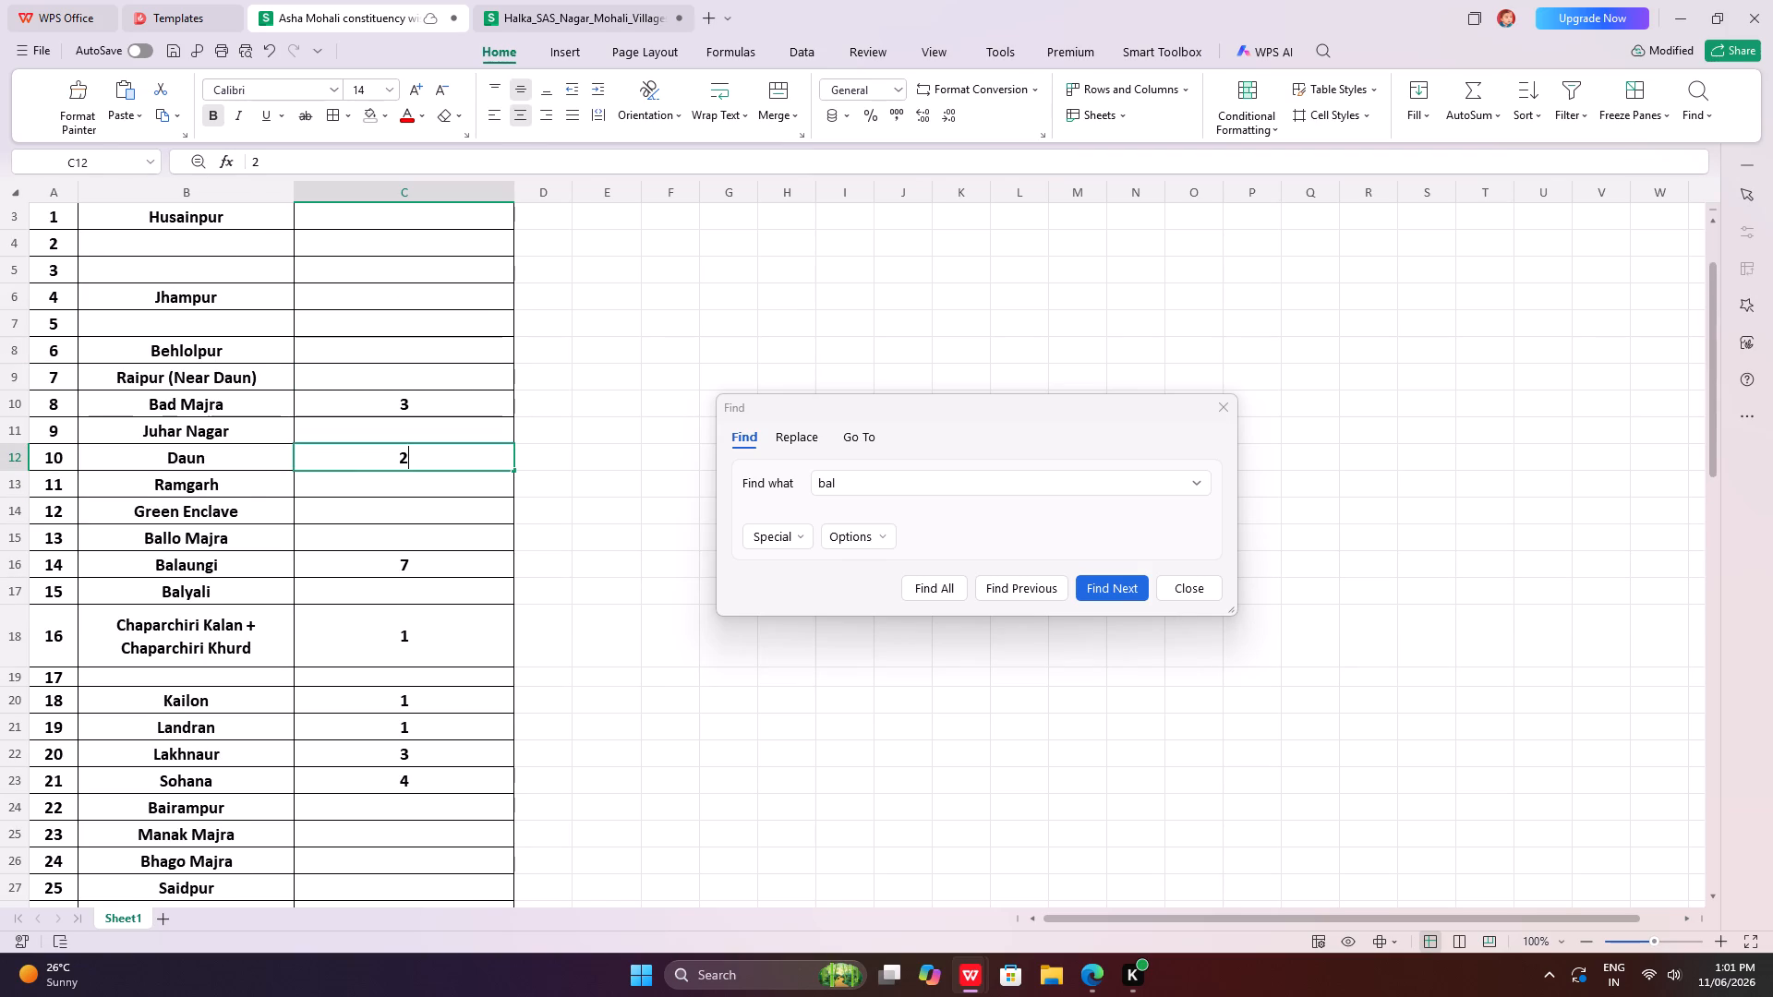
pyautogui.click(247, 474)
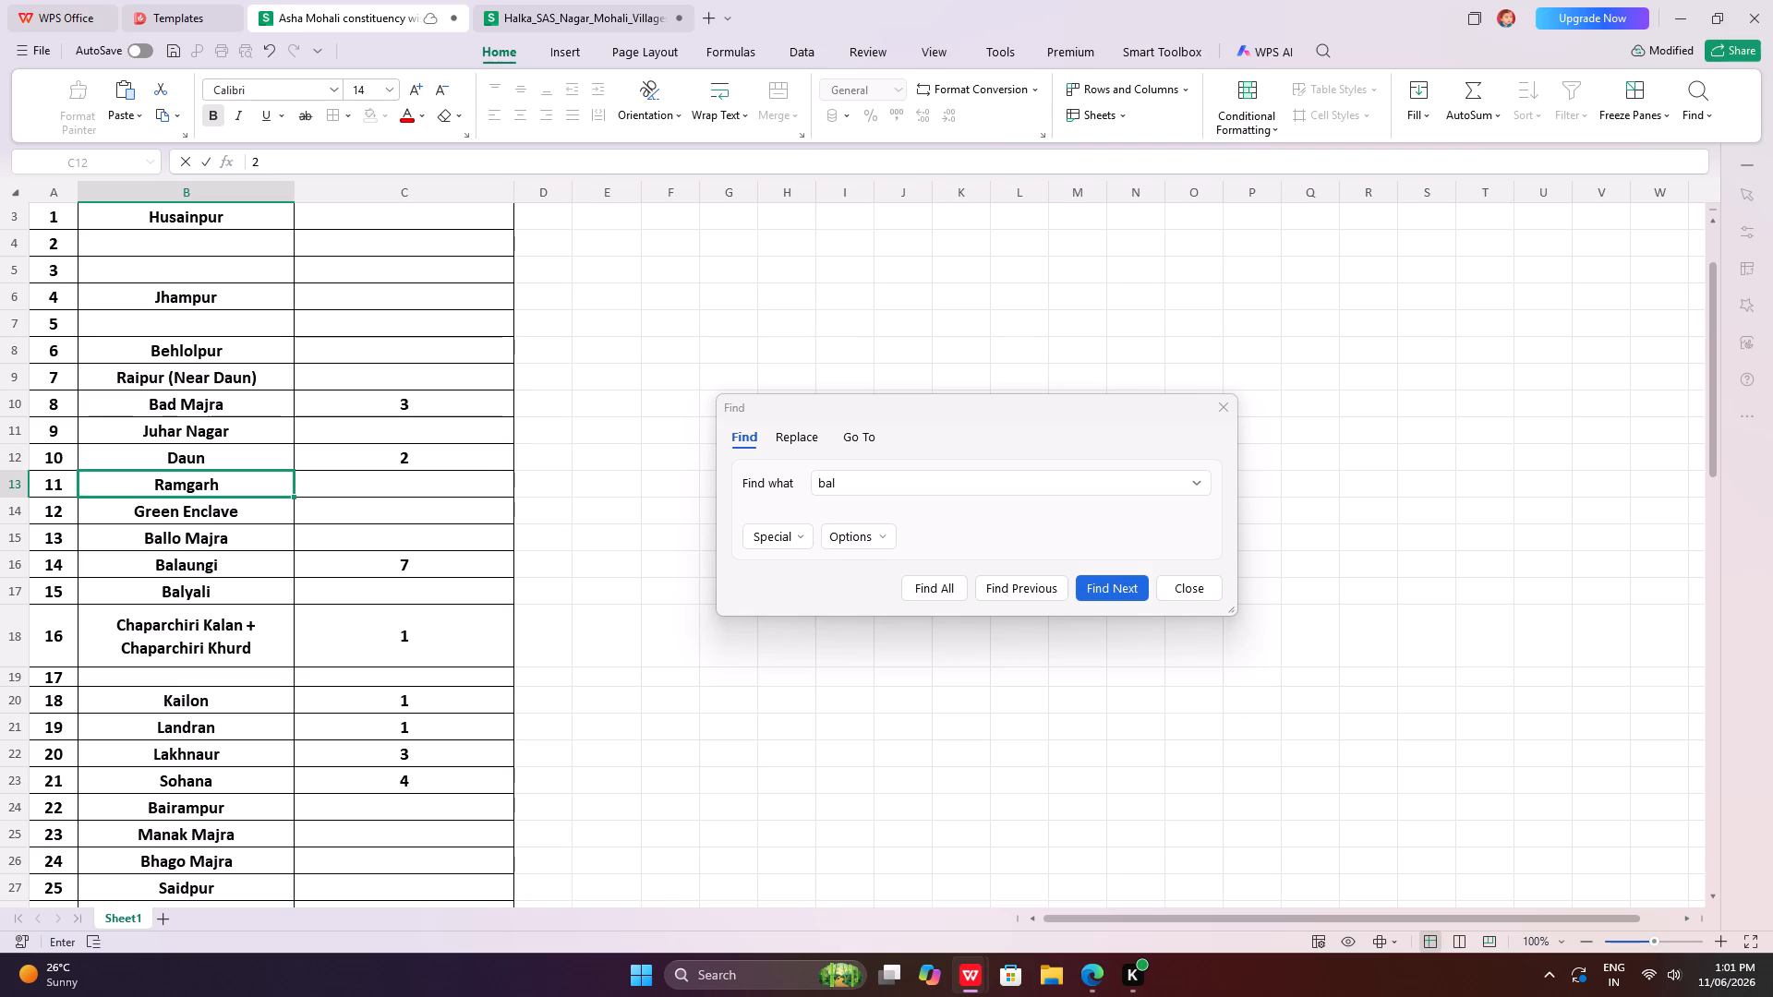
# Enter 1 as the number of Ashas for Ramgarh and for Green Enclave at serial numbers 11 and 12.
pyautogui.click(402, 563)
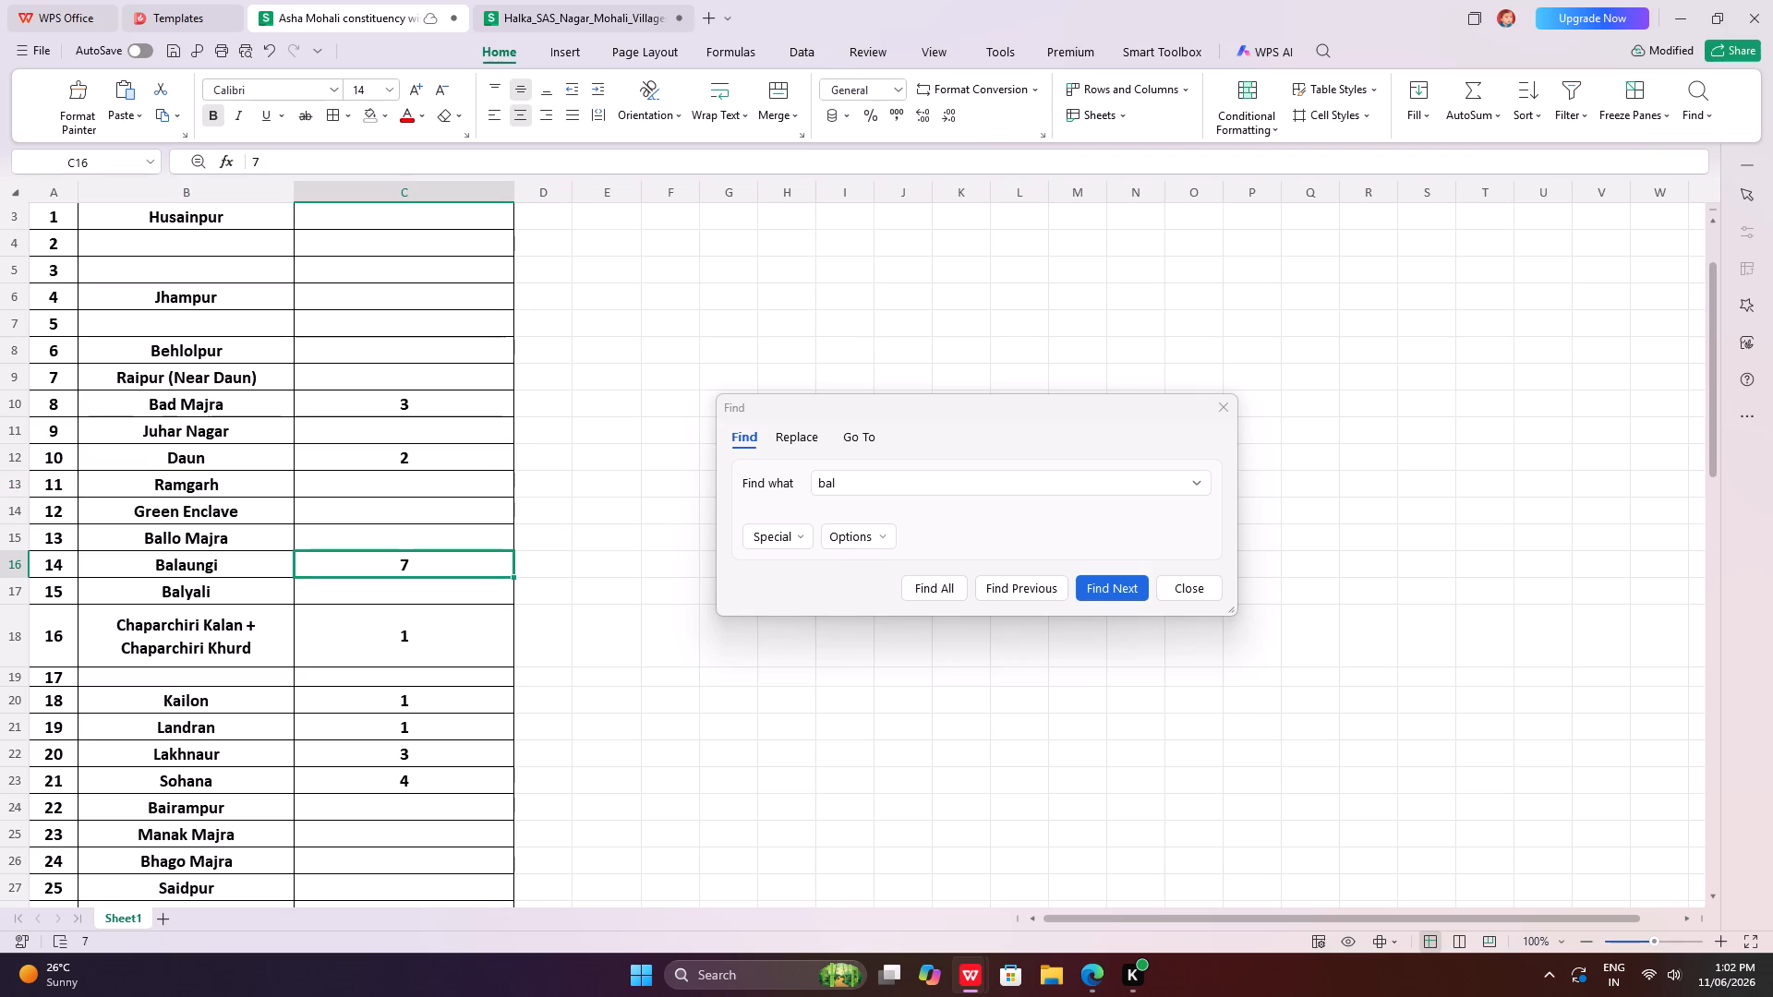
pyautogui.click(380, 407)
pyautogui.click(415, 461)
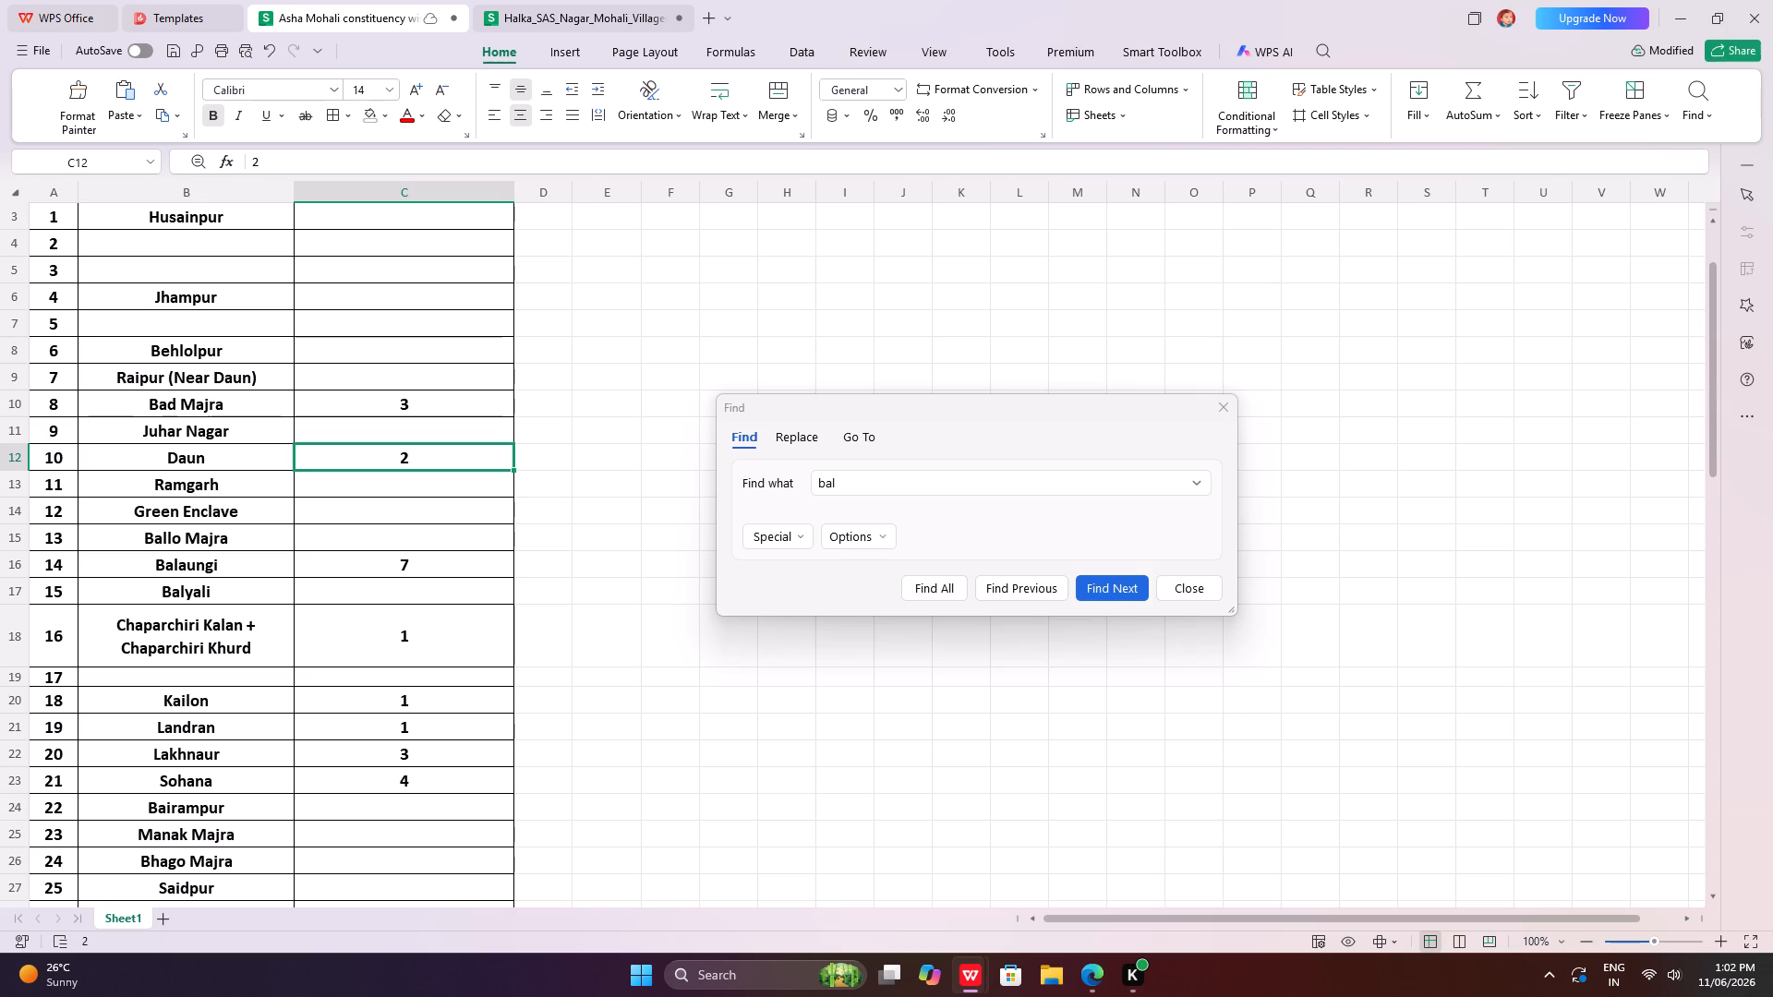
pyautogui.click(382, 495)
pyautogui.press('1')
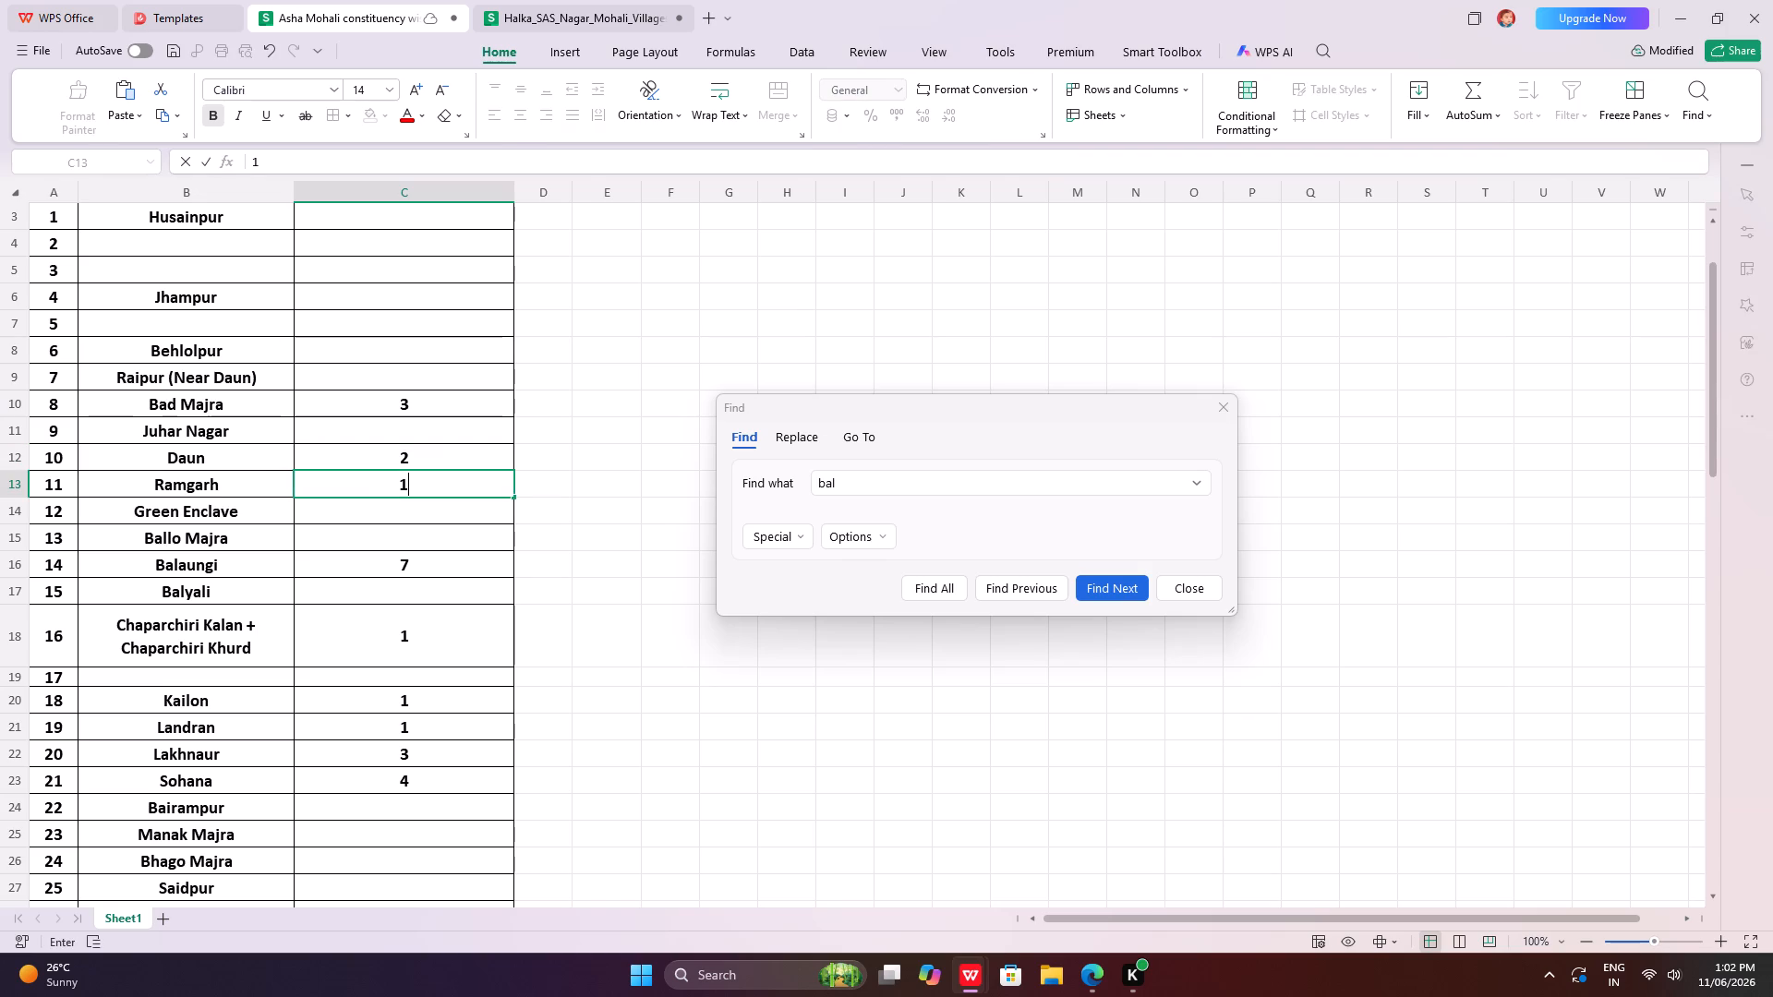
pyautogui.click(246, 486)
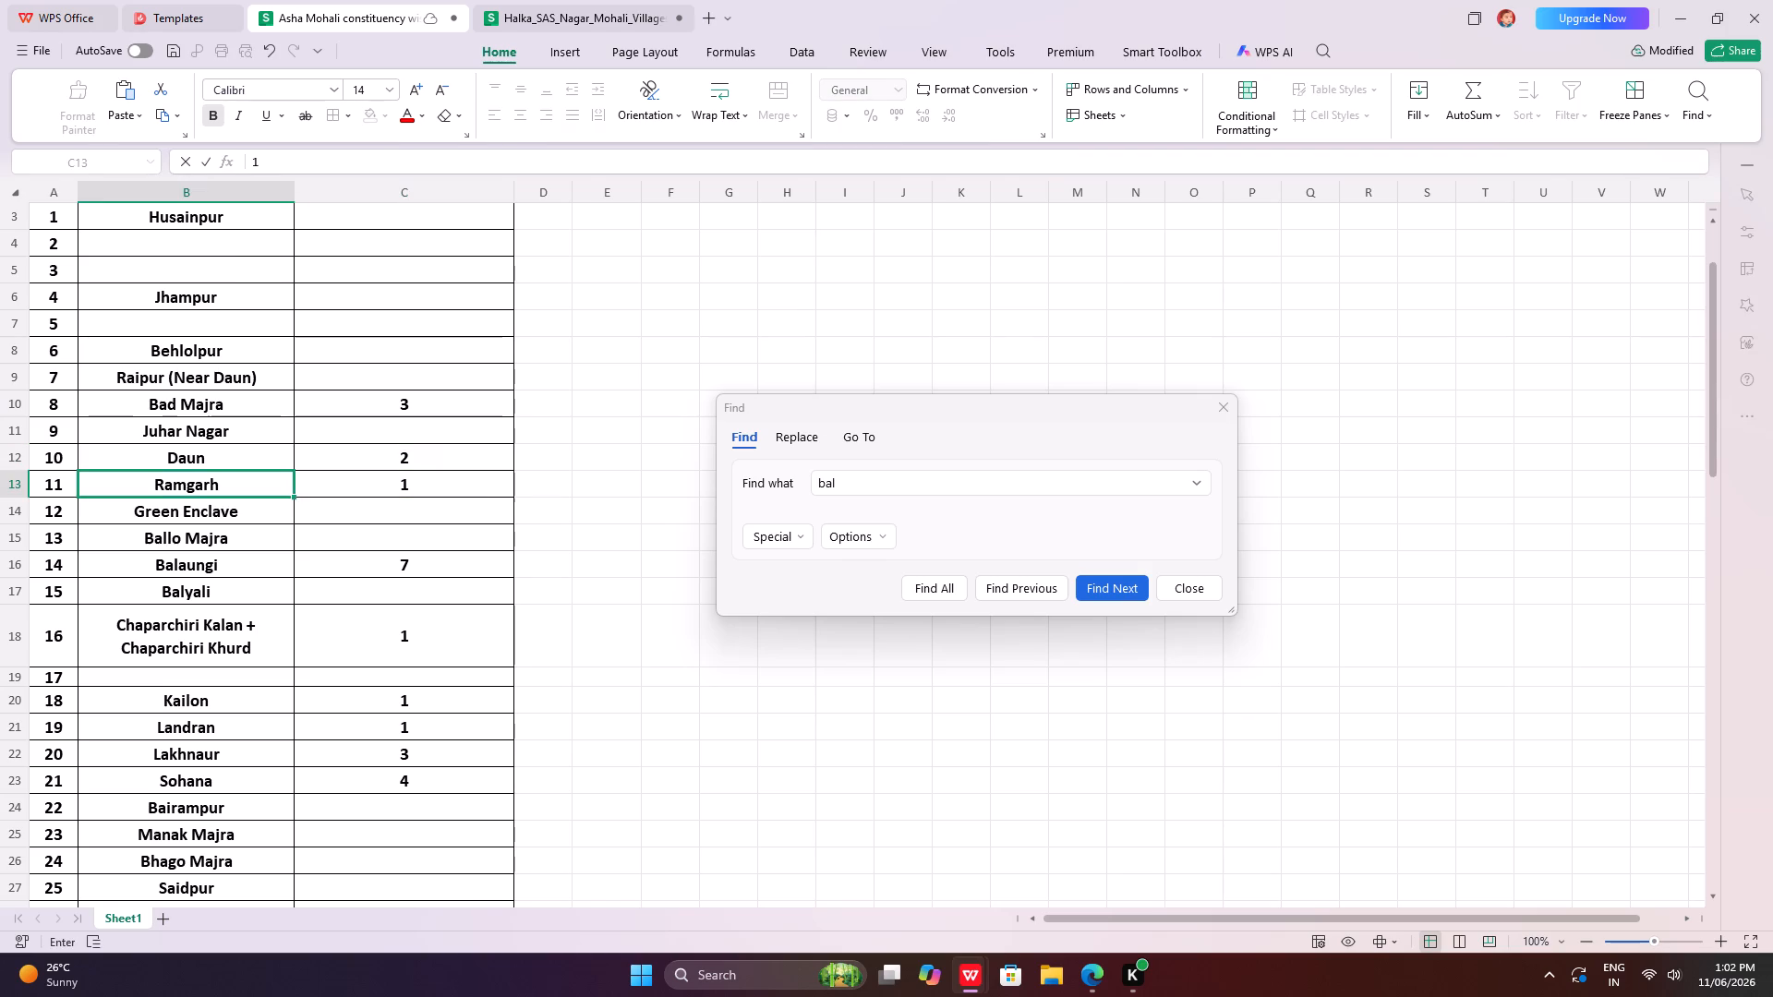
pyautogui.click(403, 513)
pyautogui.press('1')
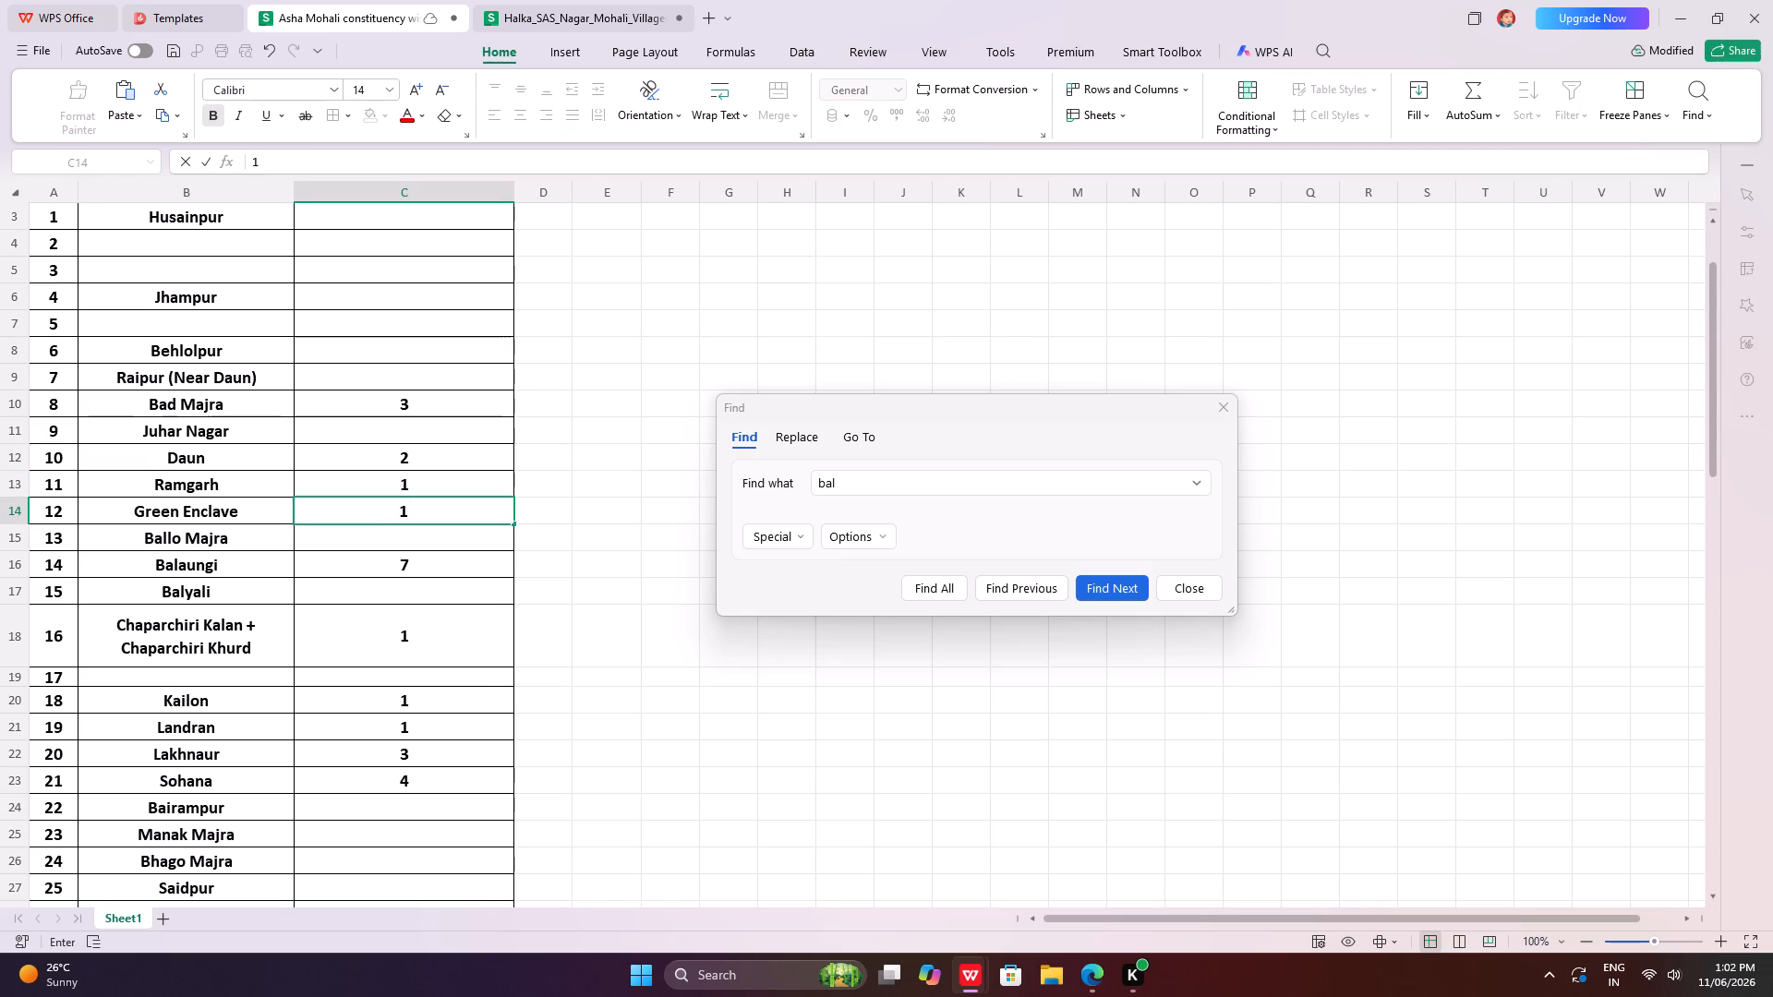
# Enter 1 as the number of Ashas for Raipur (Near Daun), Ballo Majra and Balyali.
pyautogui.click(387, 378)
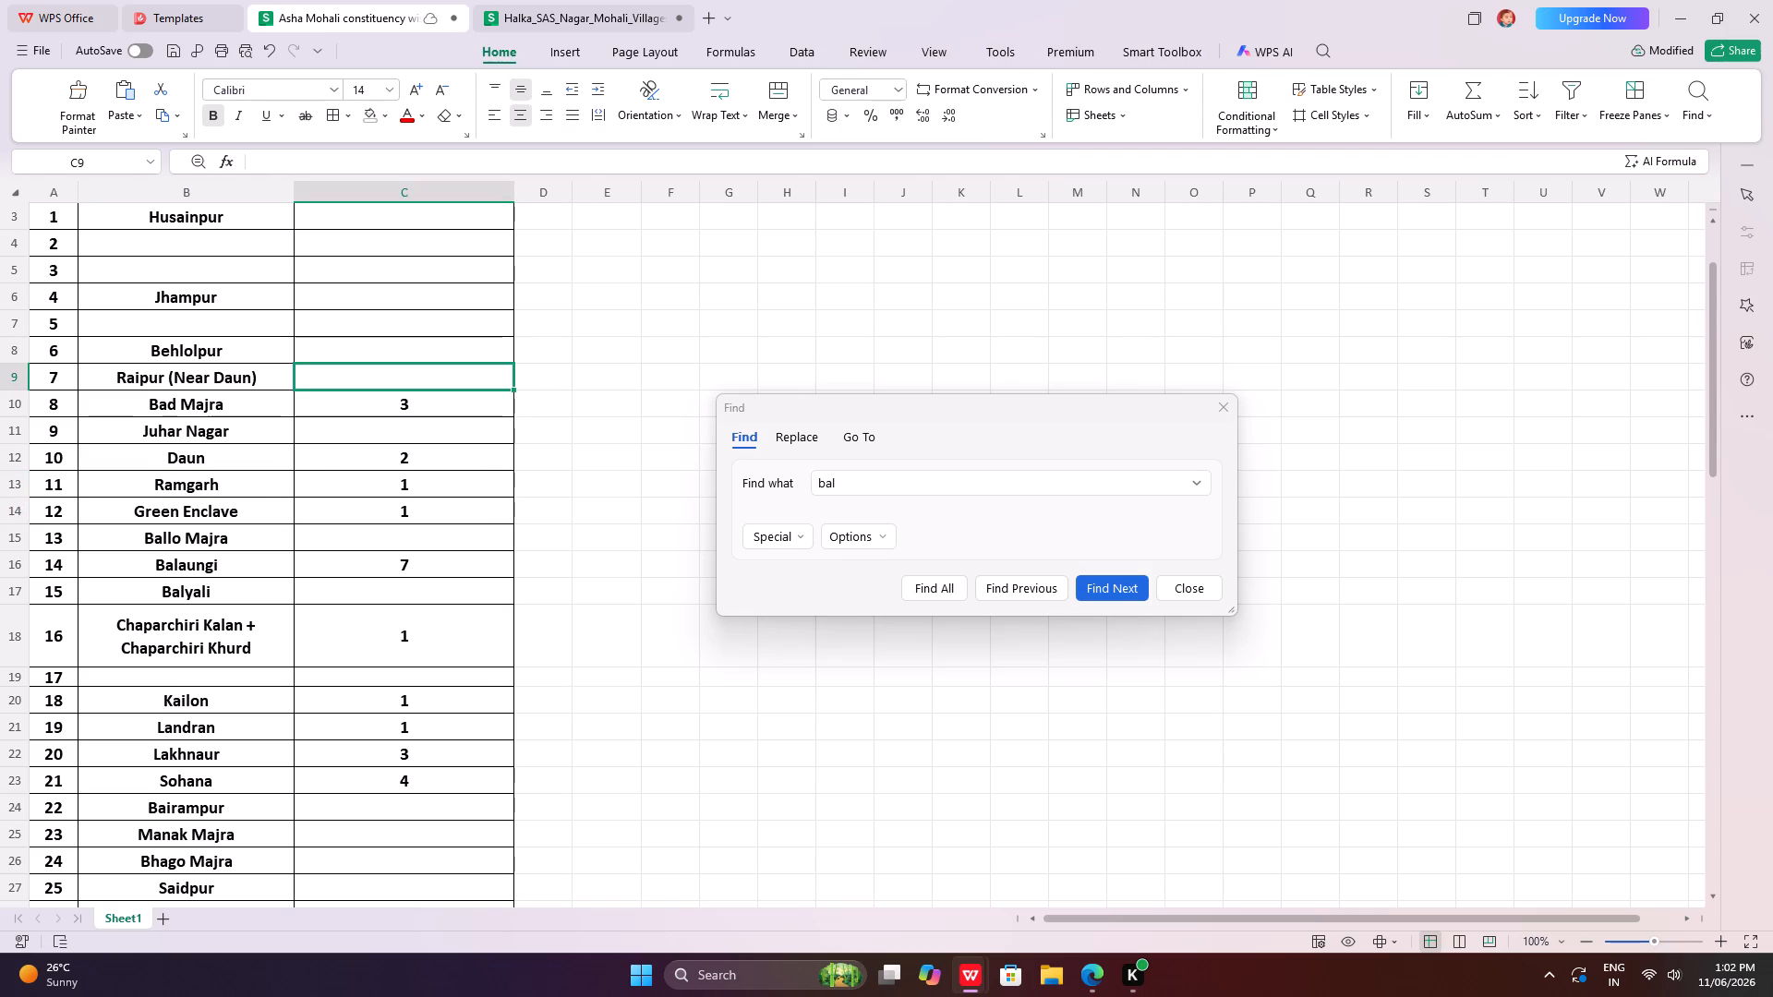
pyautogui.press('1')
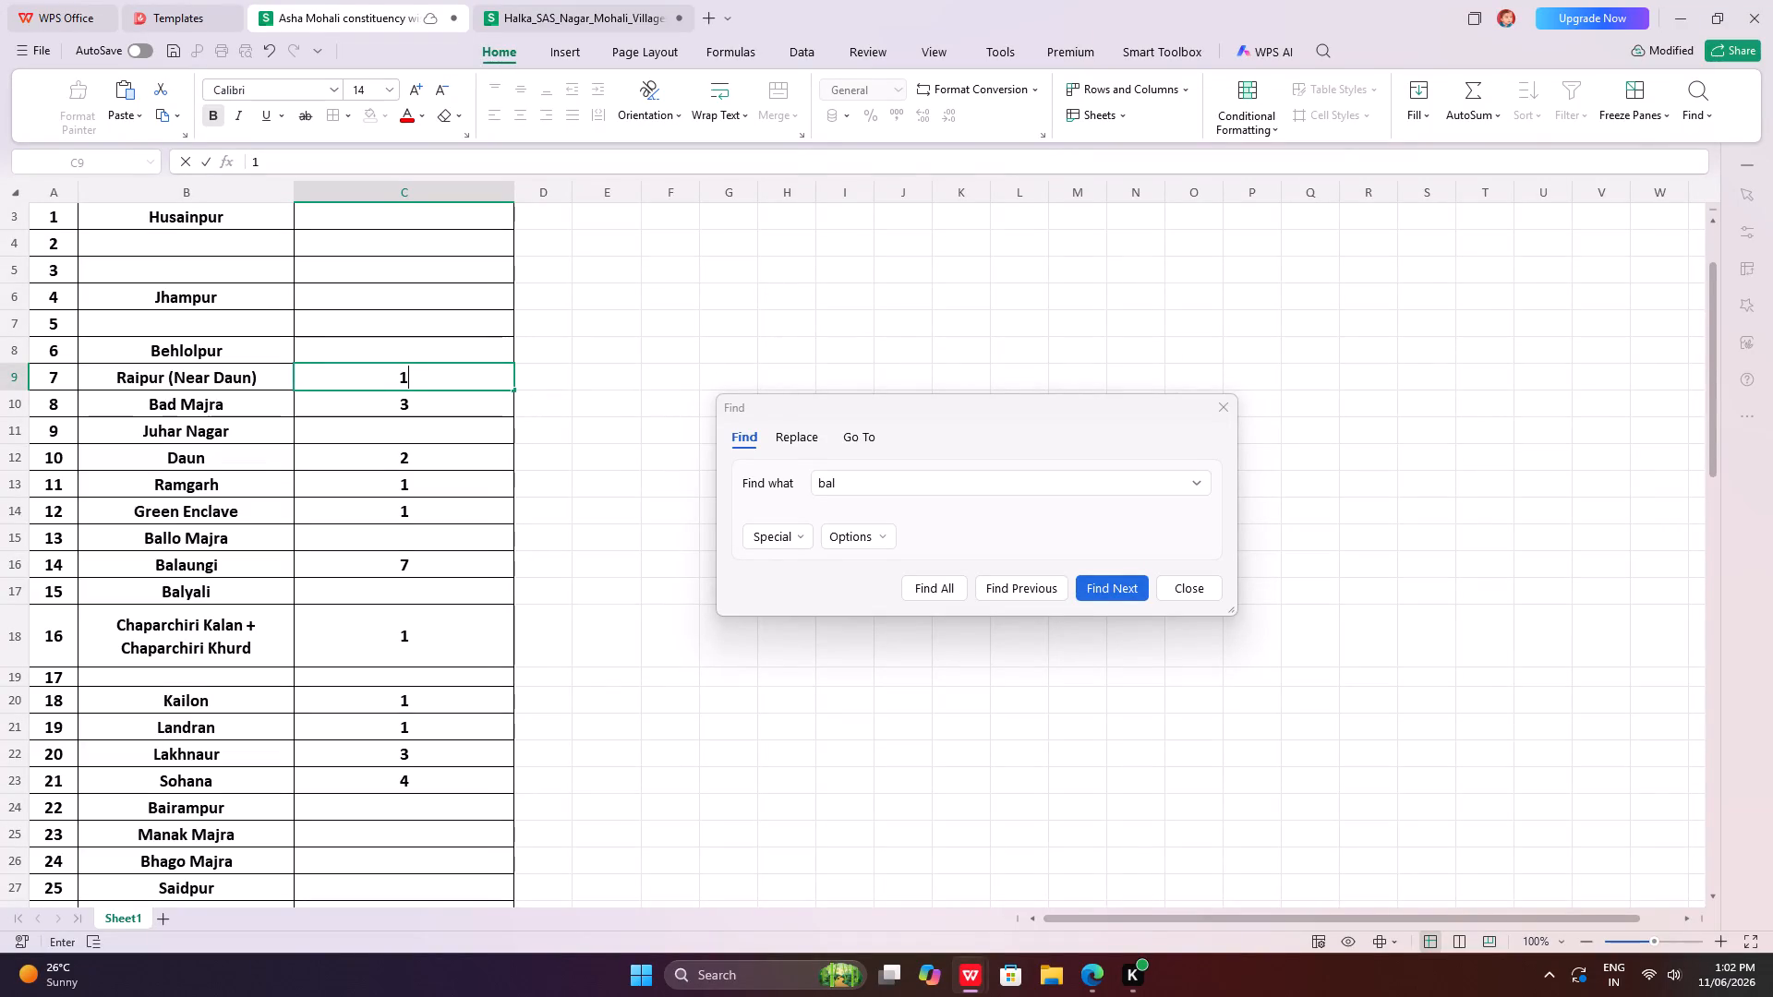
pyautogui.click(392, 535)
pyautogui.press('1')
pyautogui.click(364, 610)
pyautogui.click(346, 596)
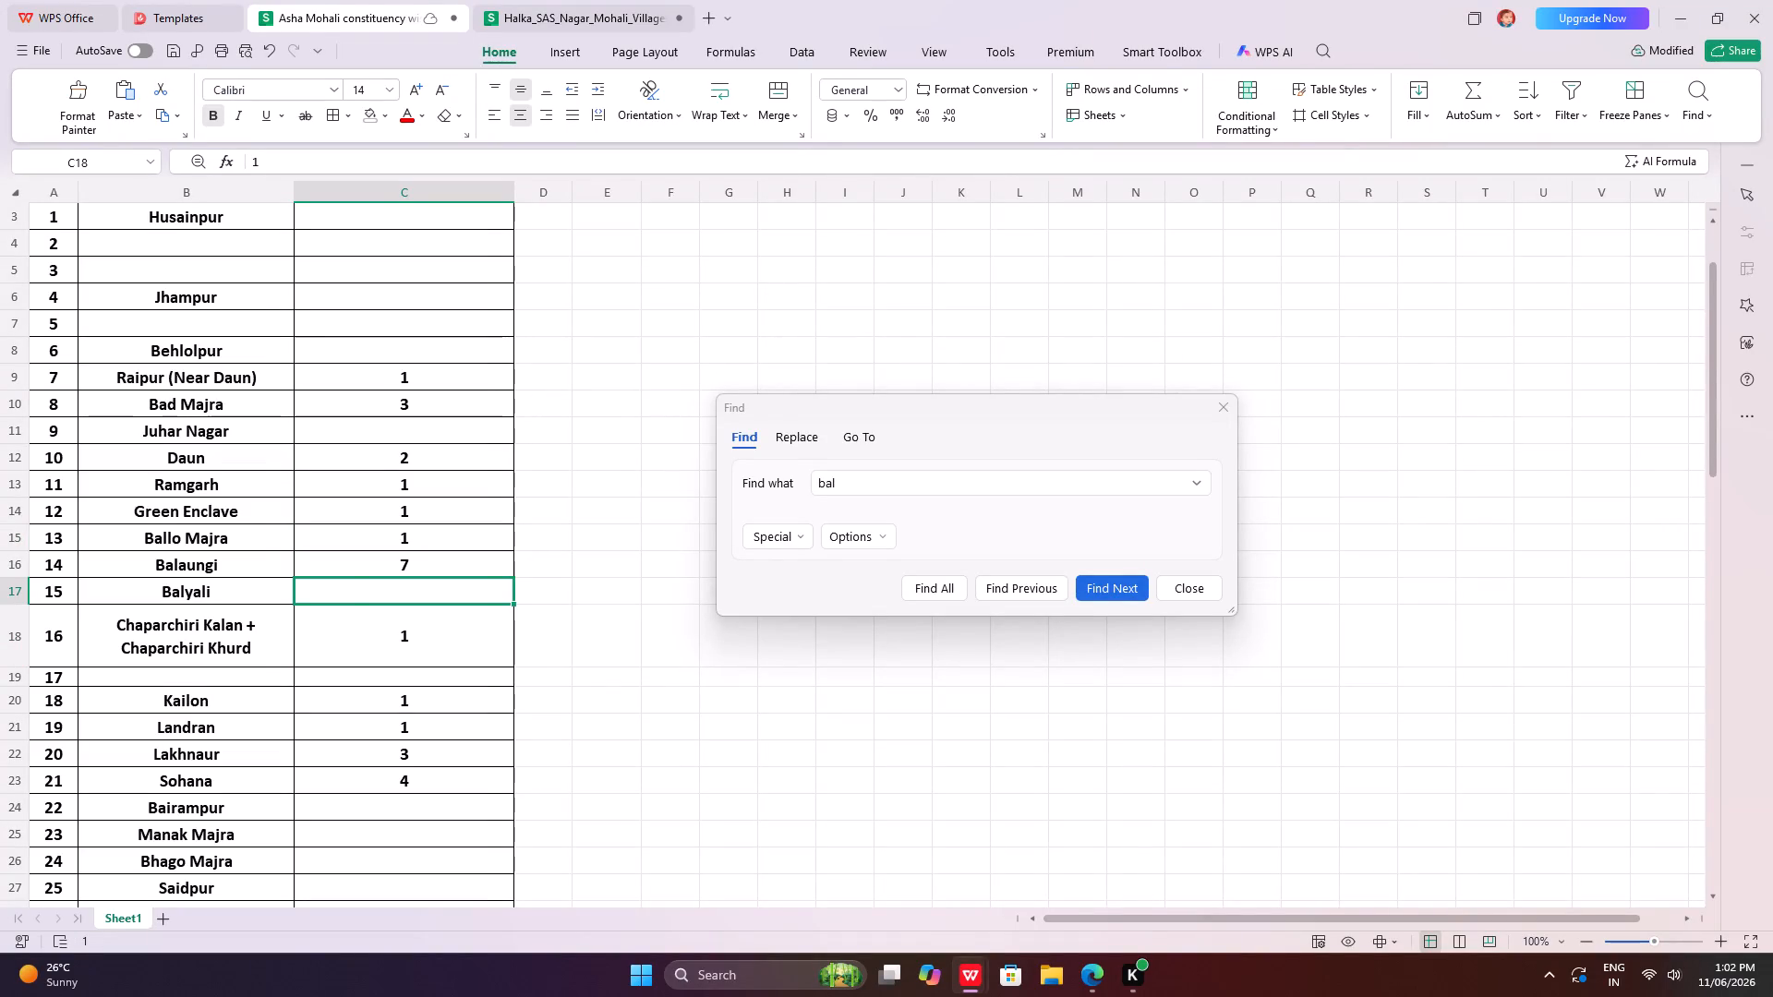
pyautogui.press('1')
# Save the Asha Mohali workbook and close the Find dialog.
pyautogui.hotkey('ctrl', 's')
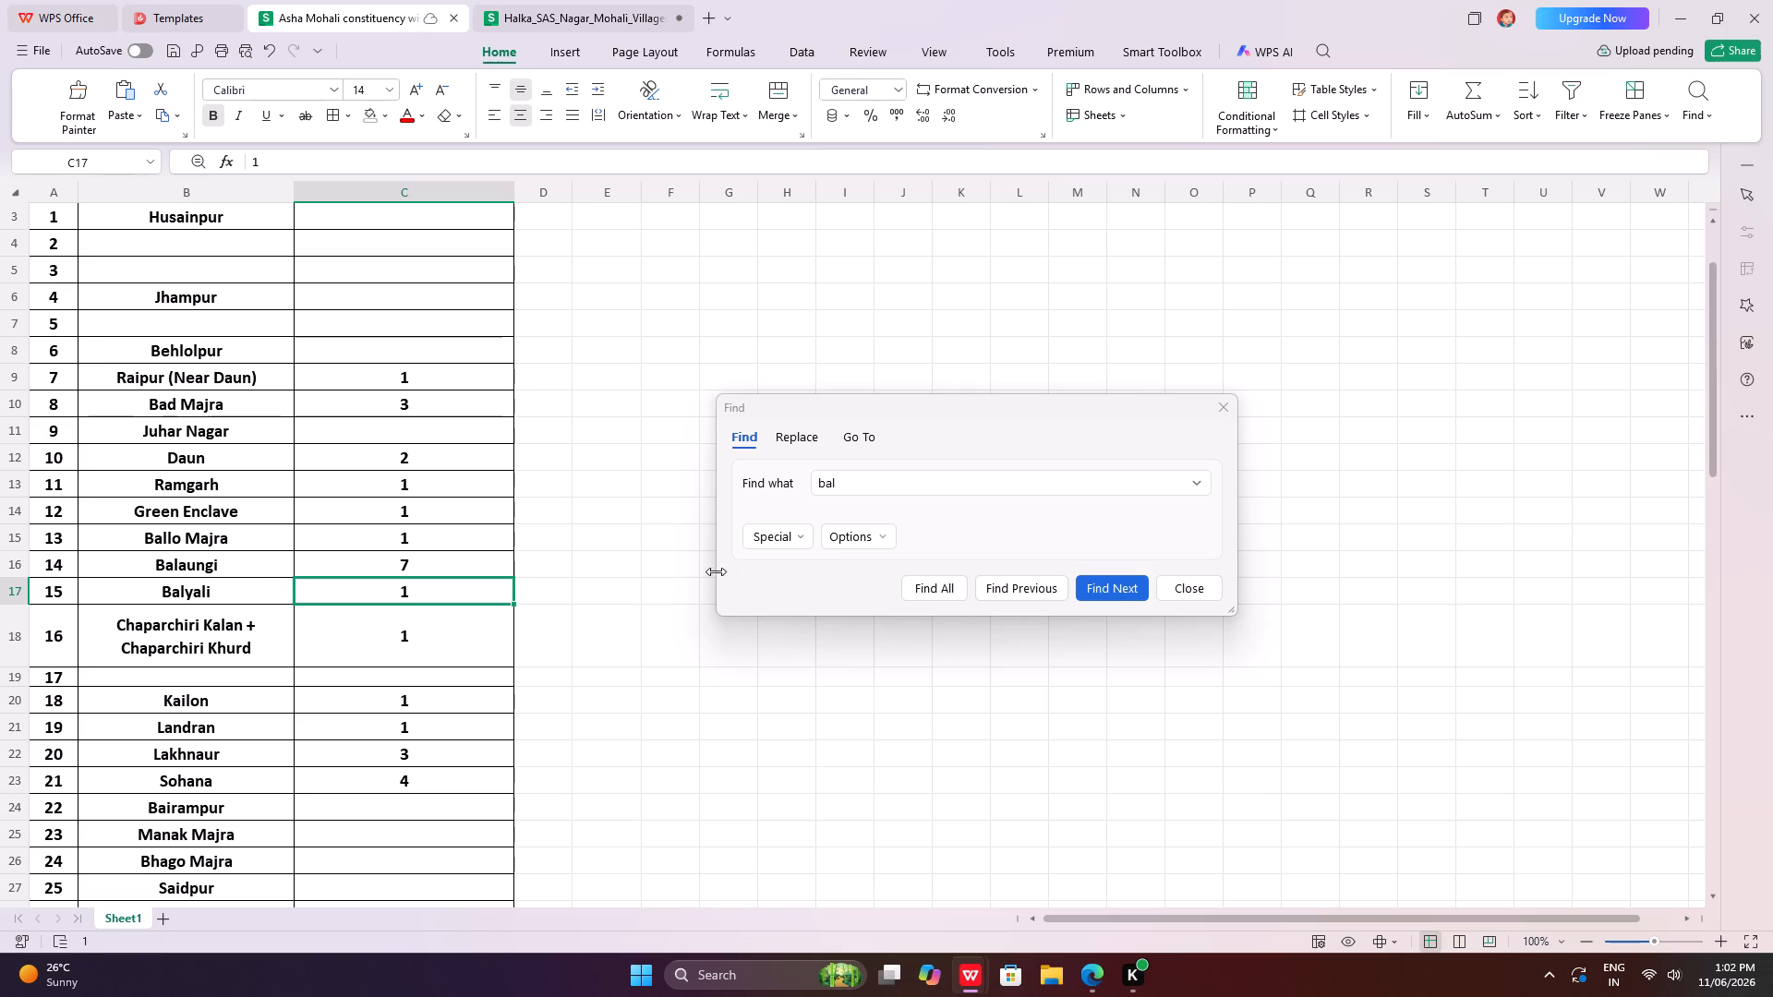
pyautogui.click(1178, 594)
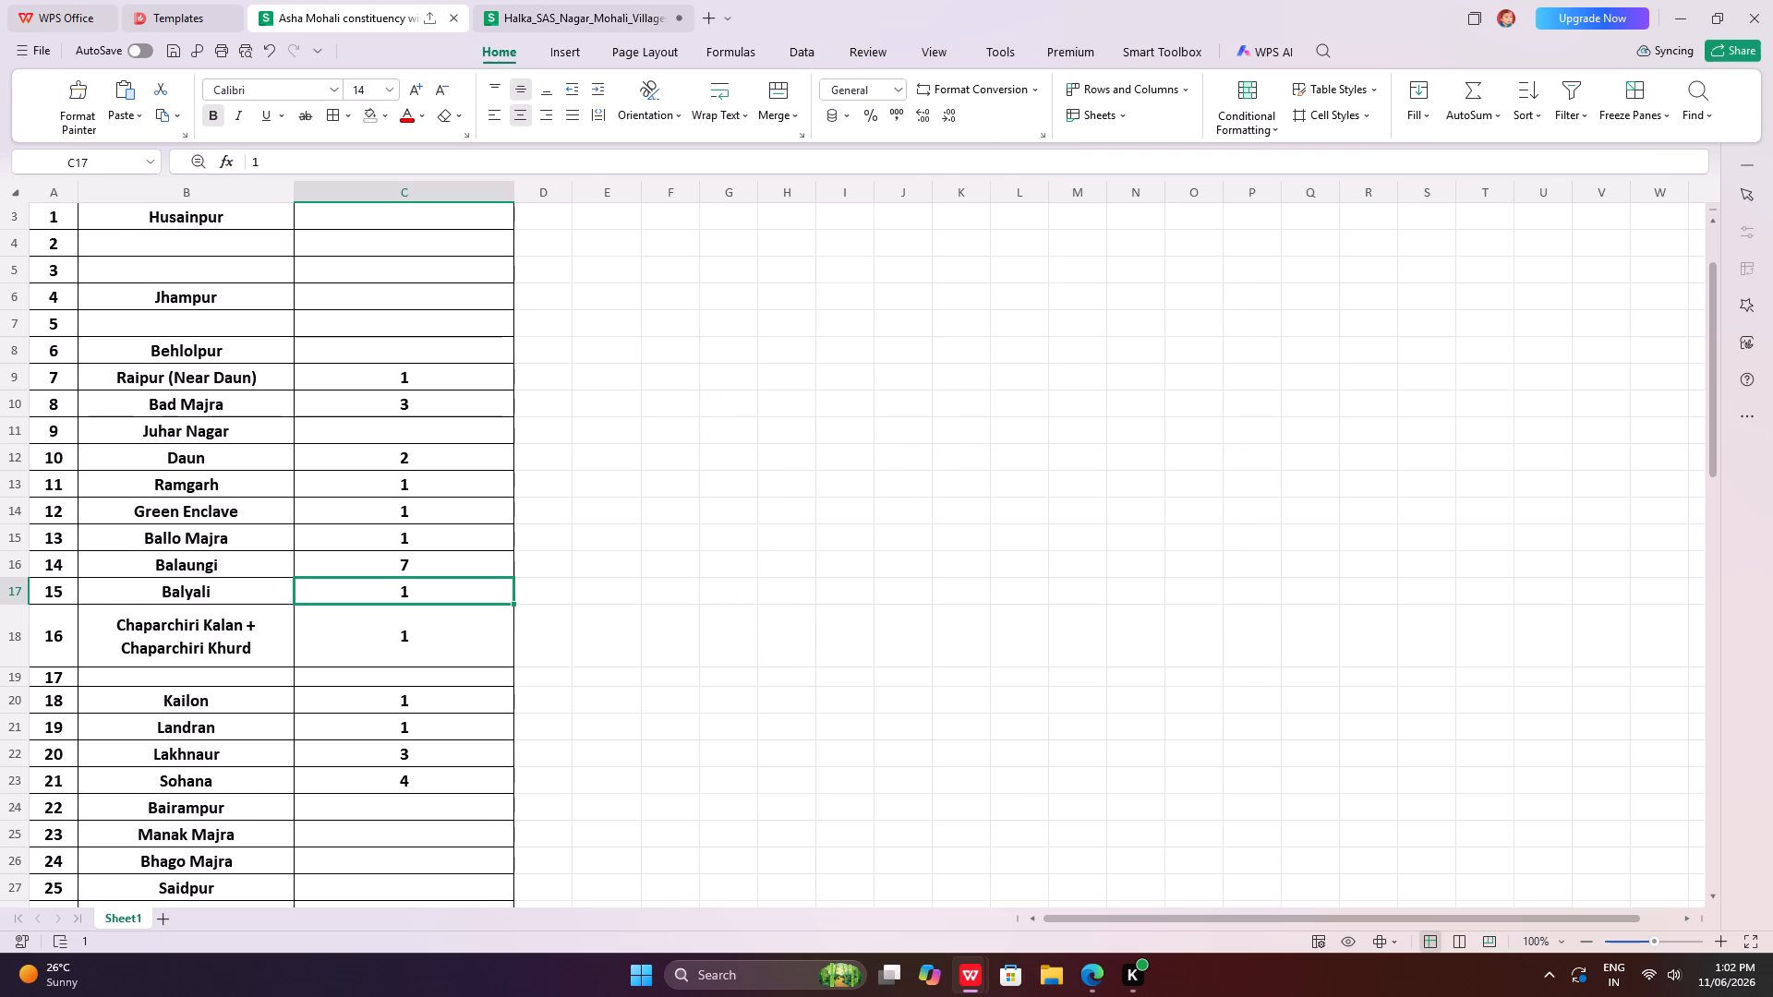
# Increase the height of all table rows from the S.no header down to Kumbra to about 26.
pyautogui.scroll(13, 83, 544)
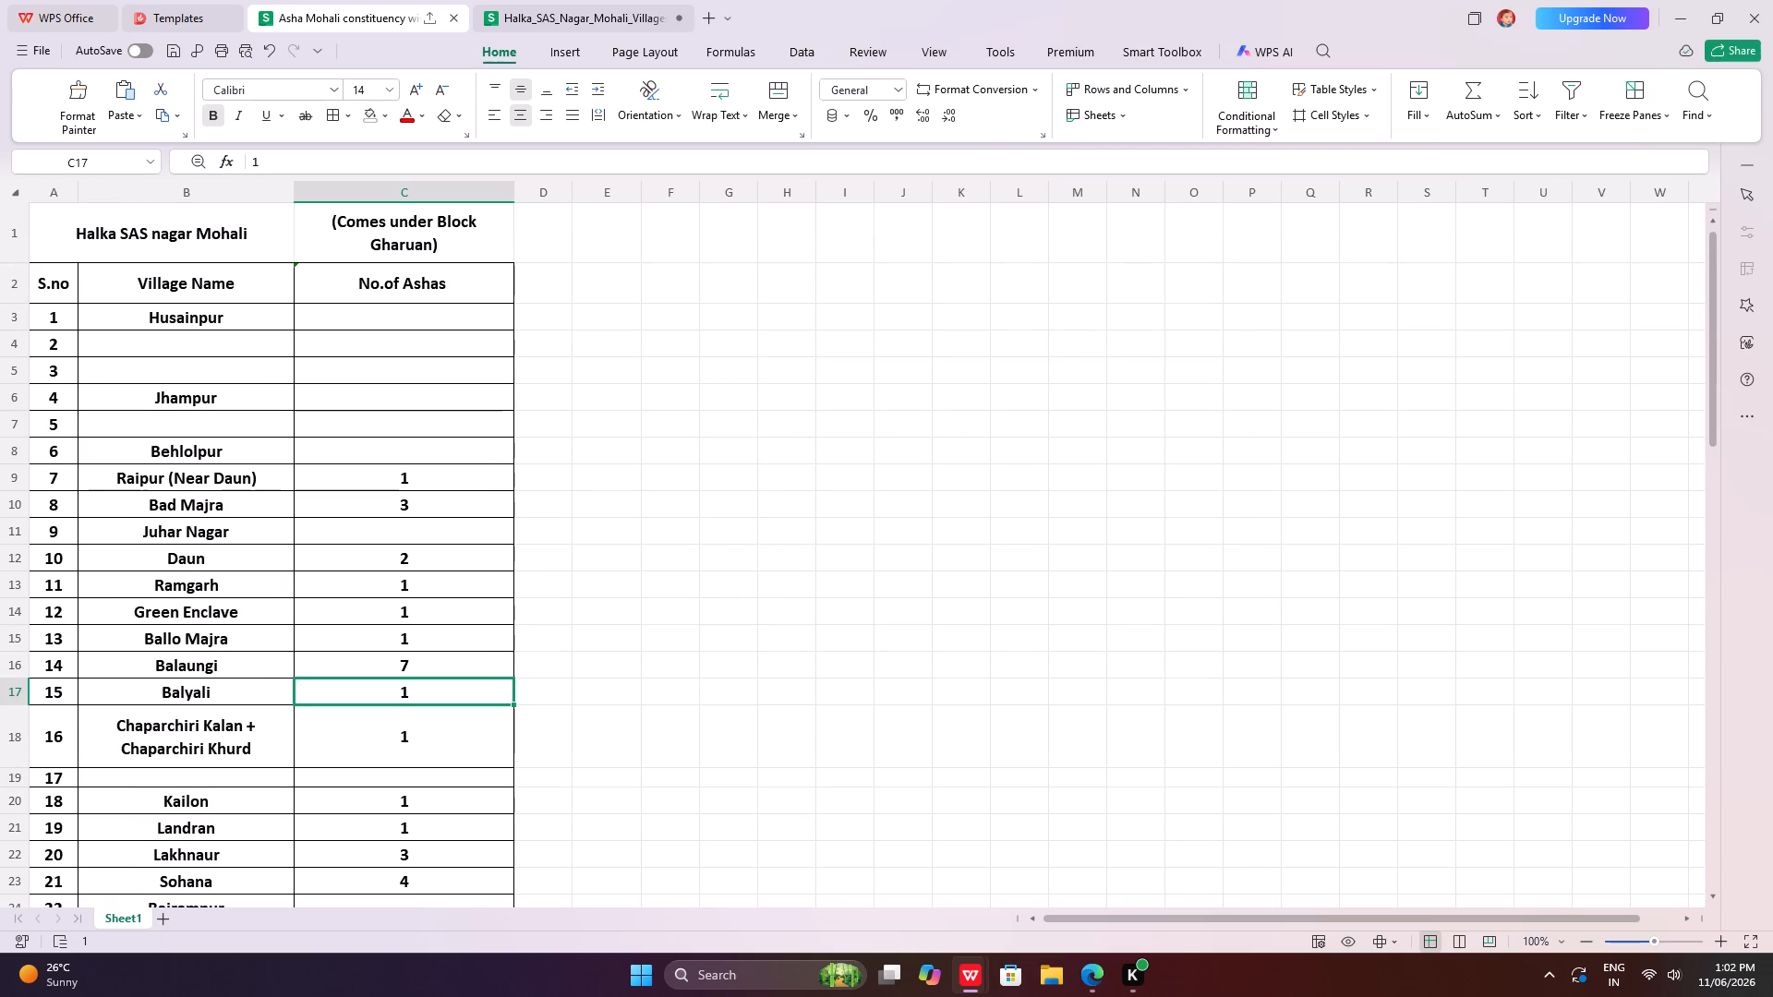
pyautogui.moveTo(0, 280); pyautogui.dragTo(70, 822)
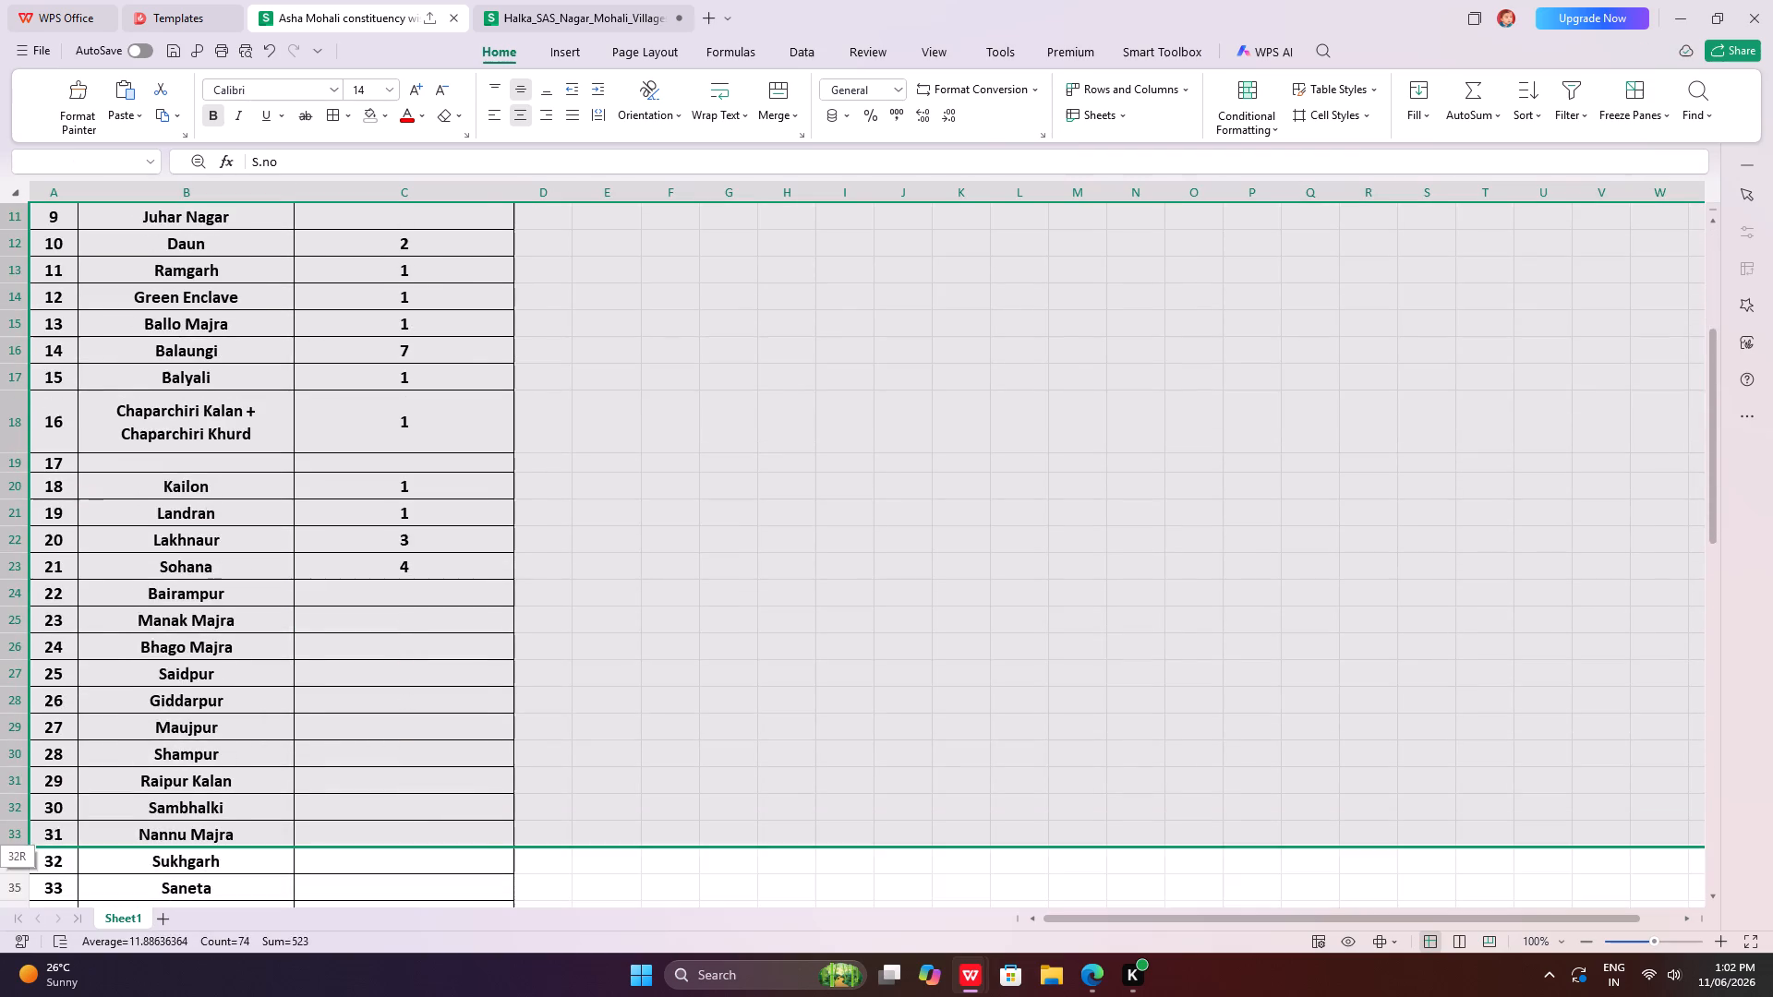
pyautogui.moveTo(70, 822); pyautogui.dragTo(69, 996)
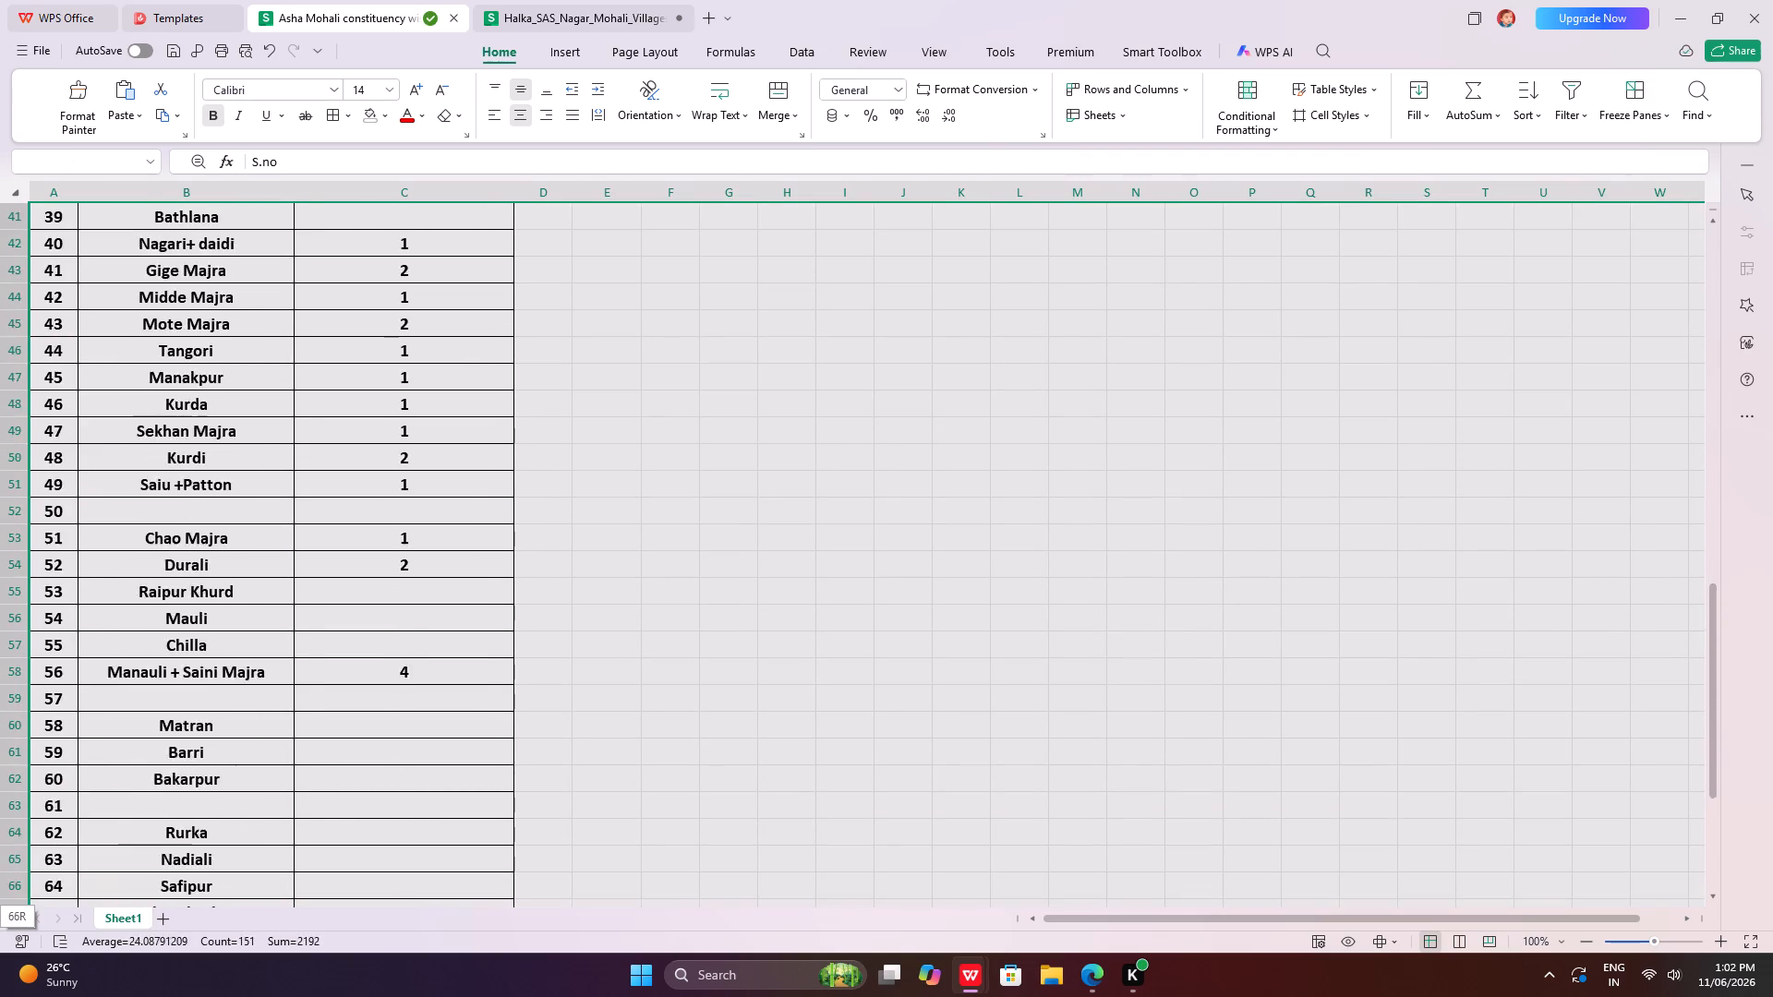
pyautogui.moveTo(69, 996); pyautogui.dragTo(114, 877)
pyautogui.scroll(-2, 99, 730)
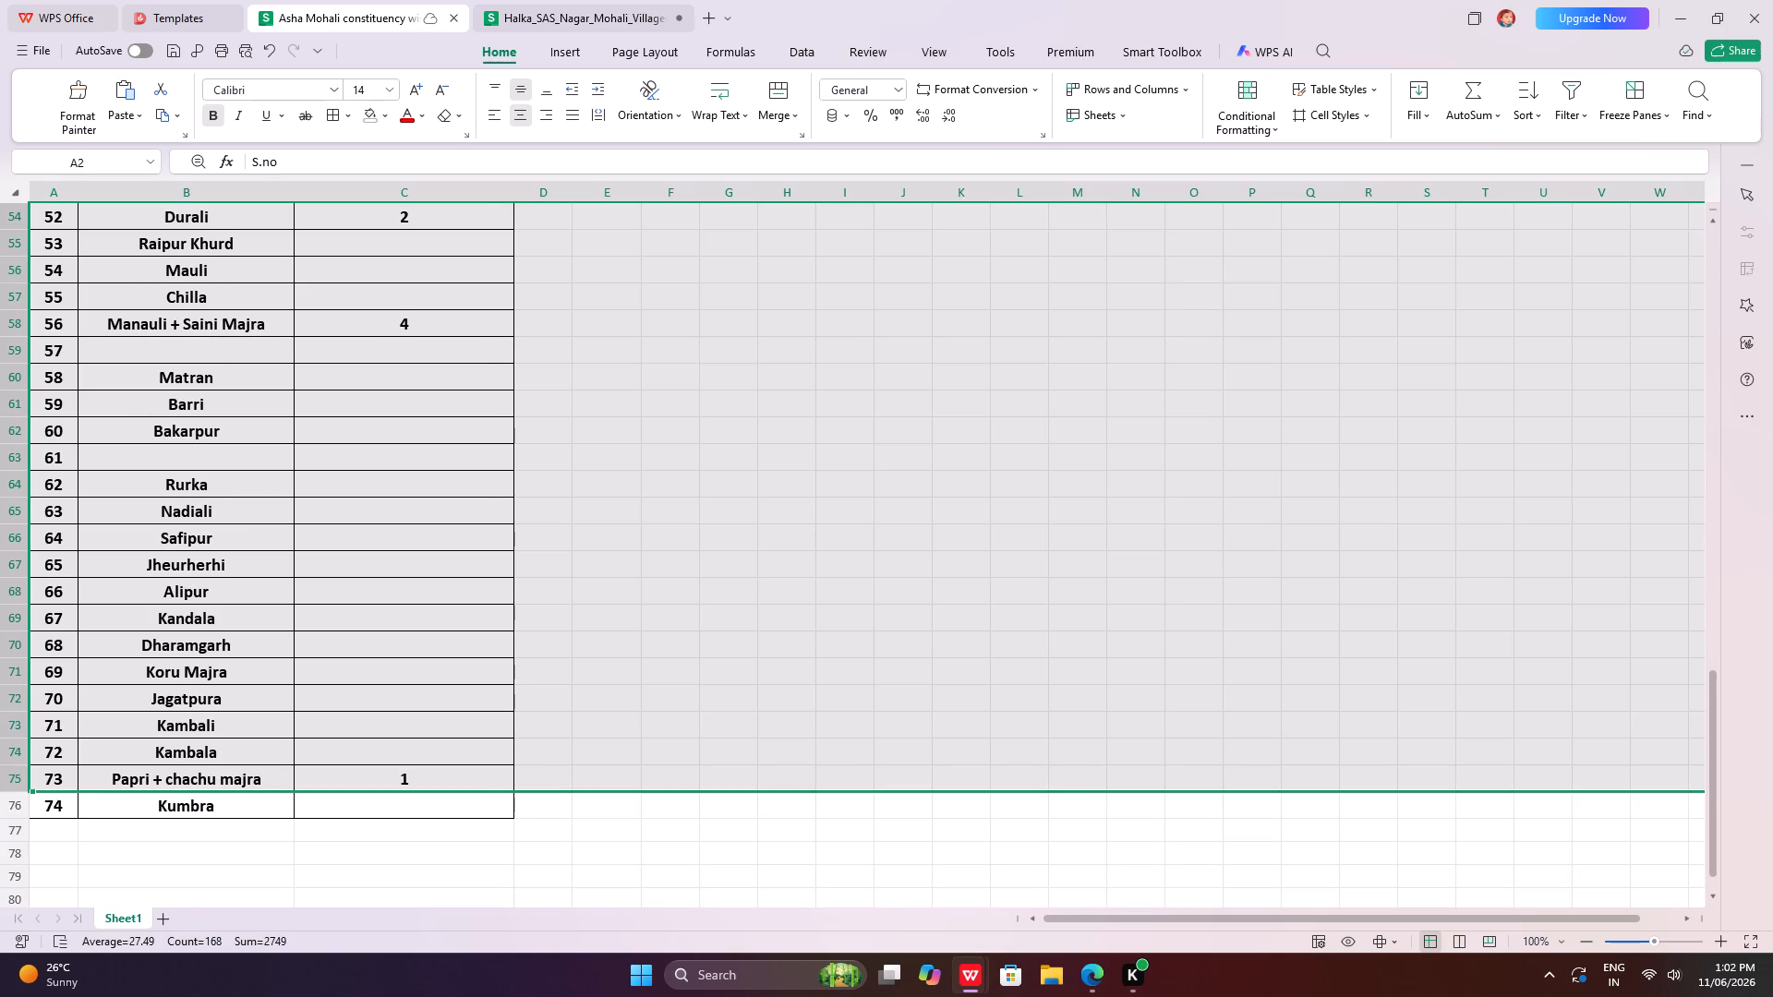
pyautogui.hotkey('shift', 'Down')
pyautogui.moveTo(13, 817); pyautogui.dragTo(18, 826)
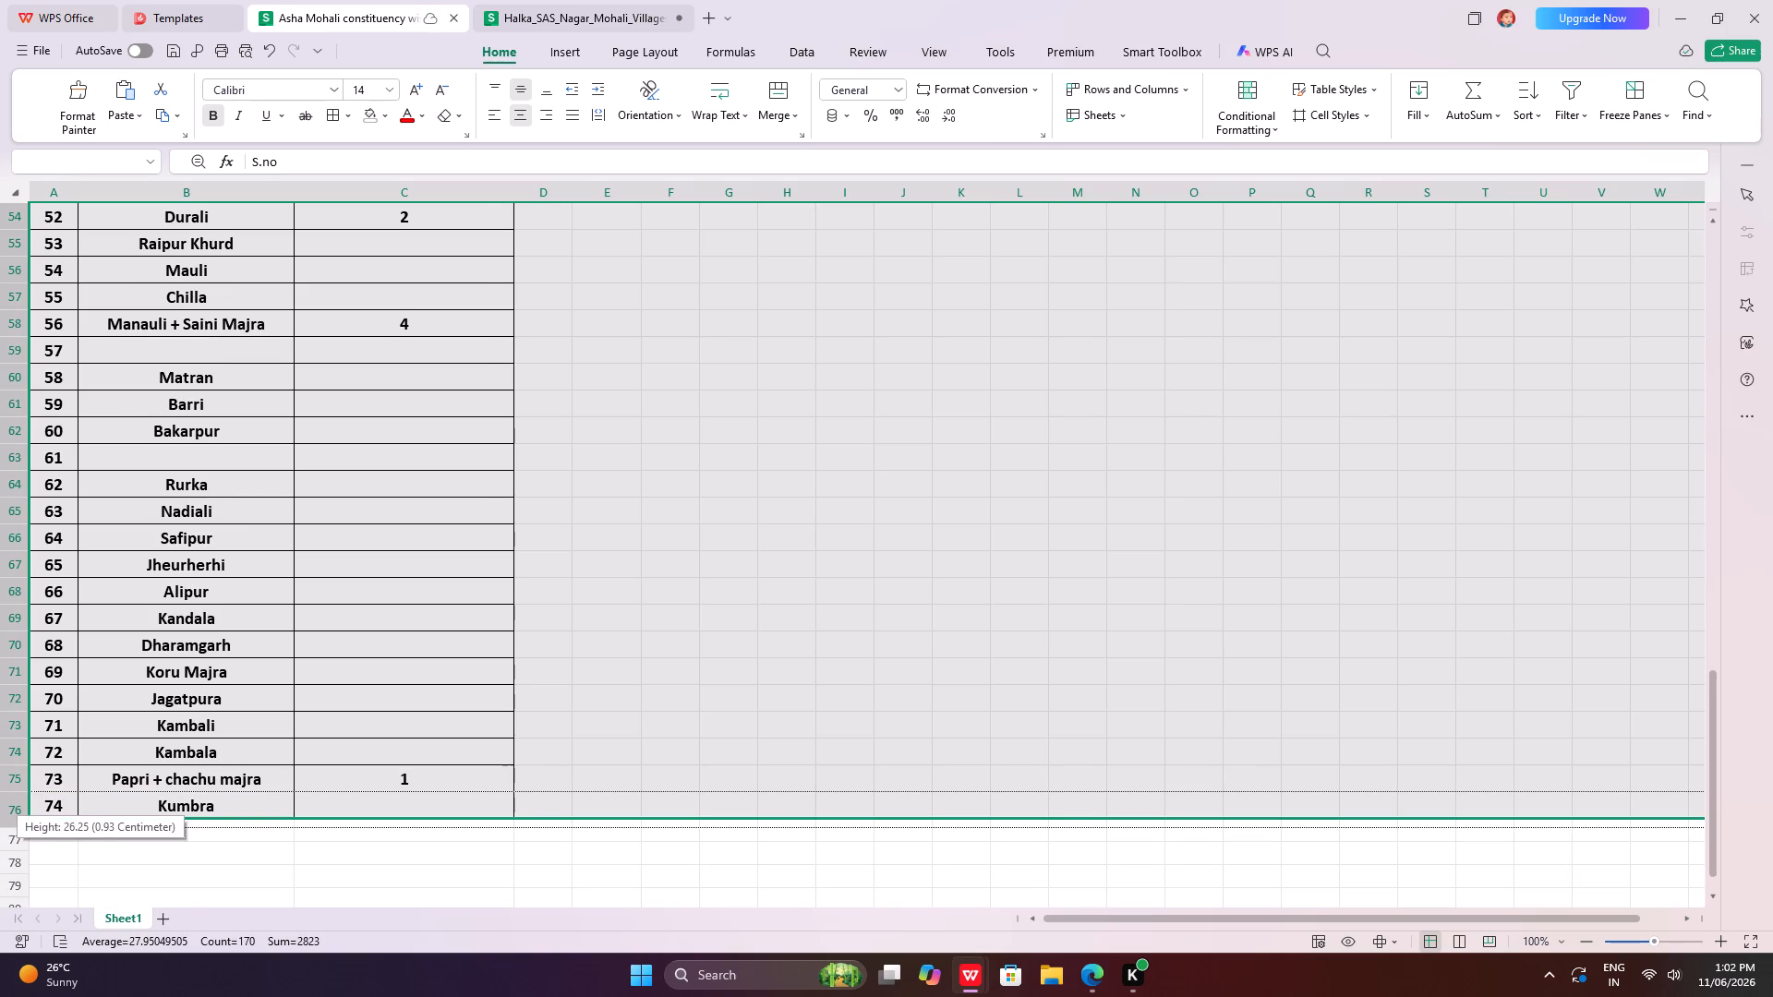
pyautogui.moveTo(18, 826); pyautogui.dragTo(18, 827)
pyautogui.scroll(20, 489, 571)
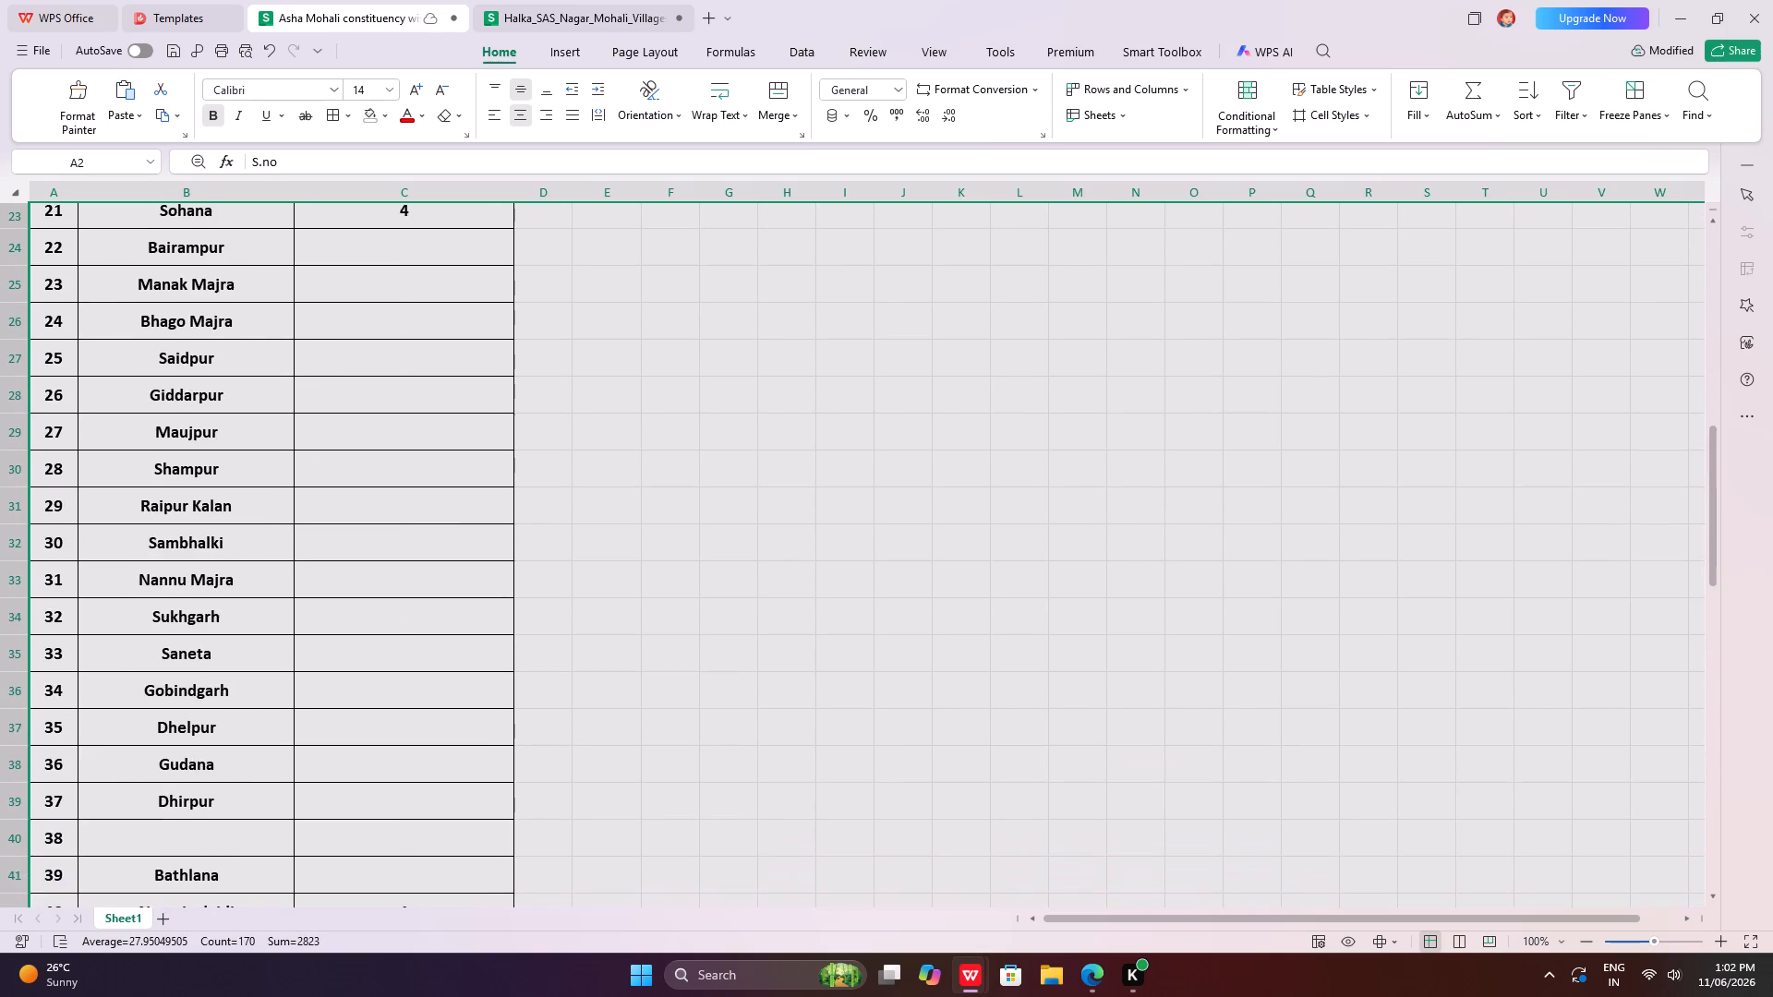
pyautogui.scroll(20, 485, 557)
pyautogui.scroll(13, 485, 557)
pyautogui.click(391, 402)
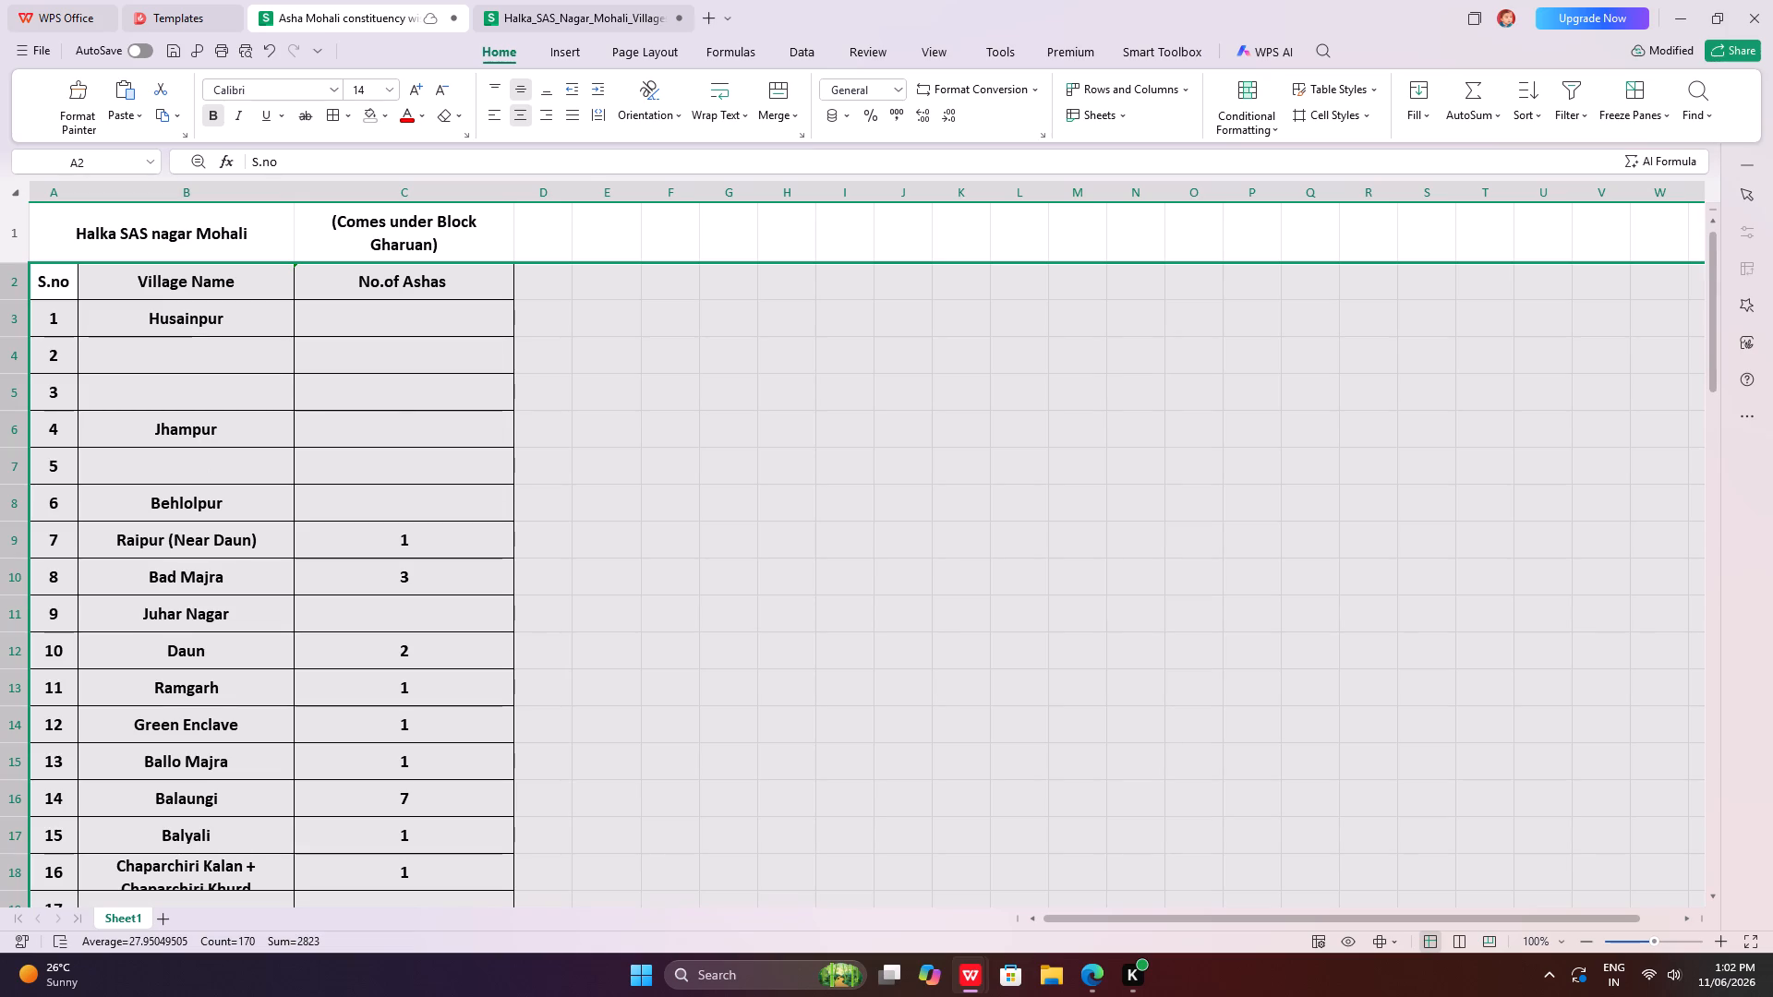
pyautogui.scroll(2, 328, 268)
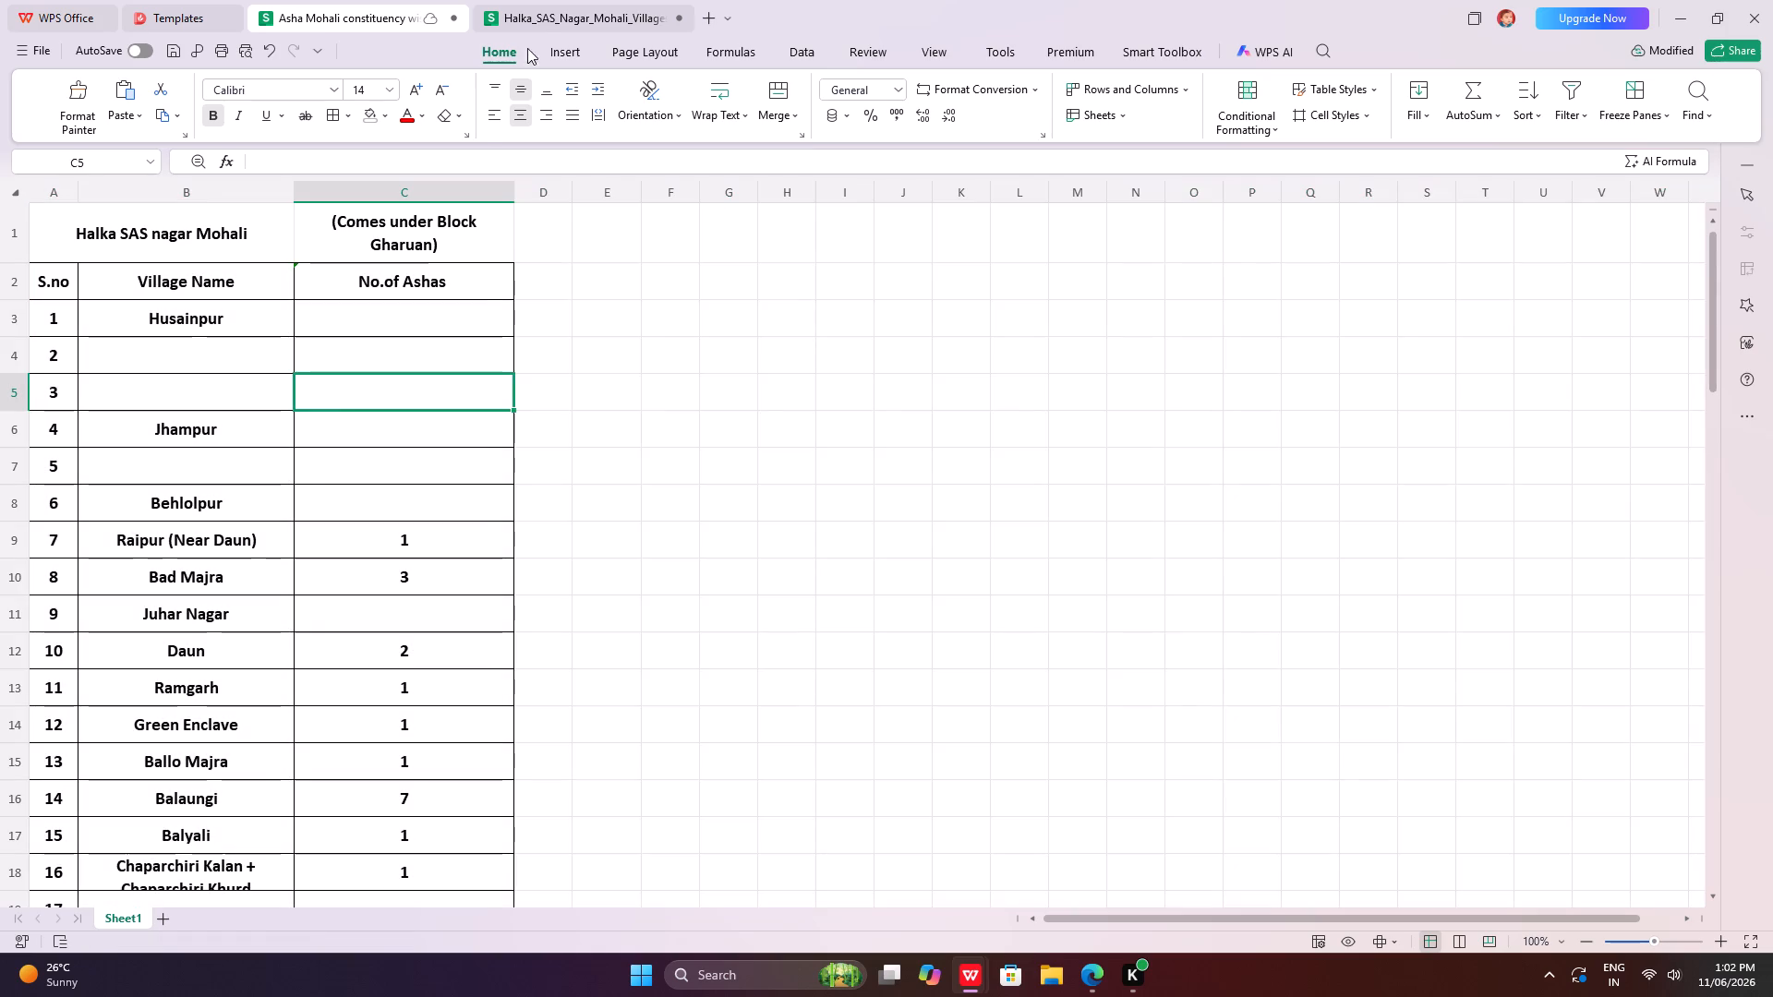
# Consult the start of the Halka SAS Nagar village list and delete the Asha table's nameless rows at serial numbers 2, 3 and 5.
pyautogui.click(545, 14)
pyautogui.scroll(20, 264, 548)
pyautogui.scroll(5, 264, 548)
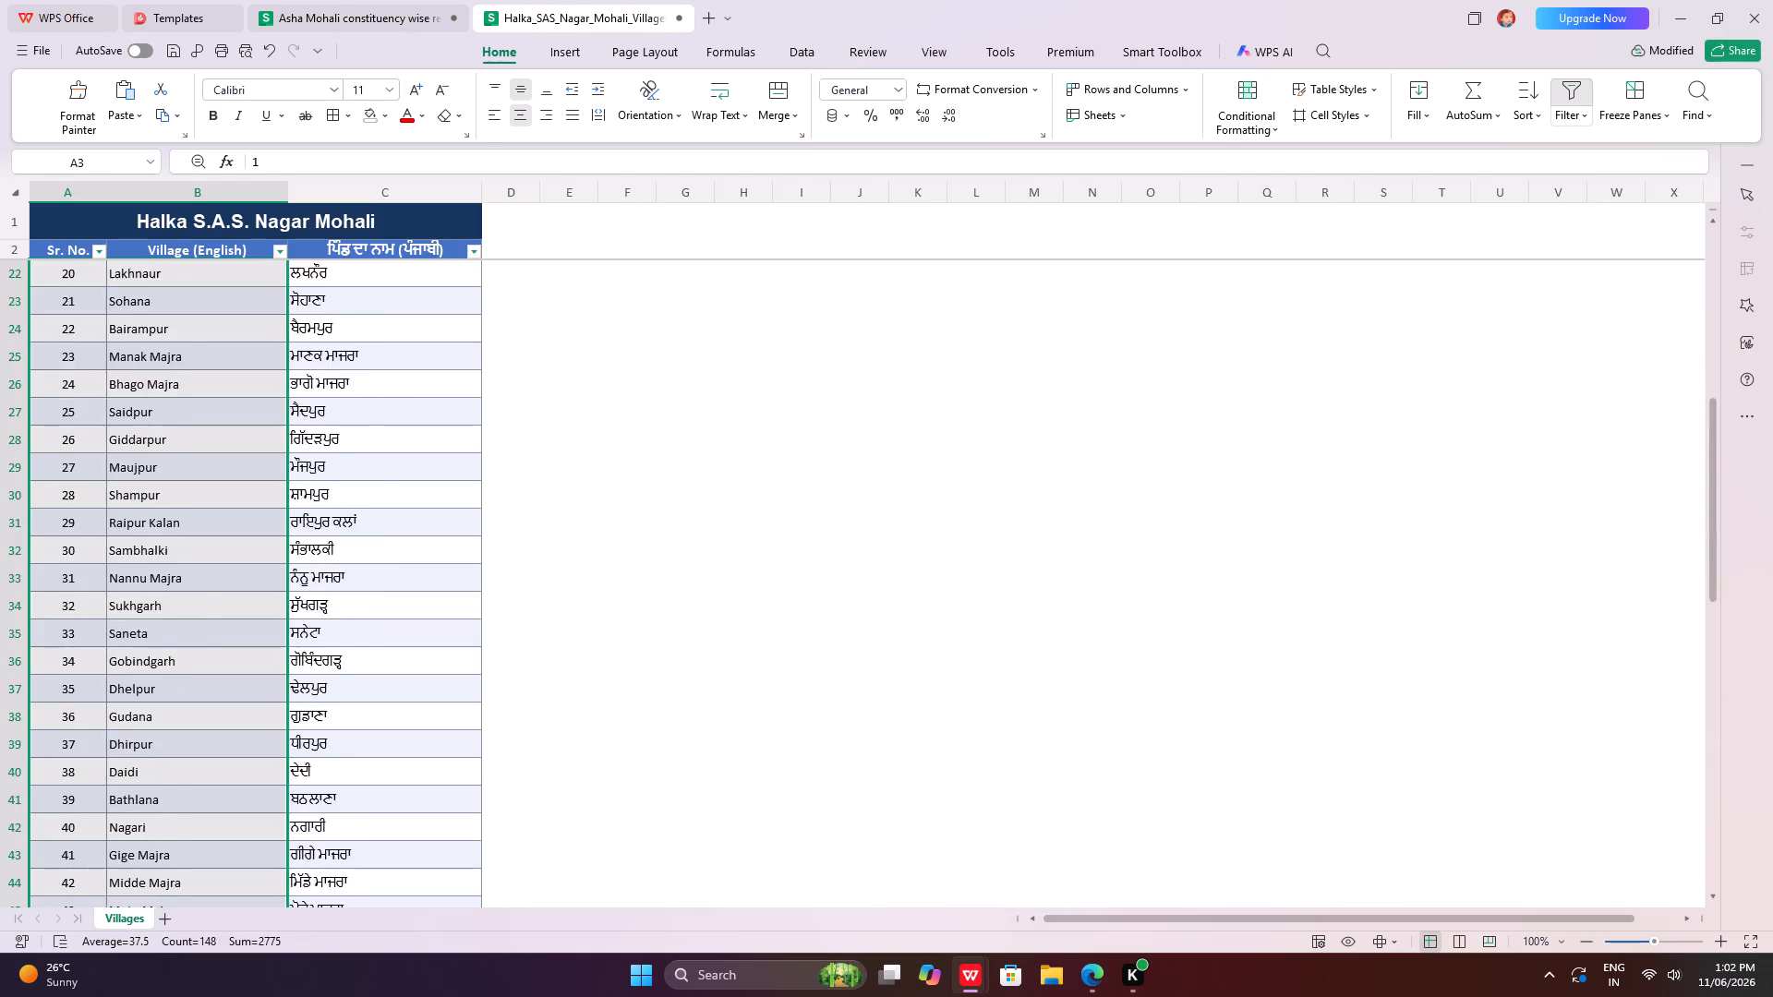
pyautogui.scroll(20, 344, 558)
pyautogui.click(148, 359)
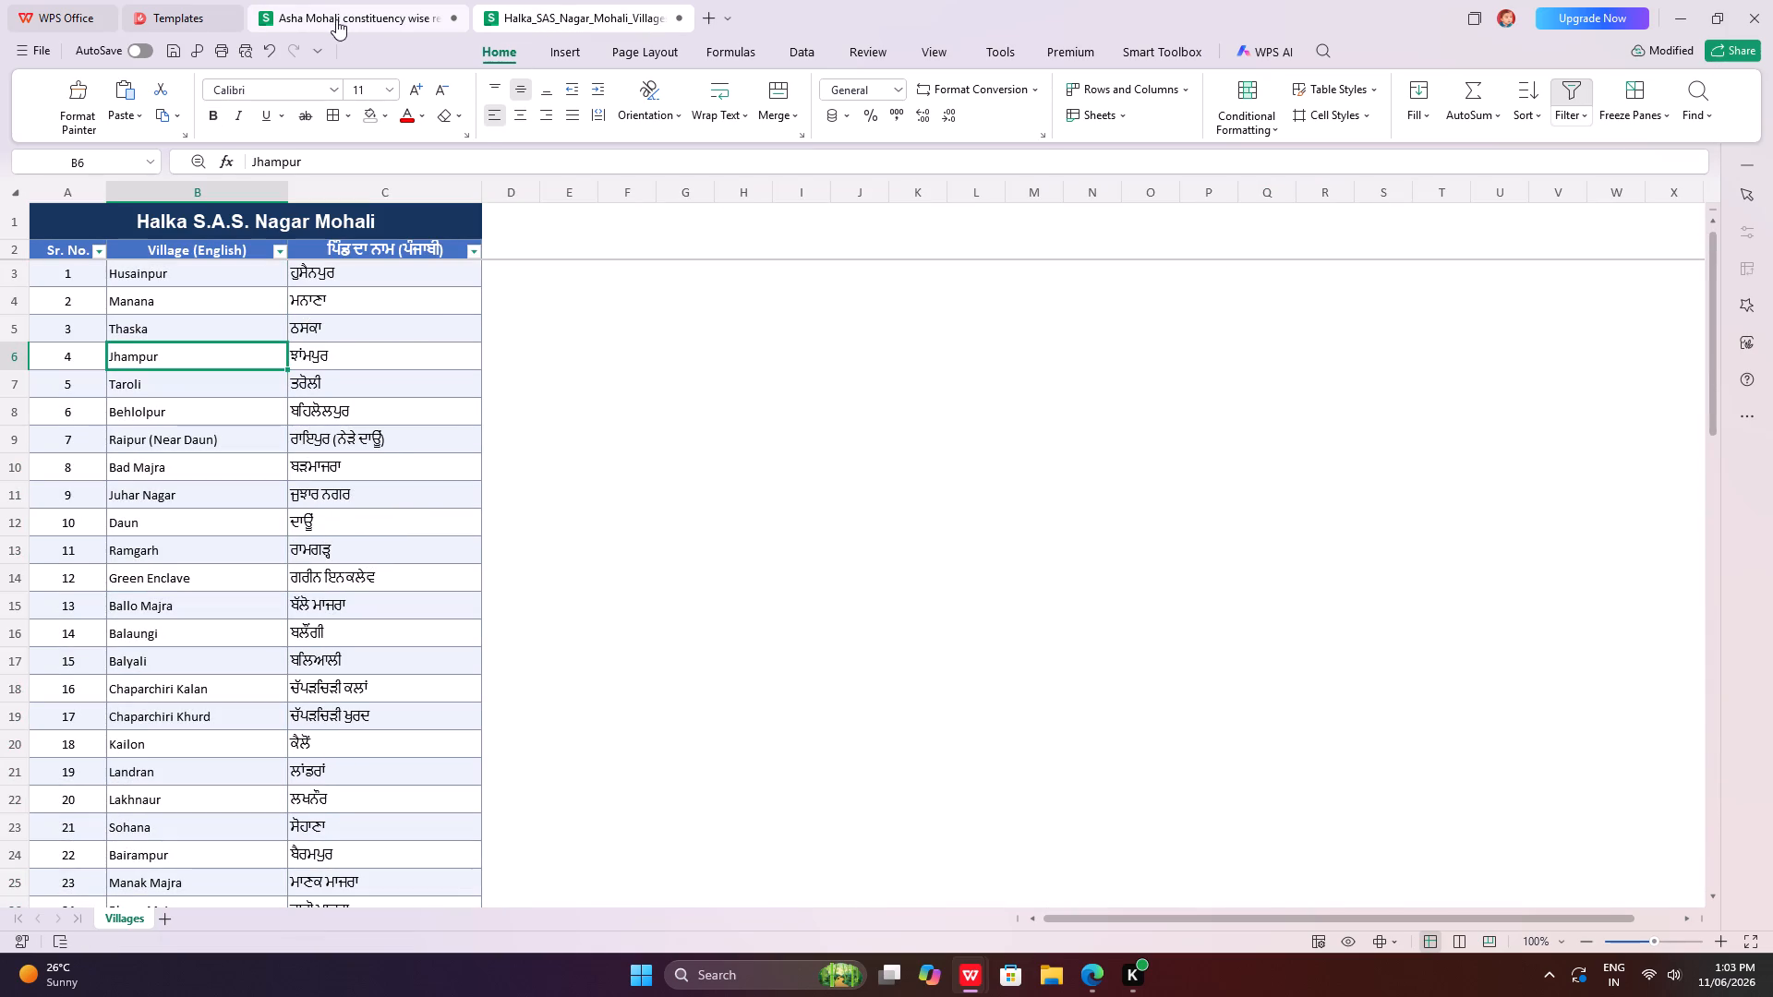
pyautogui.click(350, 17)
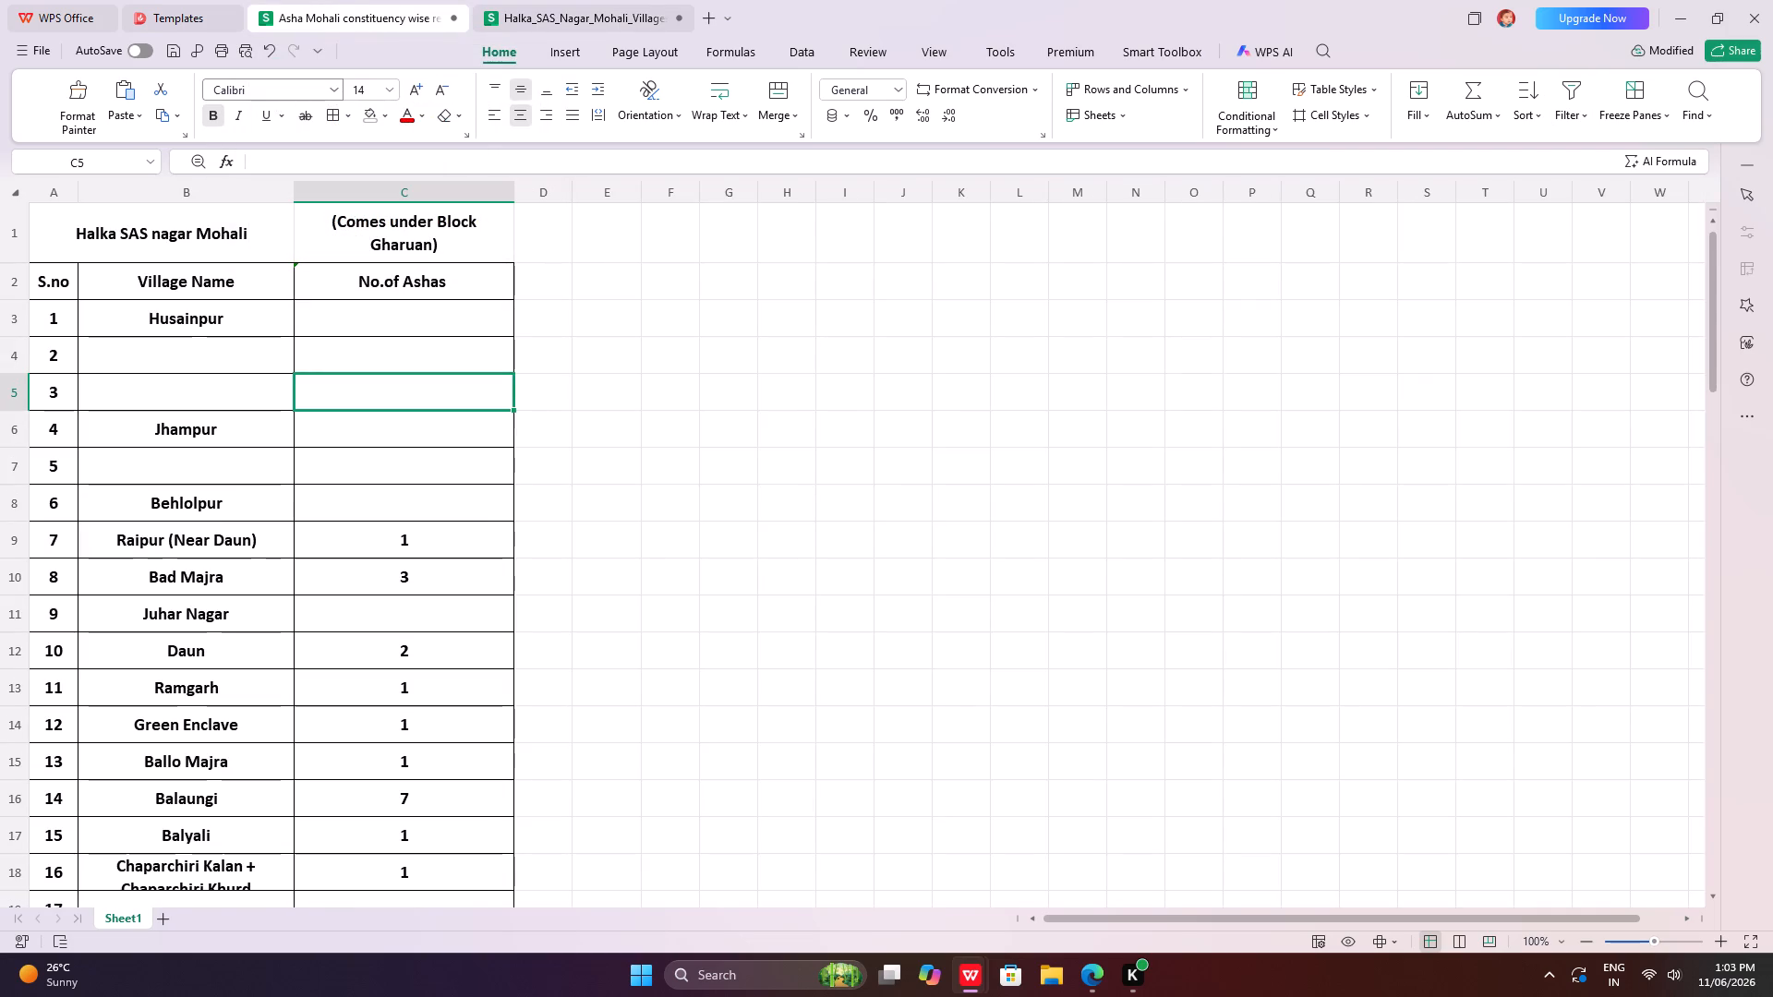
pyautogui.moveTo(11, 357); pyautogui.dragTo(39, 394)
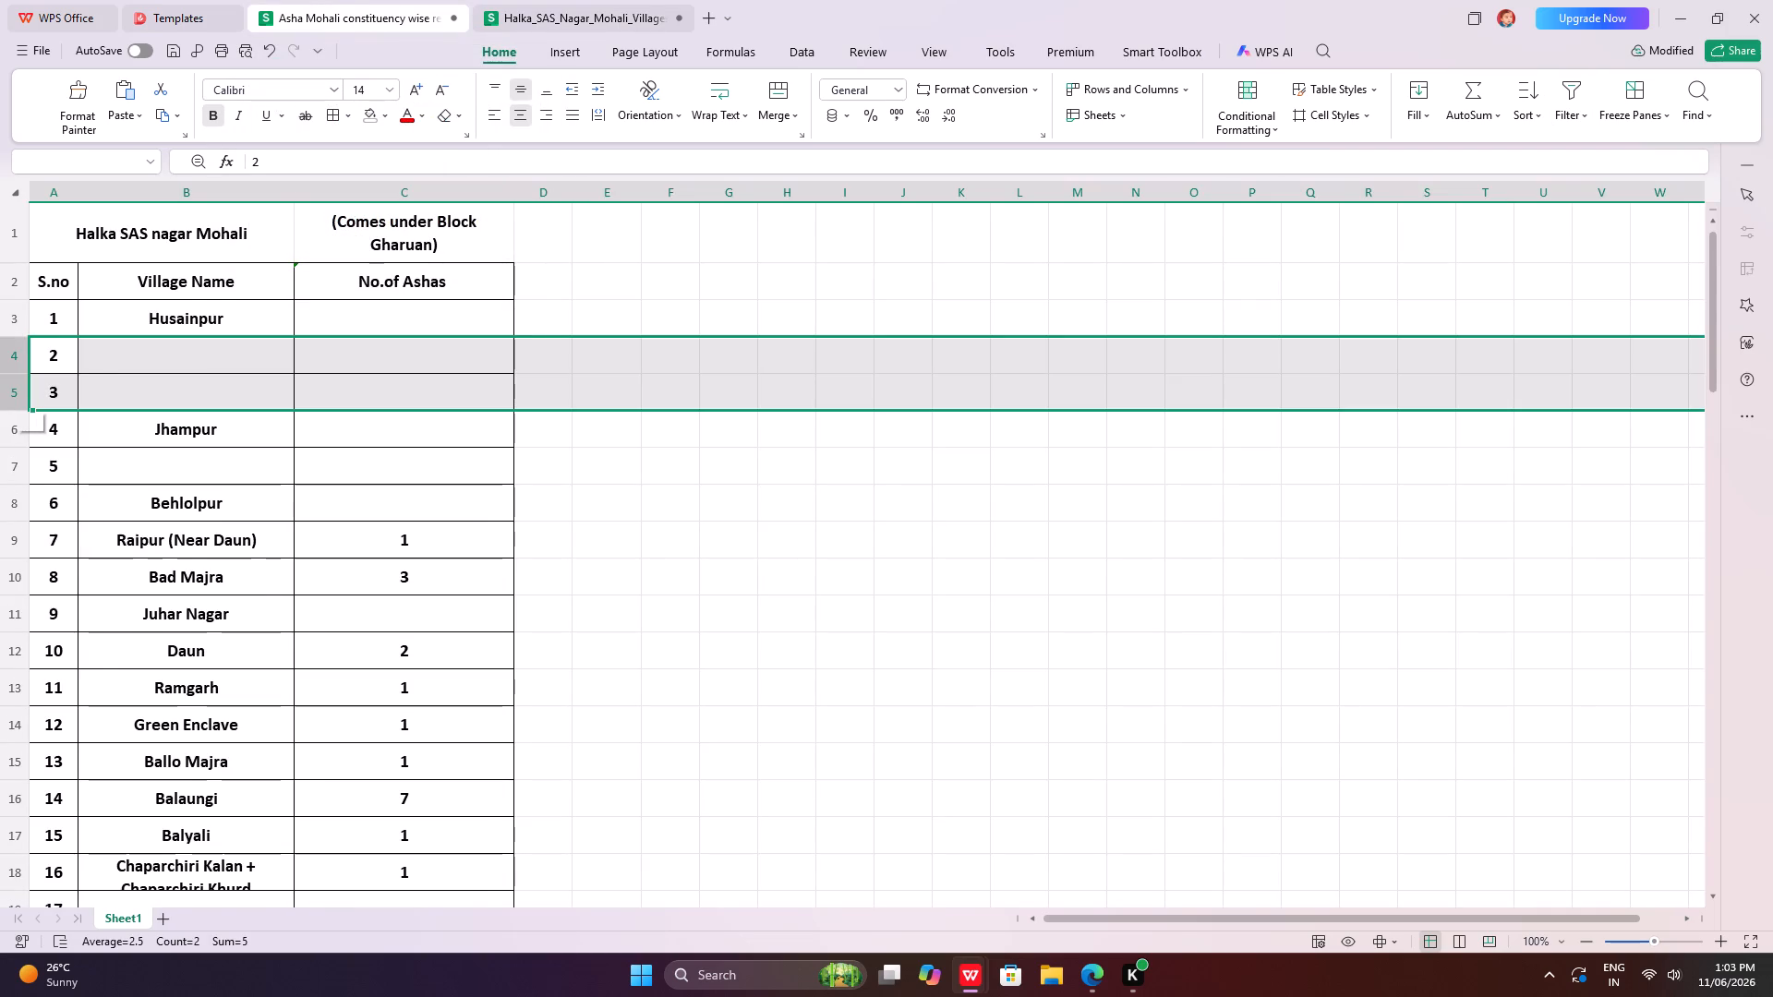
pyautogui.press('Menu')
pyautogui.press('d')
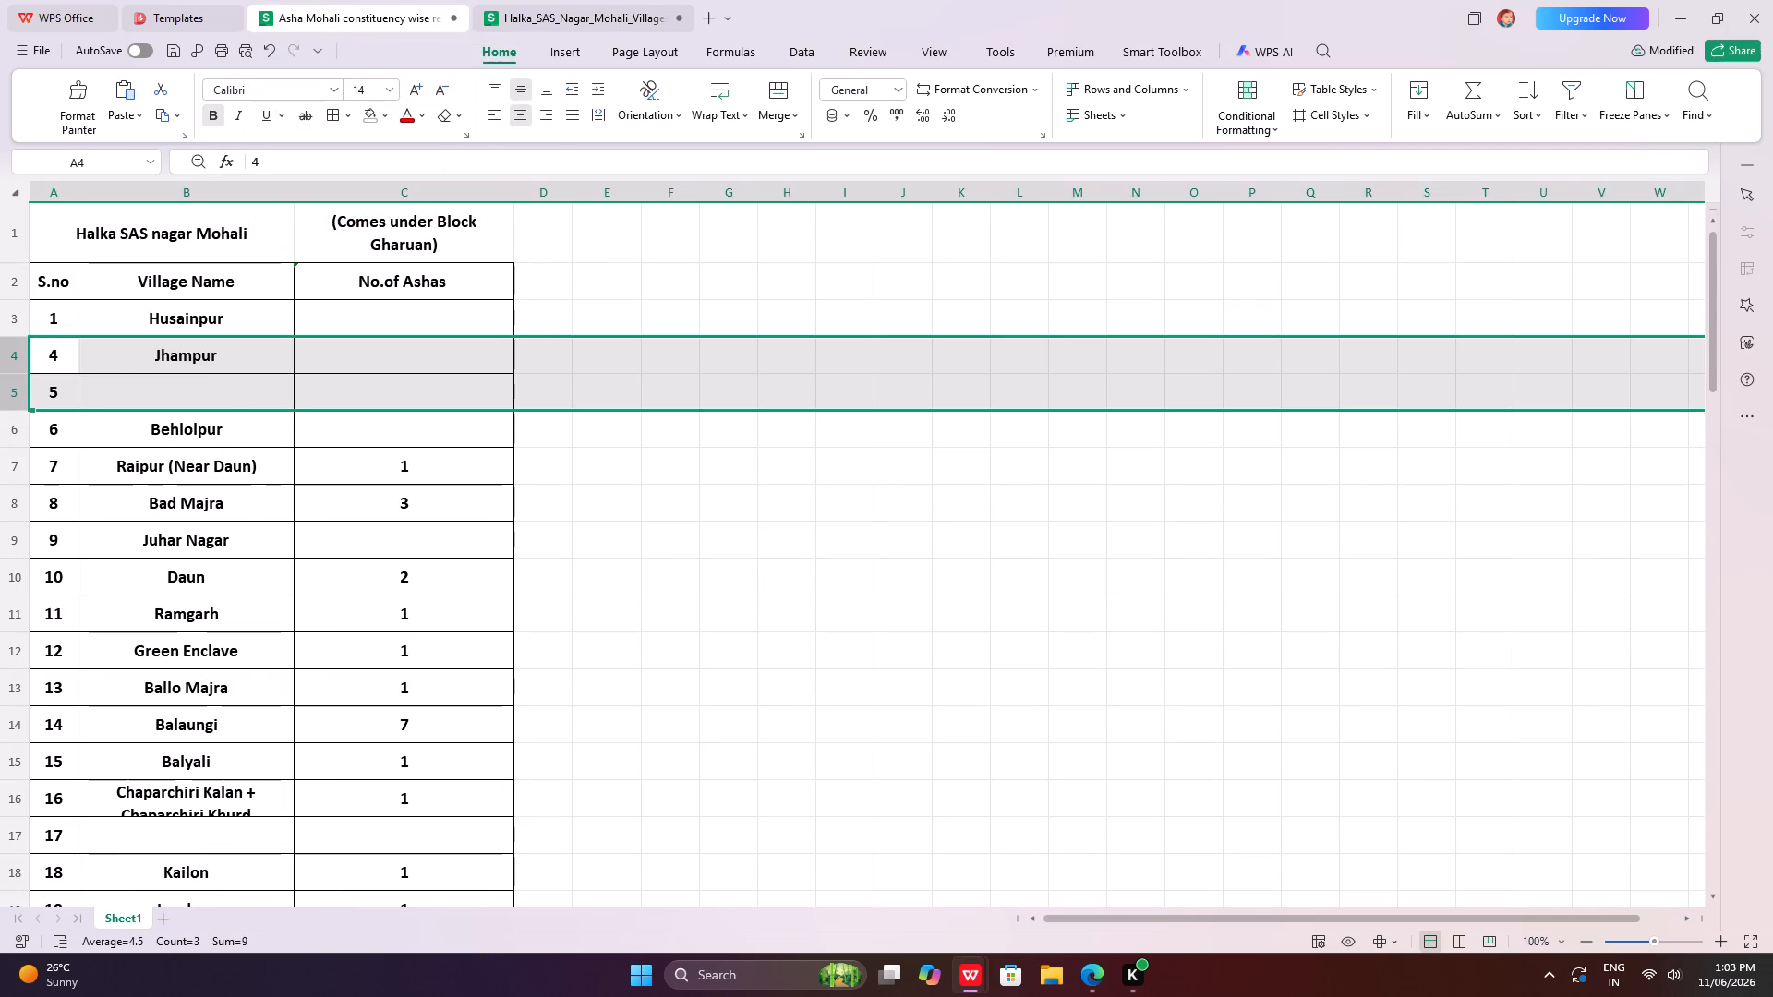
pyautogui.click(4, 390)
pyautogui.press('Menu')
pyautogui.press('d')
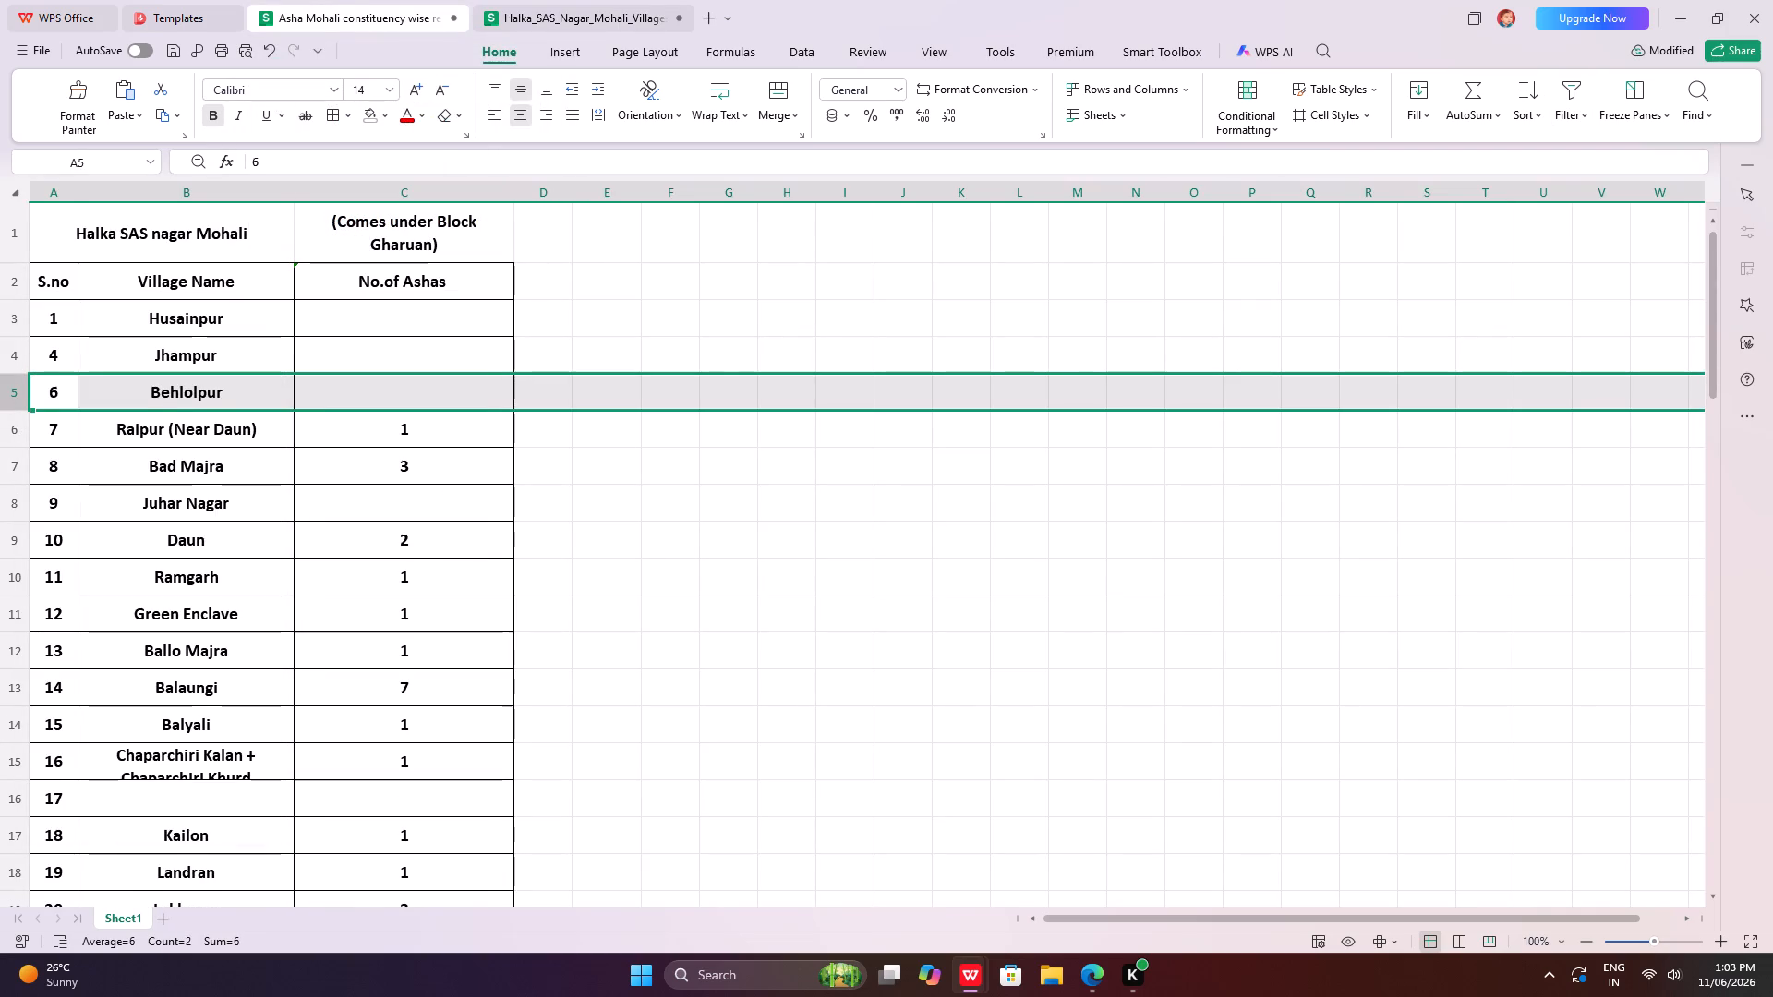
# Delete the rows without a village name at serial numbers 17 and 38.
pyautogui.scroll(-3, 101, 678)
pyautogui.click(10, 659)
pyautogui.press('Menu')
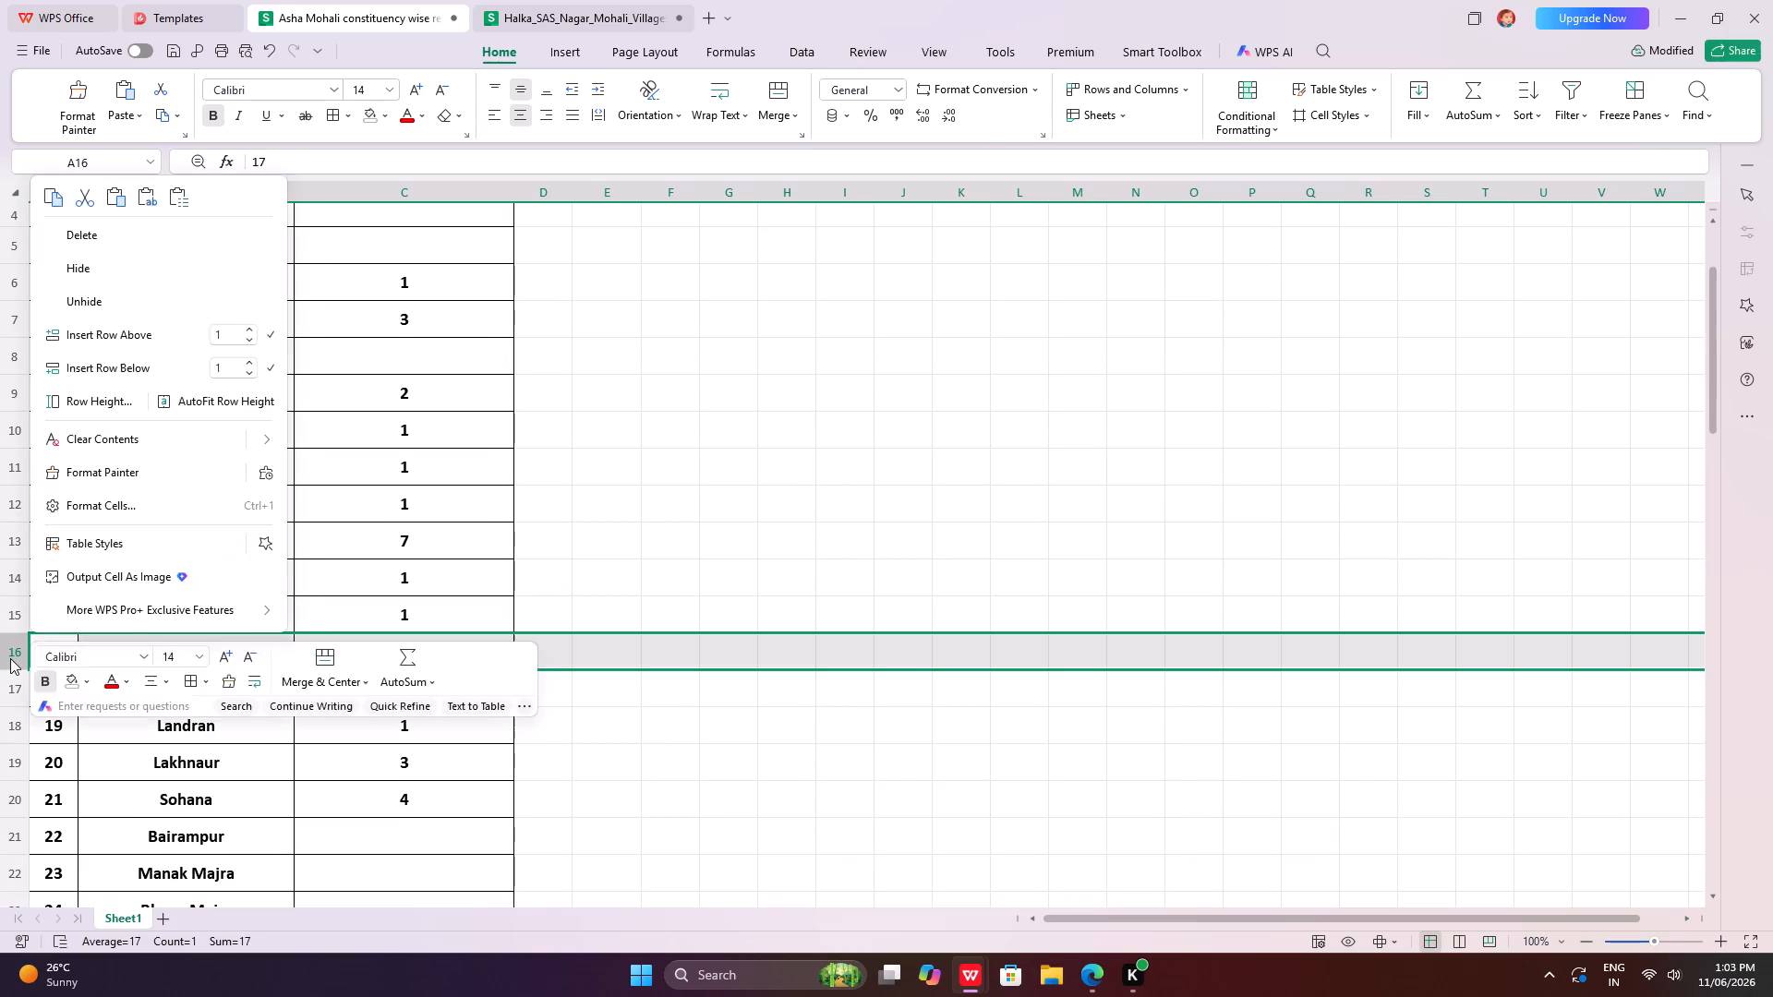
pyautogui.press('d')
pyautogui.scroll(-16, 93, 689)
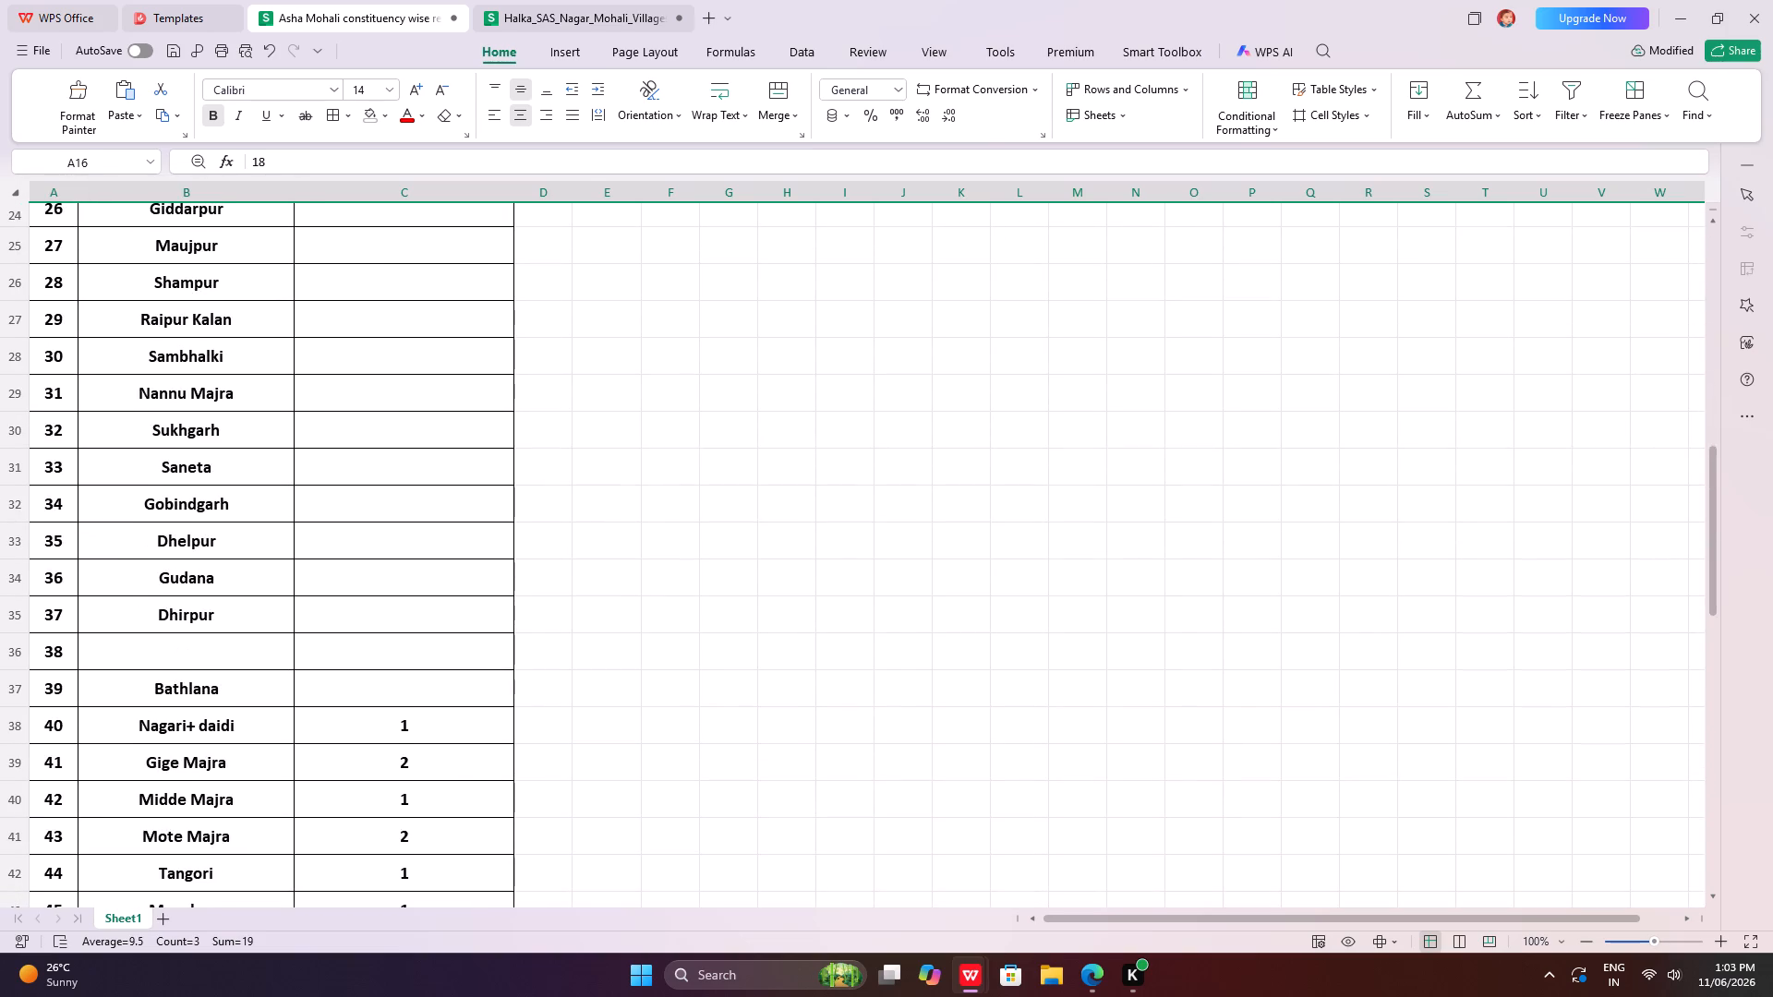
pyautogui.click(0, 627)
pyautogui.click(17, 598)
pyautogui.press('Menu')
pyautogui.press('d')
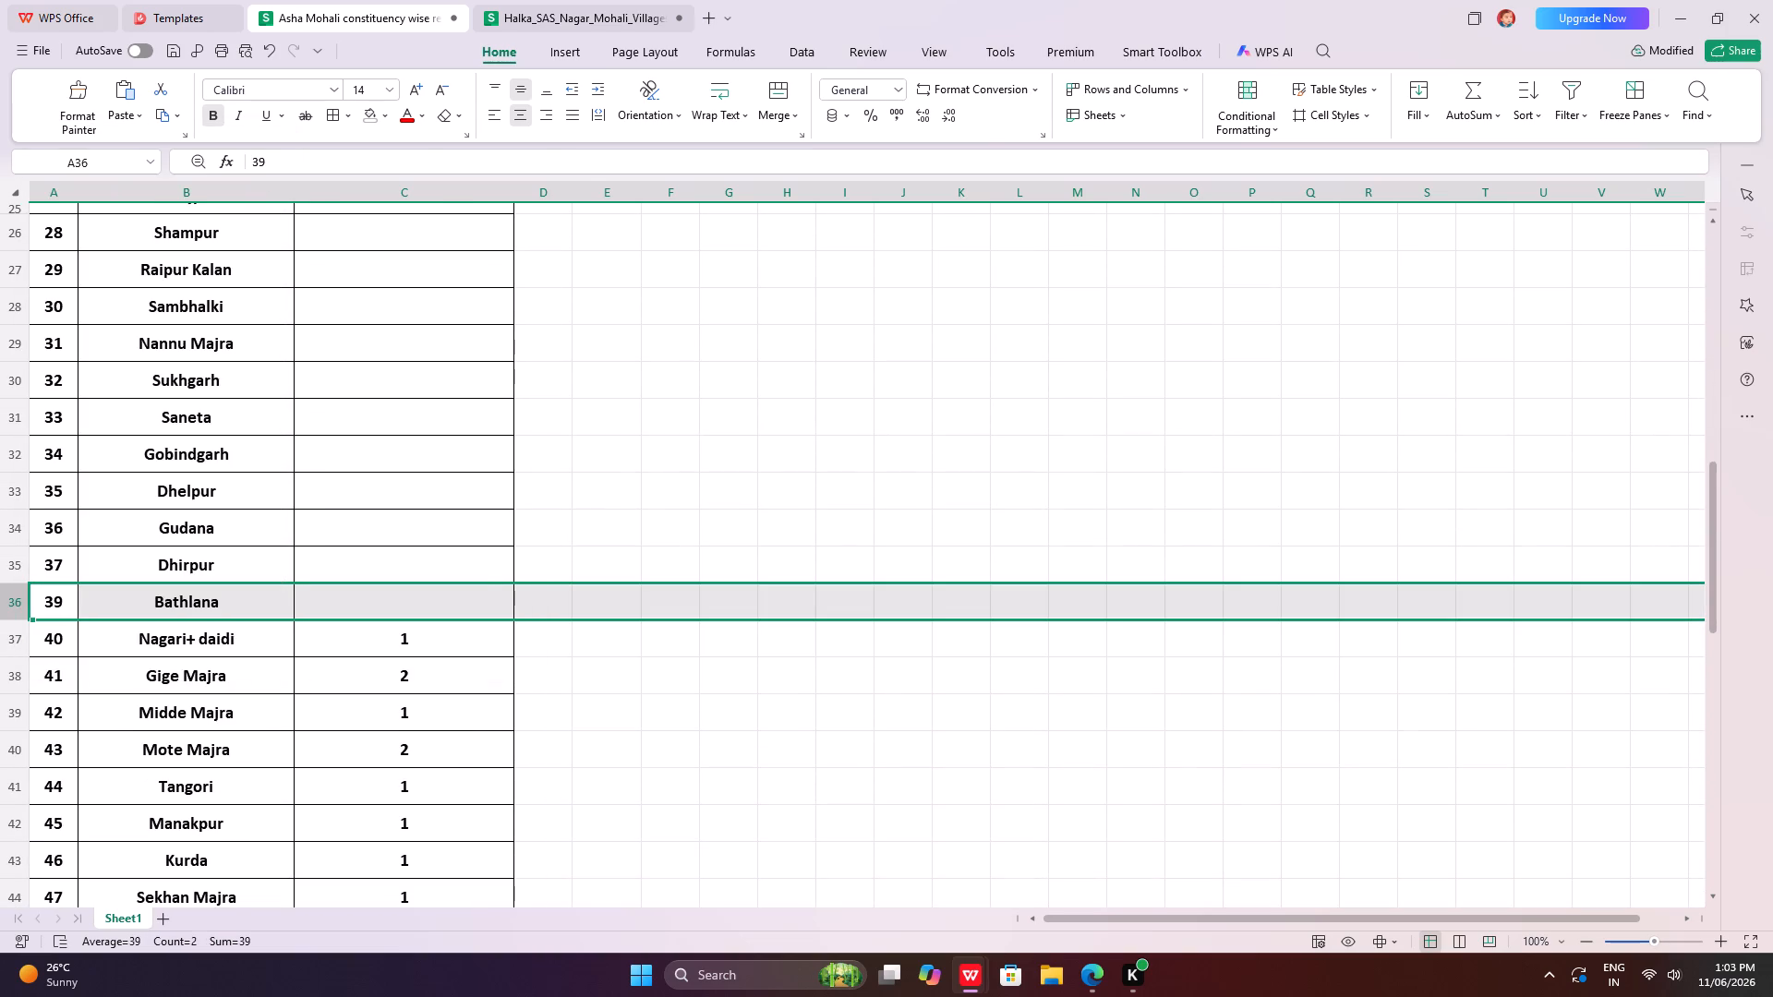
# Delete the rows without a village name at serial numbers 50, 57 and 61.
pyautogui.scroll(-6, 263, 718)
pyautogui.click(0, 709)
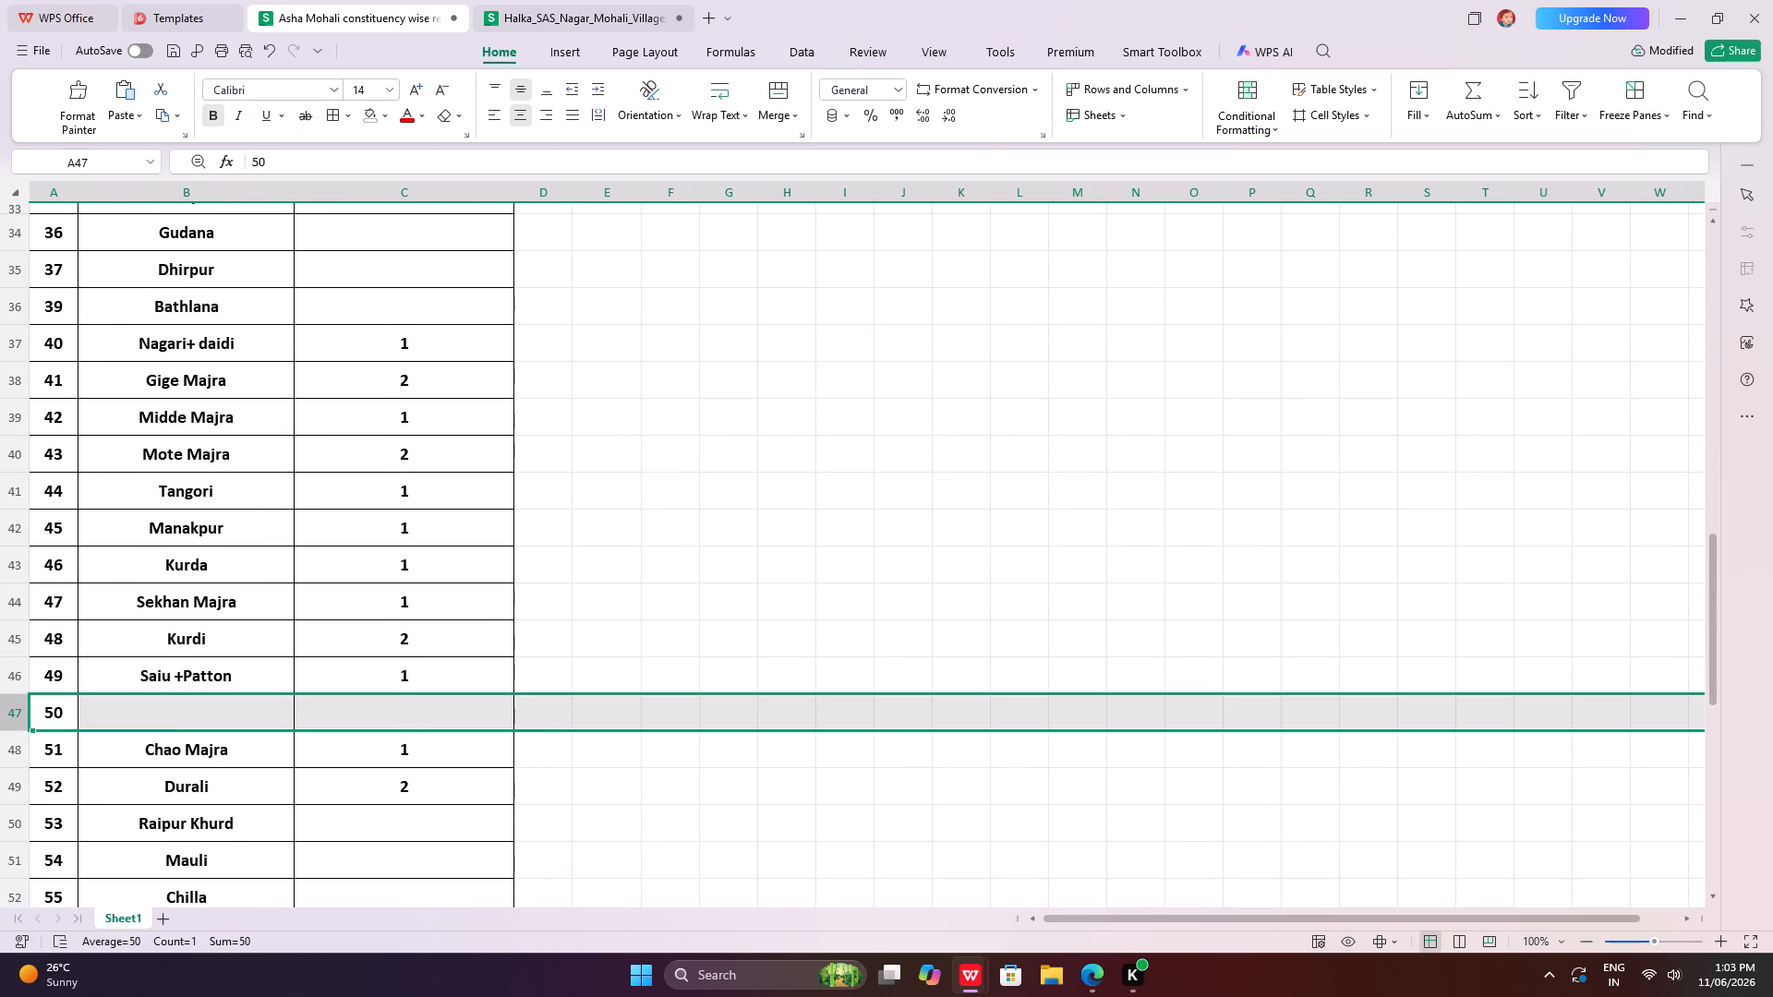
pyautogui.press('Menu')
pyautogui.press('d')
pyautogui.scroll(-4, 72, 775)
pyautogui.click(0, 739)
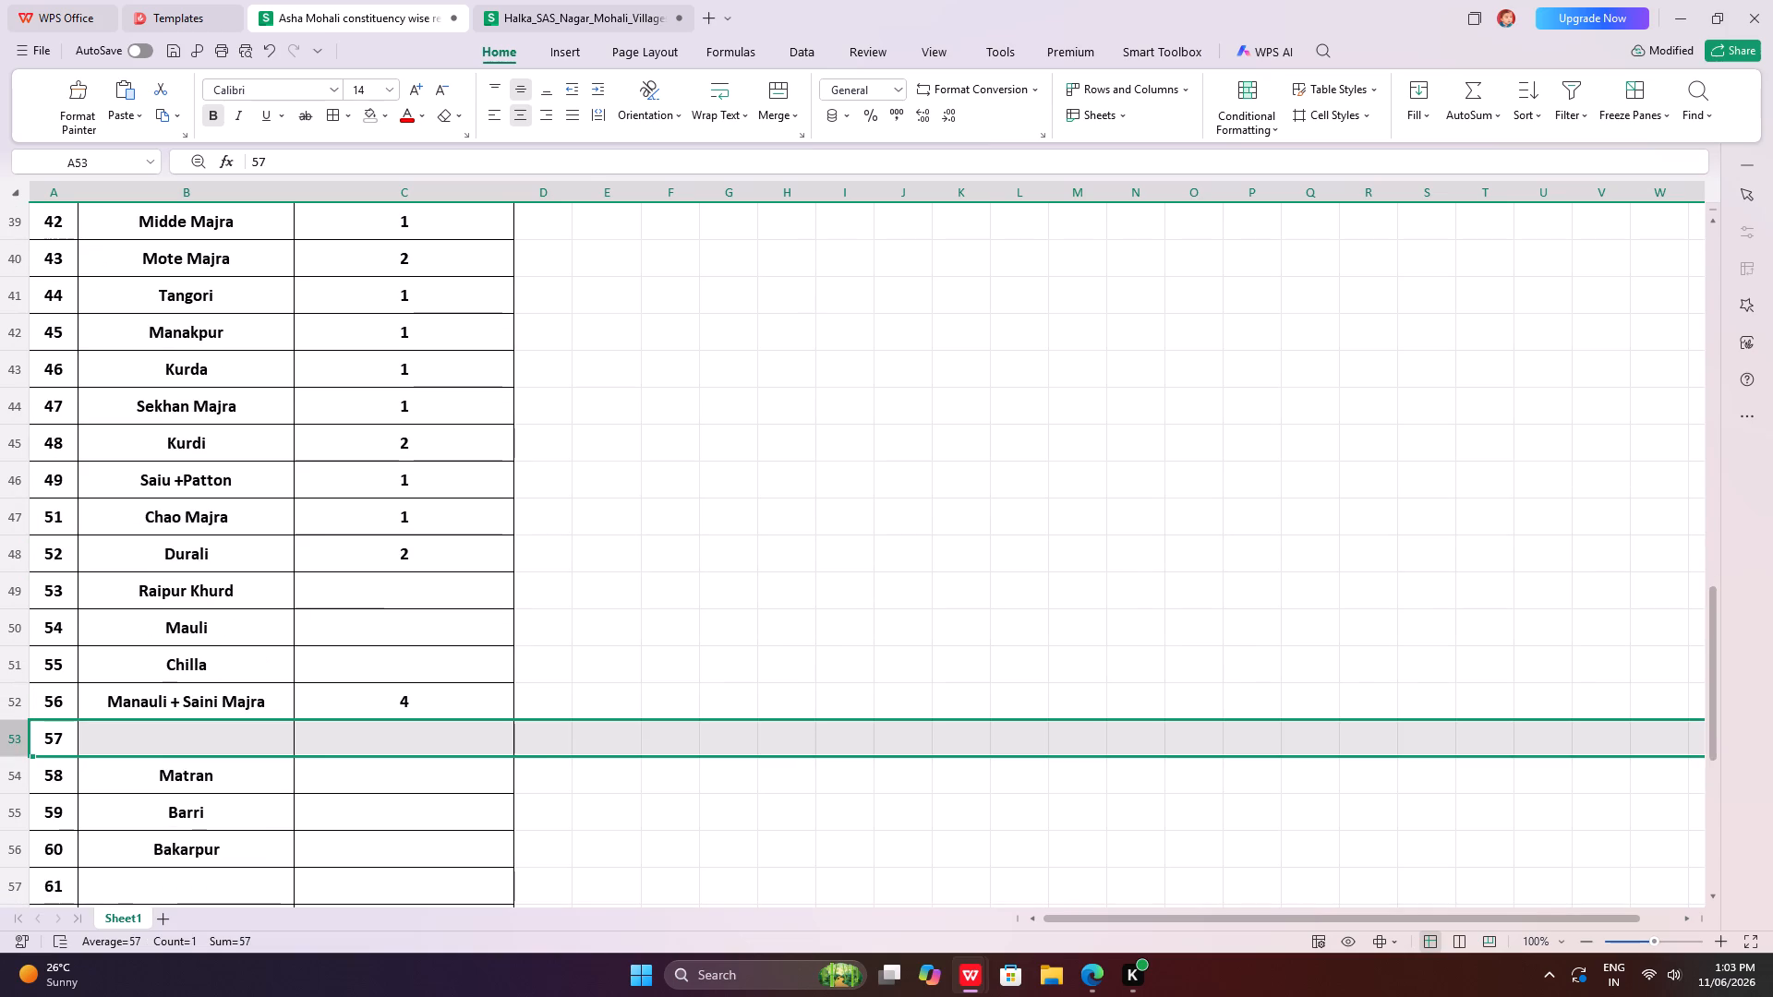
pyautogui.press('Menu')
pyautogui.press('d')
pyautogui.scroll(-3, 78, 743)
pyautogui.click(0, 699)
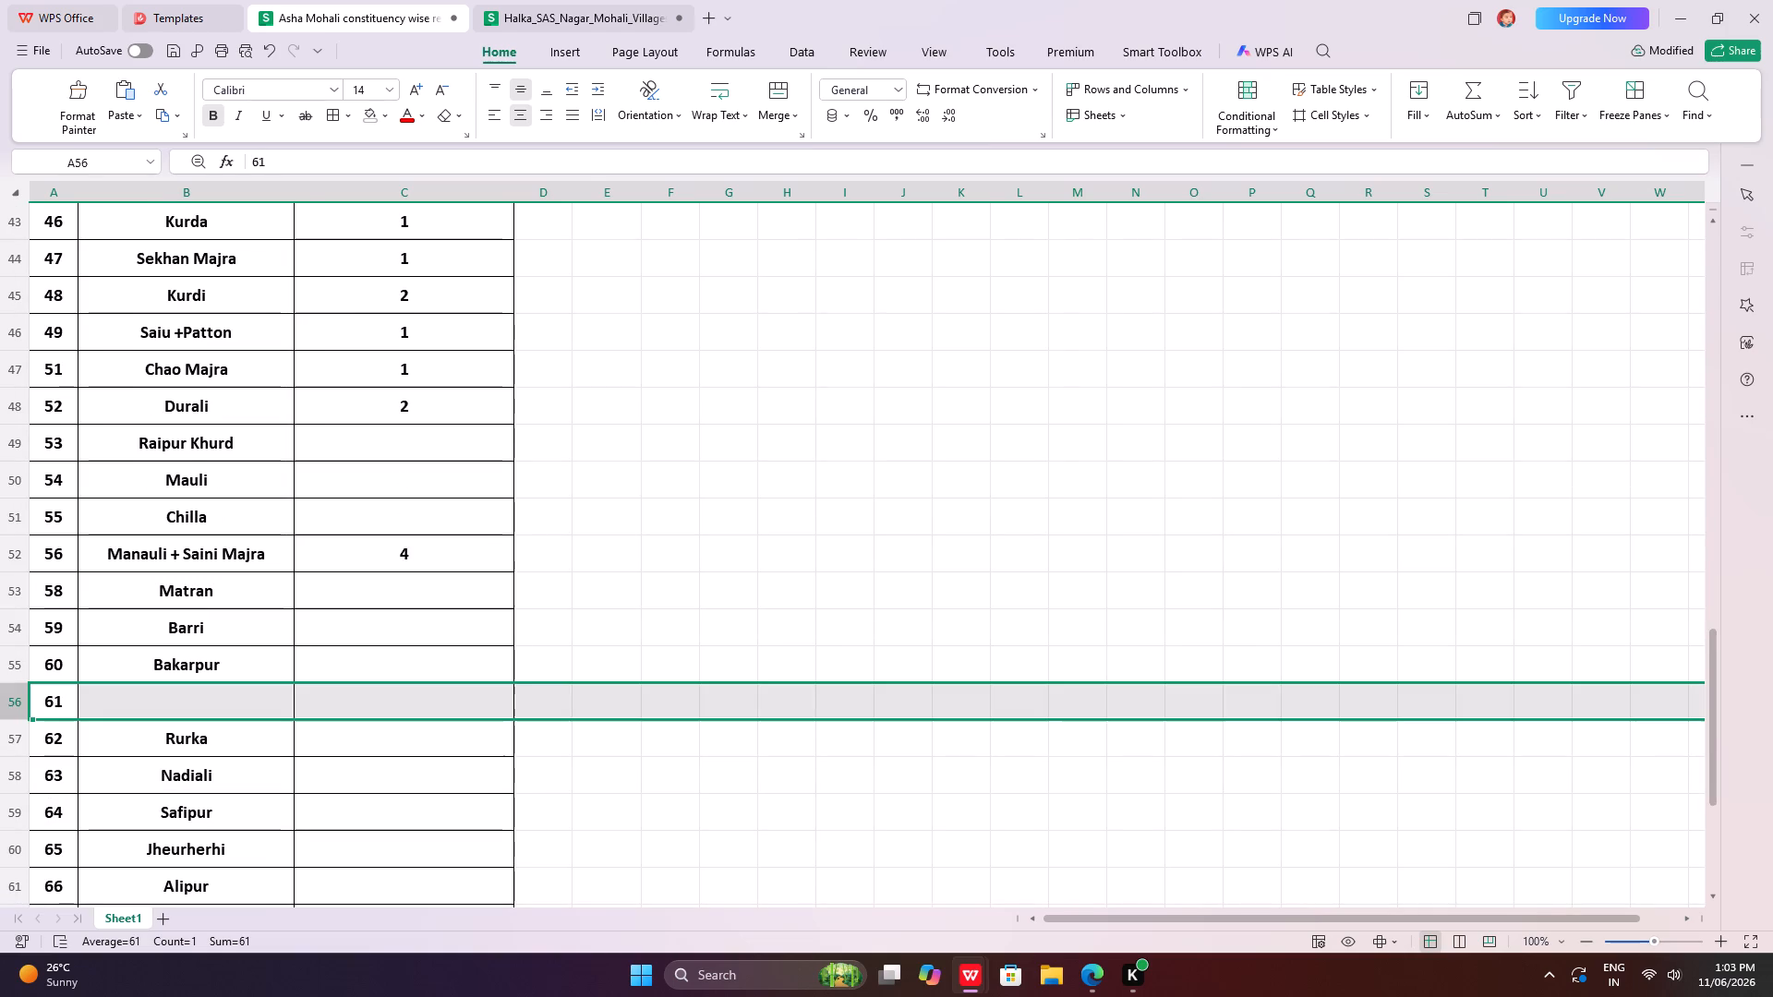
pyautogui.press('Menu')
pyautogui.press('d')
# Renumber the S.no column consecutively by setting Jhampur to 2 and filling the 1, 2 series down to the last village.
pyautogui.scroll(-7, 13, 702)
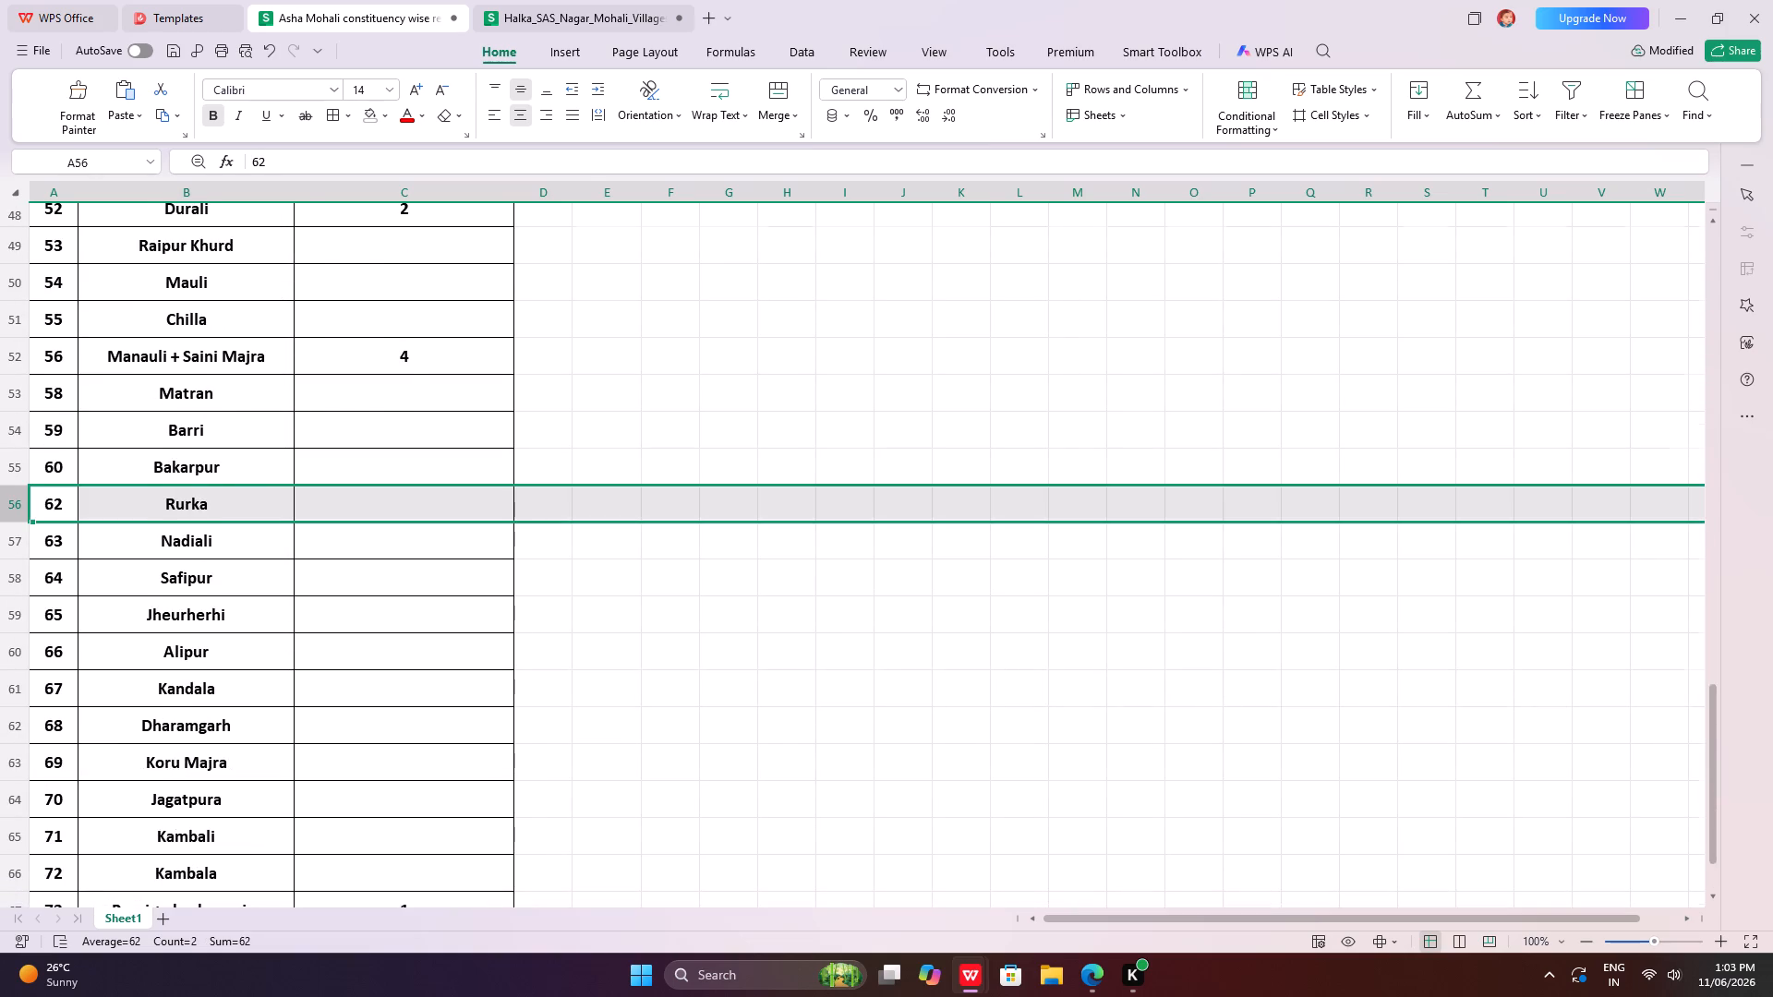
pyautogui.scroll(-2, 6, 719)
pyautogui.scroll(20, 152, 667)
pyautogui.scroll(9, 152, 667)
pyautogui.scroll(20, 173, 614)
pyautogui.click(50, 310)
pyautogui.click(75, 371)
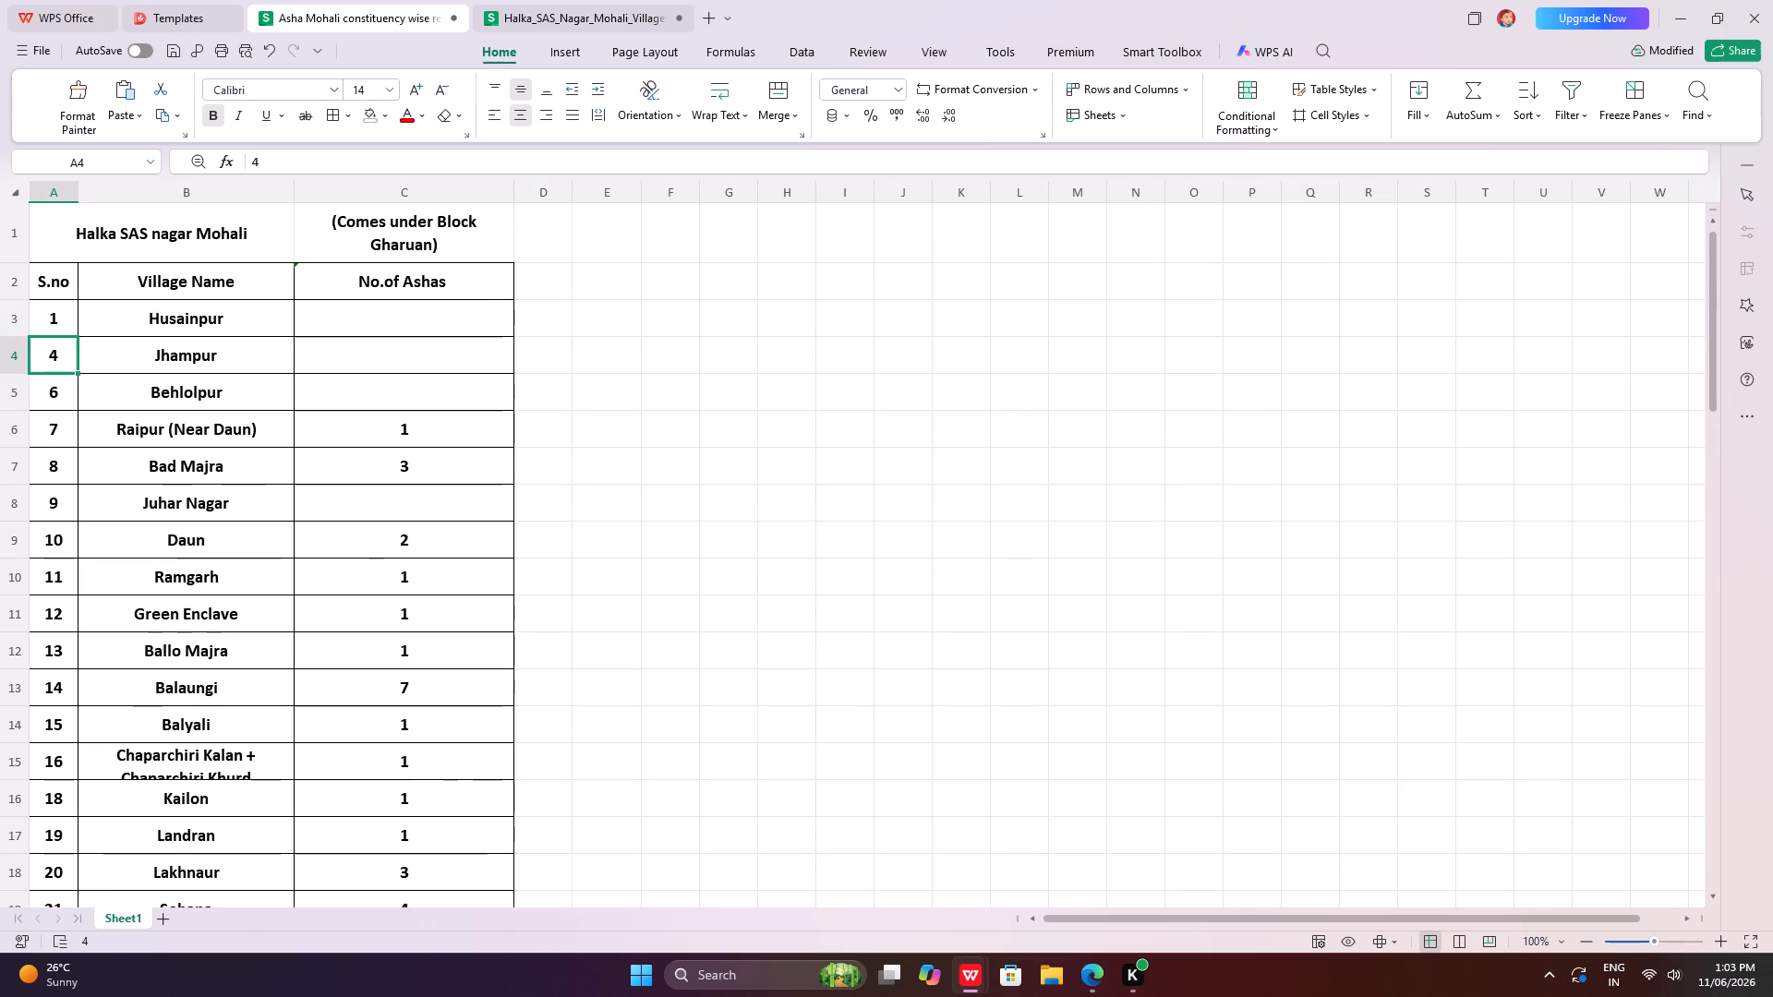
pyautogui.press('2')
pyautogui.click(56, 426)
pyautogui.moveTo(57, 313); pyautogui.dragTo(51, 355)
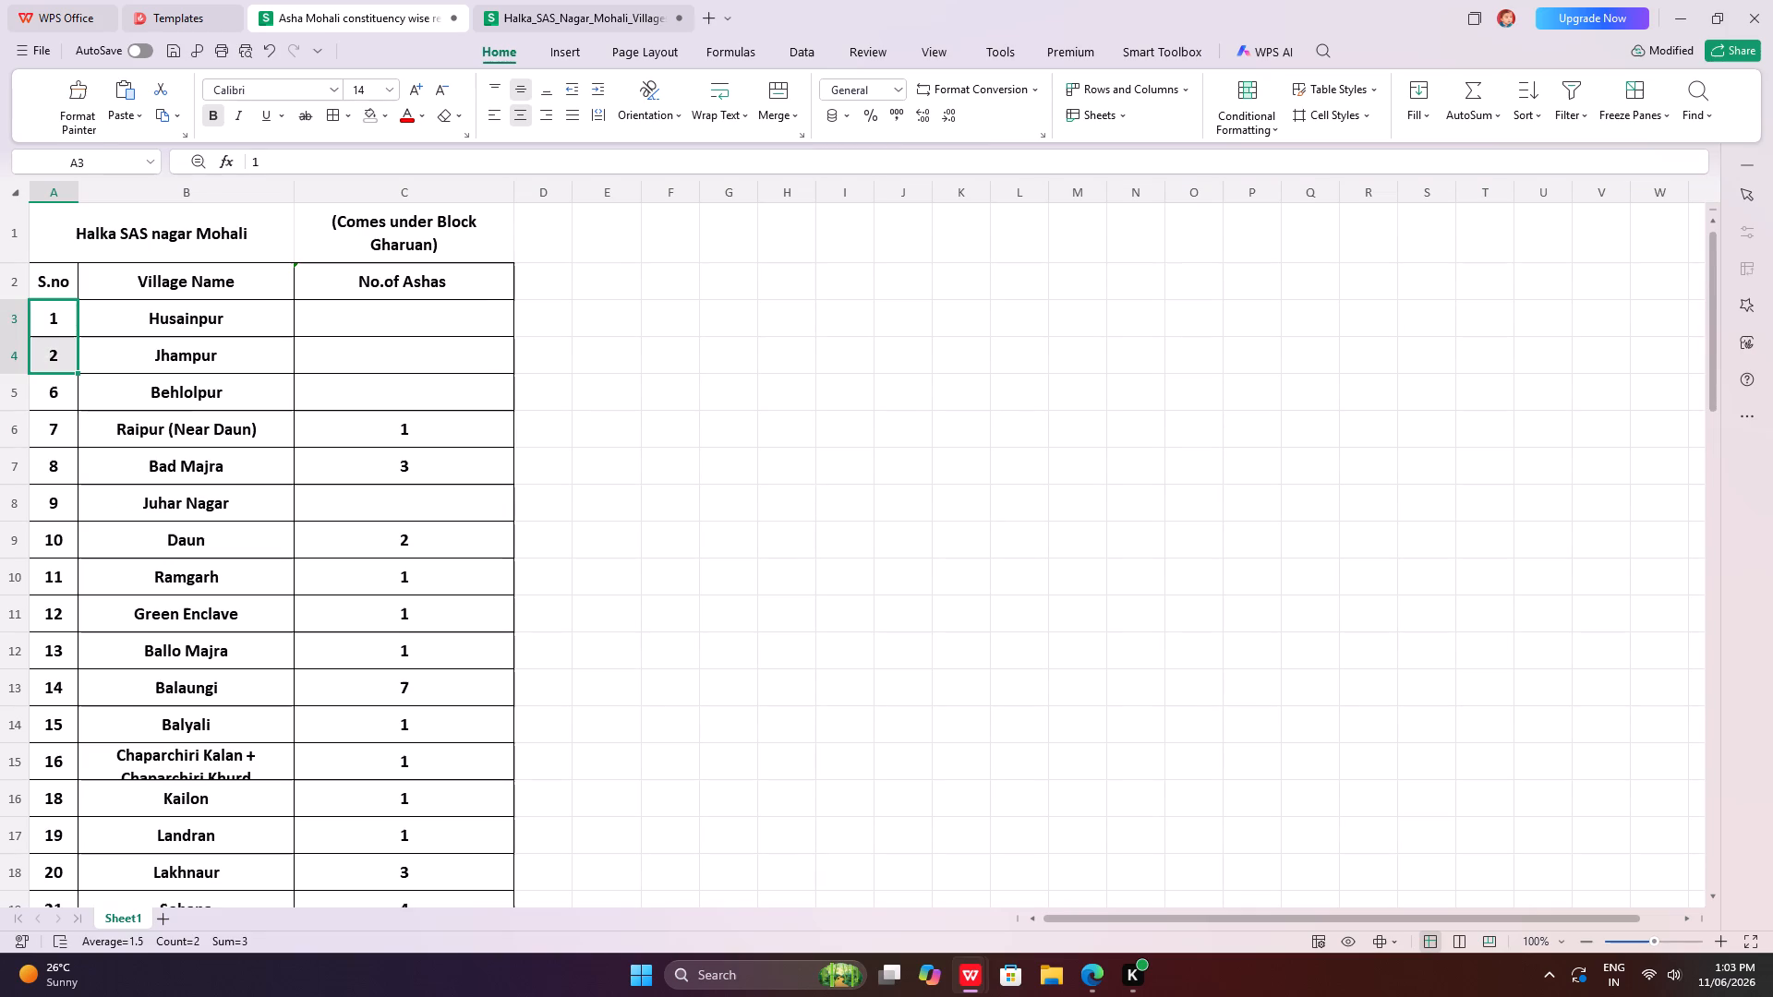
pyautogui.doubleClick(78, 375)
pyautogui.scroll(6, 83, 390)
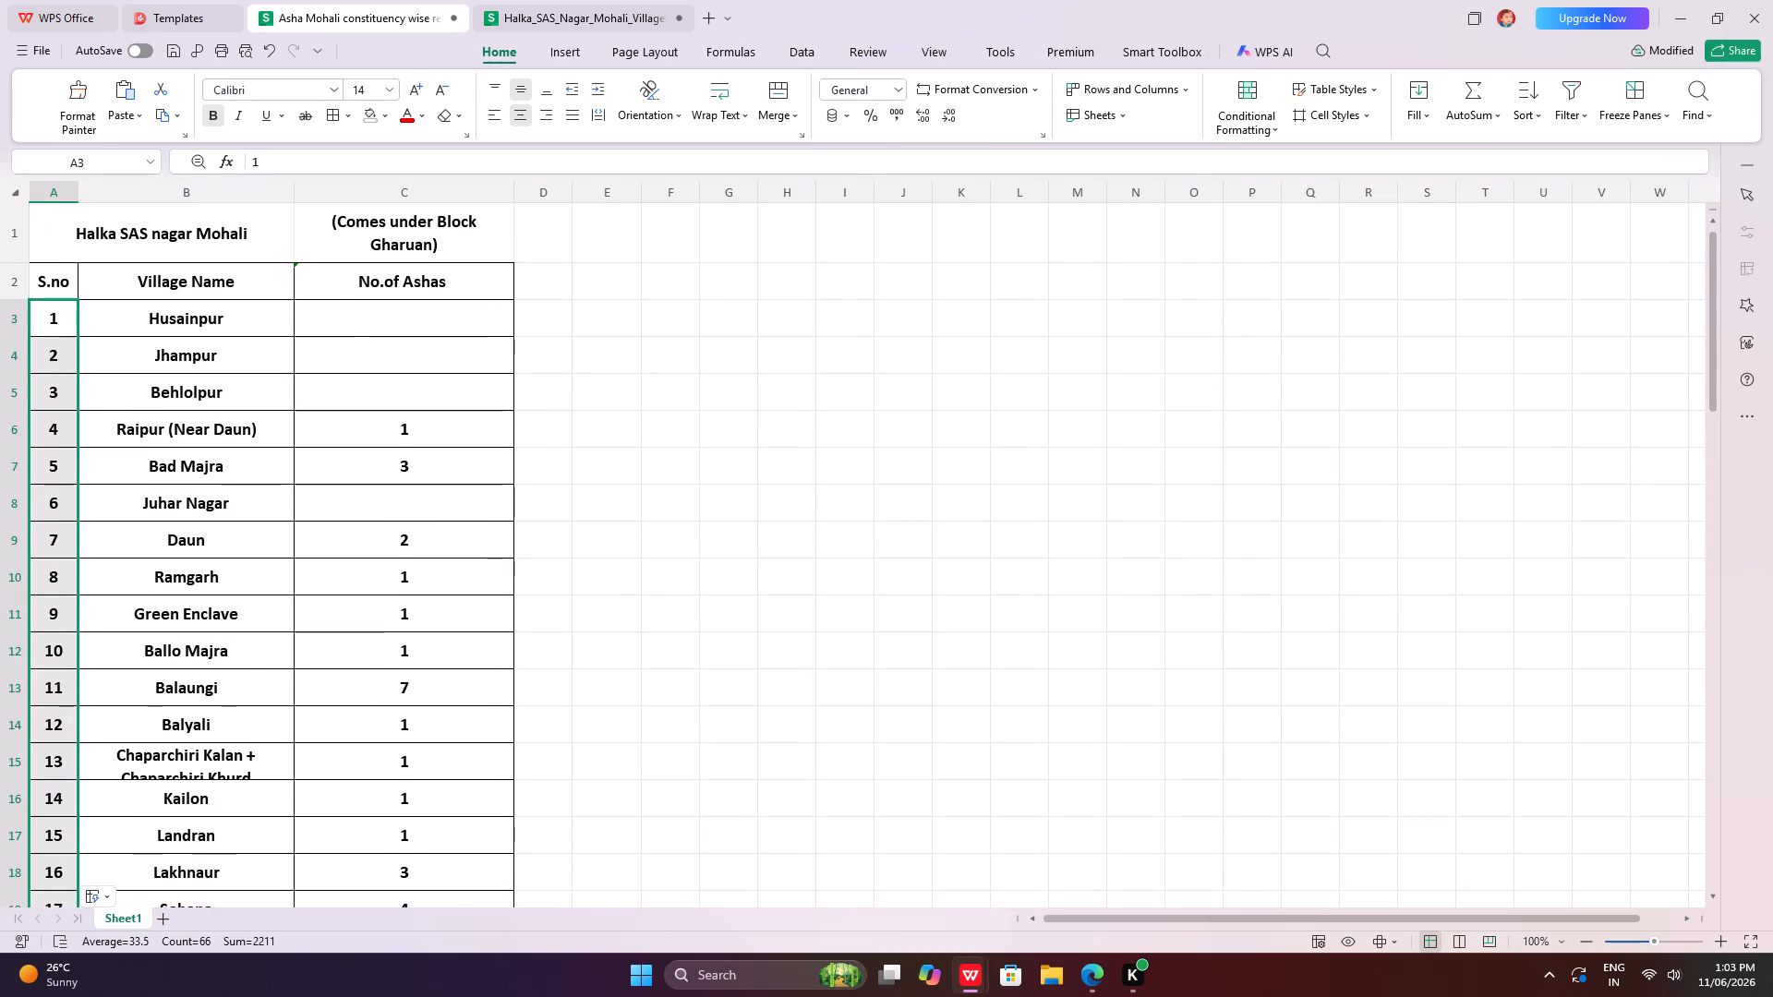
pyautogui.click(101, 451)
pyautogui.click(173, 311)
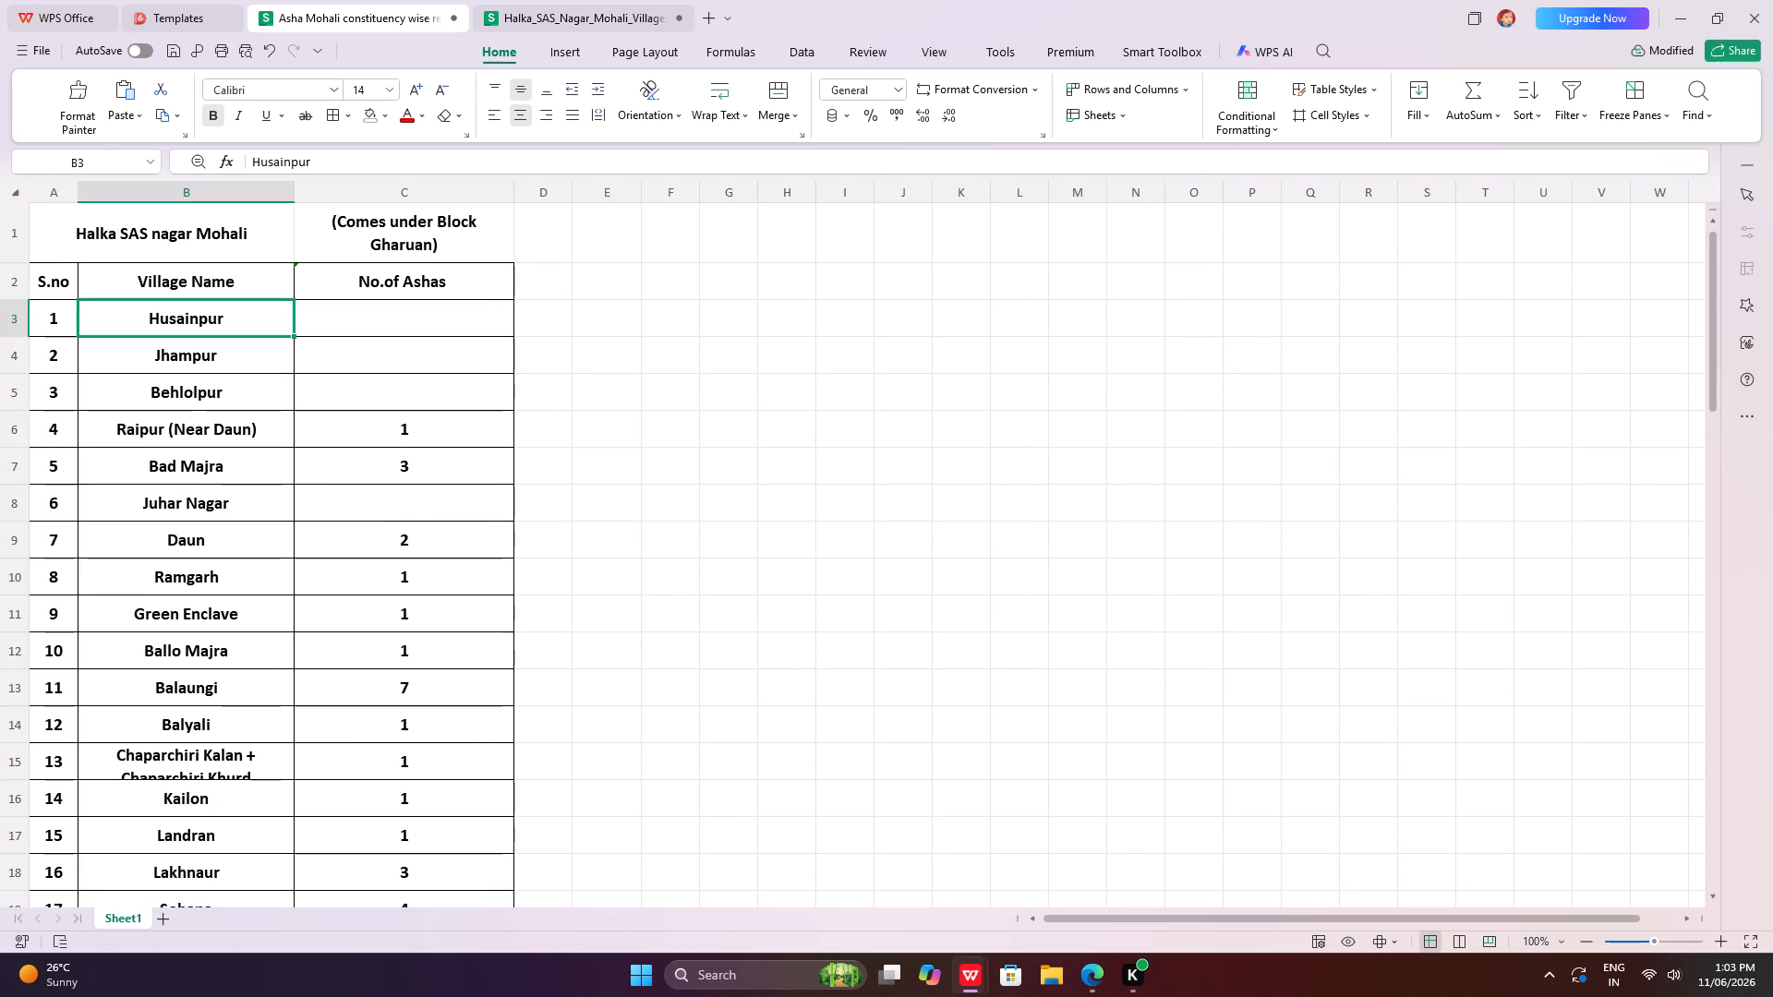
# Select all village names from Husainpur down to Kumbra to check how many villages are listed.
pyautogui.hotkey('ctrl', 'shift', 'Down')
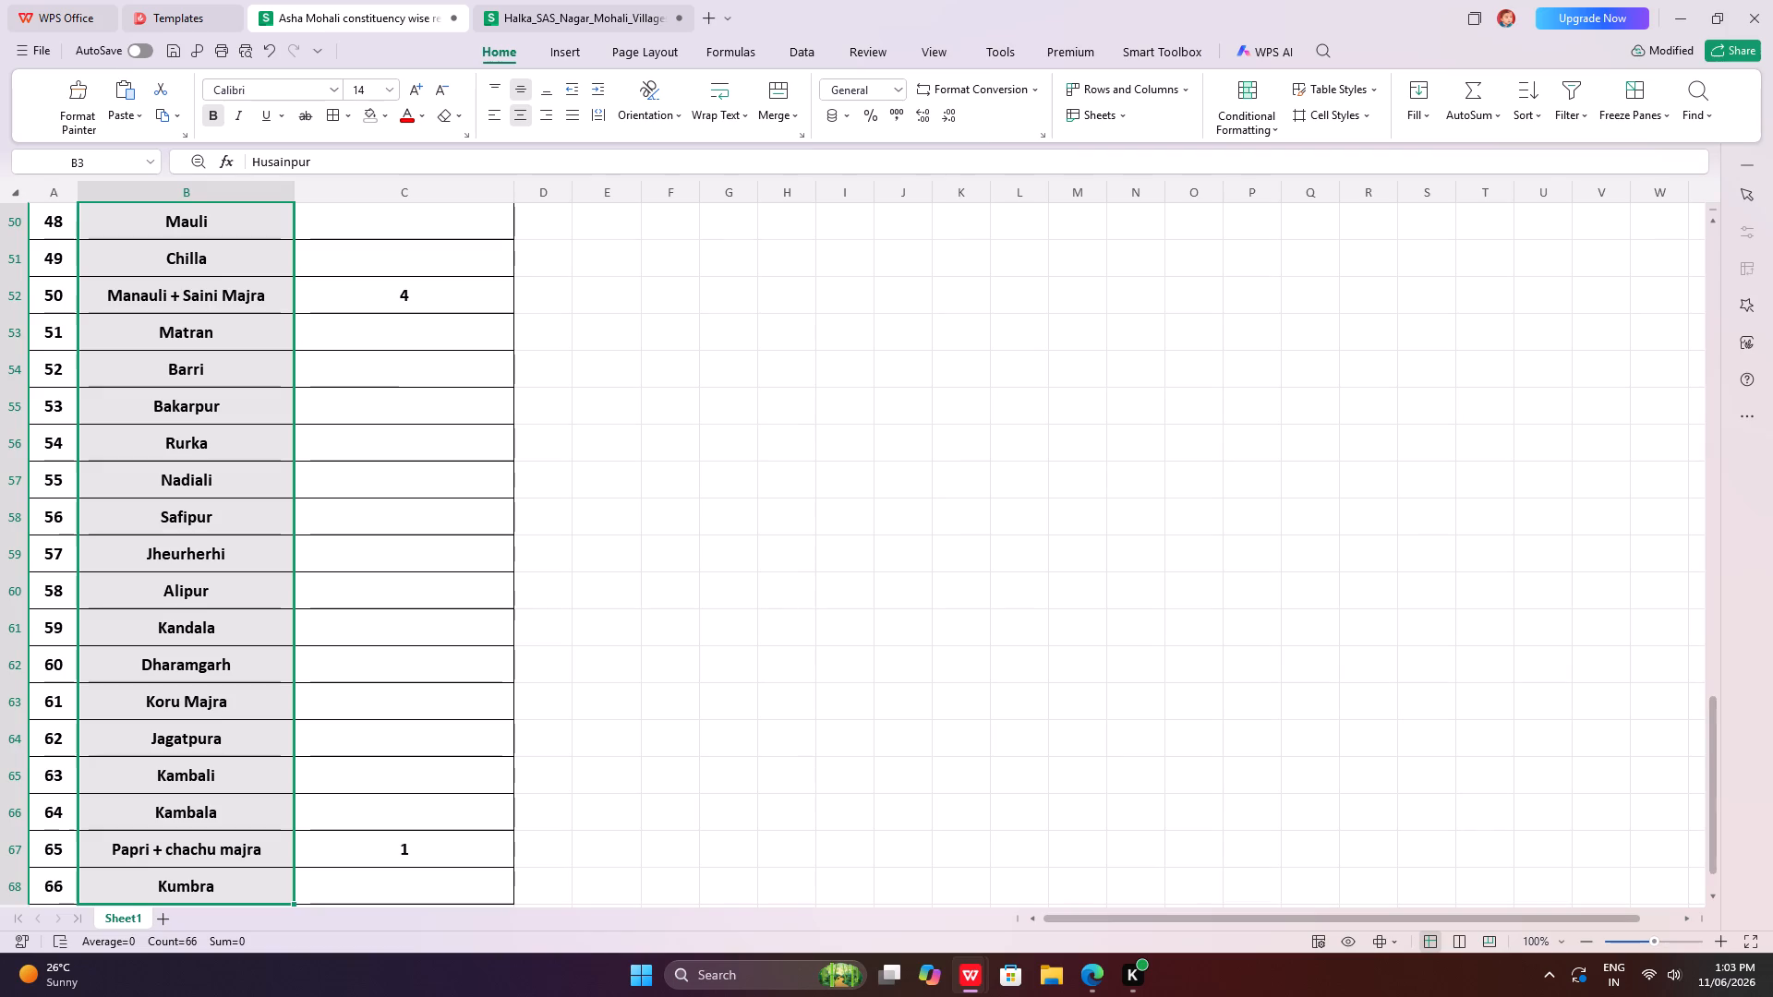
pyautogui.scroll(13, 313, 597)
pyautogui.scroll(19, 386, 564)
pyautogui.scroll(3, 429, 527)
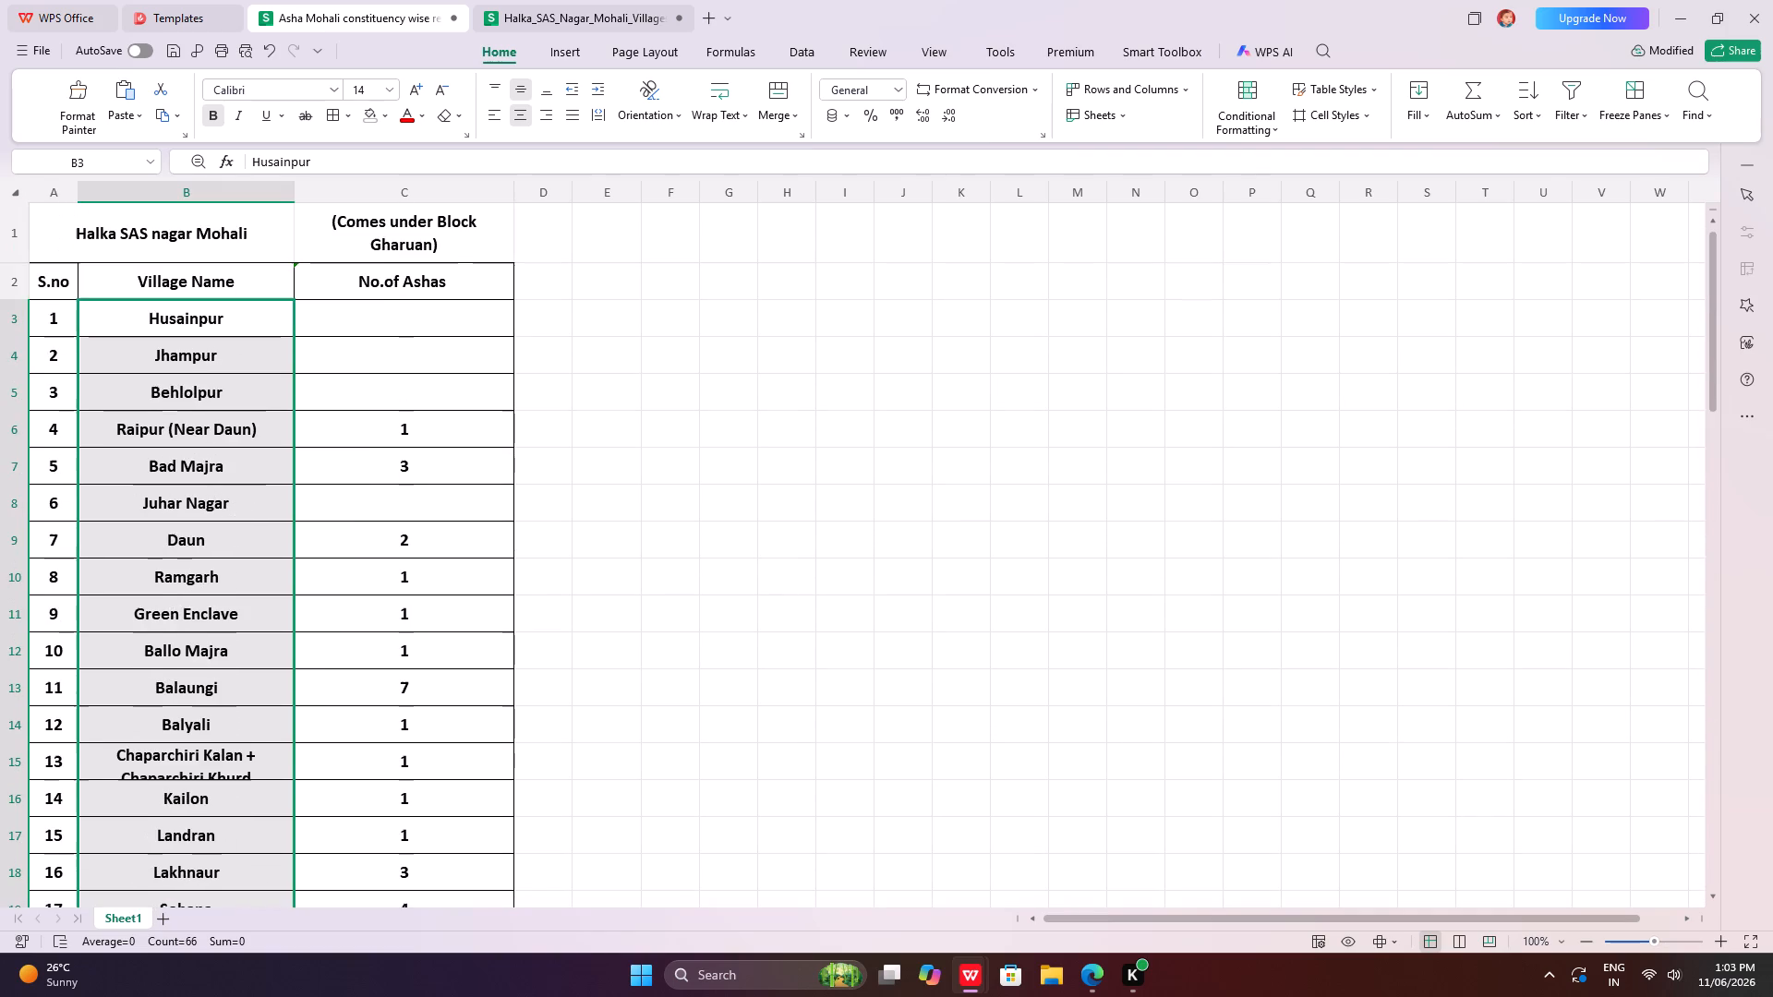
pyautogui.scroll(10, 413, 518)
# Save the Asha Mohali constituency workbook.
pyautogui.click(388, 366)
pyautogui.hotkey('ctrl', 's')
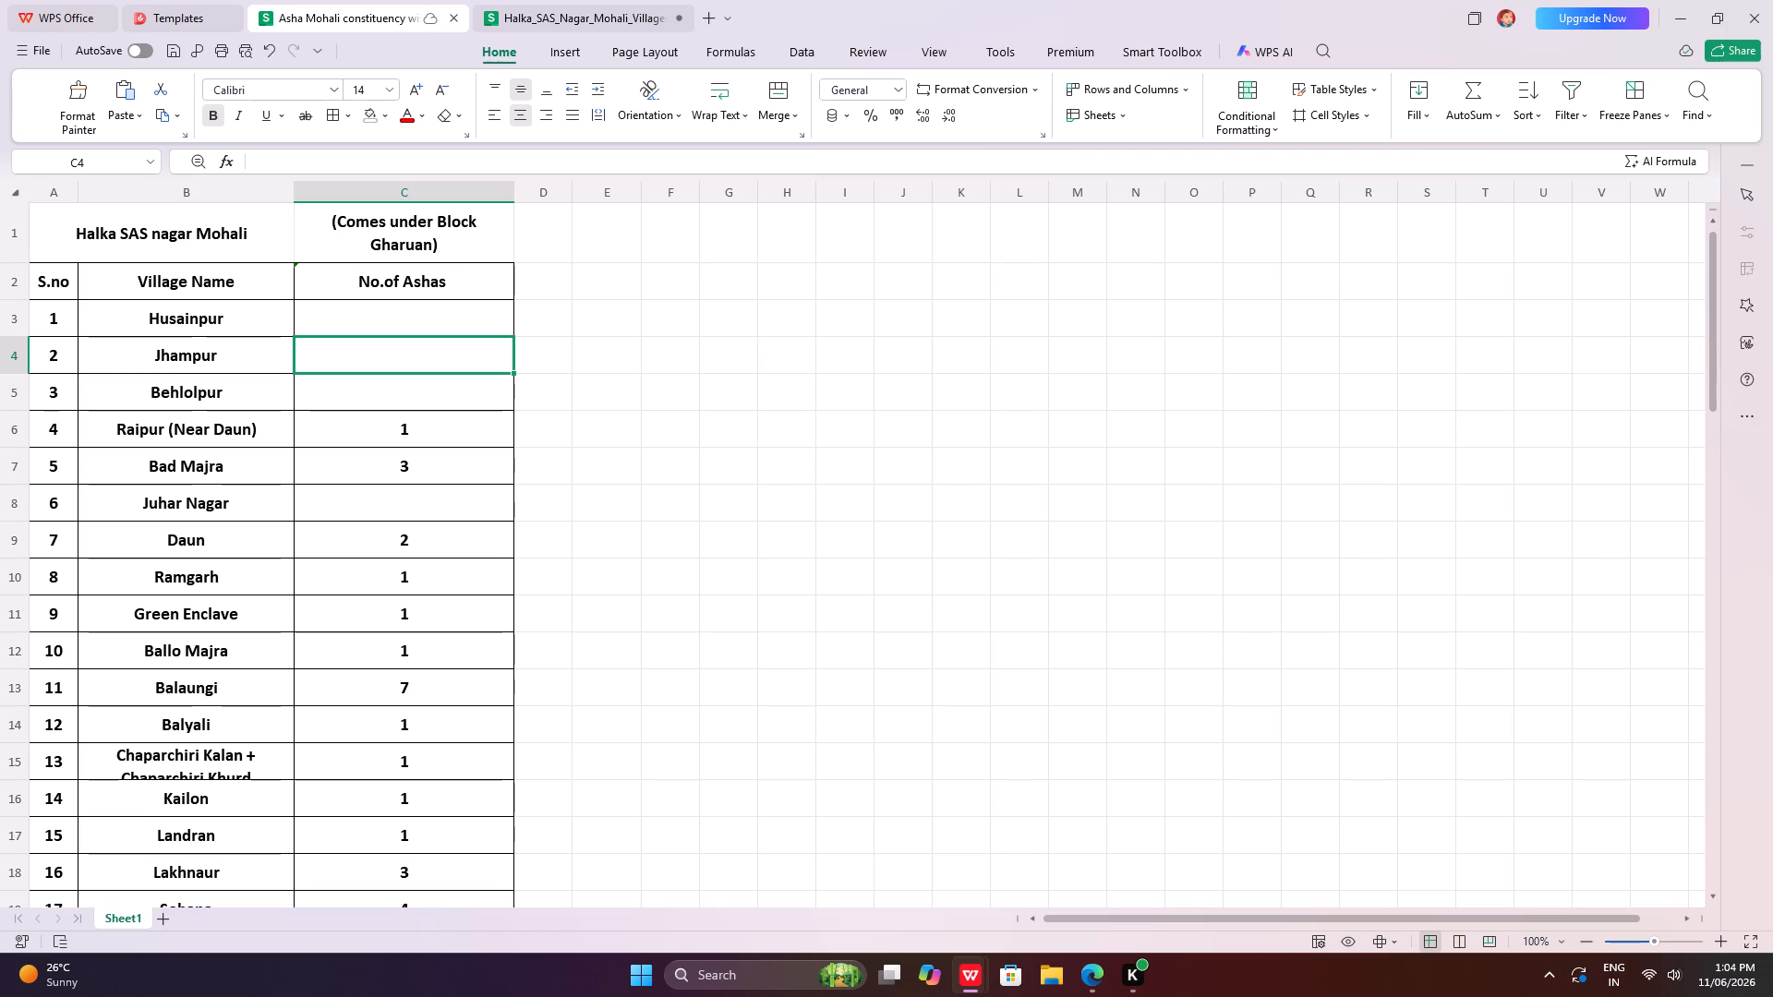
# Select the No.of Ashas values from Raipur (Near Daun) down to Matran and review their total and the villages without counts.
pyautogui.click(428, 437)
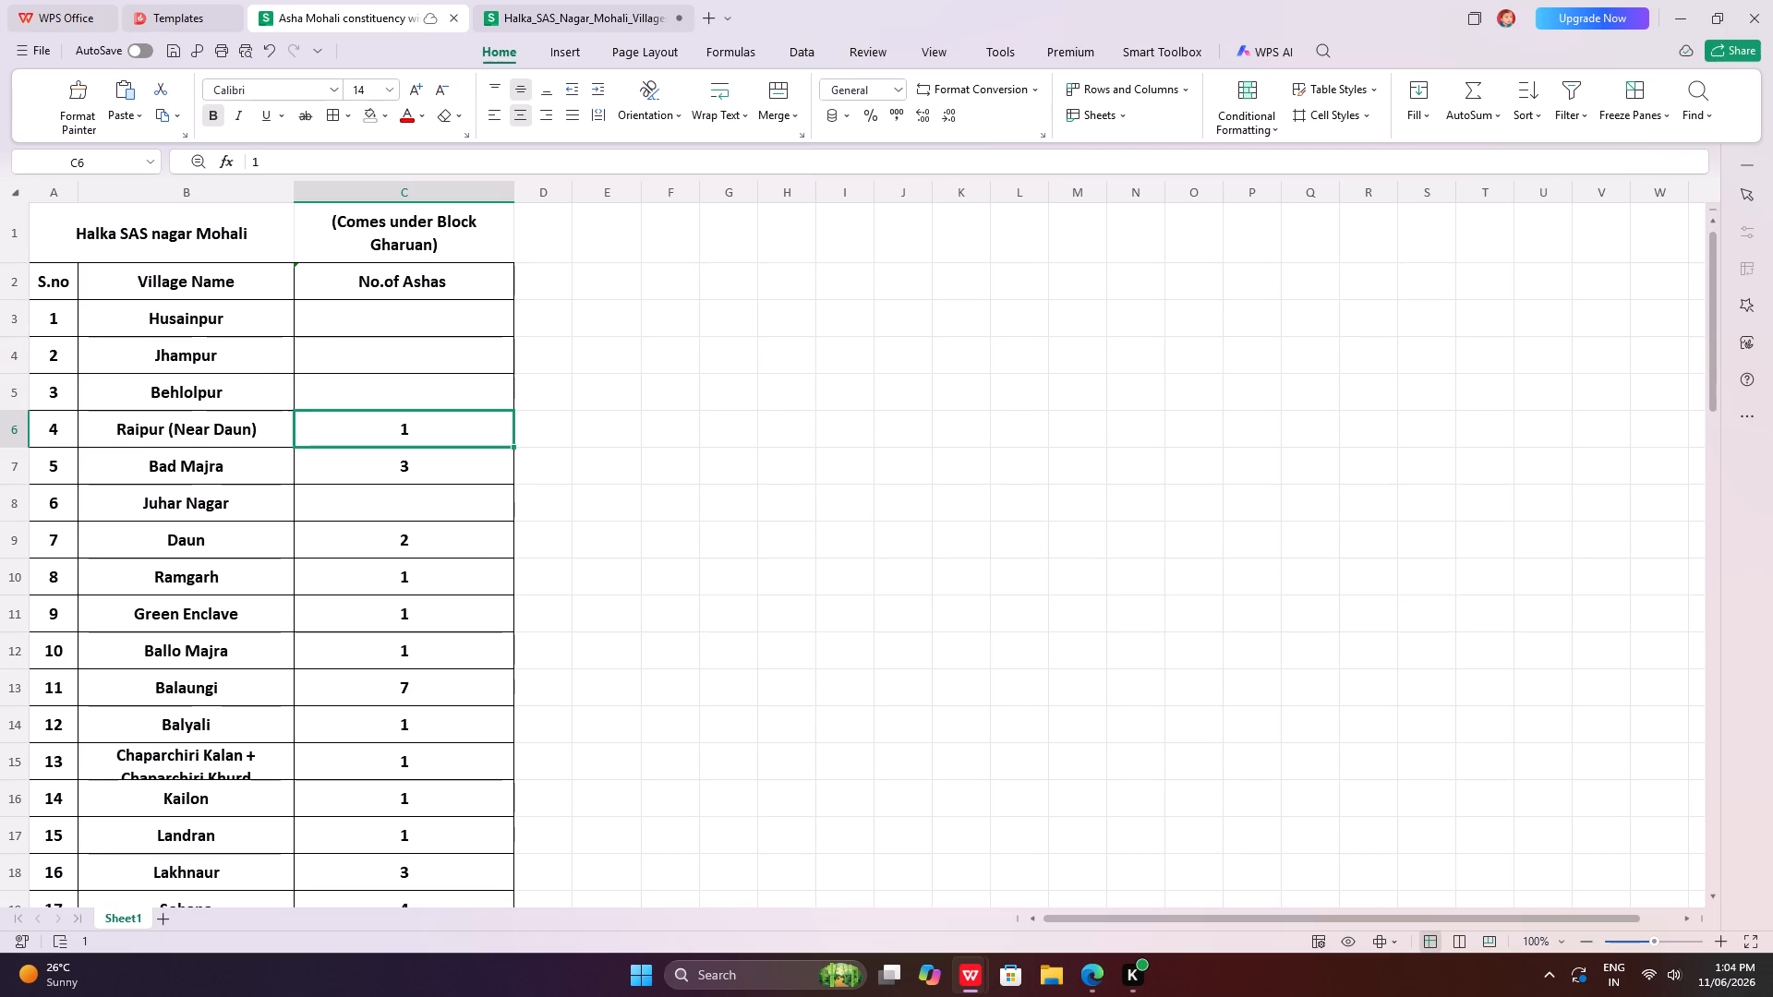
pyautogui.hotkey('ctrl', 'shift', 'Down')
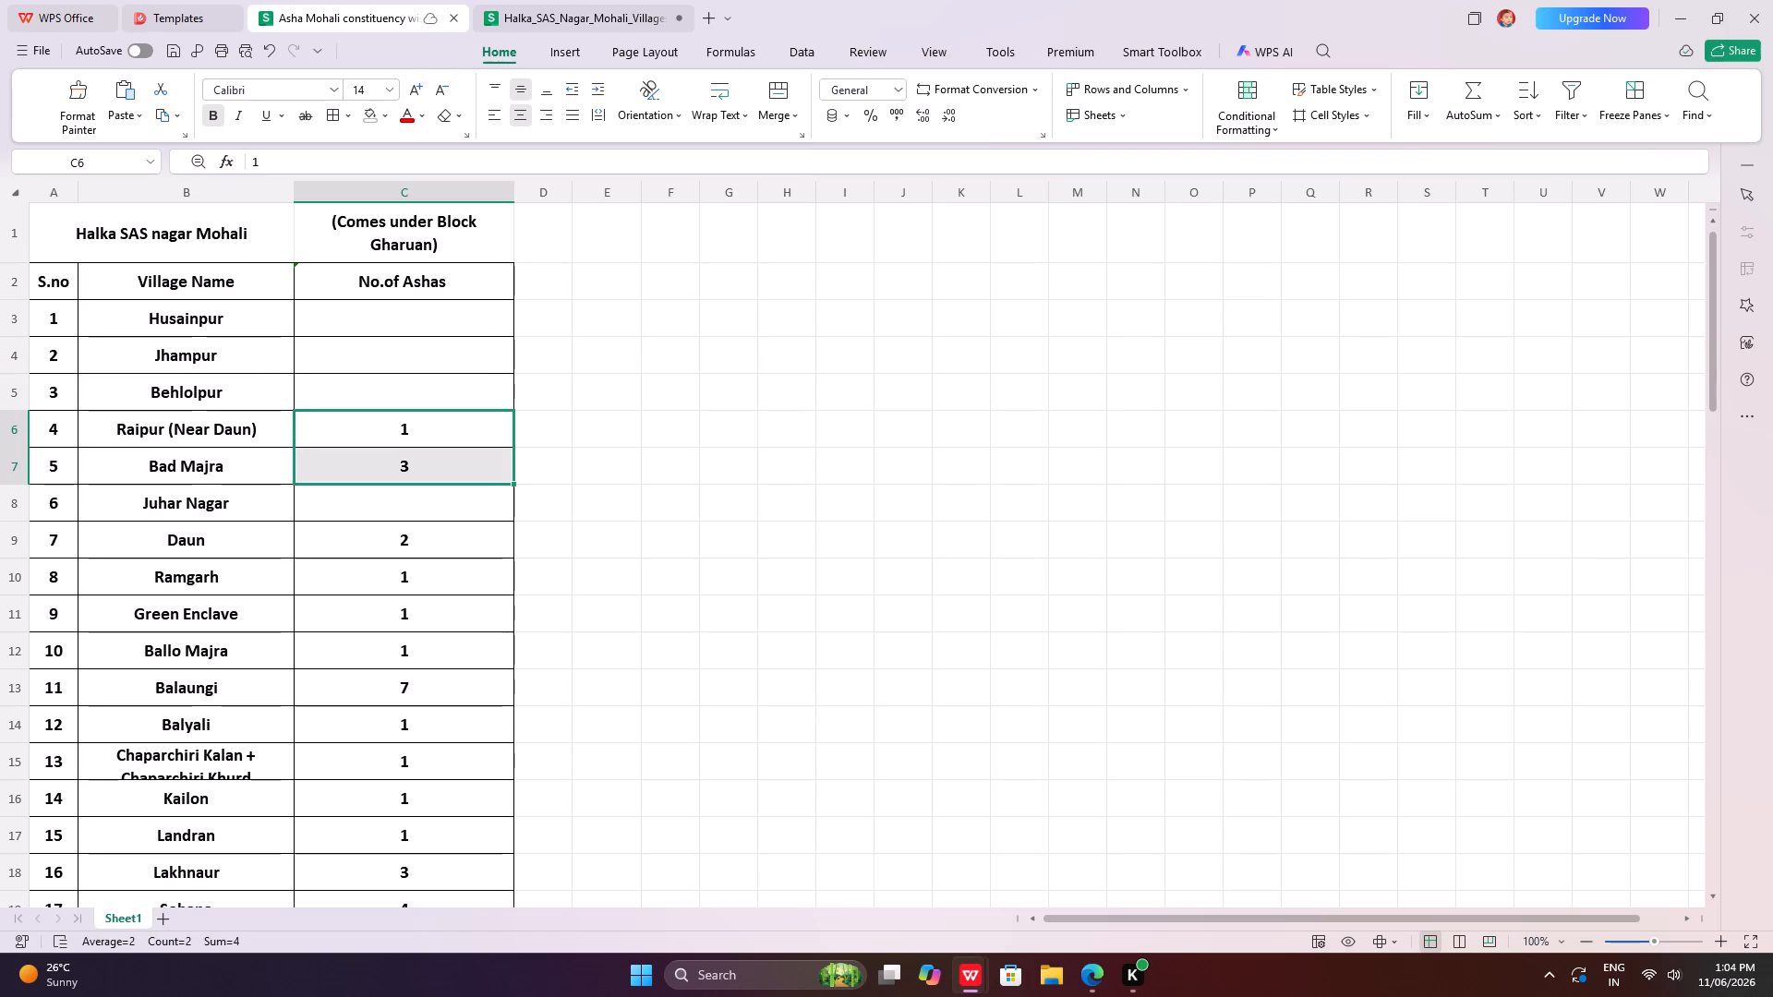
pyautogui.moveTo(416, 429); pyautogui.dragTo(382, 996)
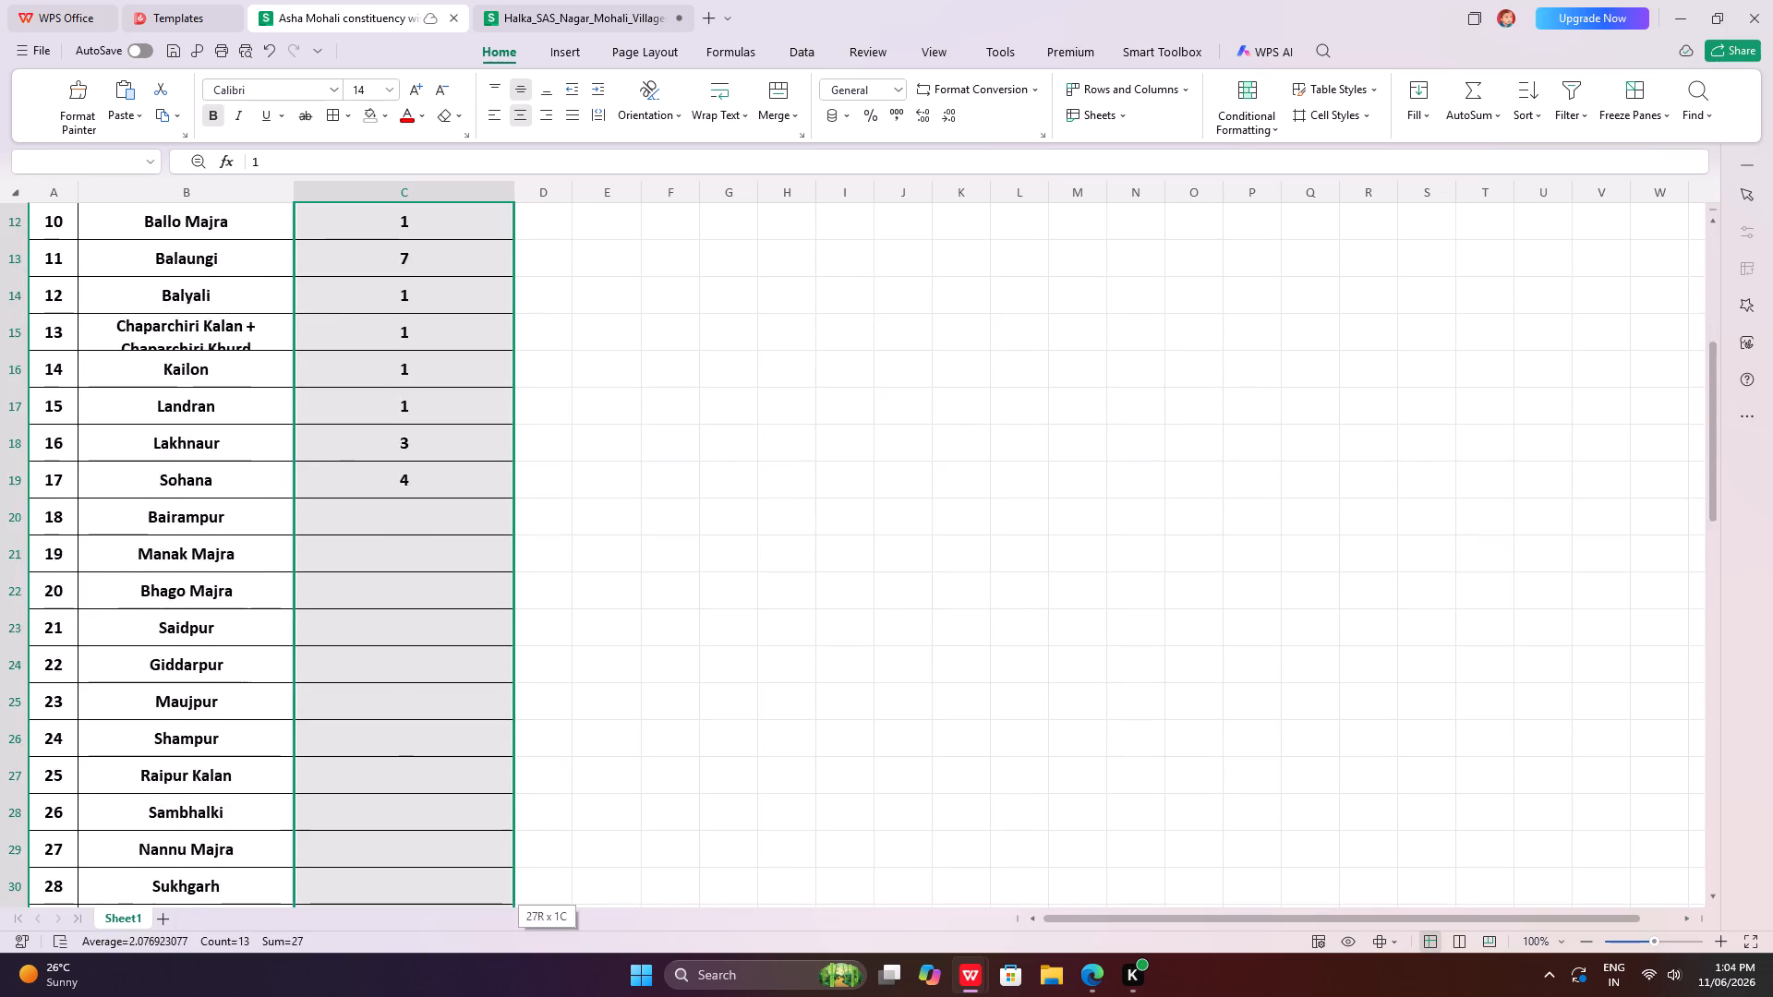
pyautogui.moveTo(382, 996); pyautogui.dragTo(416, 597)
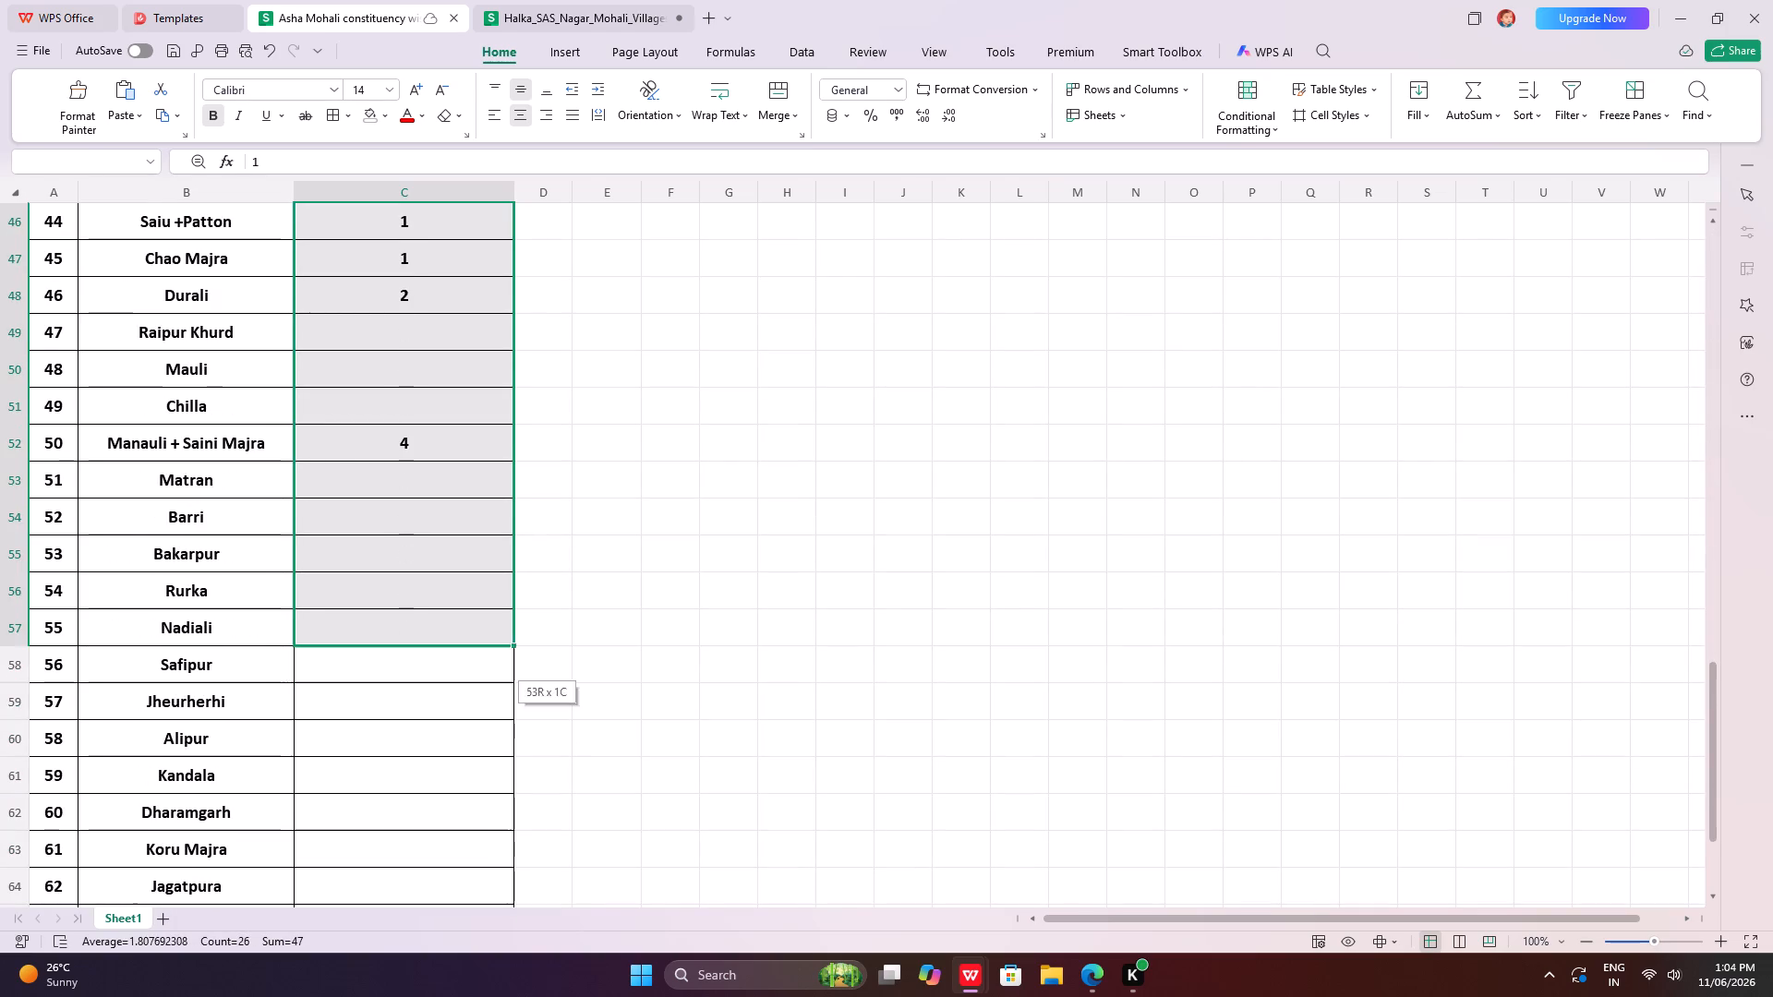
pyautogui.moveTo(416, 597); pyautogui.dragTo(429, 475)
pyautogui.scroll(-10, 414, 583)
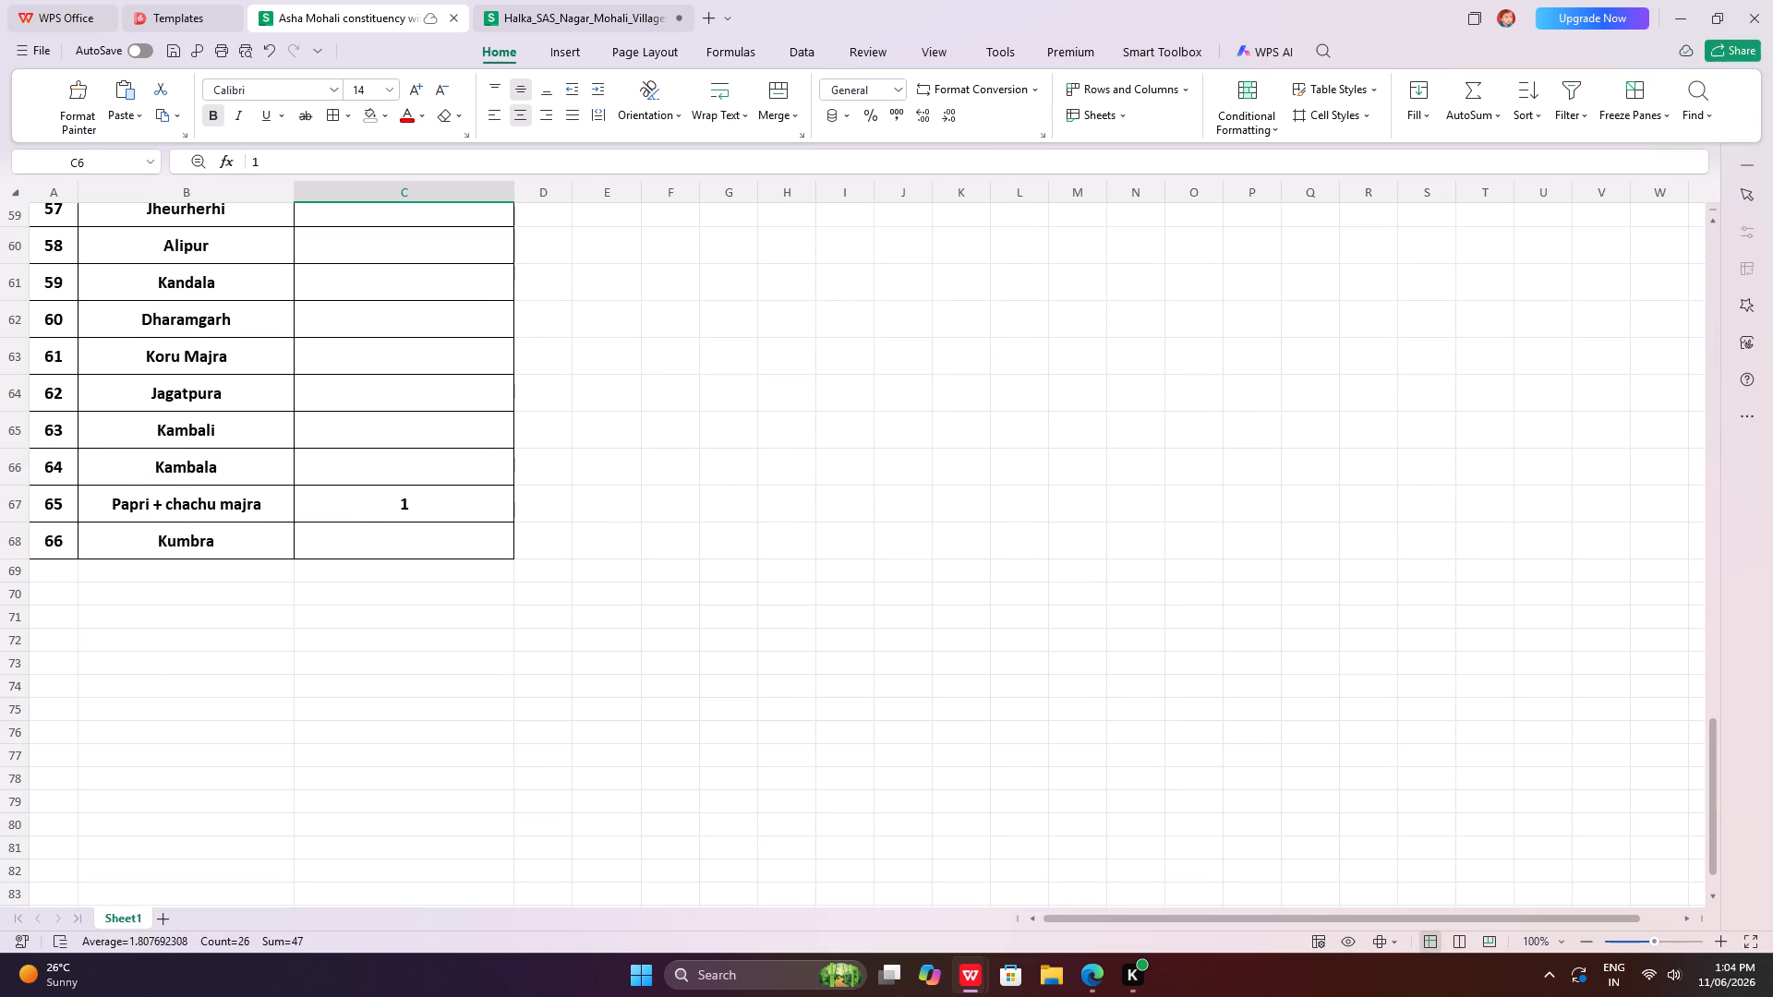
pyautogui.scroll(18, 427, 550)
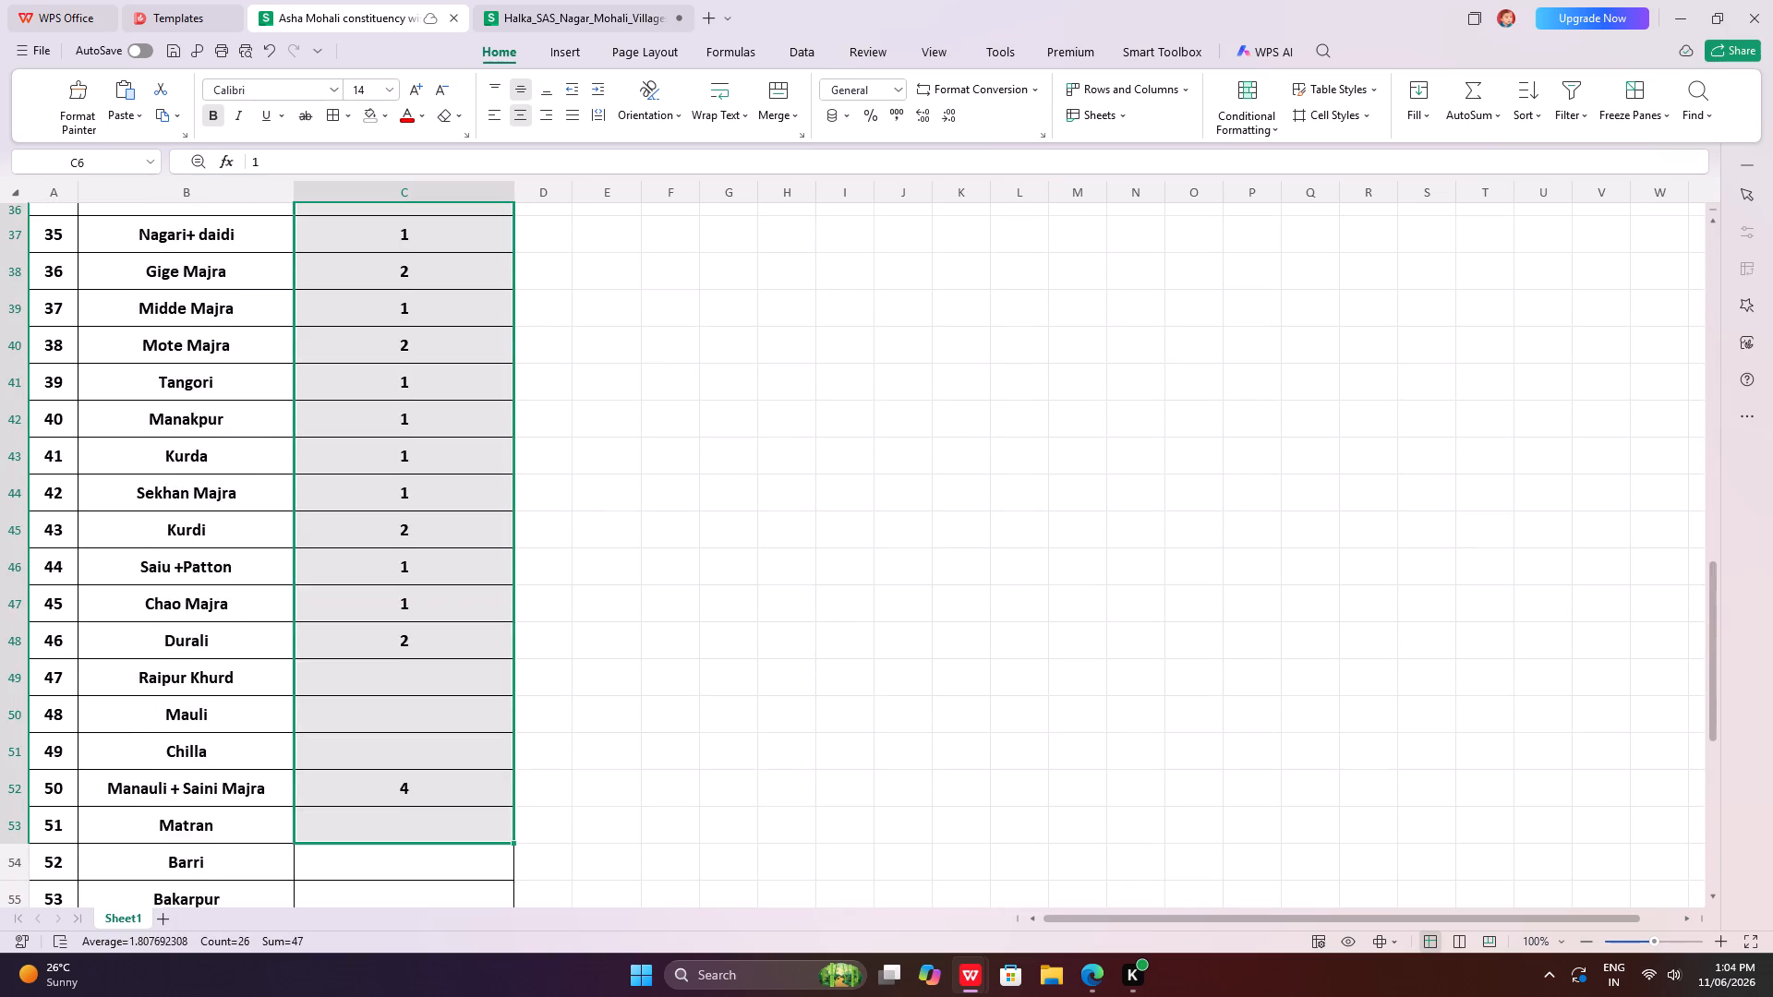
pyautogui.scroll(6, 468, 523)
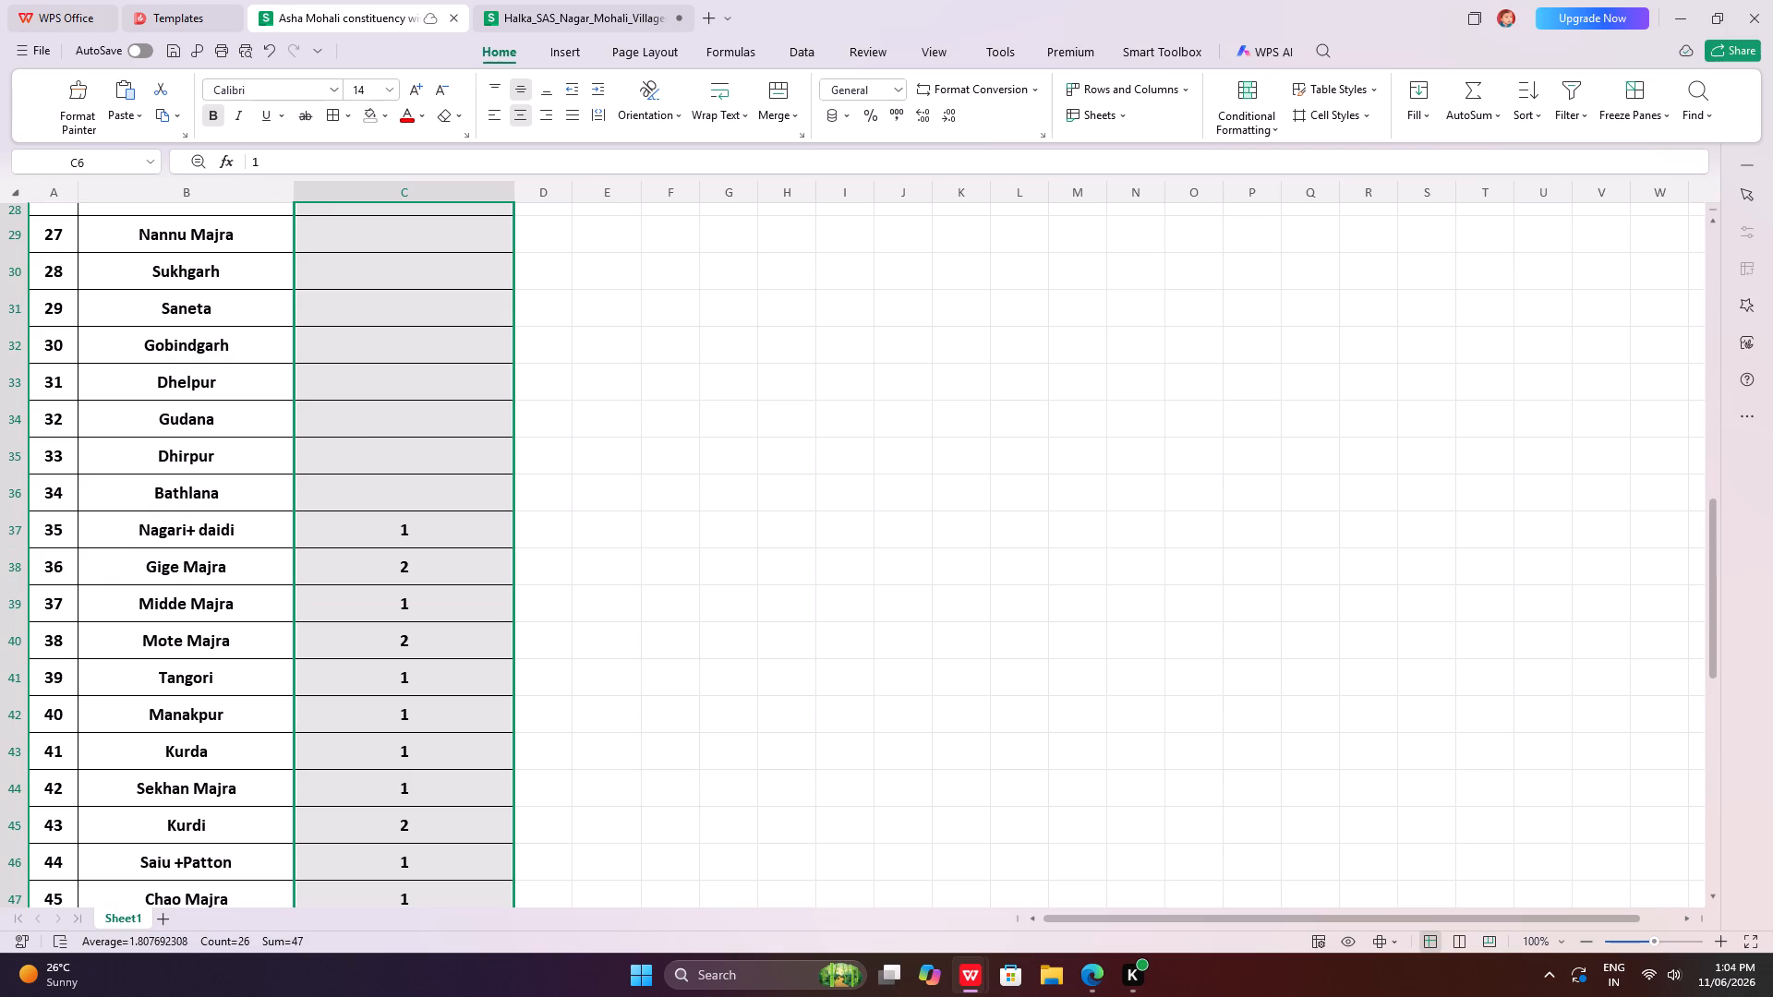
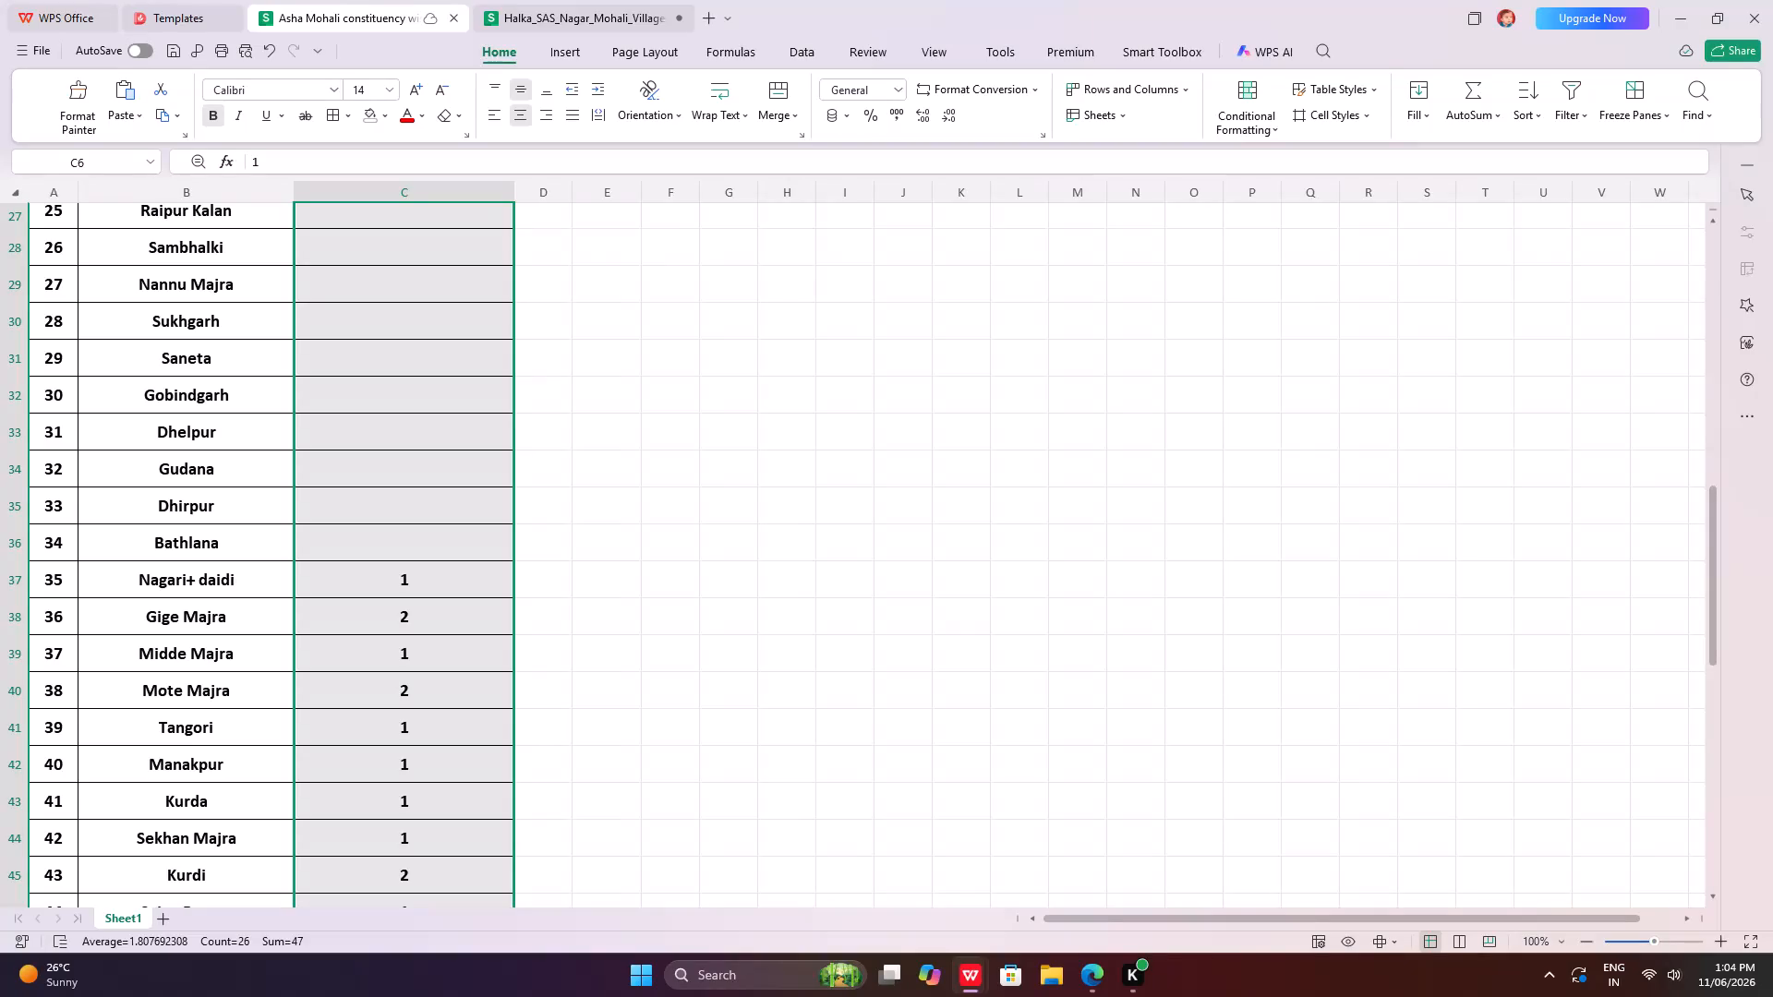
# Check the village list down to Kumbra and save the Asha Mohali constituency workbook.
pyautogui.scroll(-5, 685, 706)
pyautogui.scroll(-6, 464, 758)
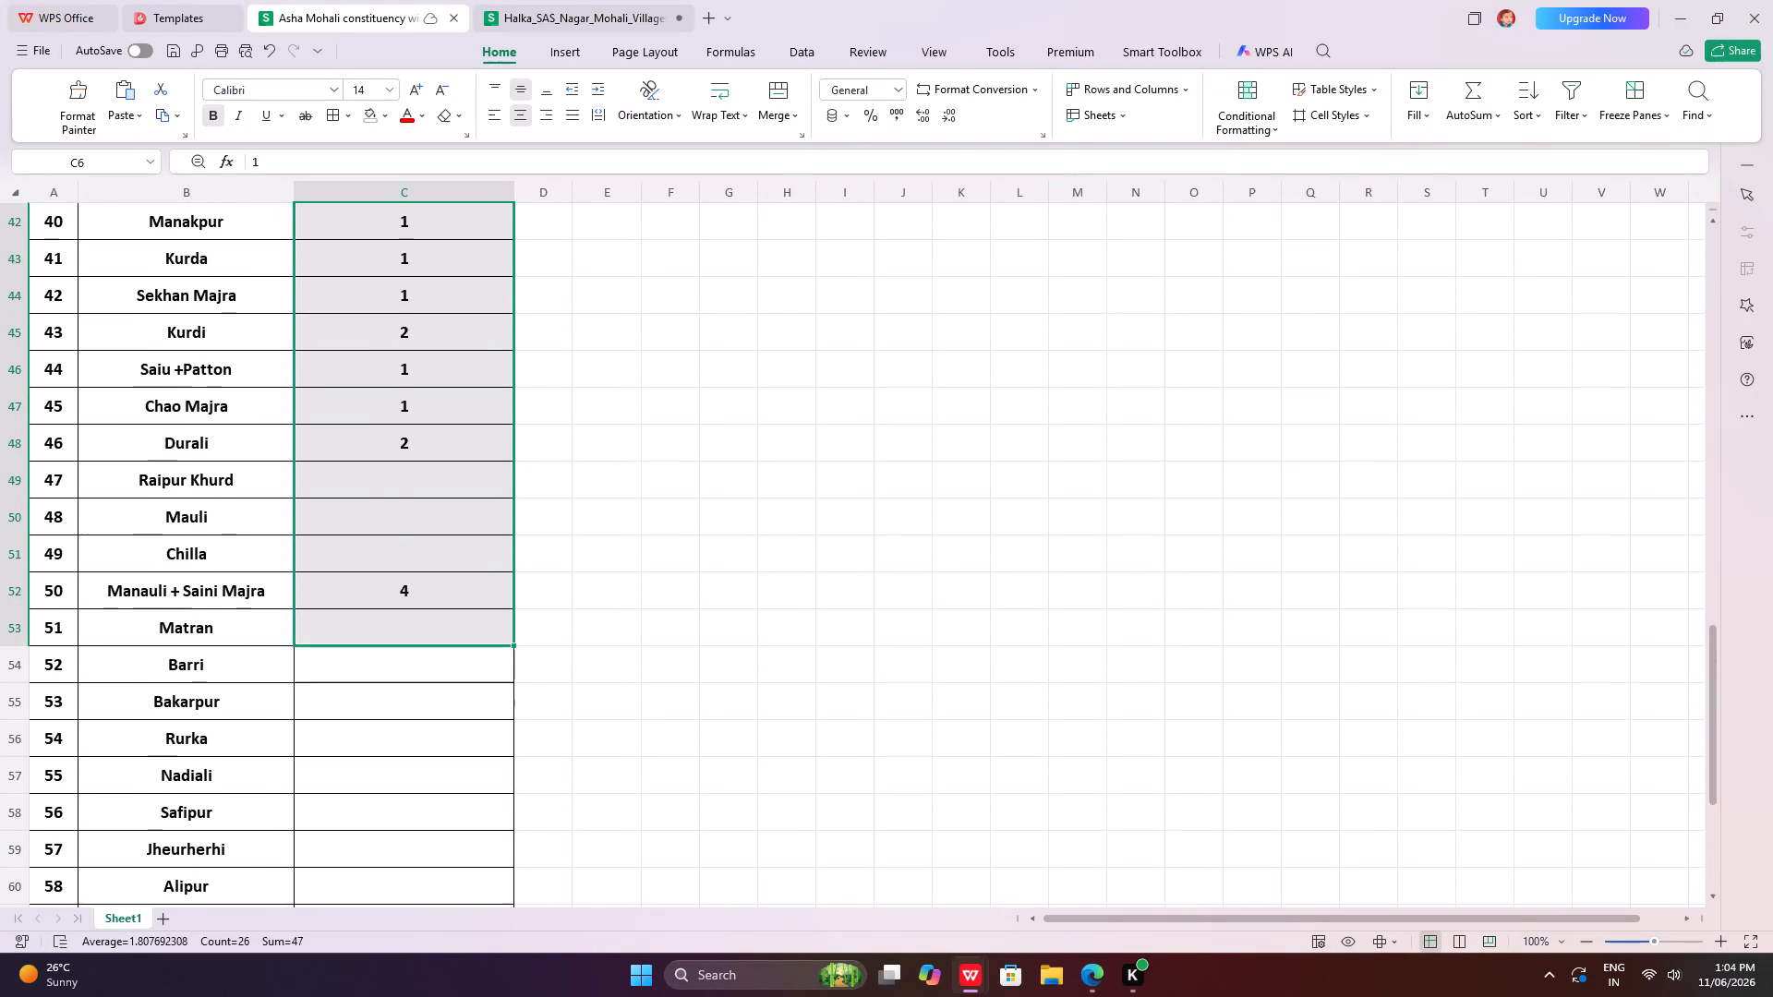
pyautogui.scroll(-11, 470, 763)
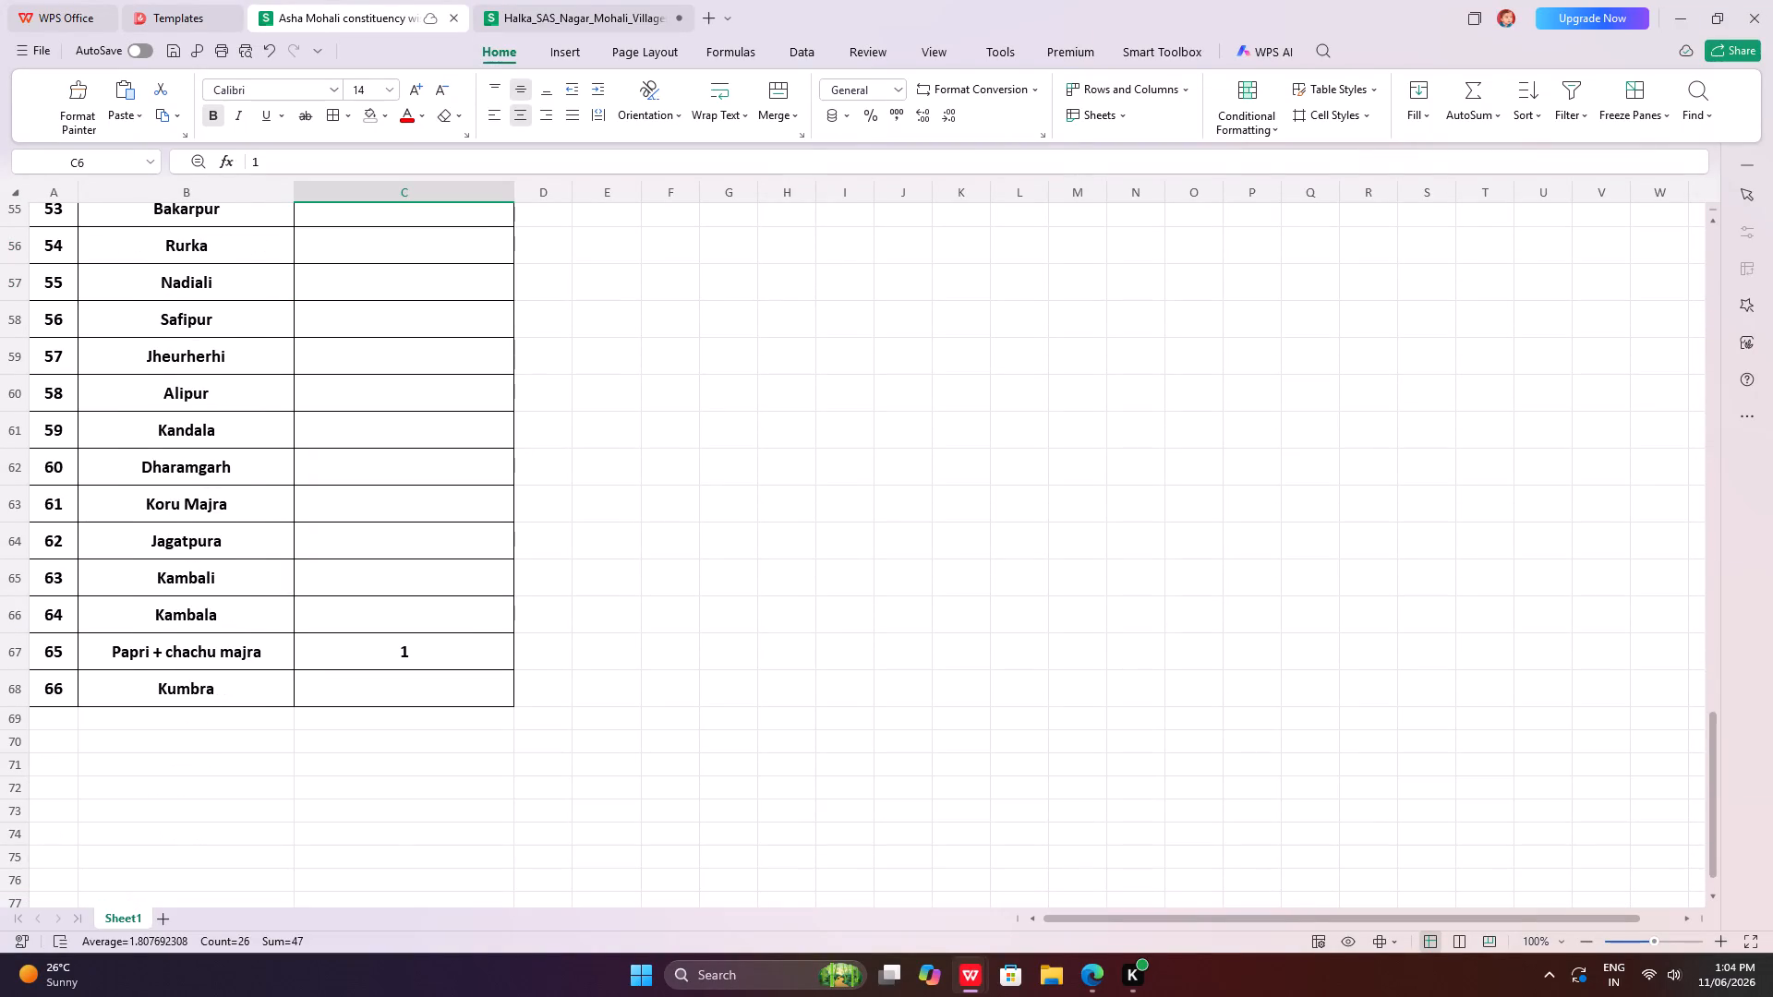
pyautogui.click(438, 603)
pyautogui.click(43, 43)
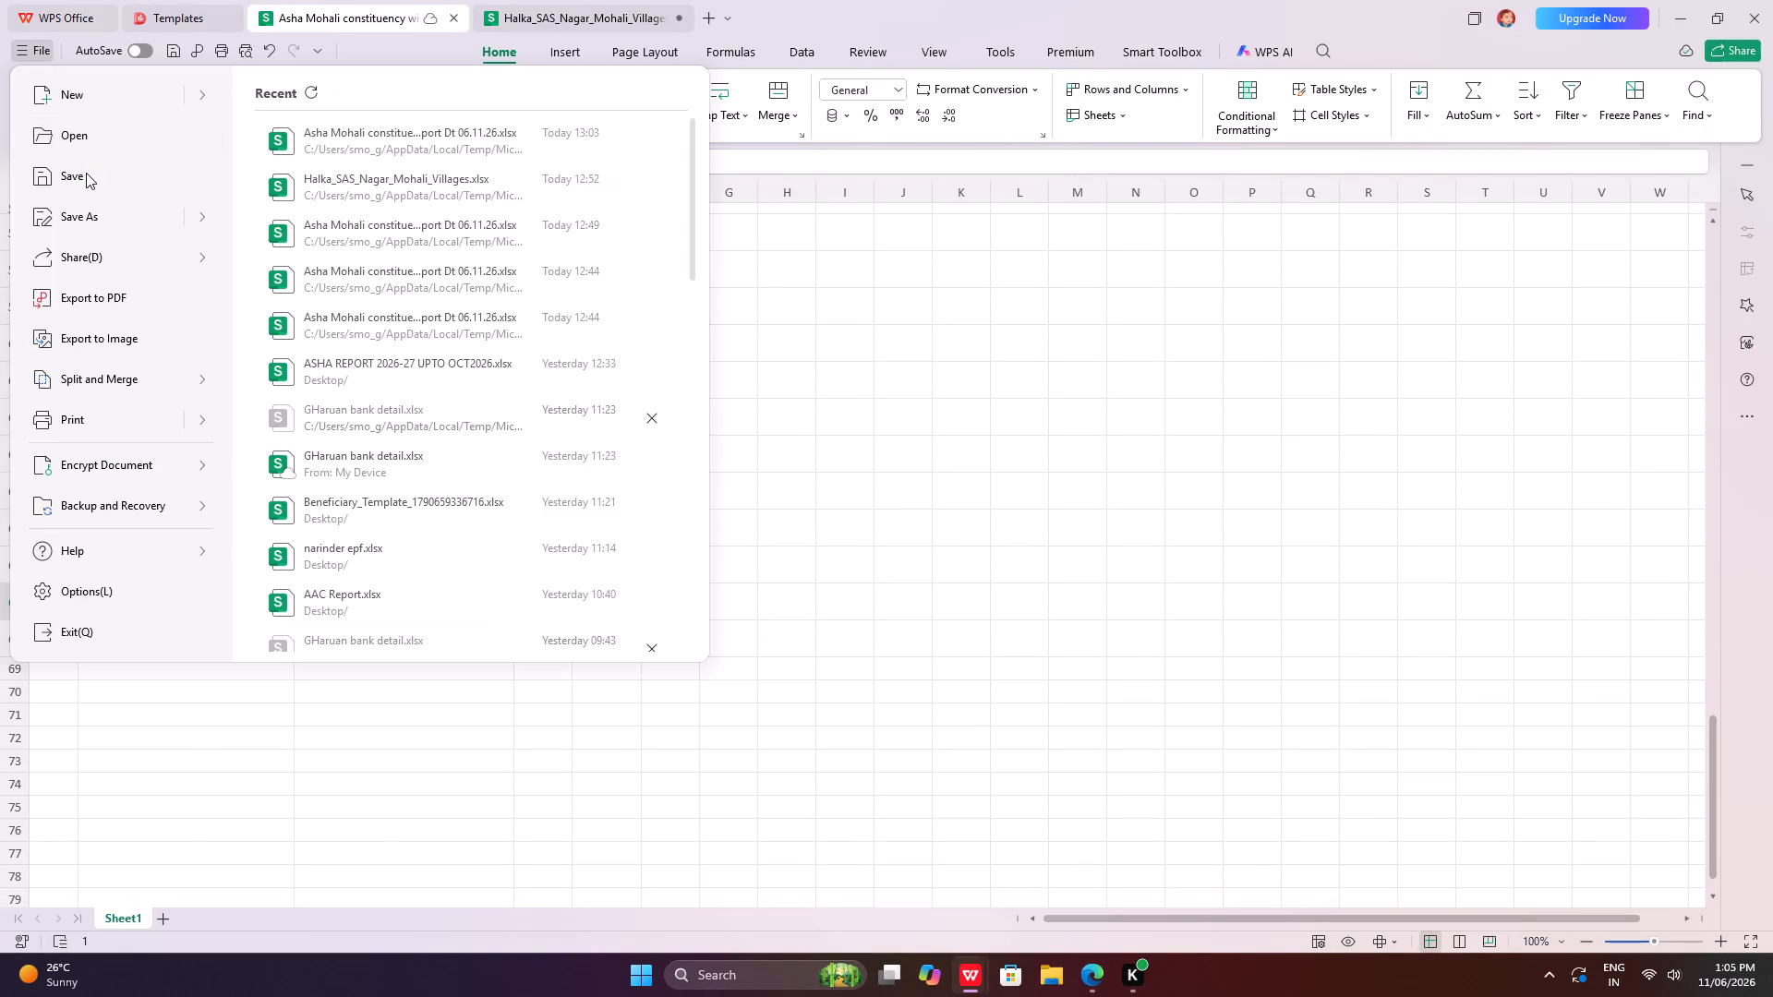
pyautogui.click(89, 180)
# Increase the height of the Chaparchiri Kalan + Chaparchiri Khurd row so both lines of the name fit.
pyautogui.scroll(11, 292, 523)
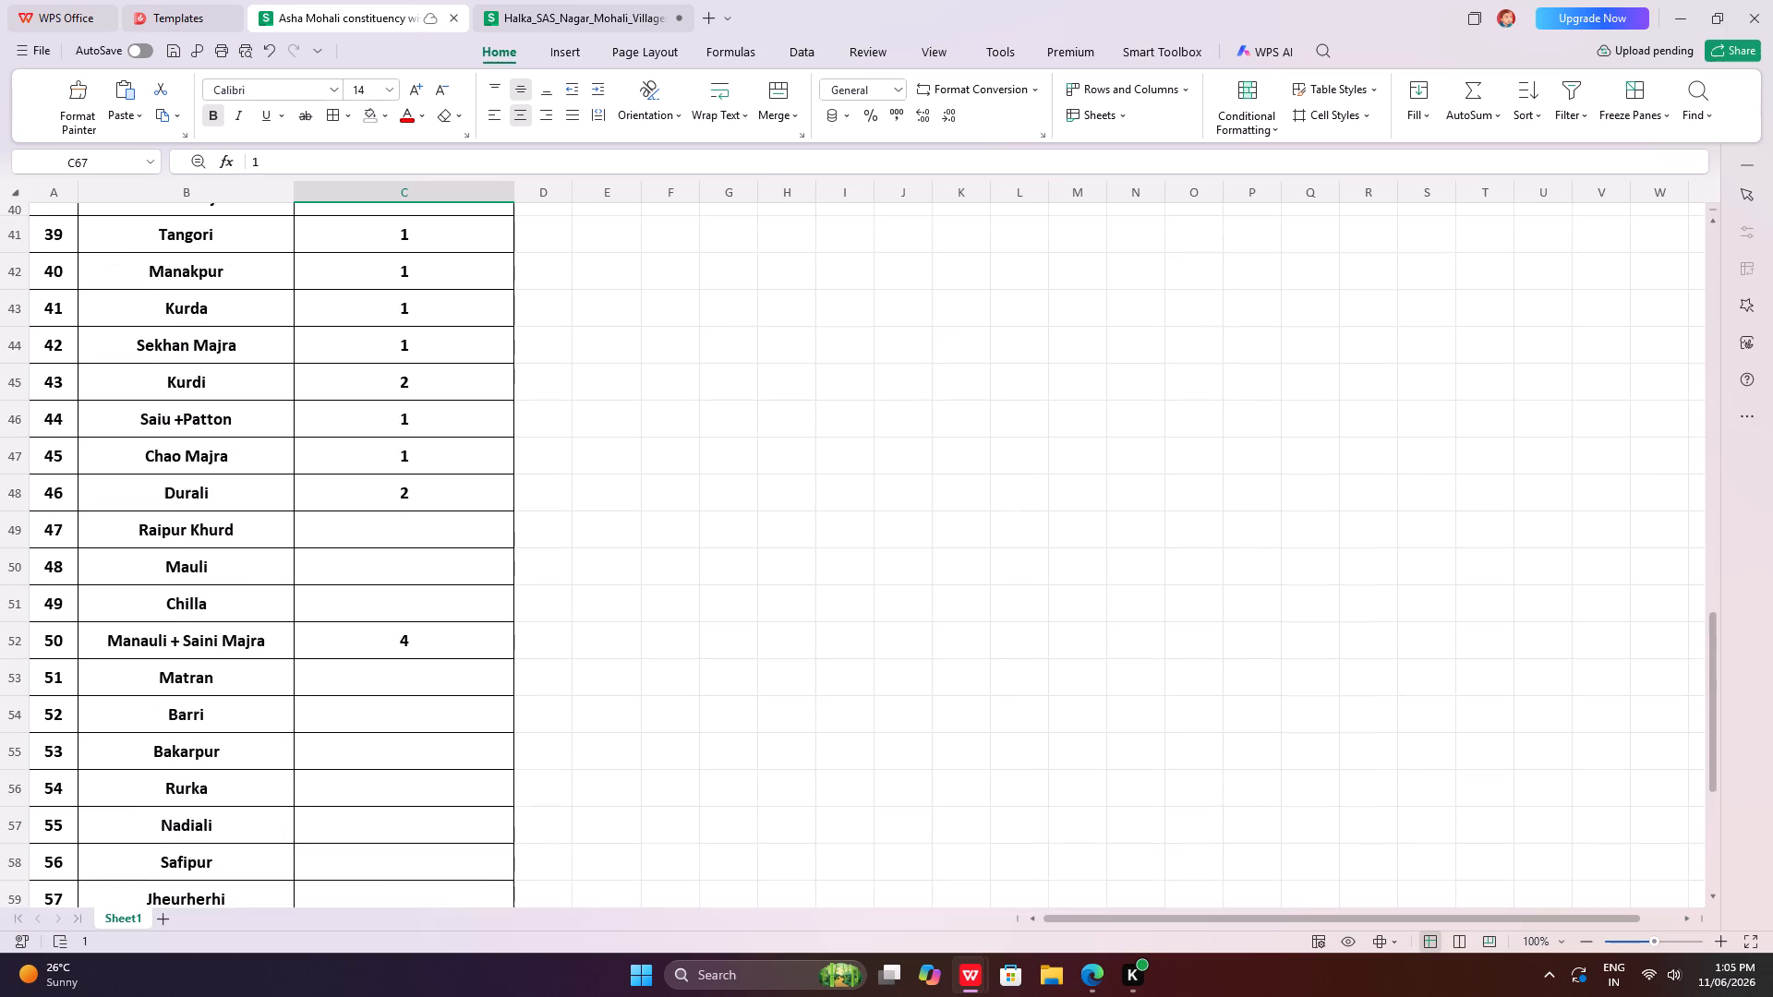
pyautogui.scroll(20, 313, 523)
pyautogui.scroll(2, 313, 523)
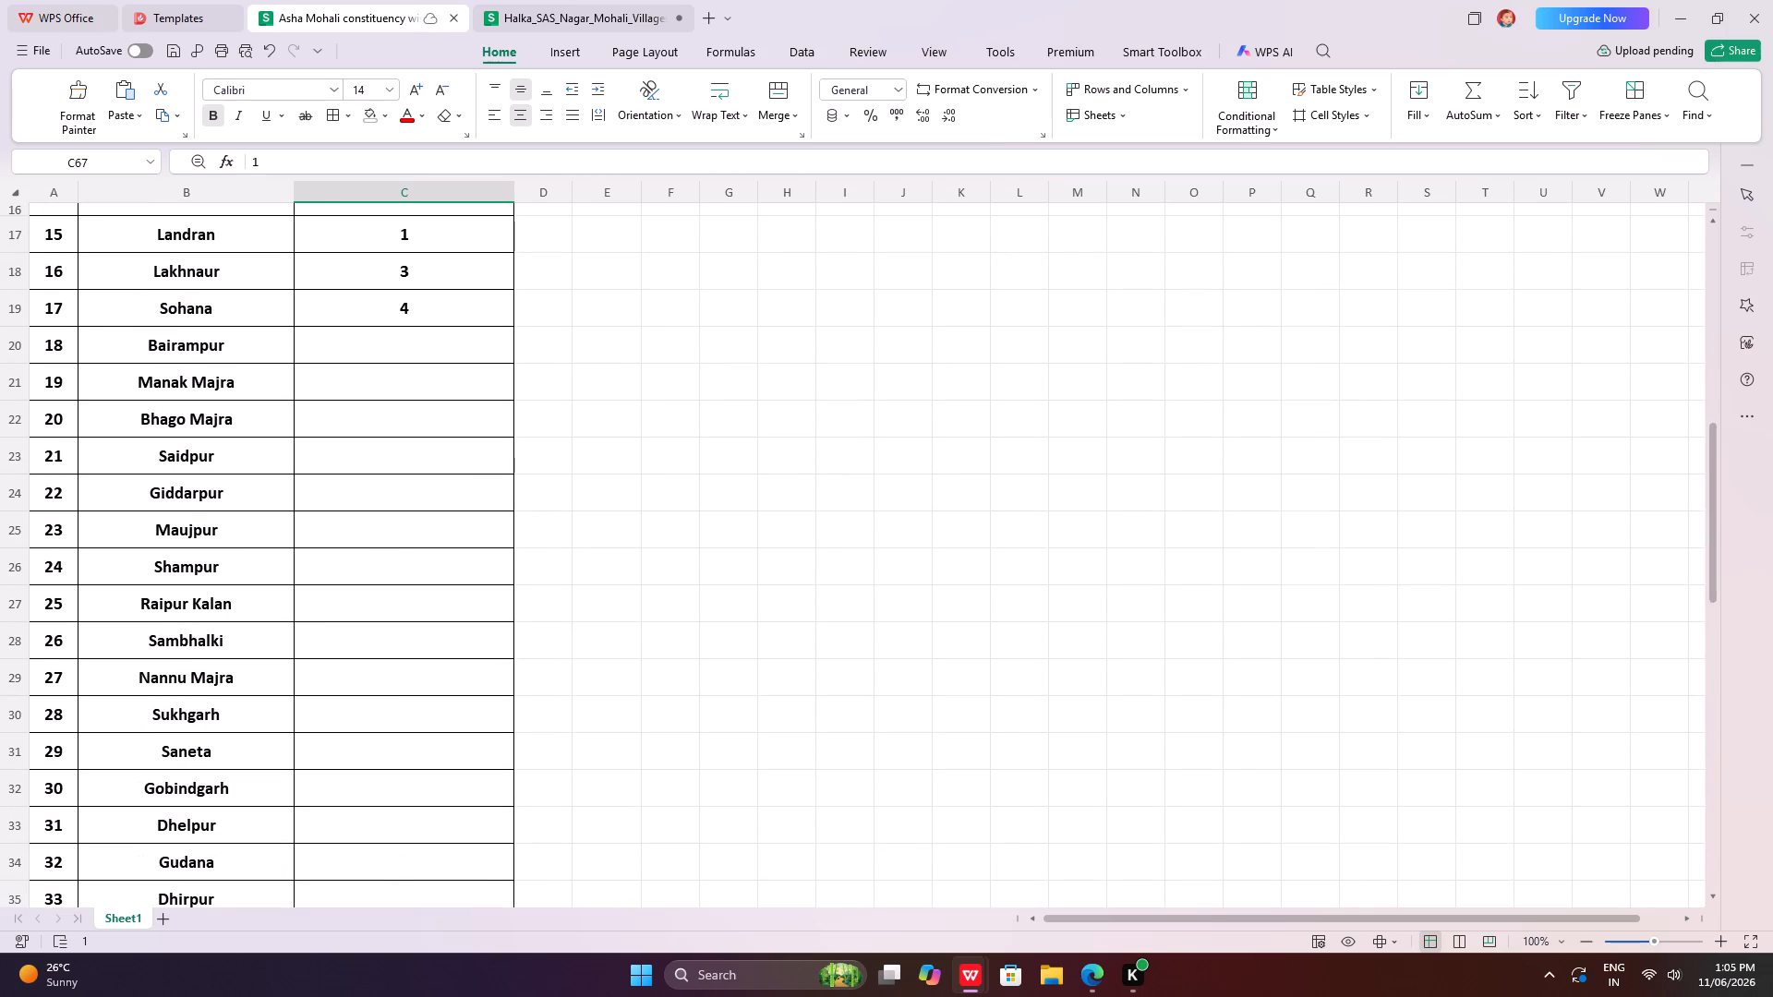
pyautogui.moveTo(10, 330); pyautogui.dragTo(20, 343)
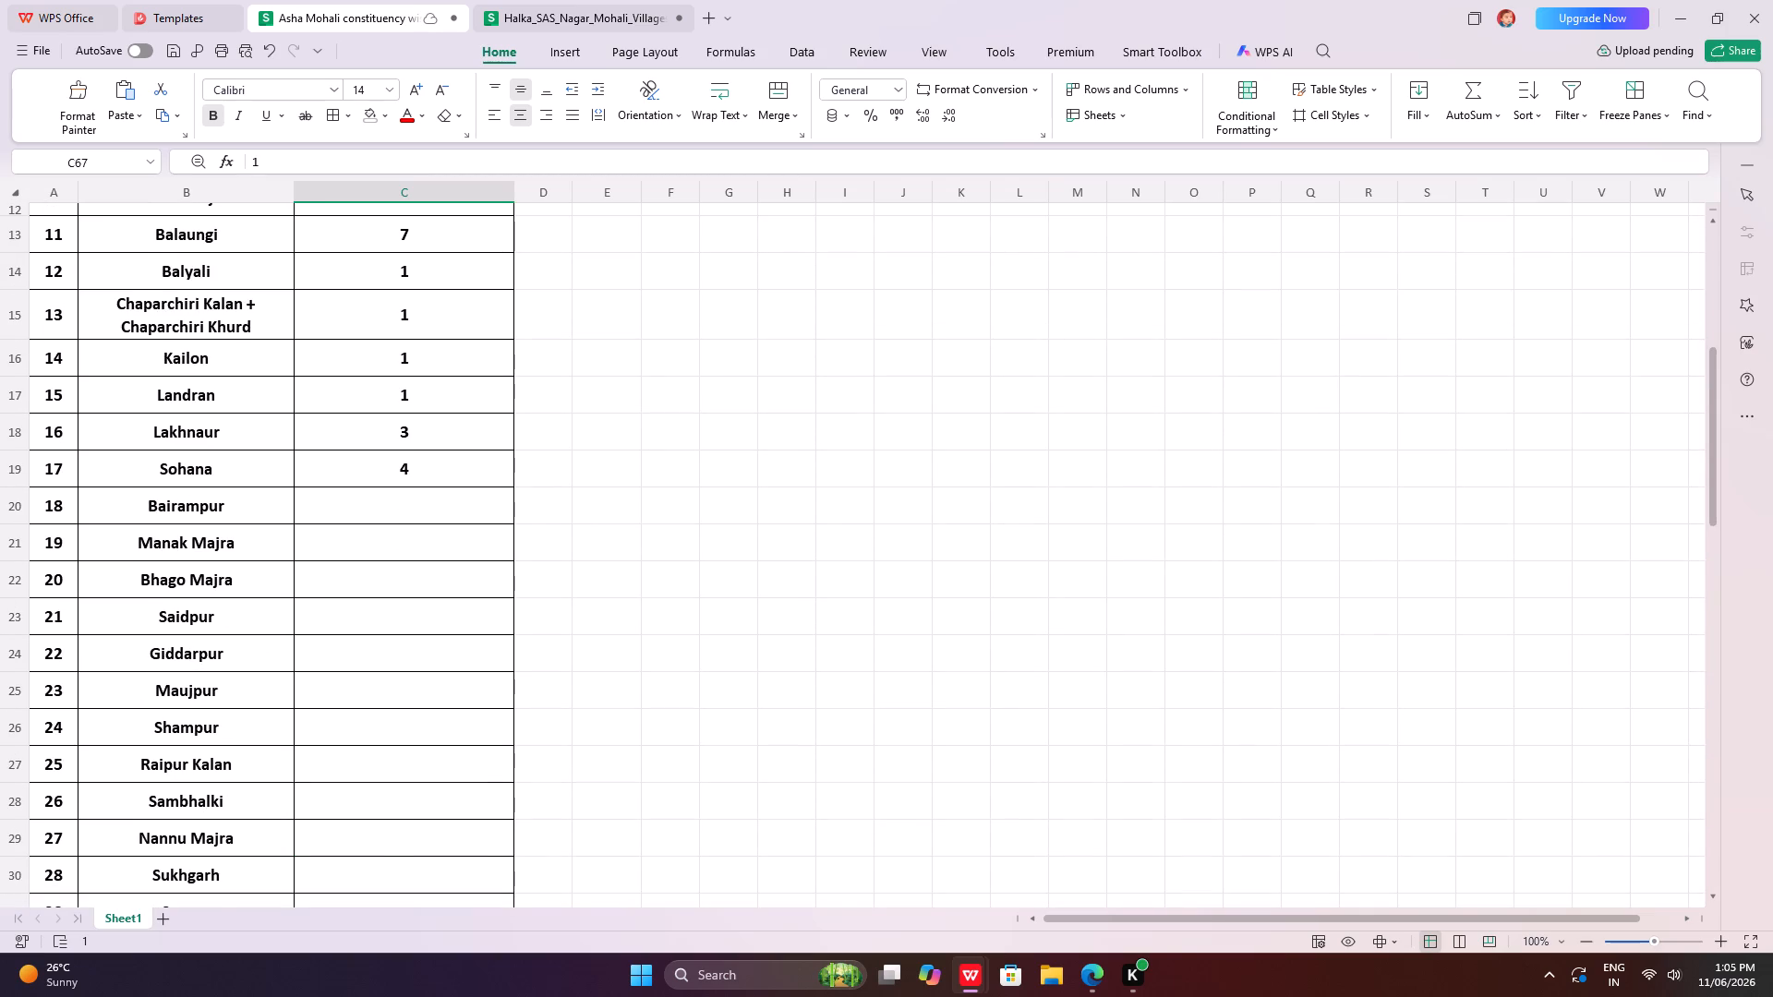
# Clear the village name Husainpur from the first entry of the Village Name column.
pyautogui.scroll(-8, 222, 756)
pyautogui.scroll(6, 218, 736)
pyautogui.scroll(18, 212, 706)
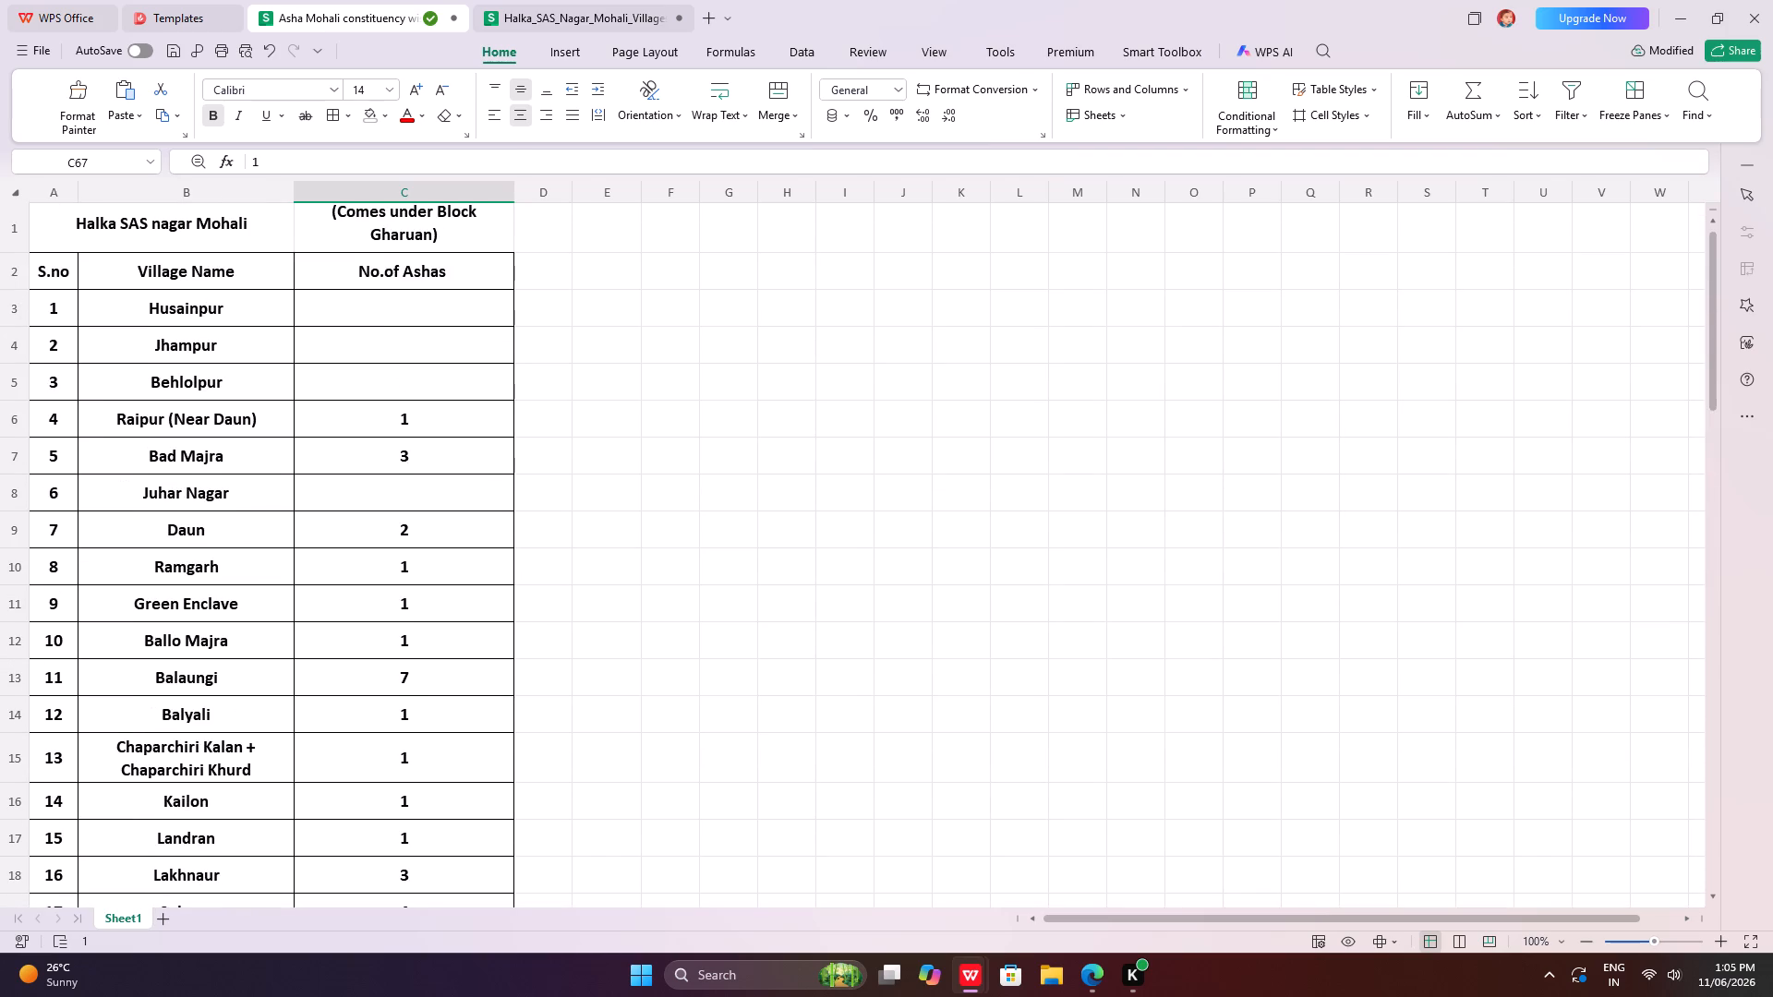
pyautogui.click(172, 319)
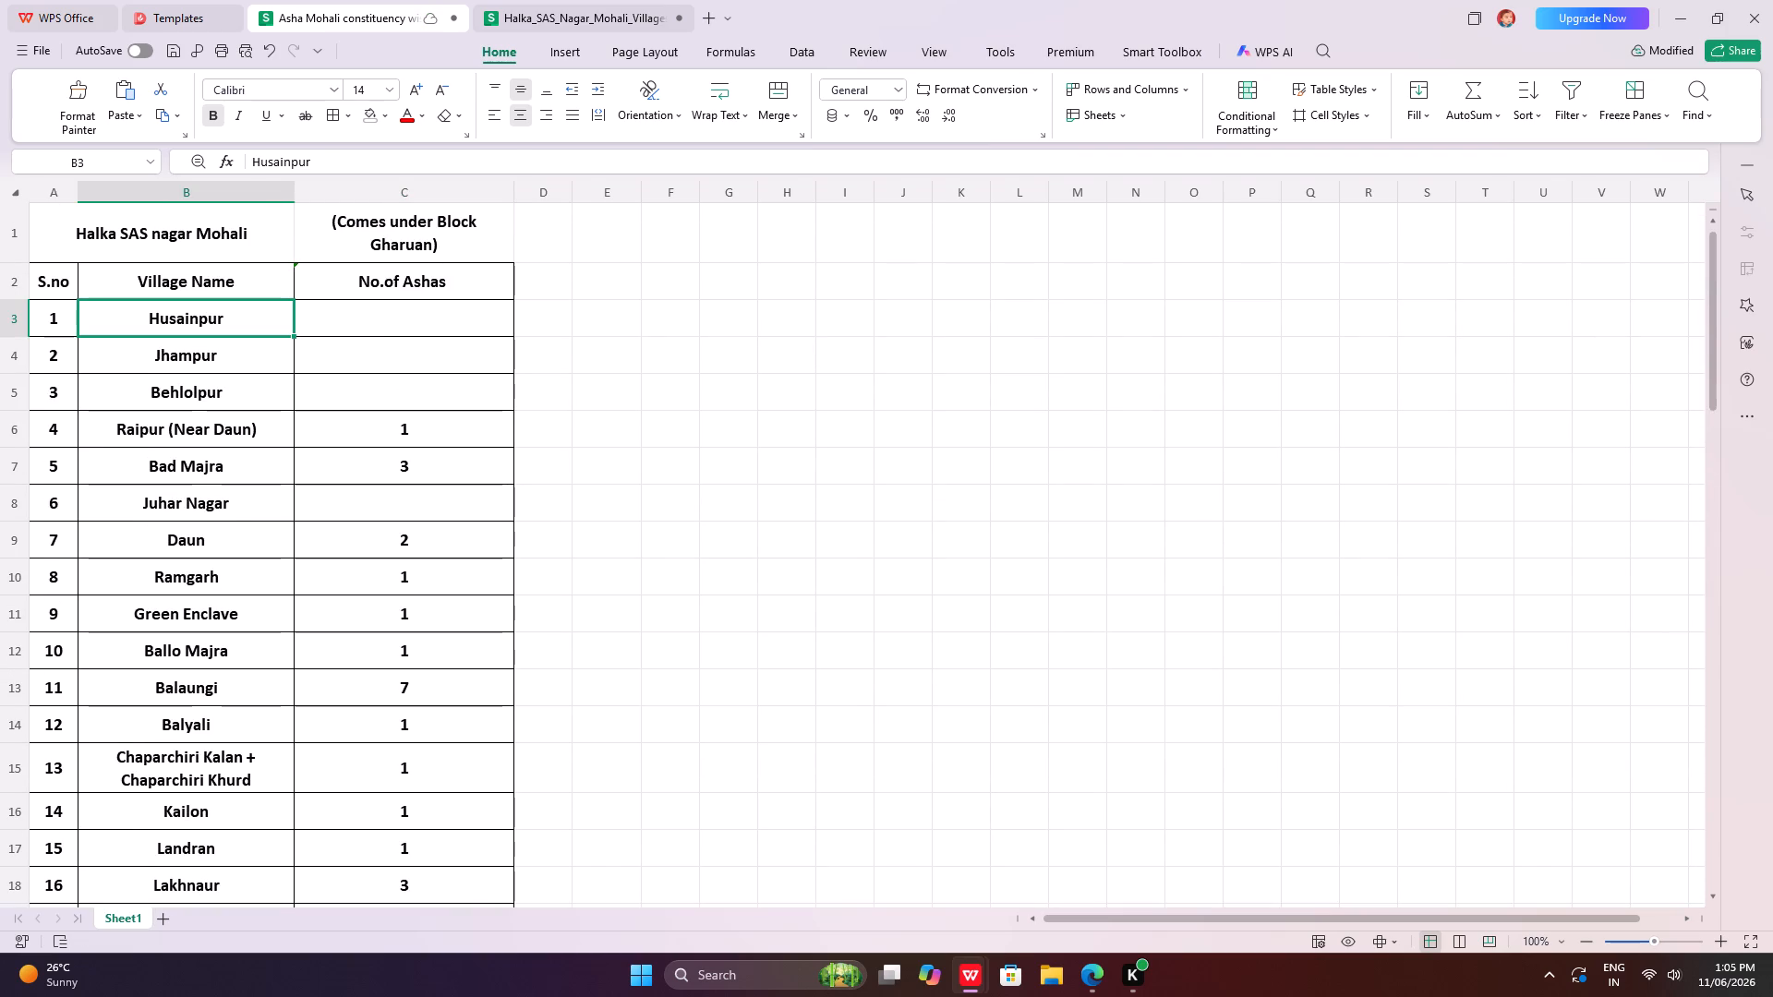
pyautogui.click(195, 388)
pyautogui.click(157, 547)
pyautogui.click(186, 314)
pyautogui.press('Delete')
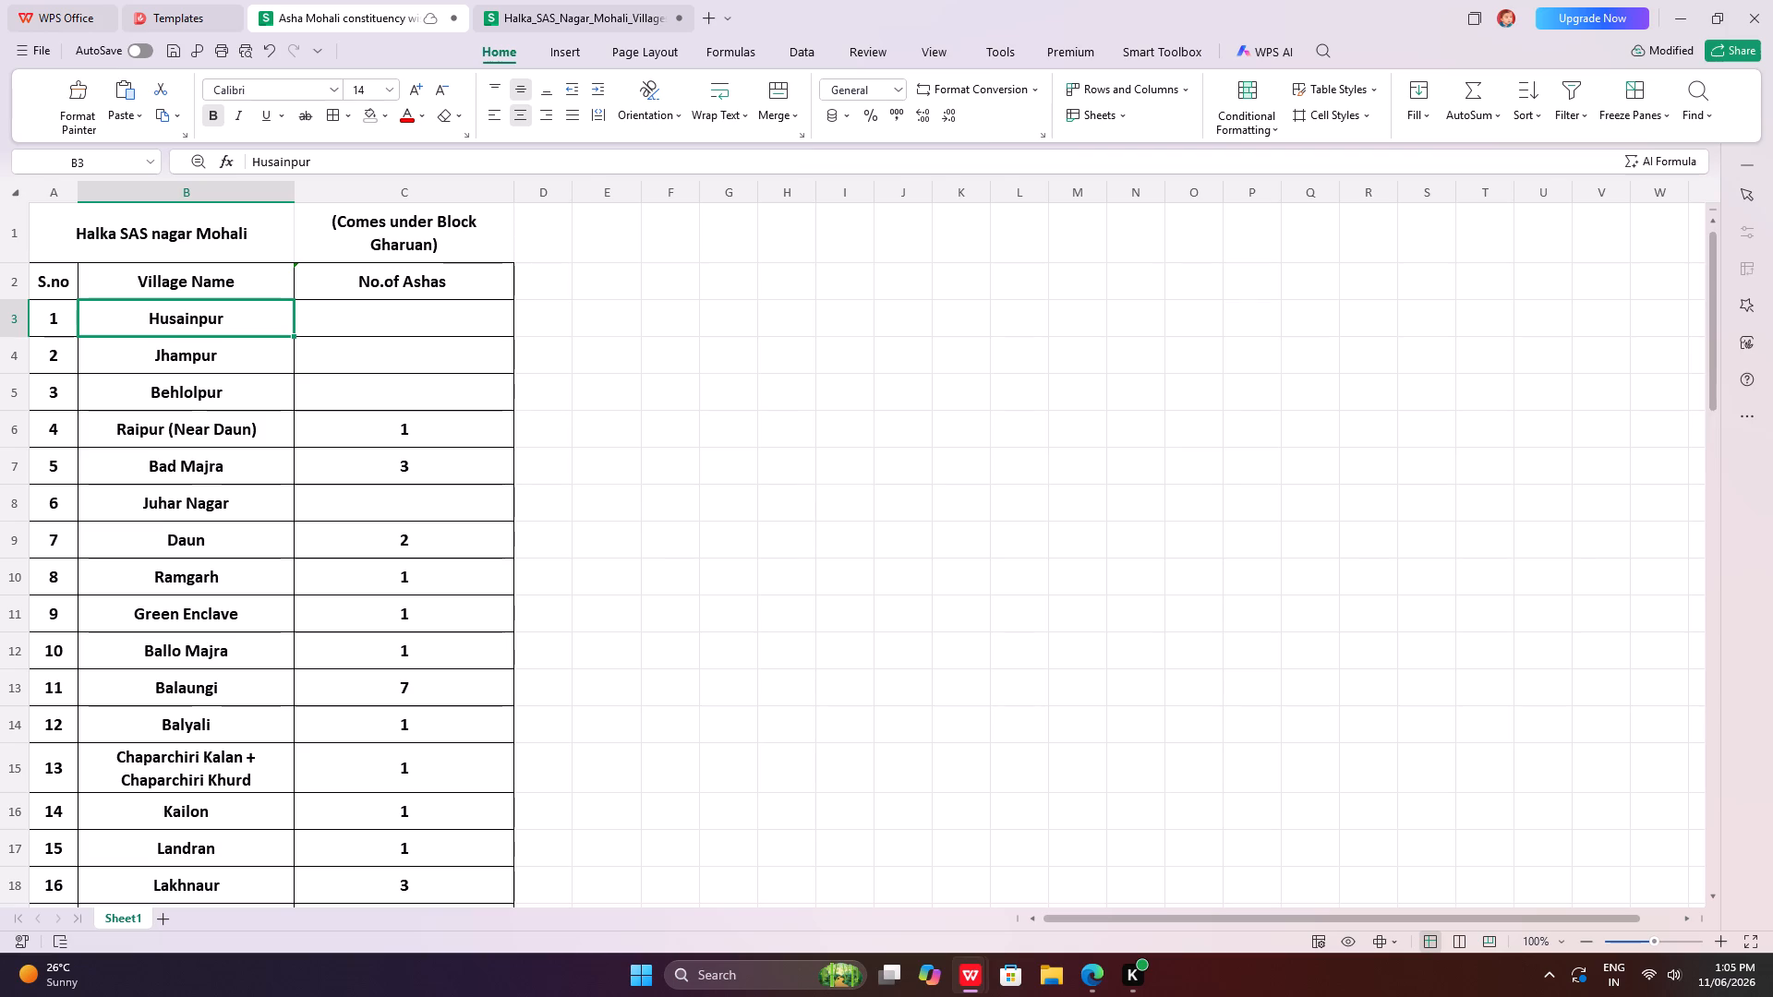
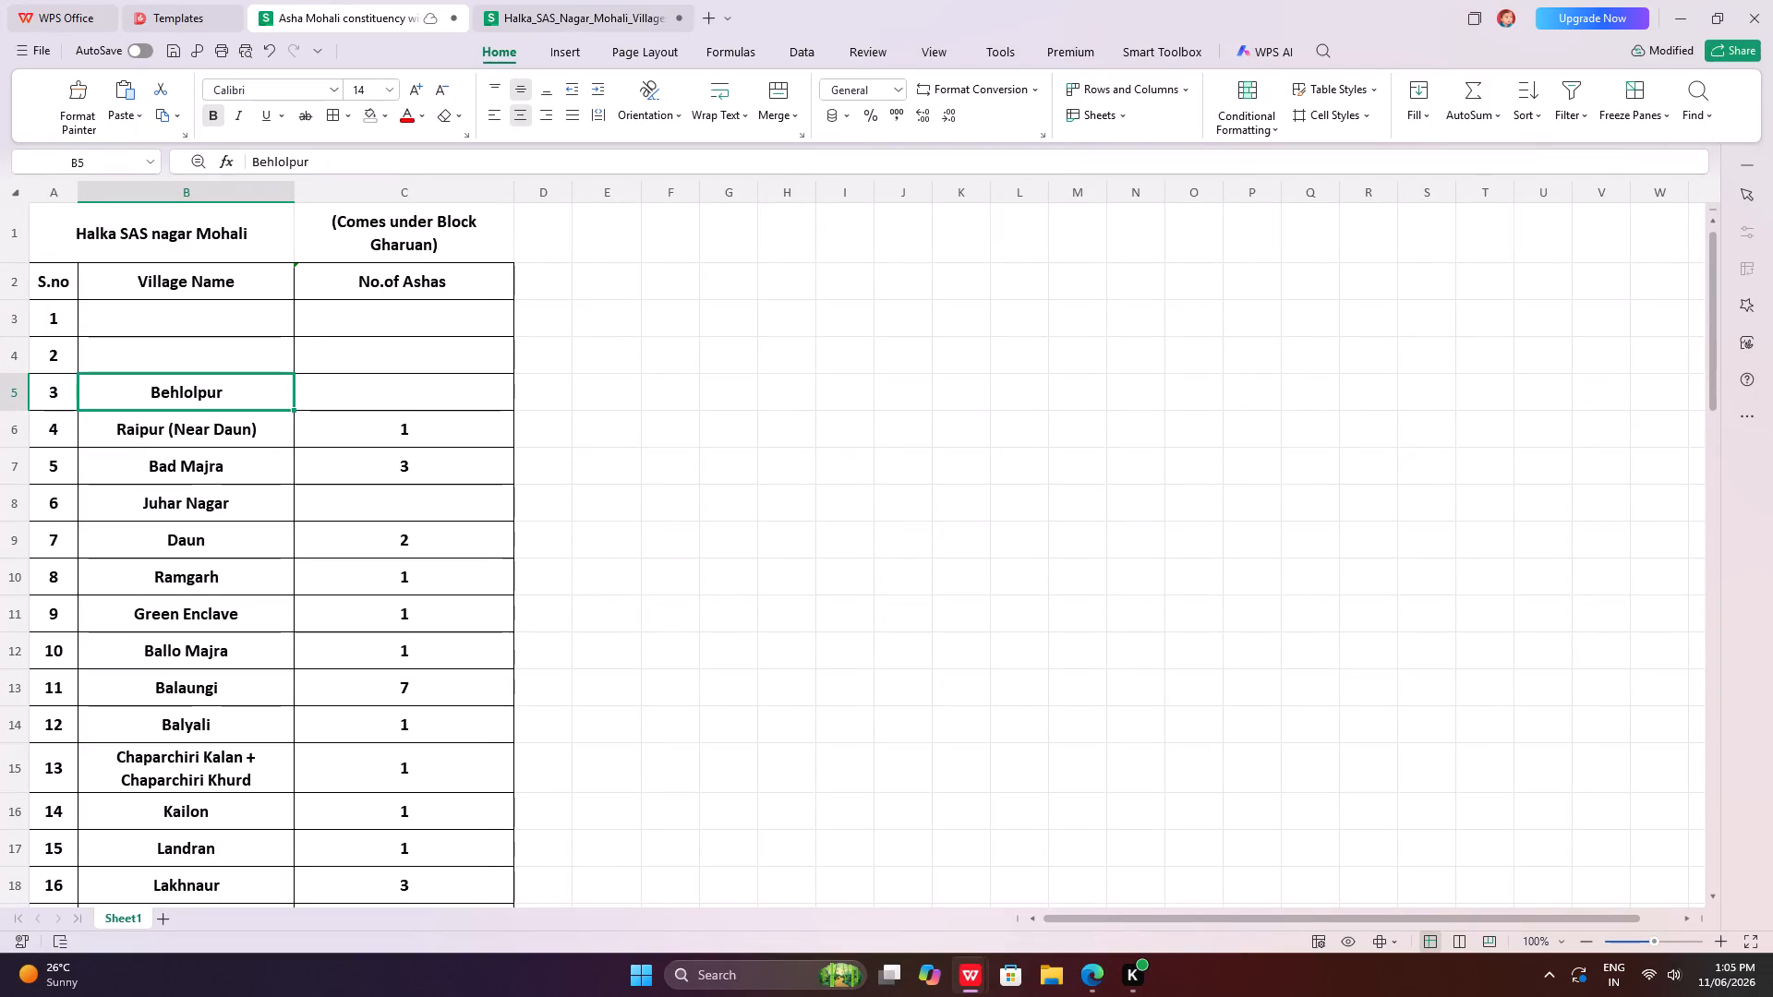
# Clear the village name Behlolpur from serial number 3.
pyautogui.press('Delete')
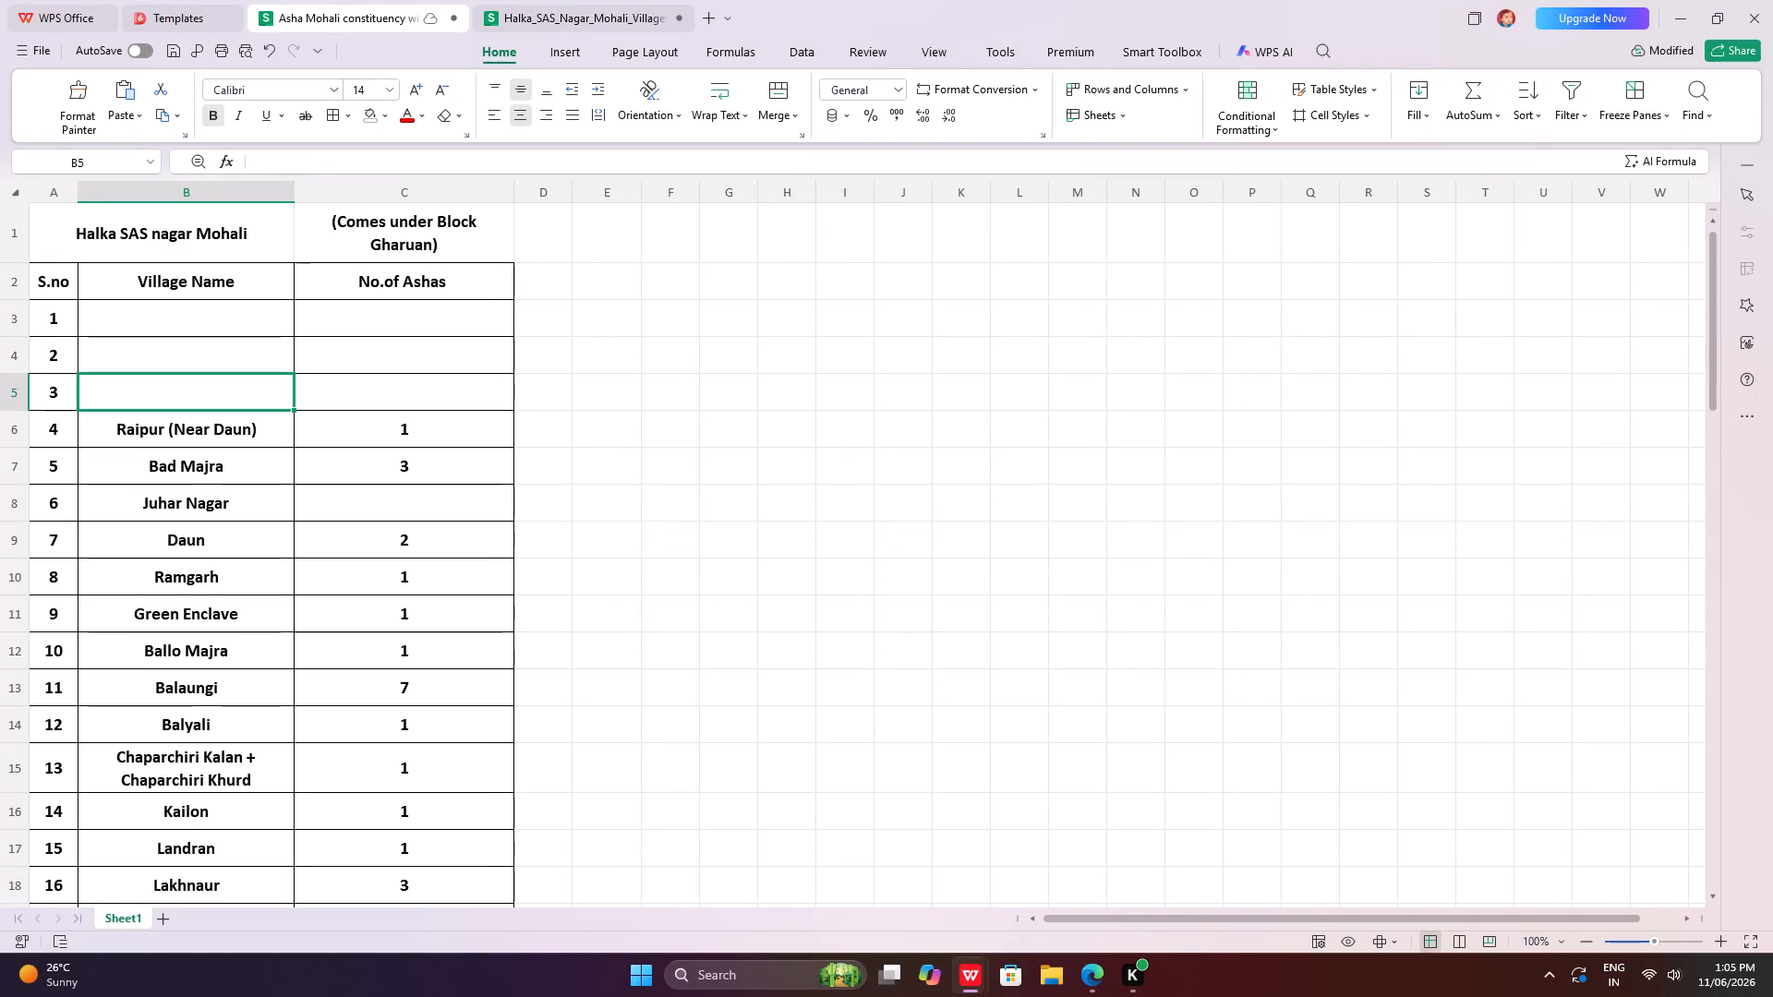
# Search the village table for "jhujhar" and for "ju".
pyautogui.hotkey('ctrl', 'f')
pyautogui.write('jhuhj')
pyautogui.press('BackSpace')
pyautogui.press('BackSpace')
pyautogui.write('jhar')
pyautogui.press('Return')
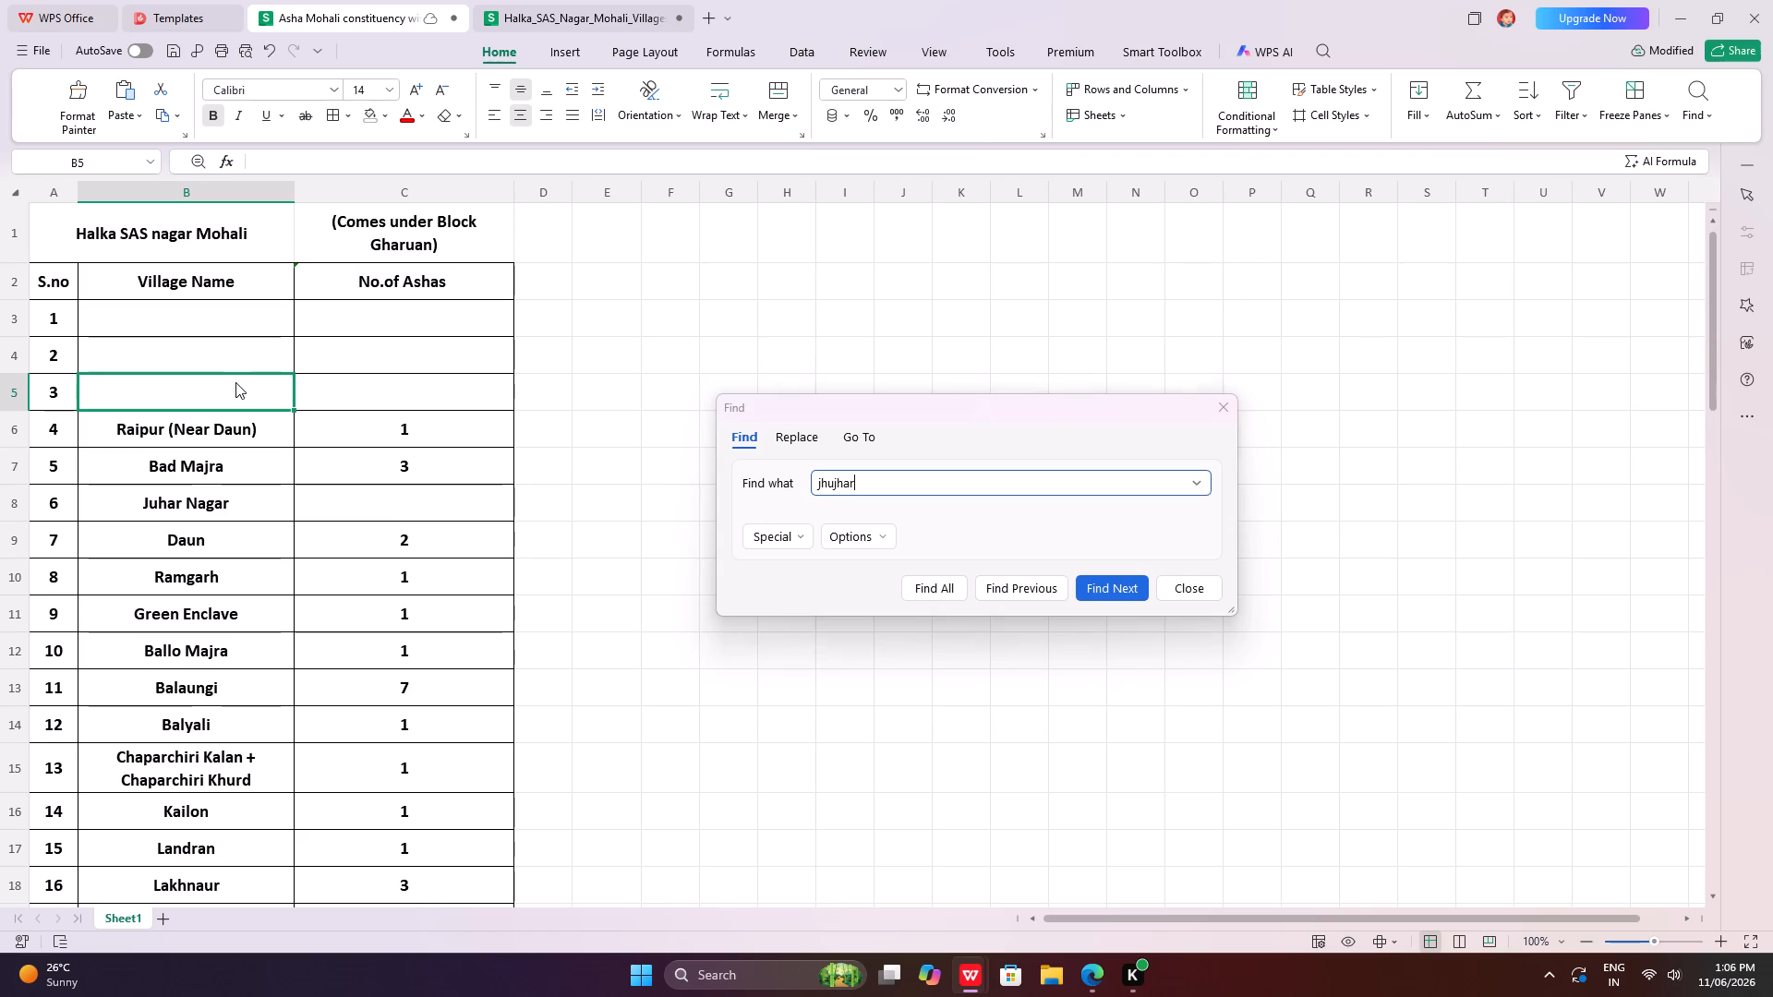
pyautogui.click(694, 737)
pyautogui.click(1121, 523)
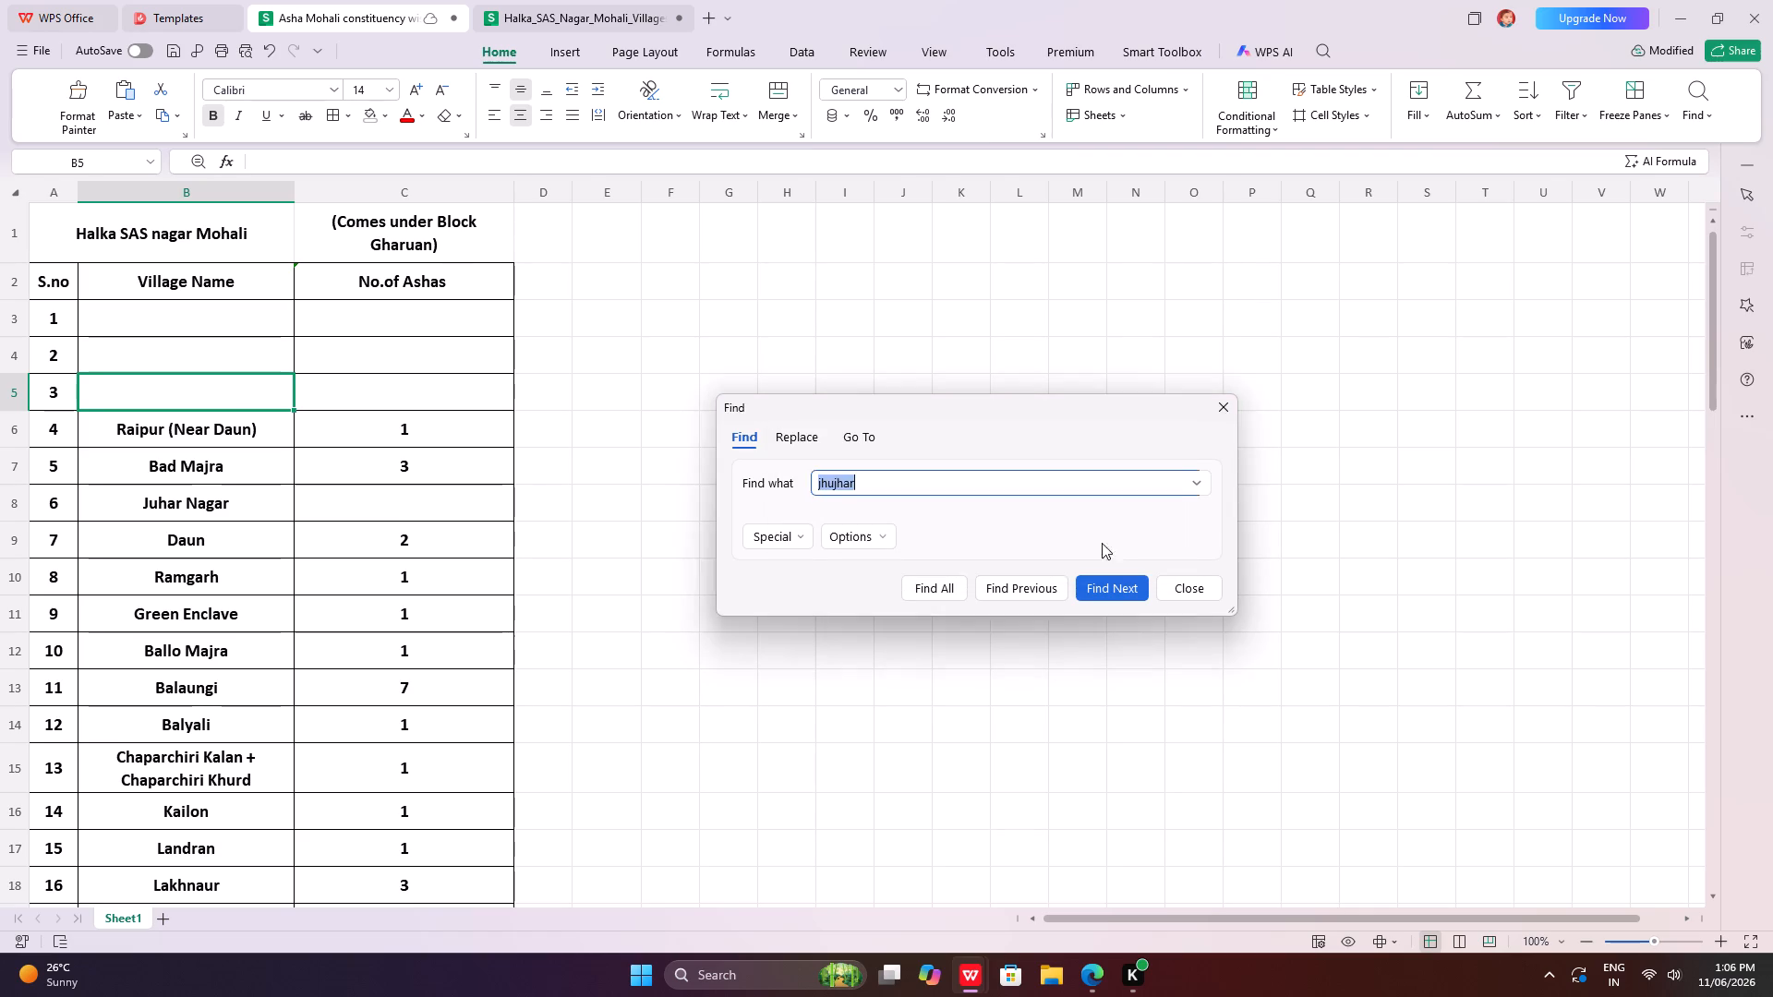
pyautogui.click(964, 785)
pyautogui.click(1132, 589)
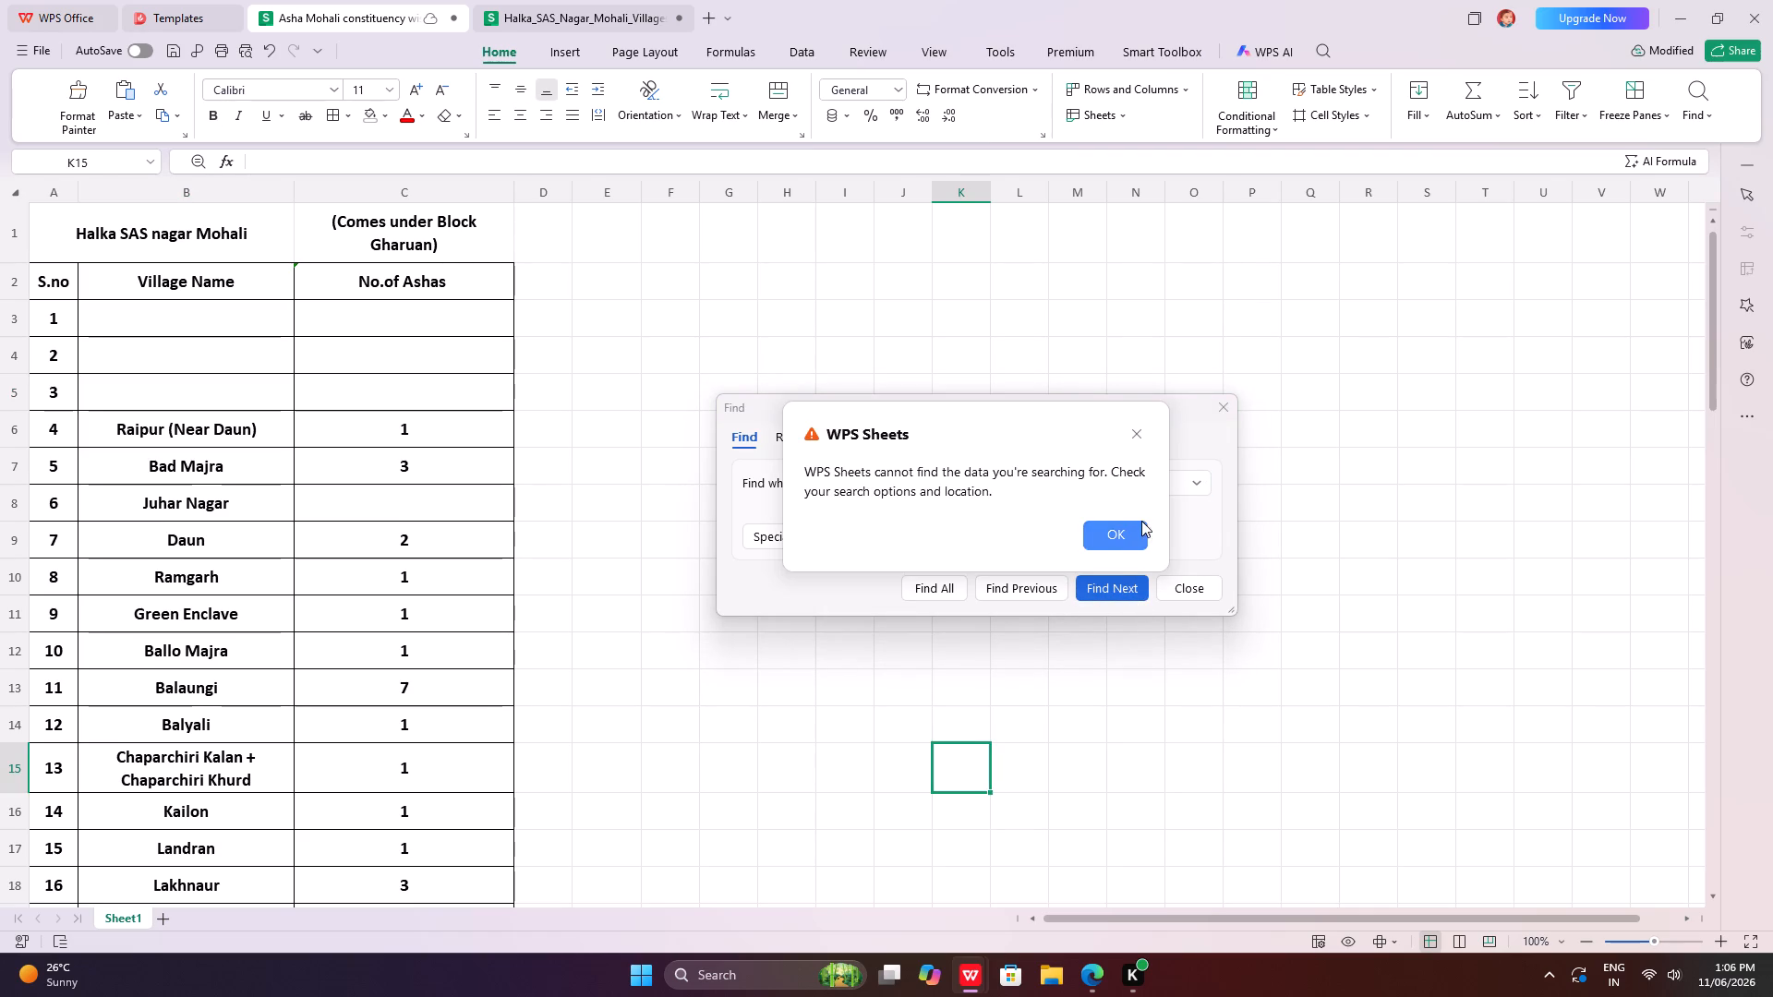
pyautogui.click(1141, 521)
pyautogui.press('BackSpace')
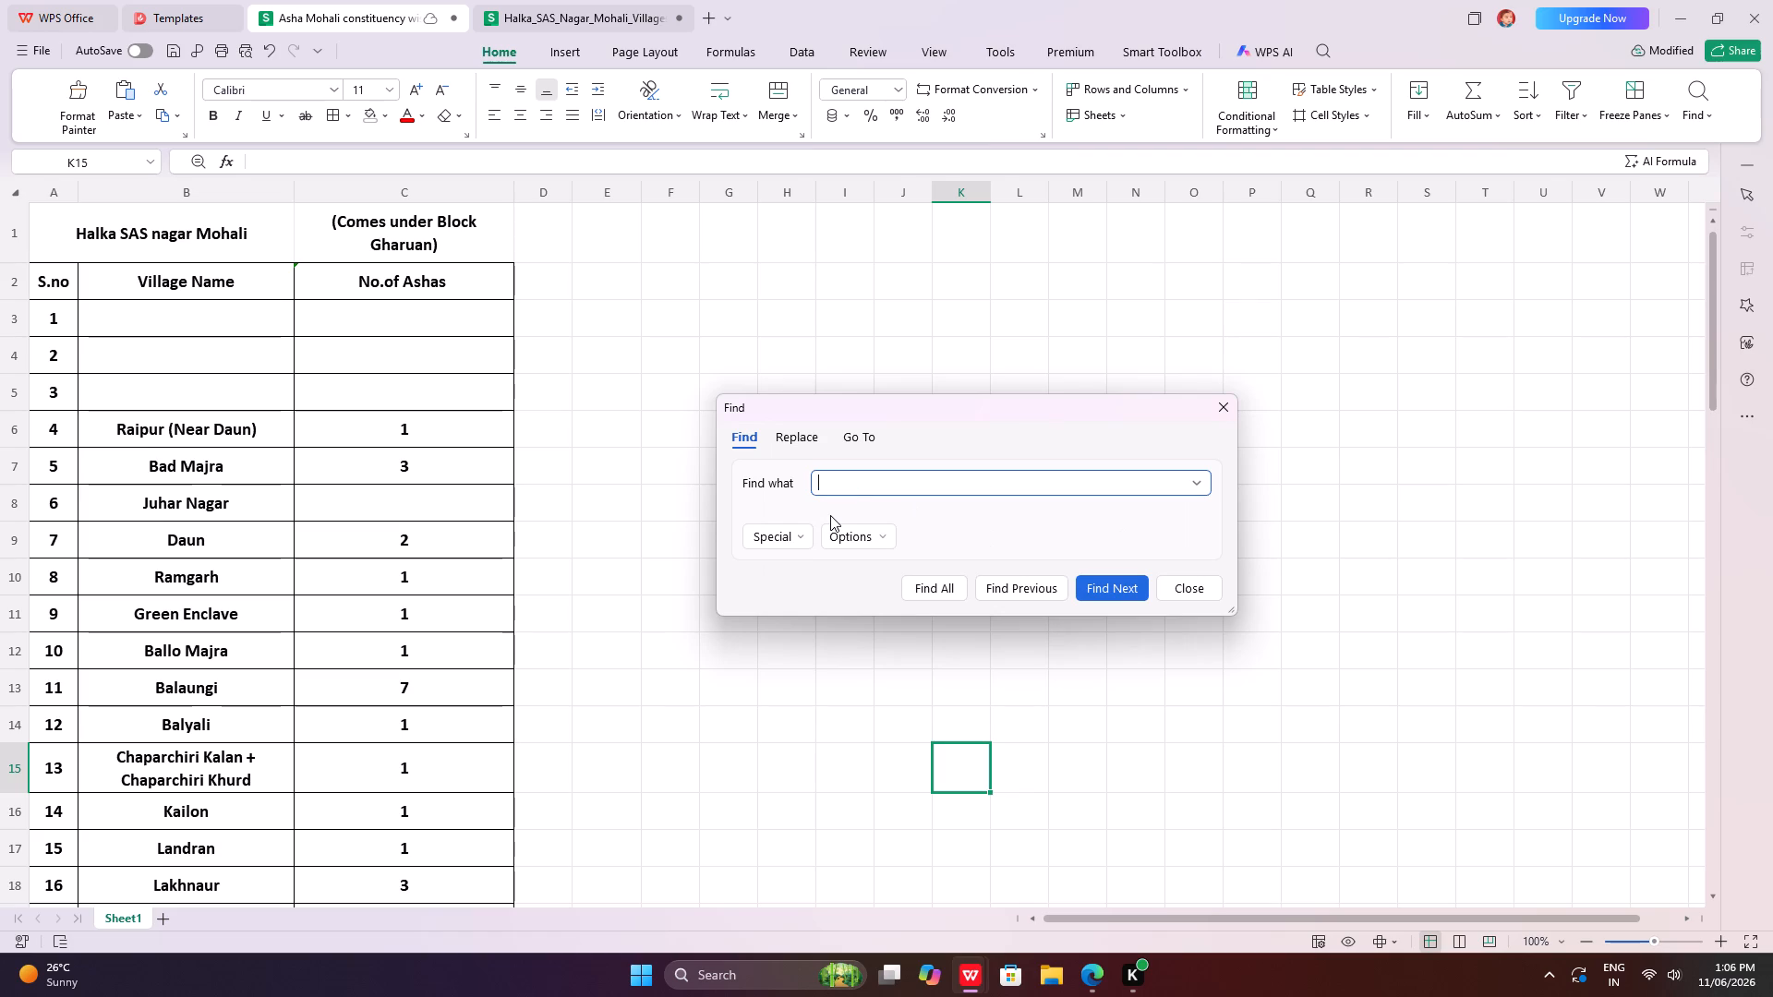
pyautogui.write('ju')
pyautogui.press('Return')
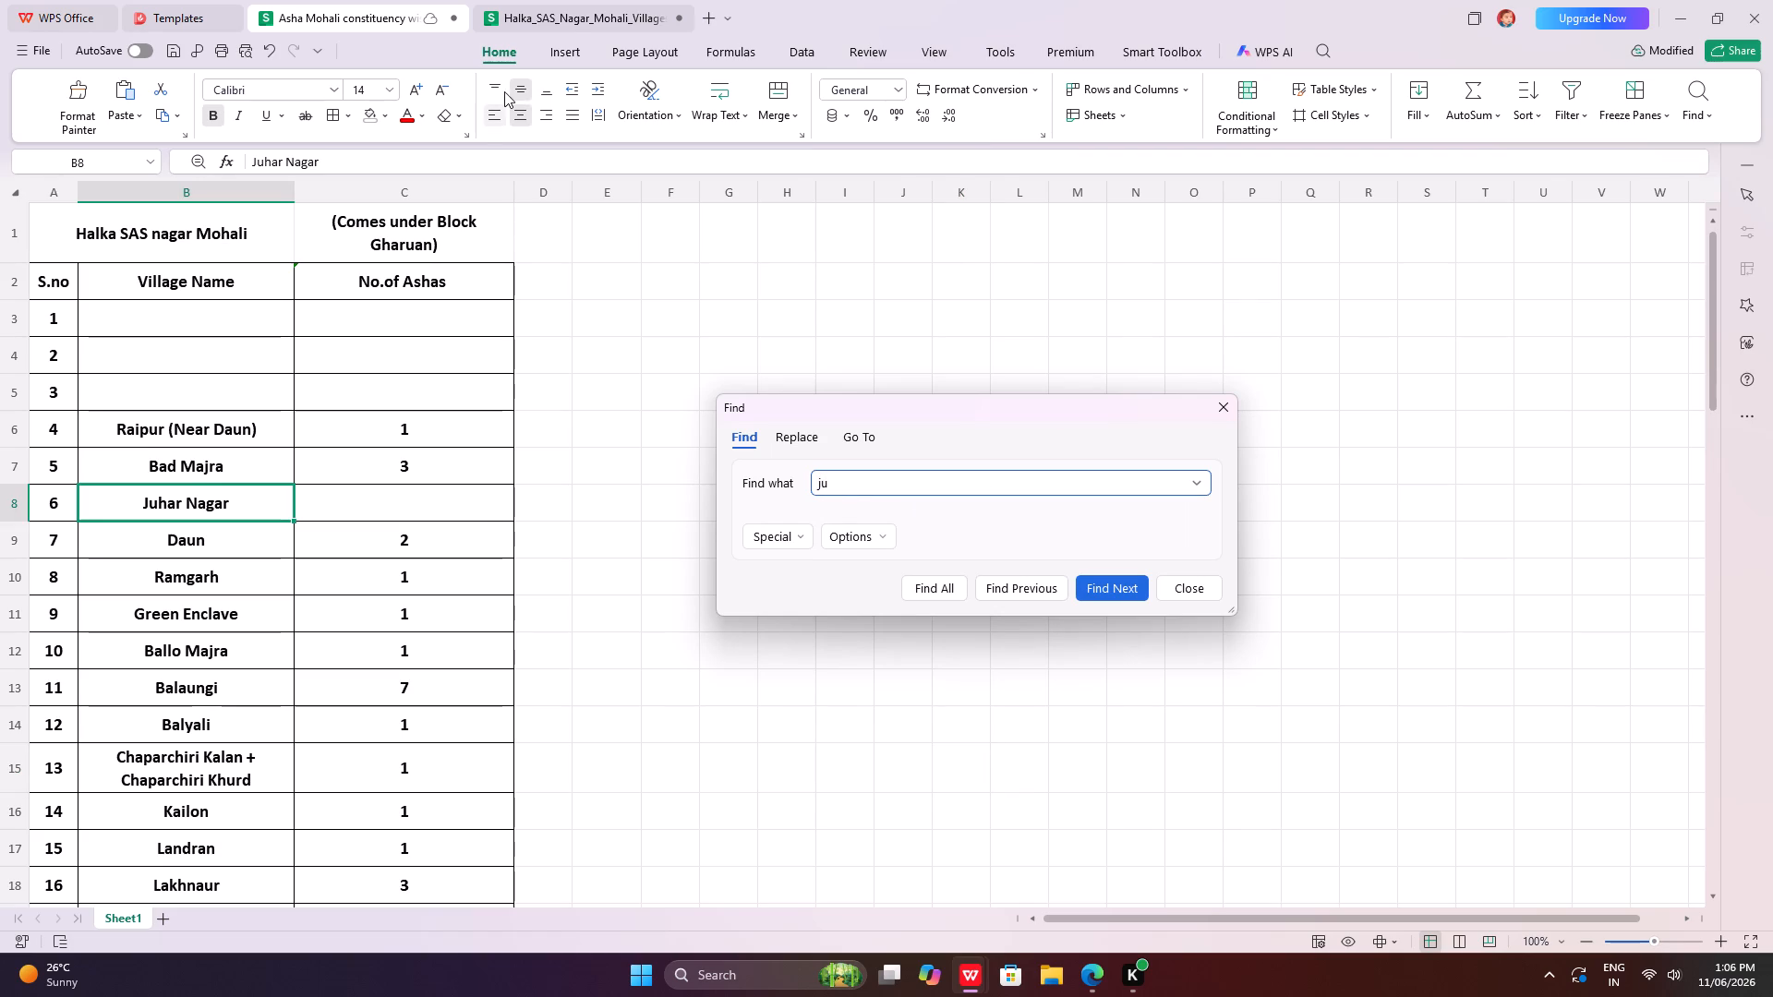
# Glance at the Halka SAS Nagar Mohali village workbook, return, and search the Asha Mohali sheet for "jh".
pyautogui.click(559, 5)
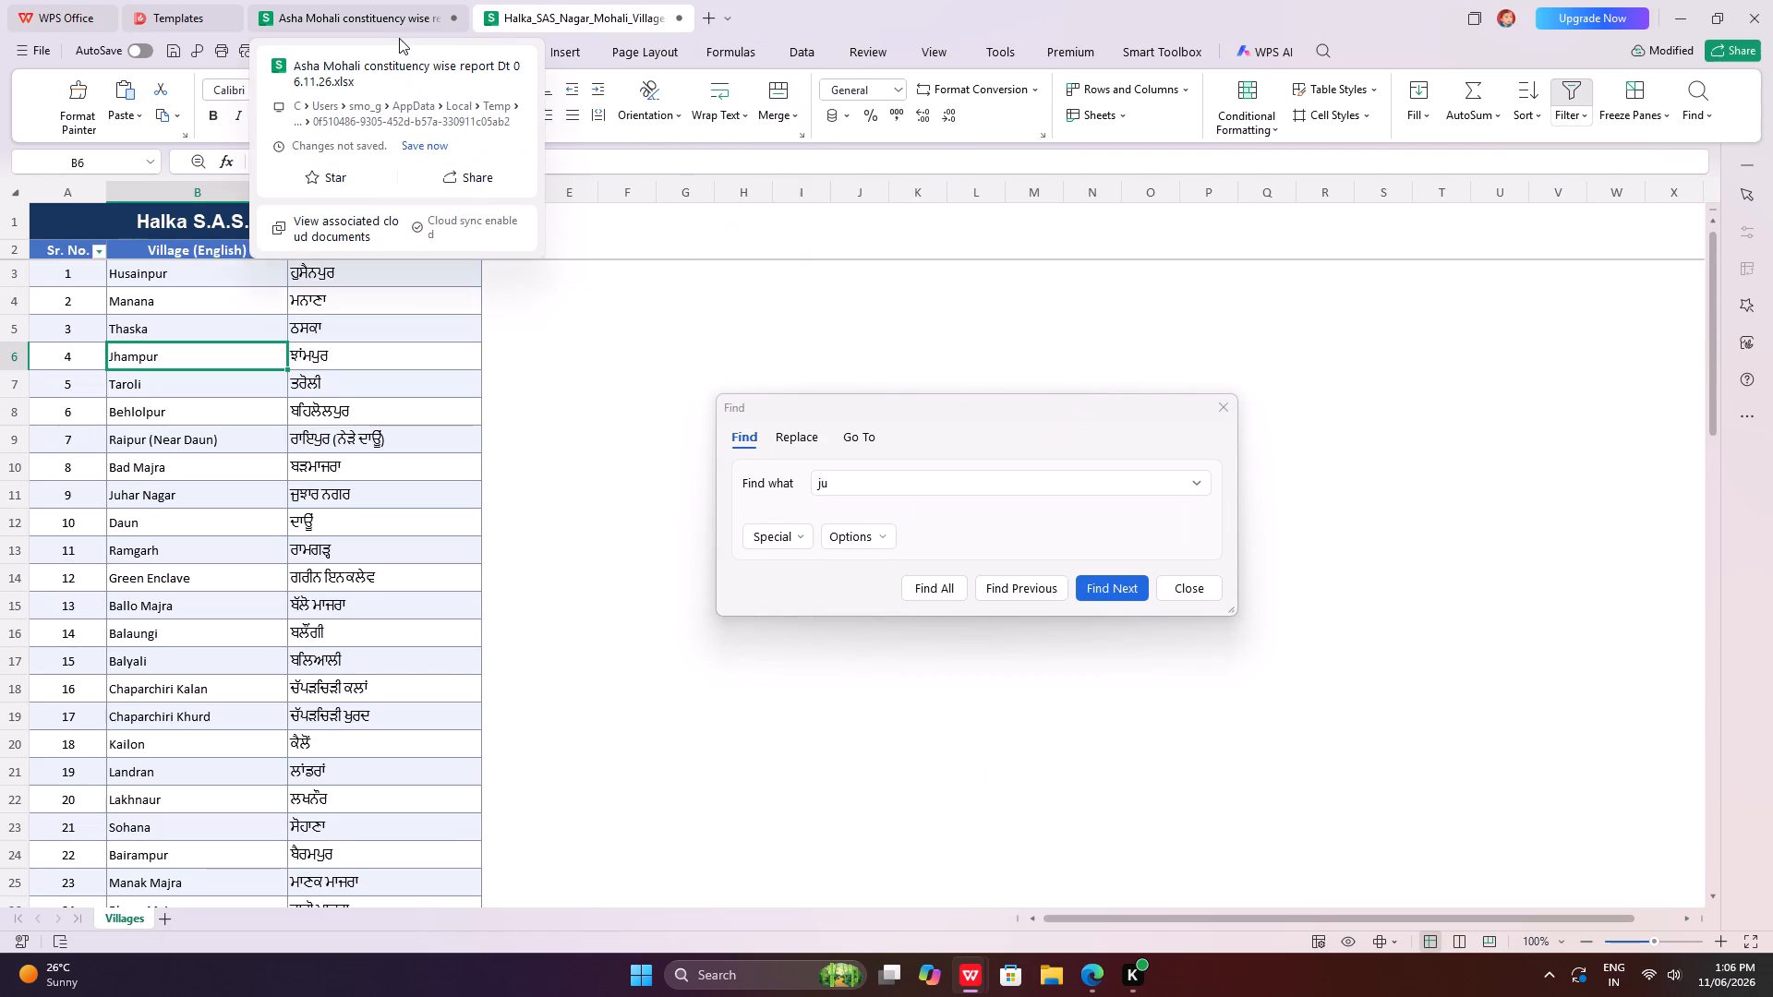
pyautogui.click(348, 10)
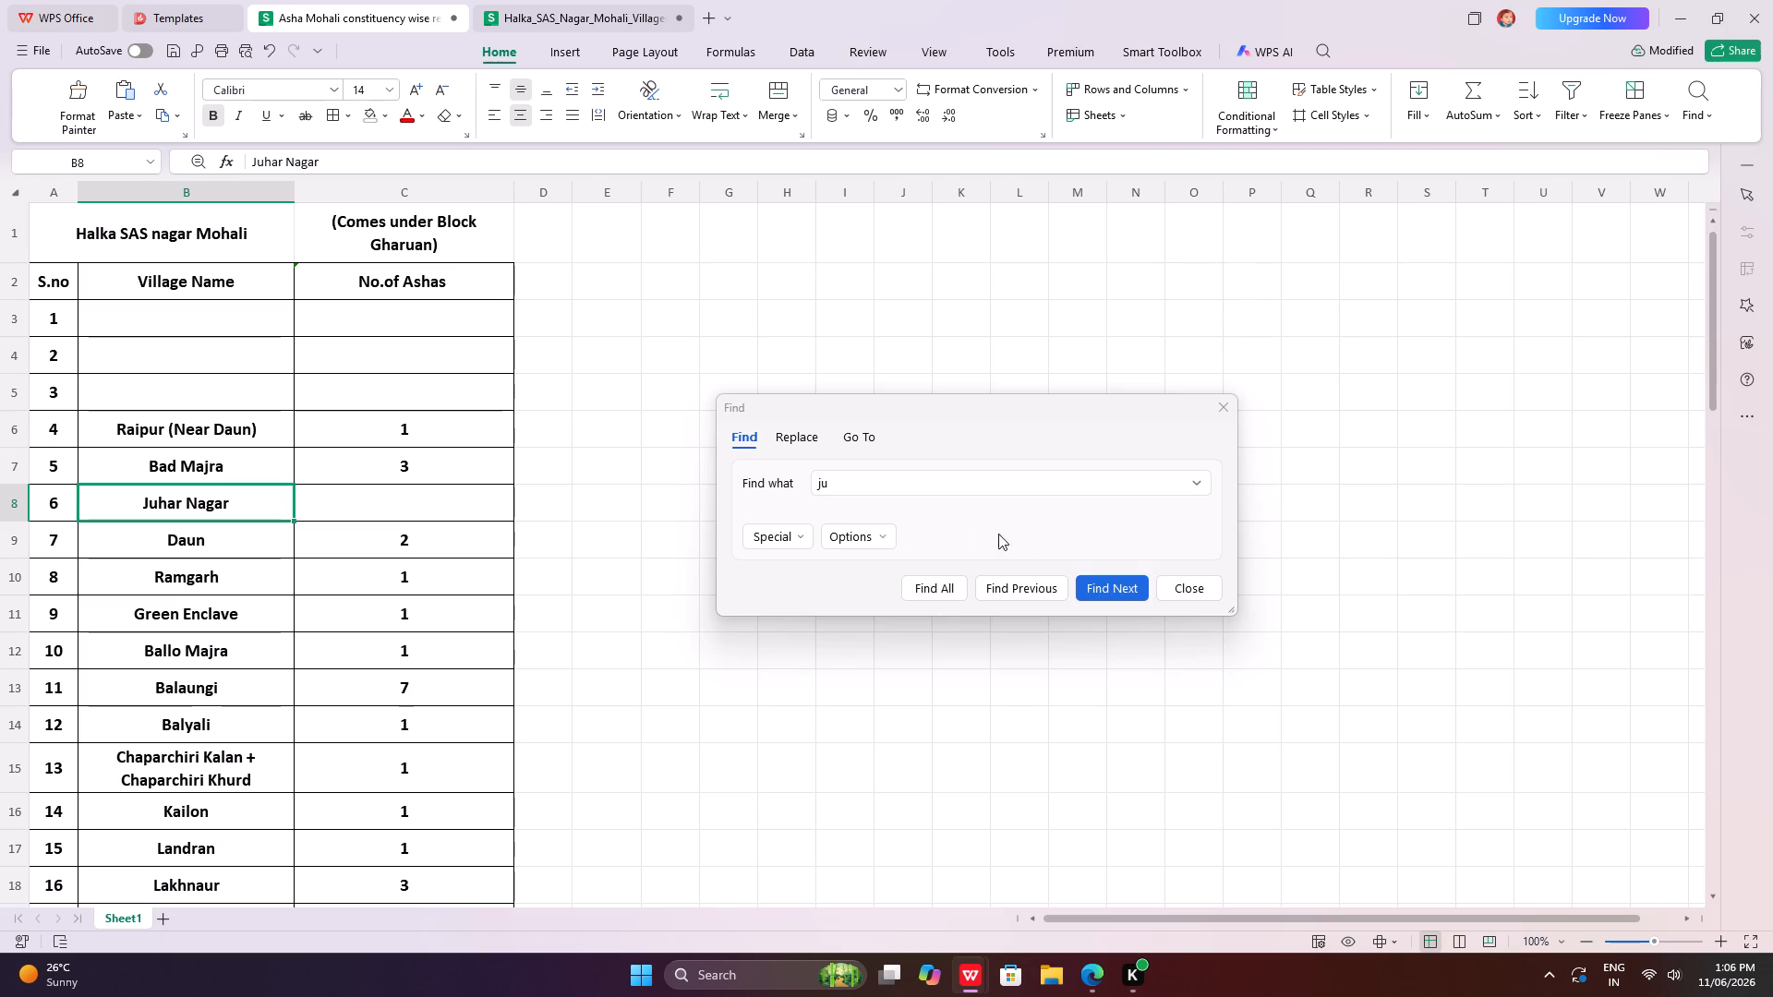
pyautogui.click(1113, 574)
pyautogui.click(1108, 587)
pyautogui.doubleClick(1108, 589)
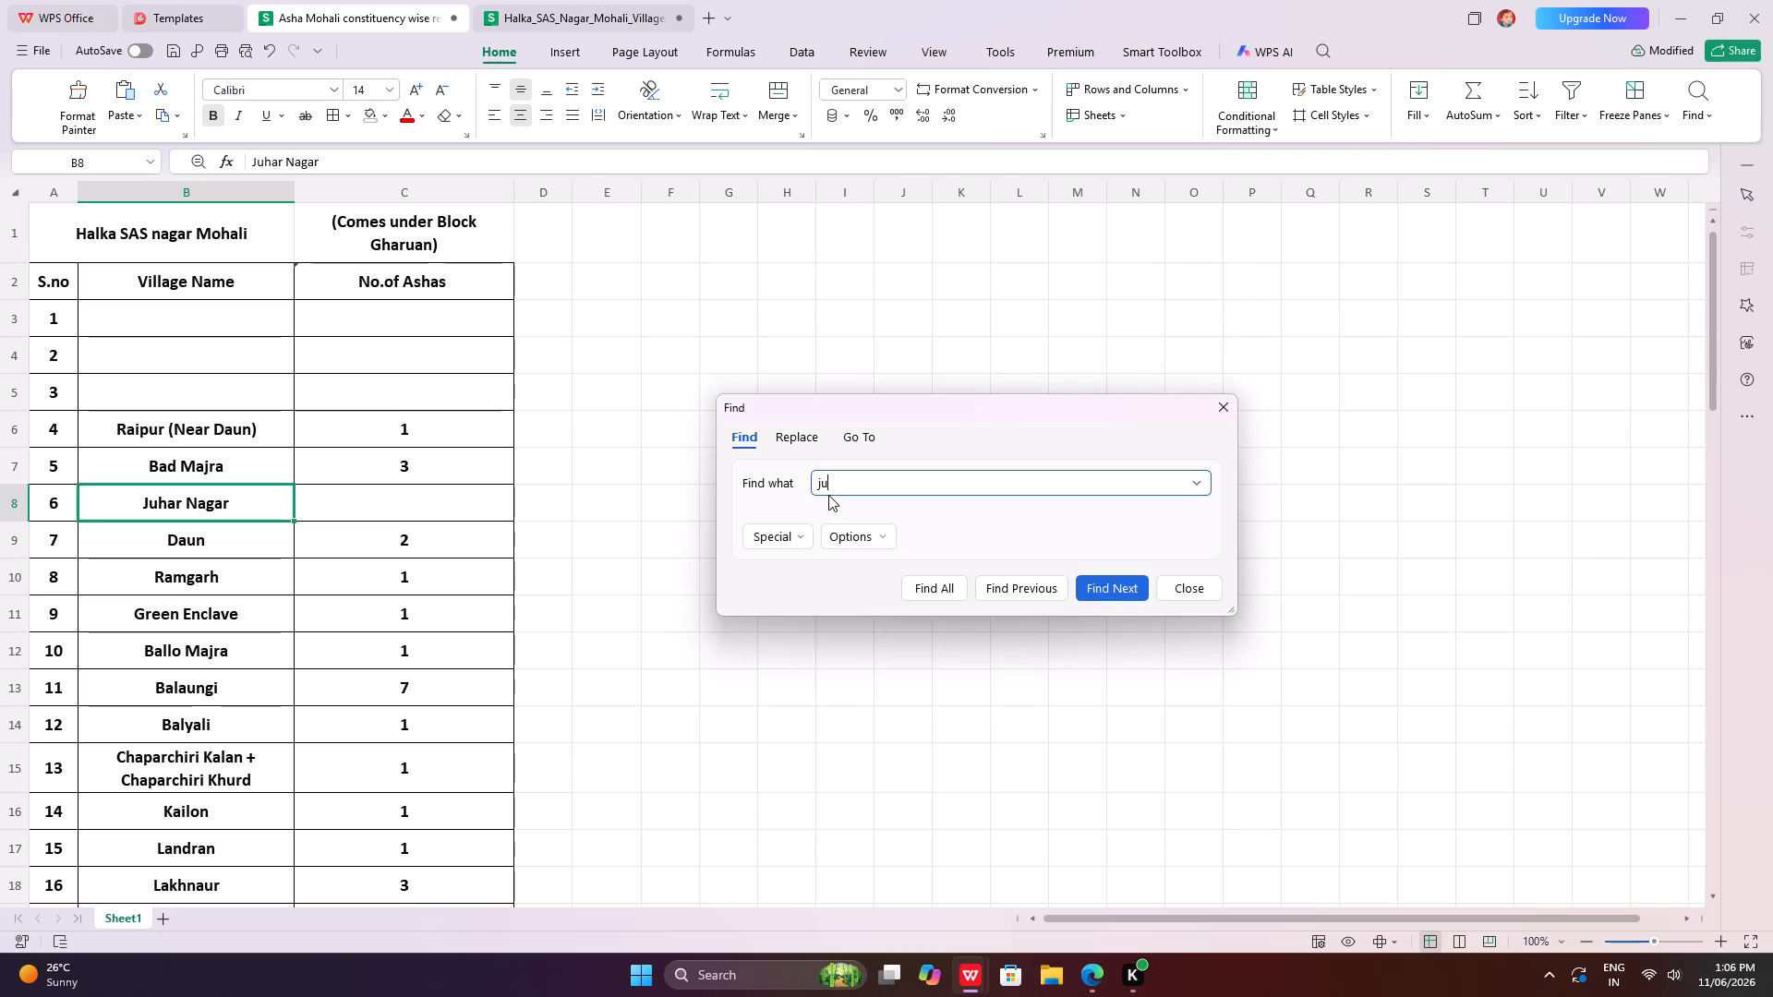
pyautogui.click(821, 484)
pyautogui.press('h')
pyautogui.press('Return')
pyautogui.click(881, 484)
pyautogui.press('BackSpace')
pyautogui.press('BackSpace')
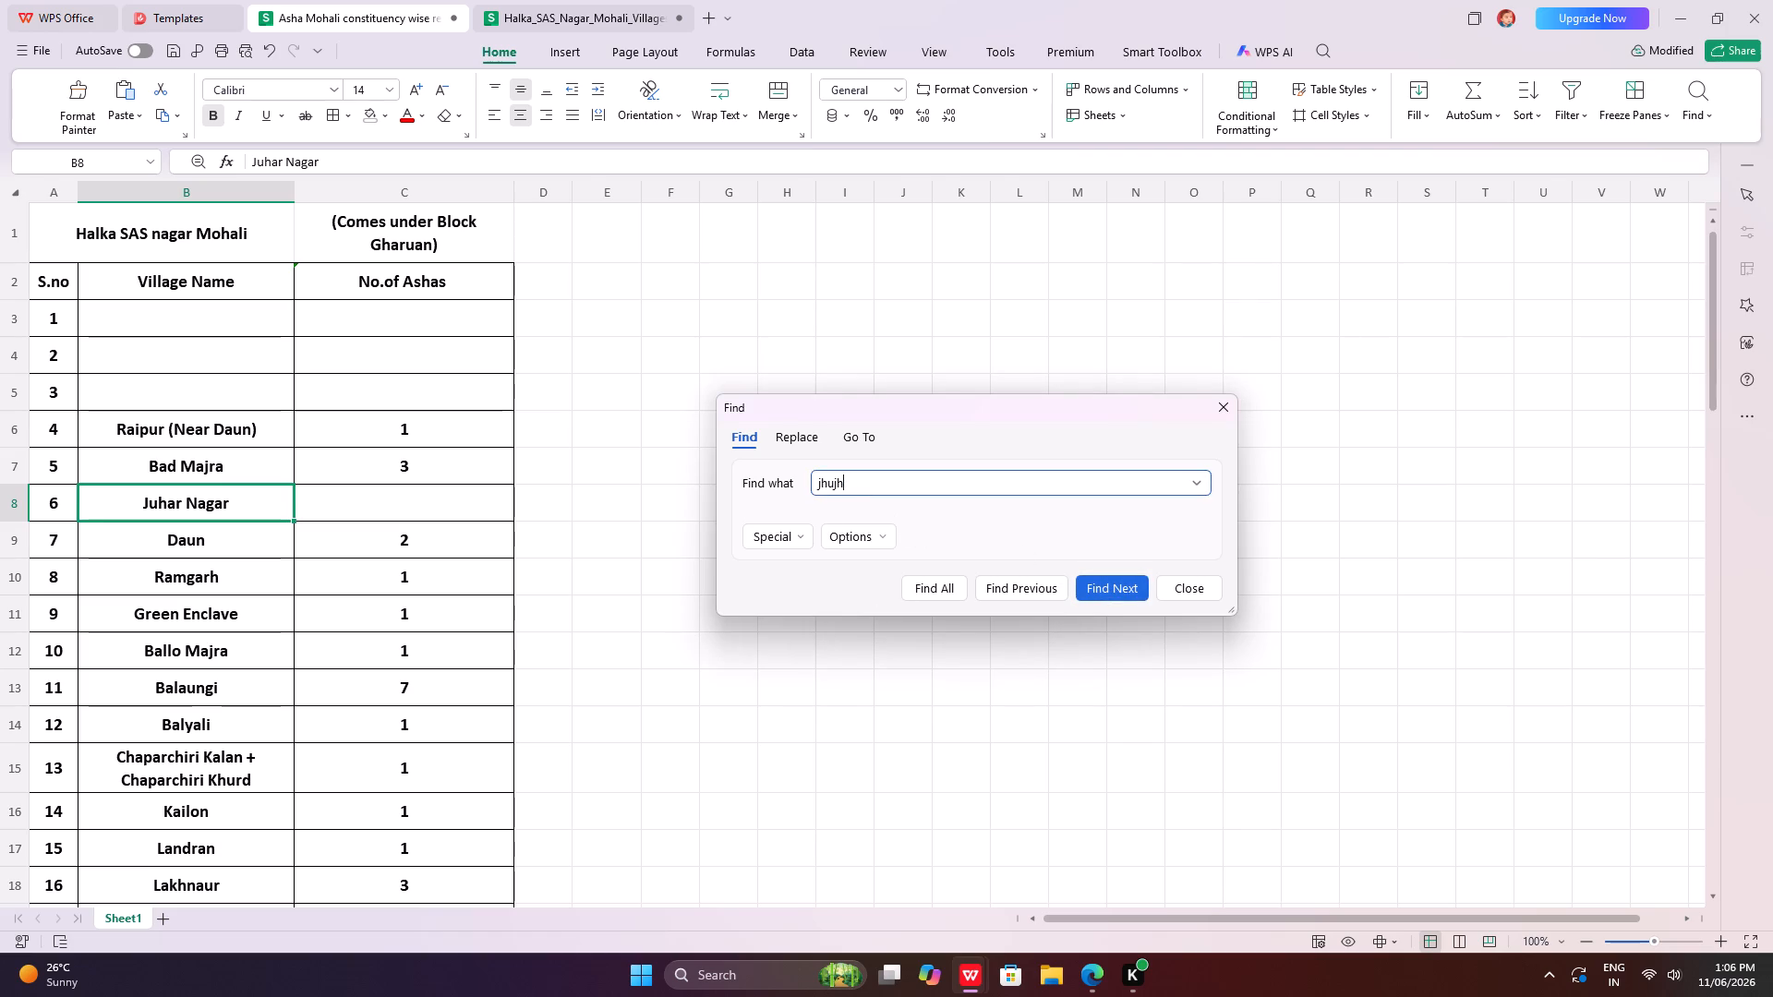
pyautogui.press('BackSpace')
pyautogui.press('BackSpace')
pyautogui.press('BackSpace')
pyautogui.click(908, 719)
pyautogui.click(1095, 582)
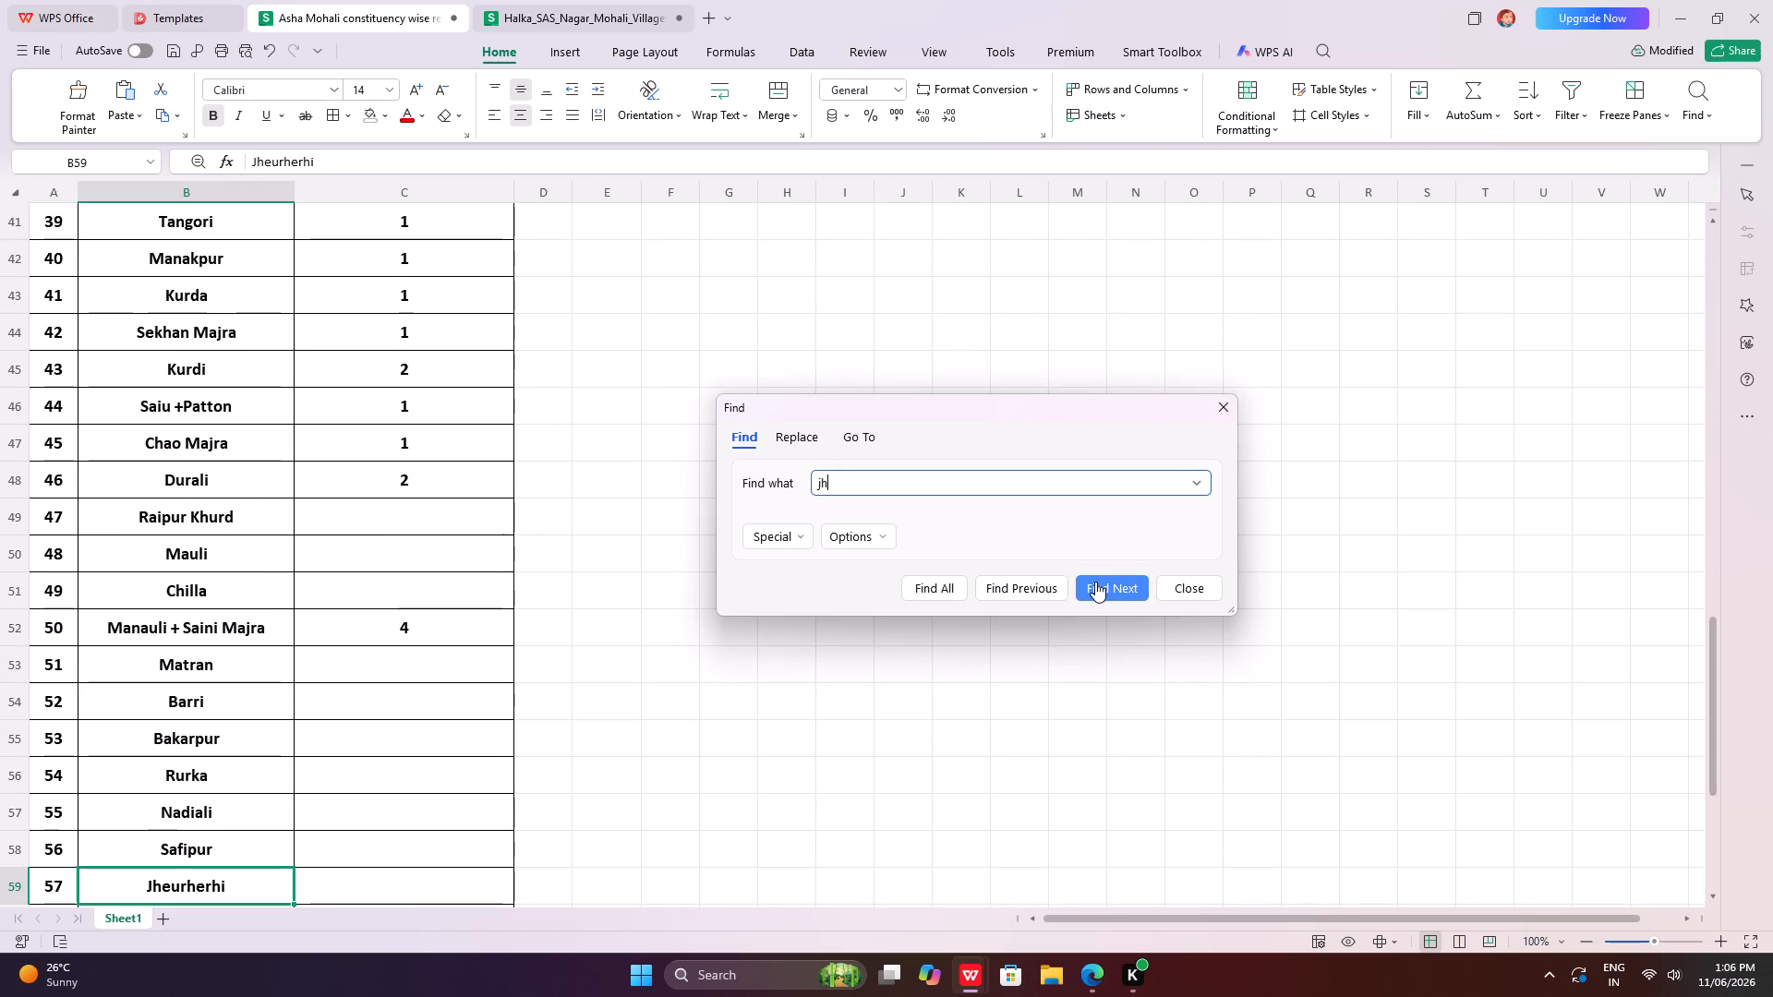
pyautogui.click(1095, 582)
pyautogui.click(1095, 582)
pyautogui.click(1199, 585)
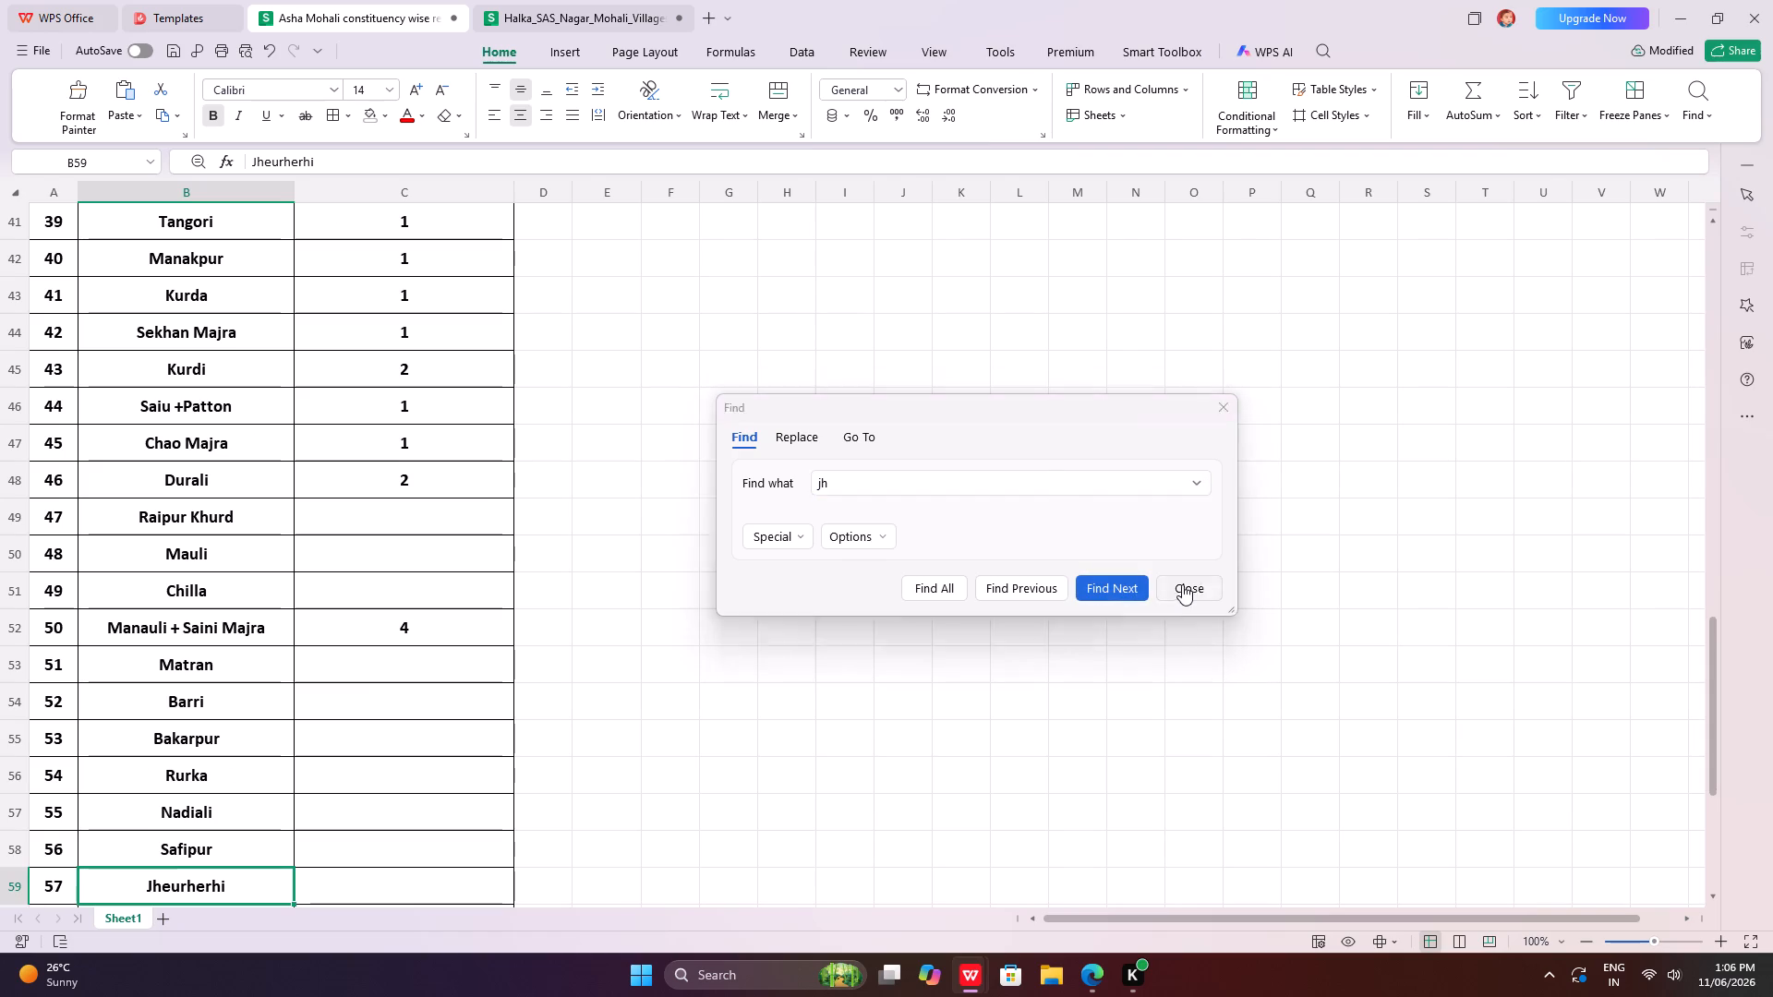
pyautogui.moveTo(1719, 679); pyautogui.dragTo(1632, 187)
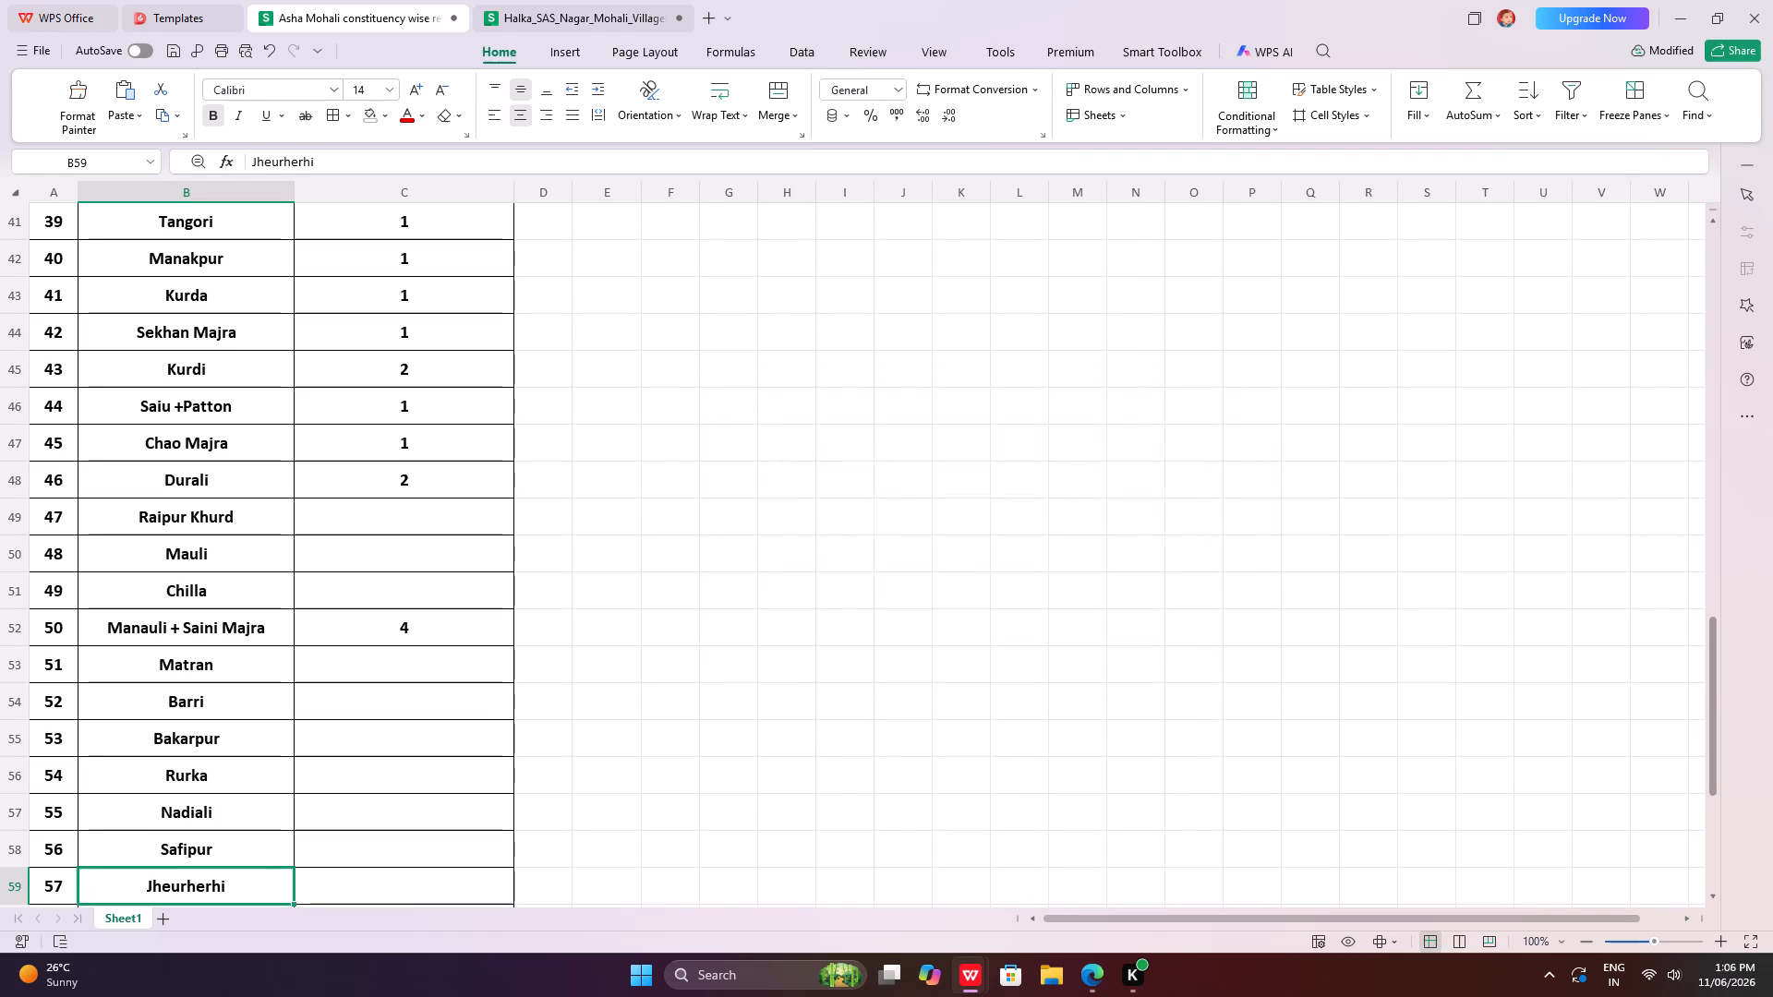
# Find the "ju" match in the village table and clear the name Juhar Nagar.
pyautogui.hotkey('ctrl', 'h')
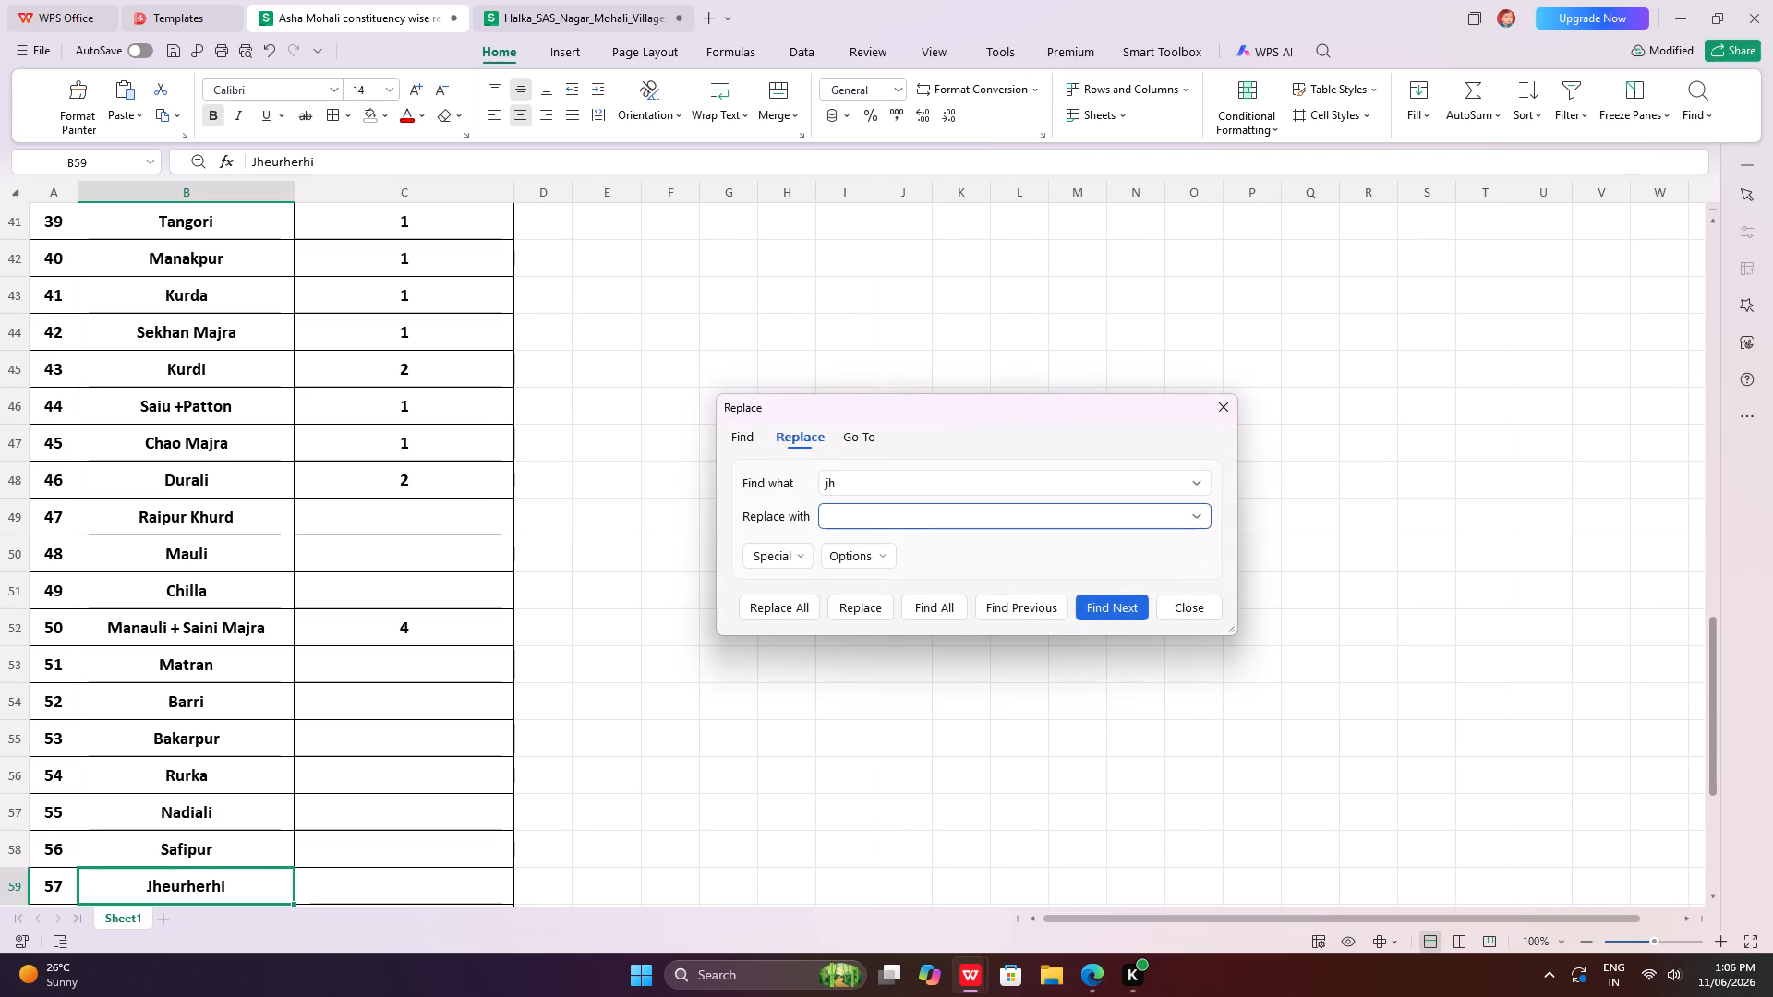
pyautogui.click(871, 483)
pyautogui.press('BackSpace')
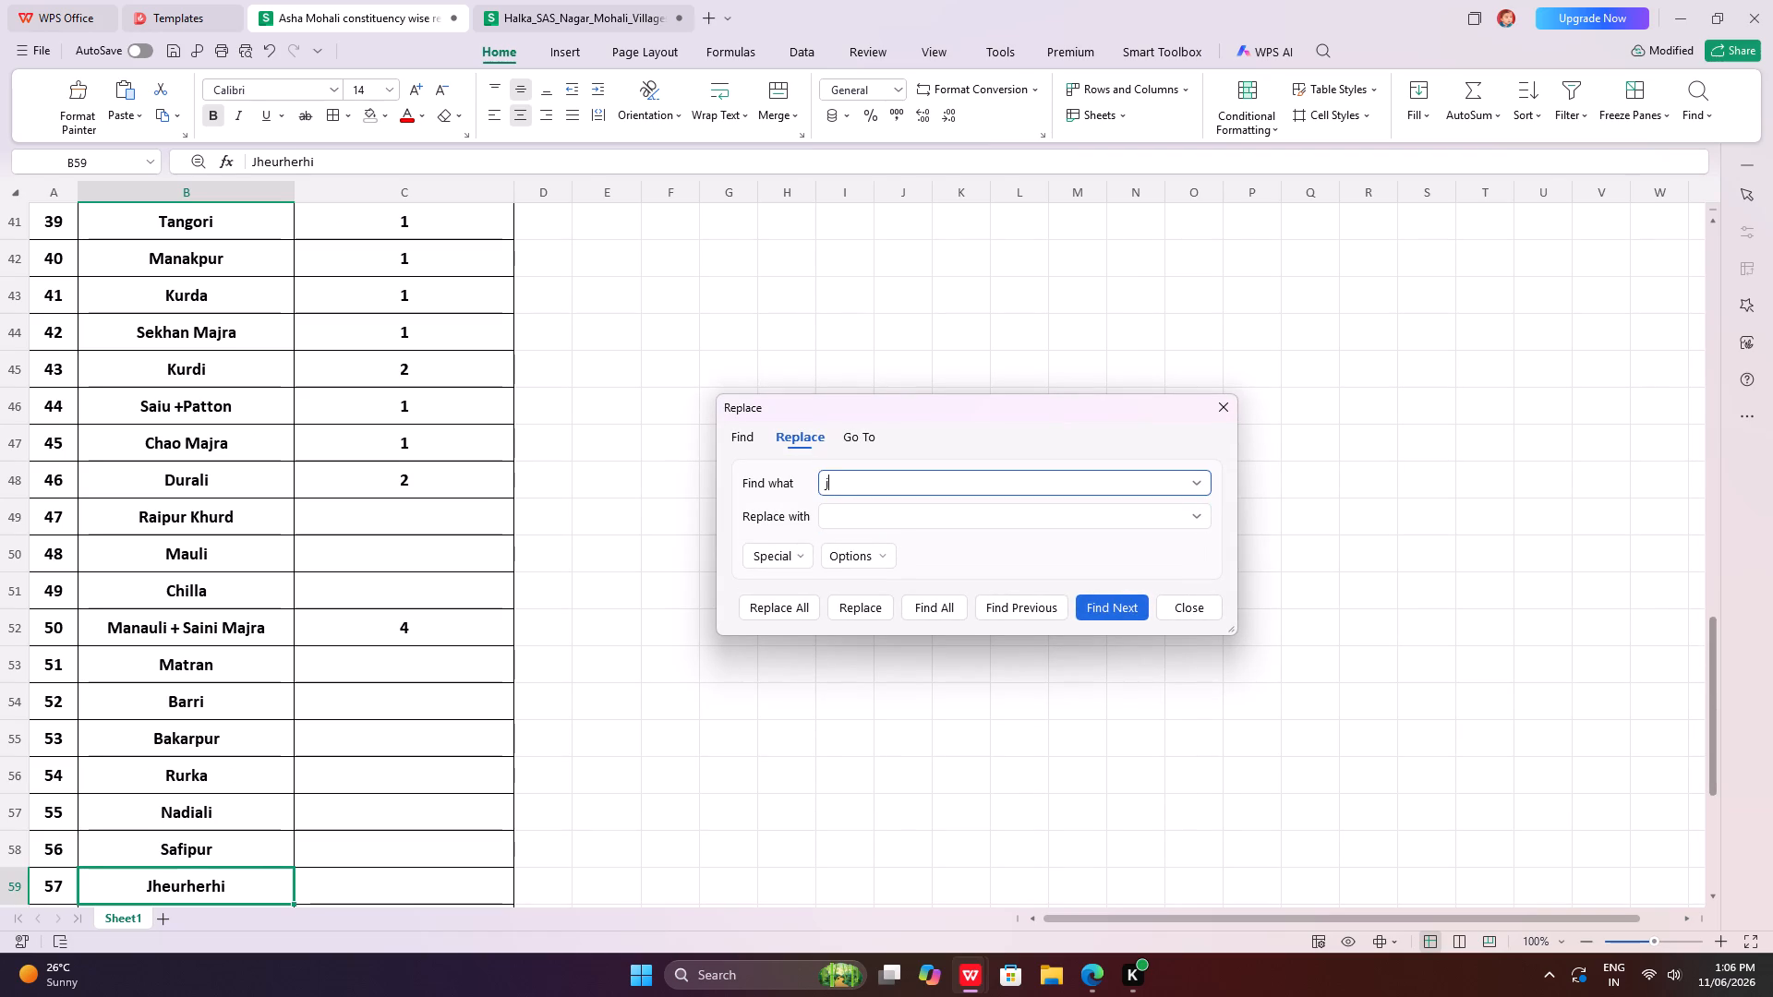
pyautogui.press('u')
pyautogui.press('Return')
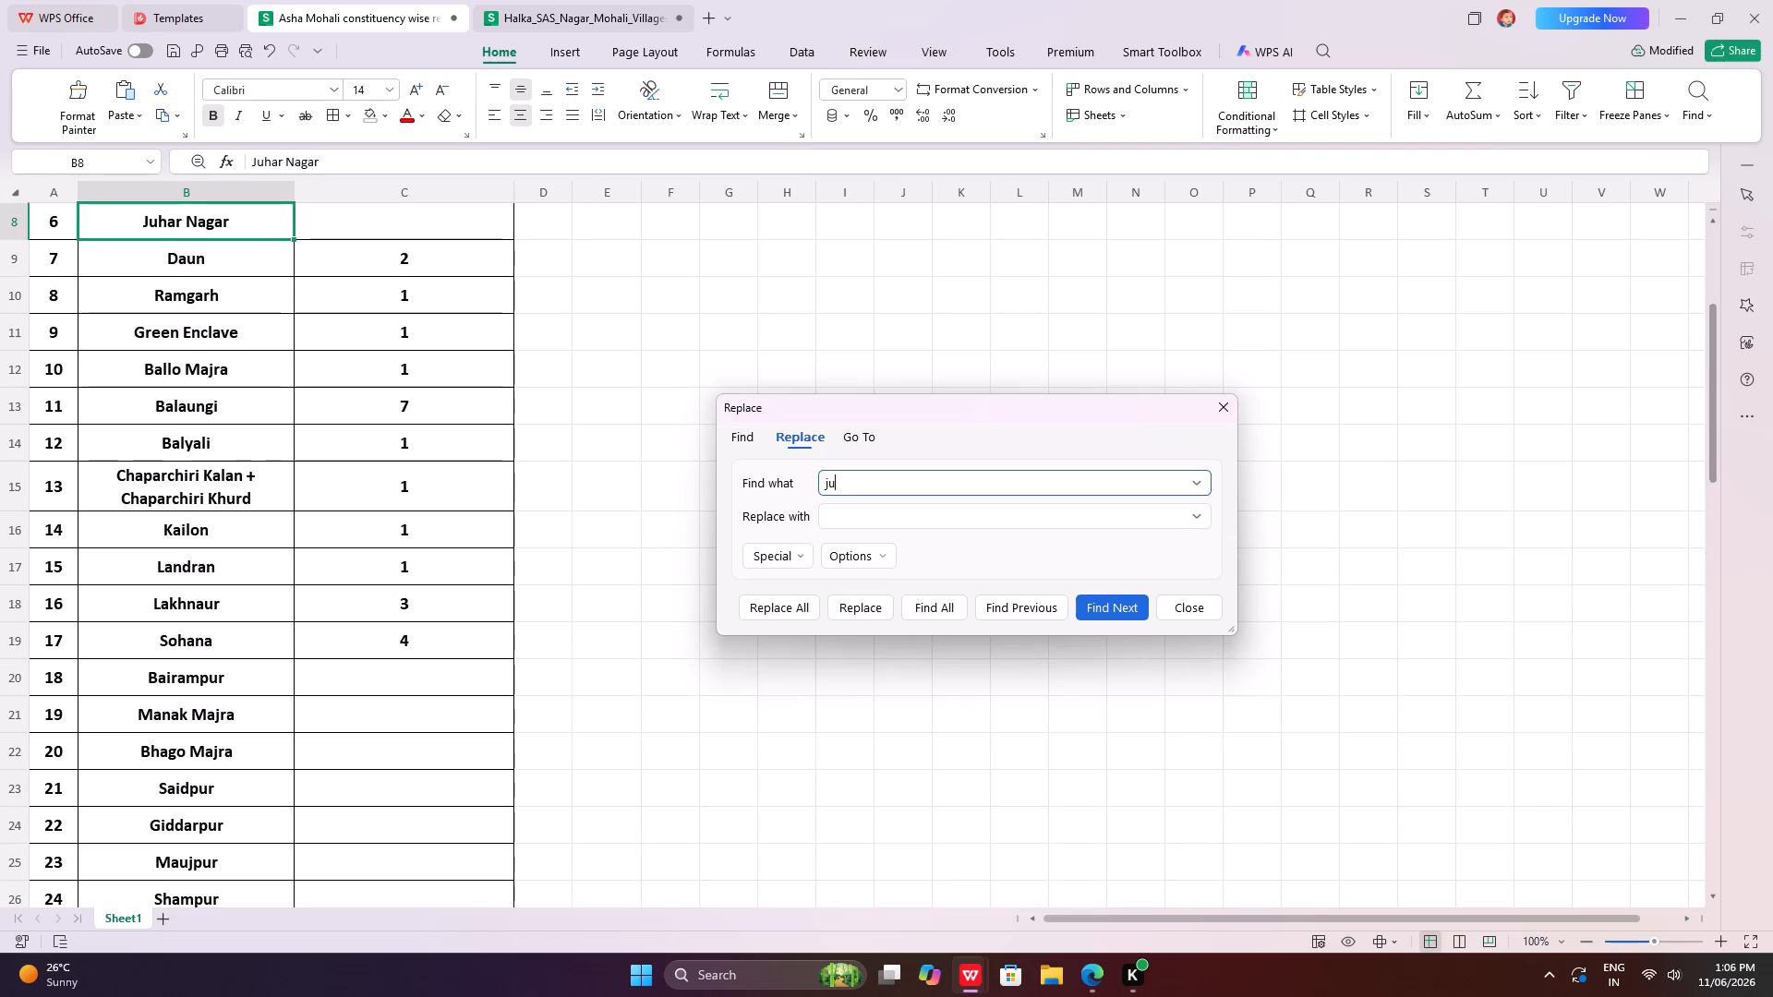
pyautogui.scroll(2, 205, 312)
pyautogui.press('Delete')
pyautogui.click(233, 461)
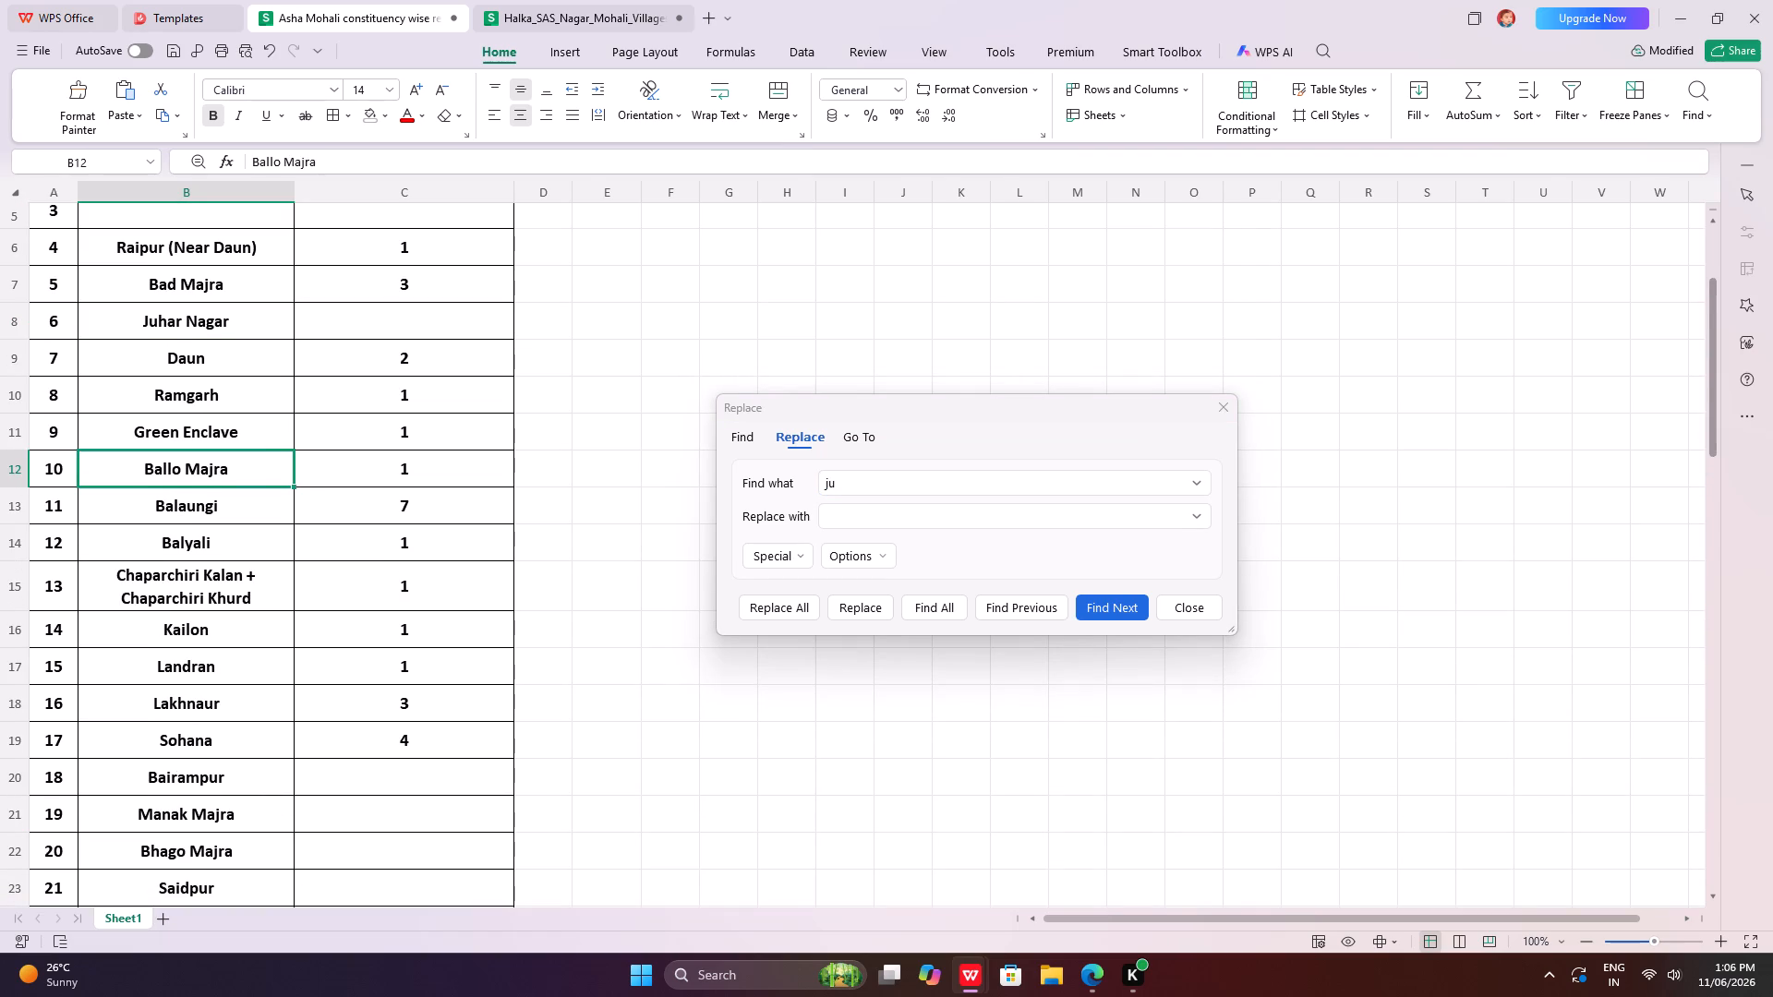
pyautogui.click(158, 324)
pyautogui.press('Delete')
# Delete the emptied row with serial number 6.
pyautogui.click(194, 469)
pyautogui.click(11, 334)
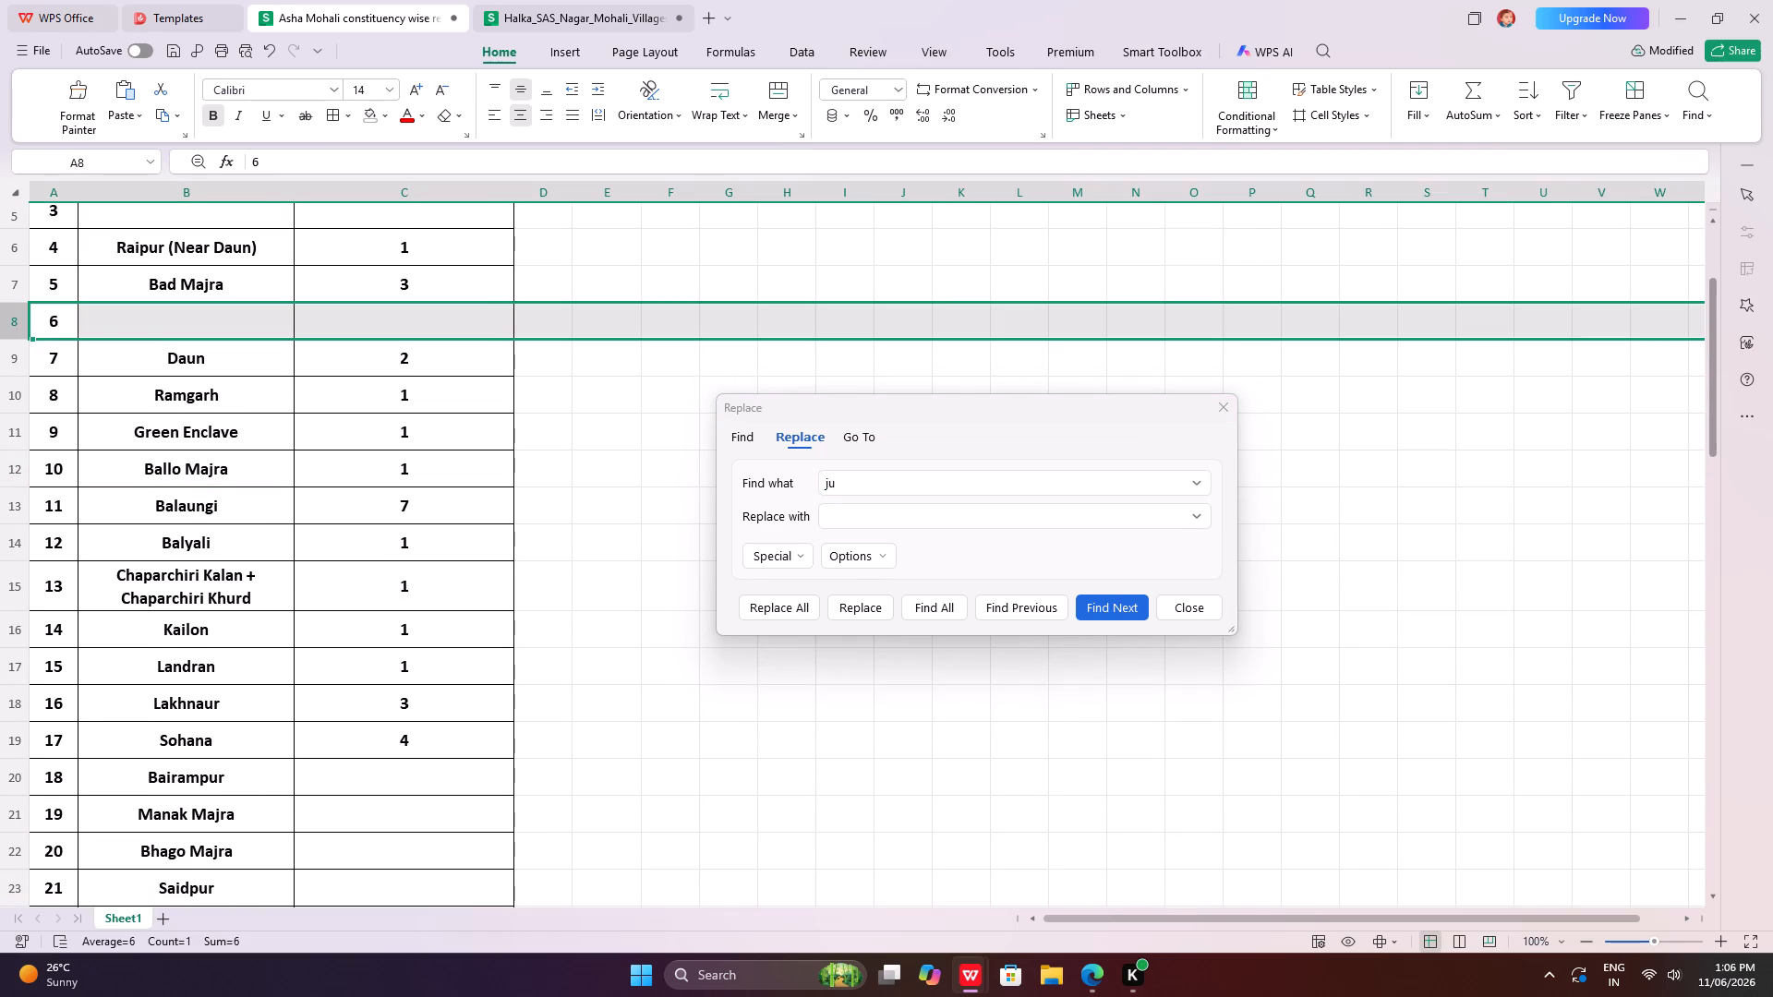
pyautogui.press('Menu')
pyautogui.press('d')
# Delete the three blank rows with serial numbers 1 to 3 above Raipur (Near Daun).
pyautogui.scroll(6, 140, 503)
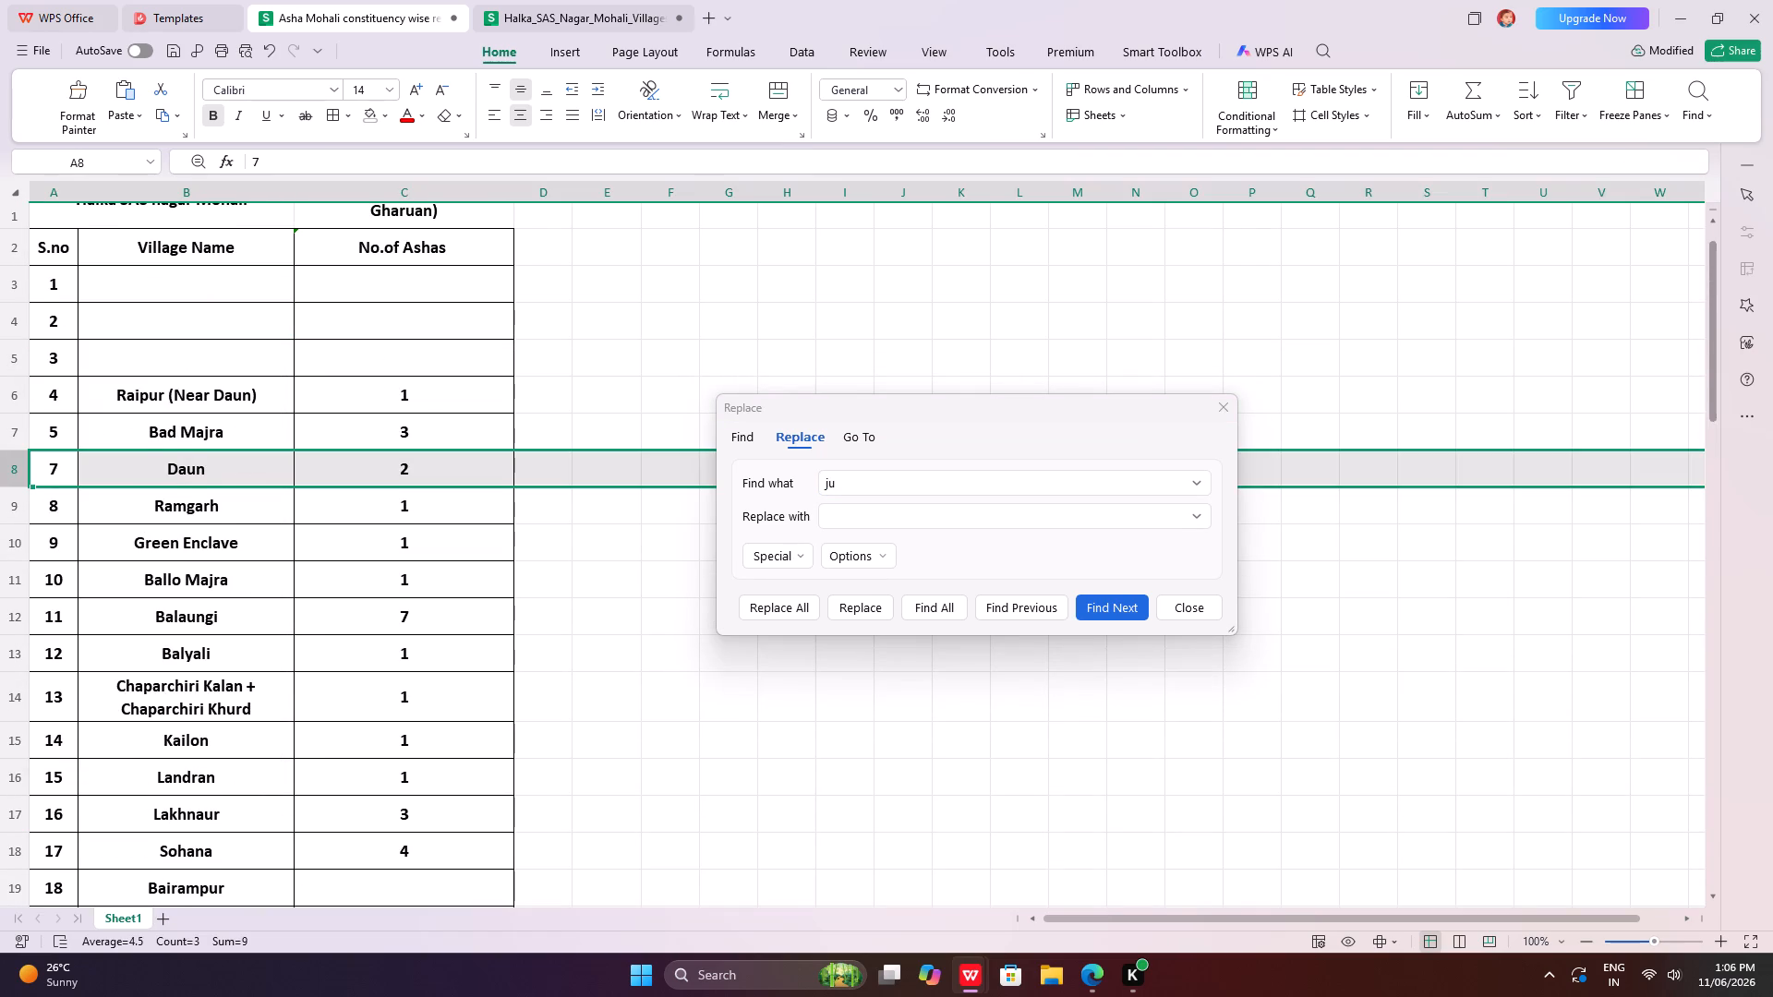
pyautogui.moveTo(25, 318); pyautogui.dragTo(27, 385)
pyautogui.press('Menu')
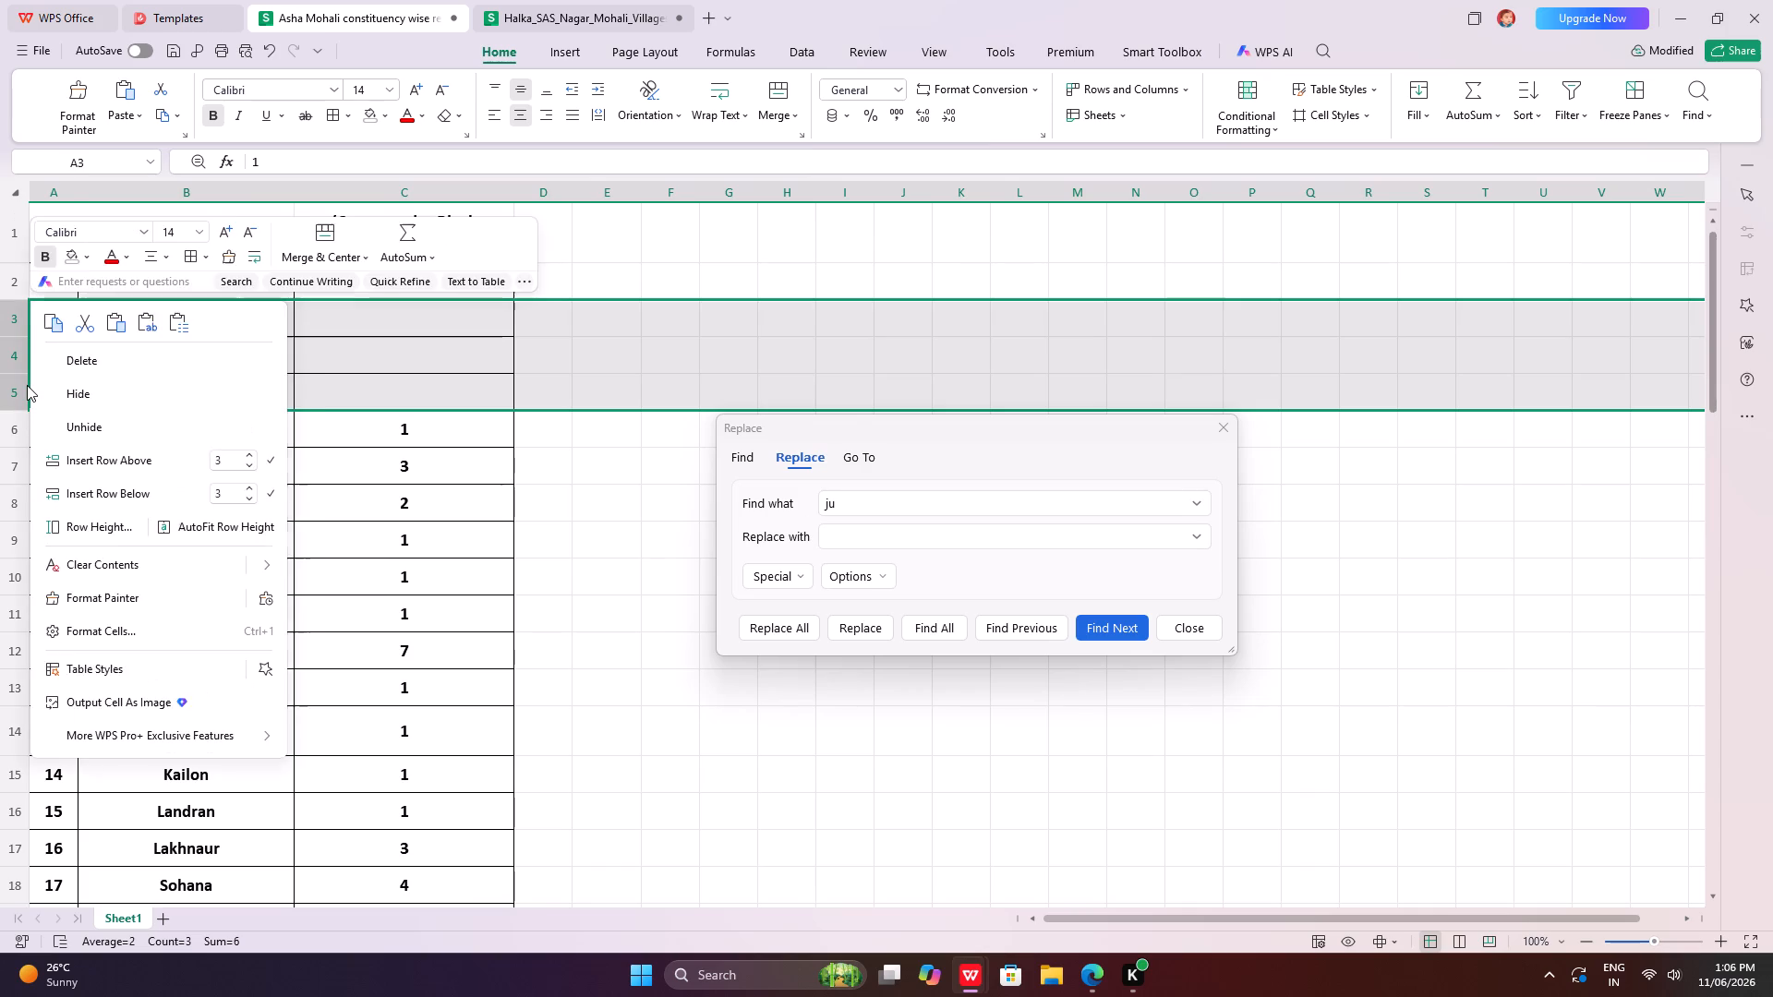
pyautogui.press('d')
pyautogui.click(230, 469)
# Renumber the S.no column from 1 at Raipur (Near Daun) and 2 at Bad Majra, filling the series down the whole list.
pyautogui.click(63, 330)
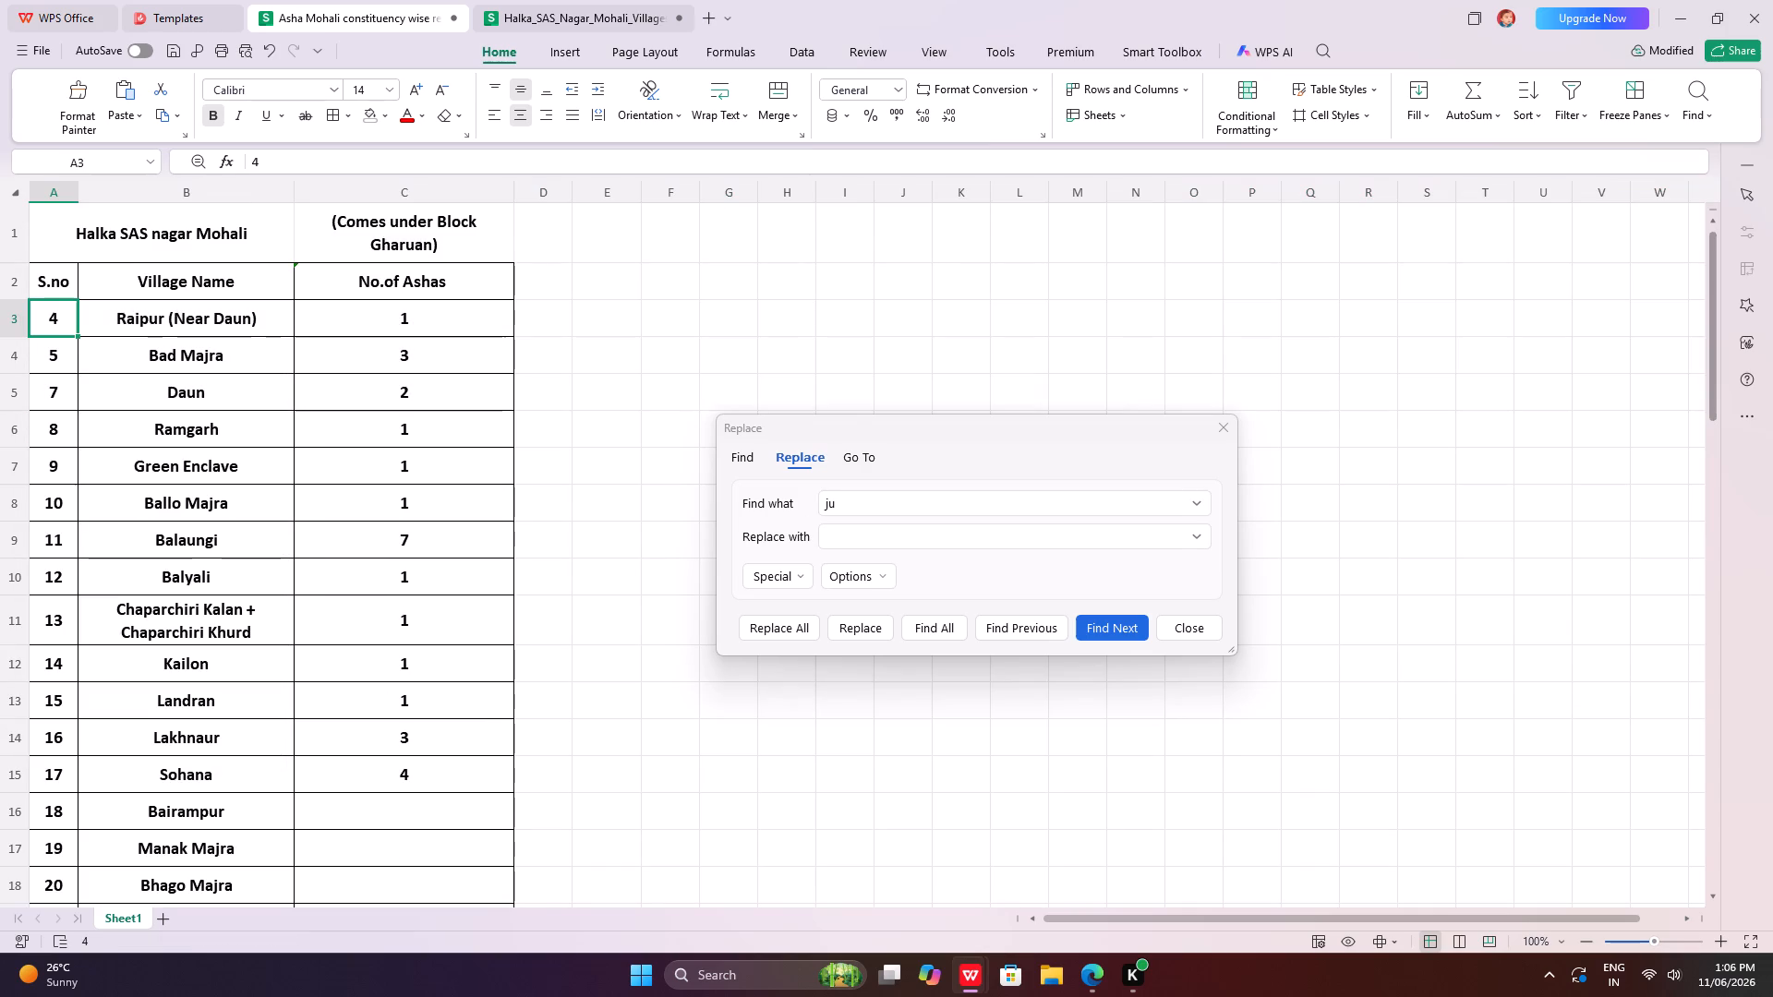
pyautogui.press('1')
pyautogui.click(54, 344)
pyautogui.press('2')
pyautogui.click(50, 409)
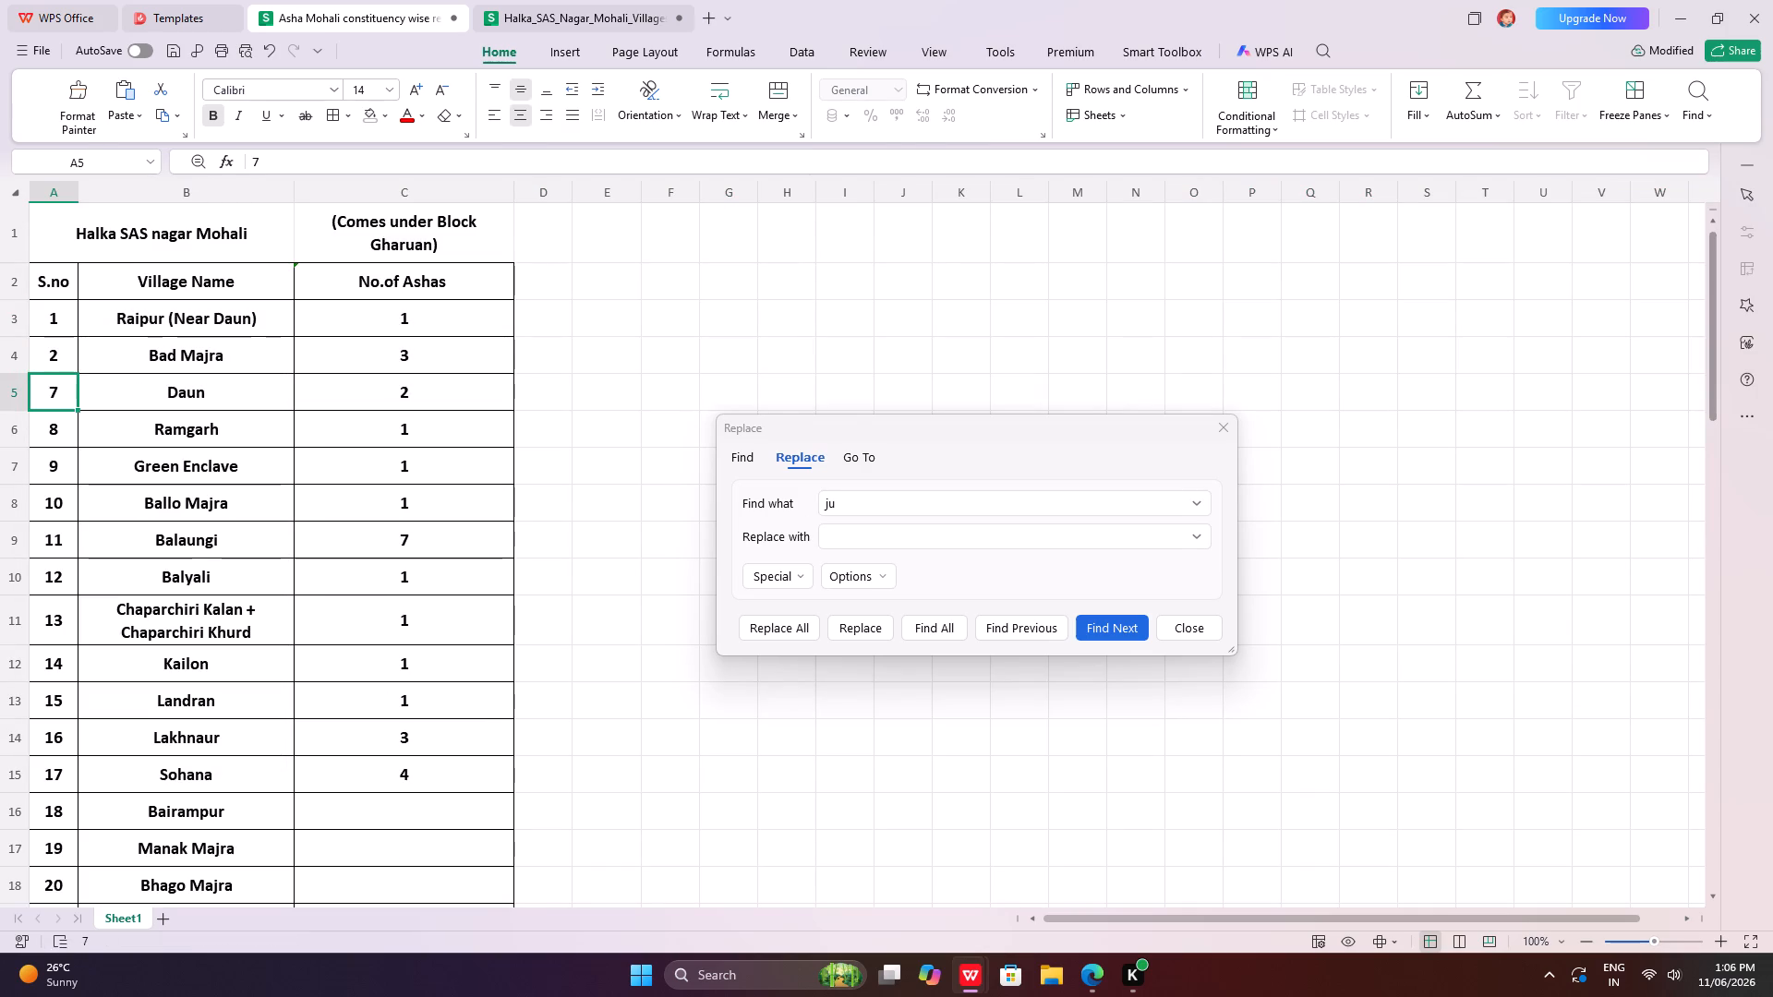
pyautogui.moveTo(54, 331); pyautogui.dragTo(59, 361)
pyautogui.doubleClick(78, 371)
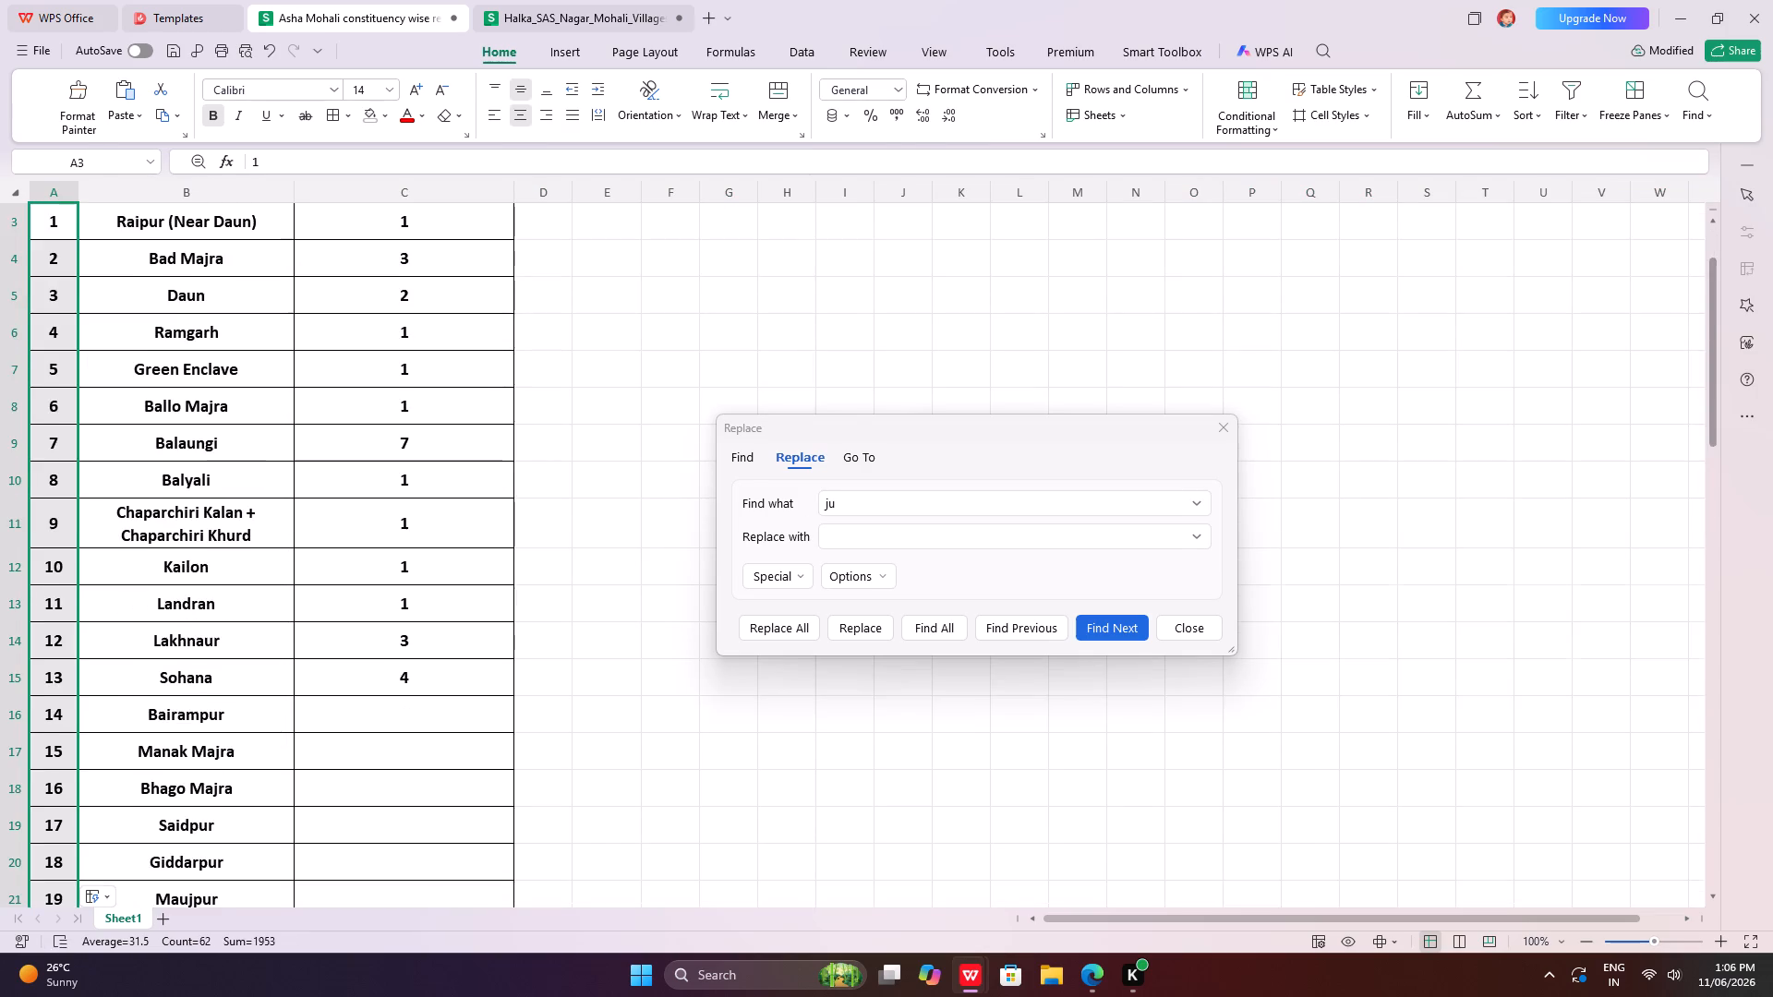
# Select the village names from Raipur (Near Daun) down to Kumbra, save the workbook, and close the Replace dialog.
pyautogui.scroll(-7, 83, 505)
pyautogui.scroll(8, 312, 501)
pyautogui.click(209, 276)
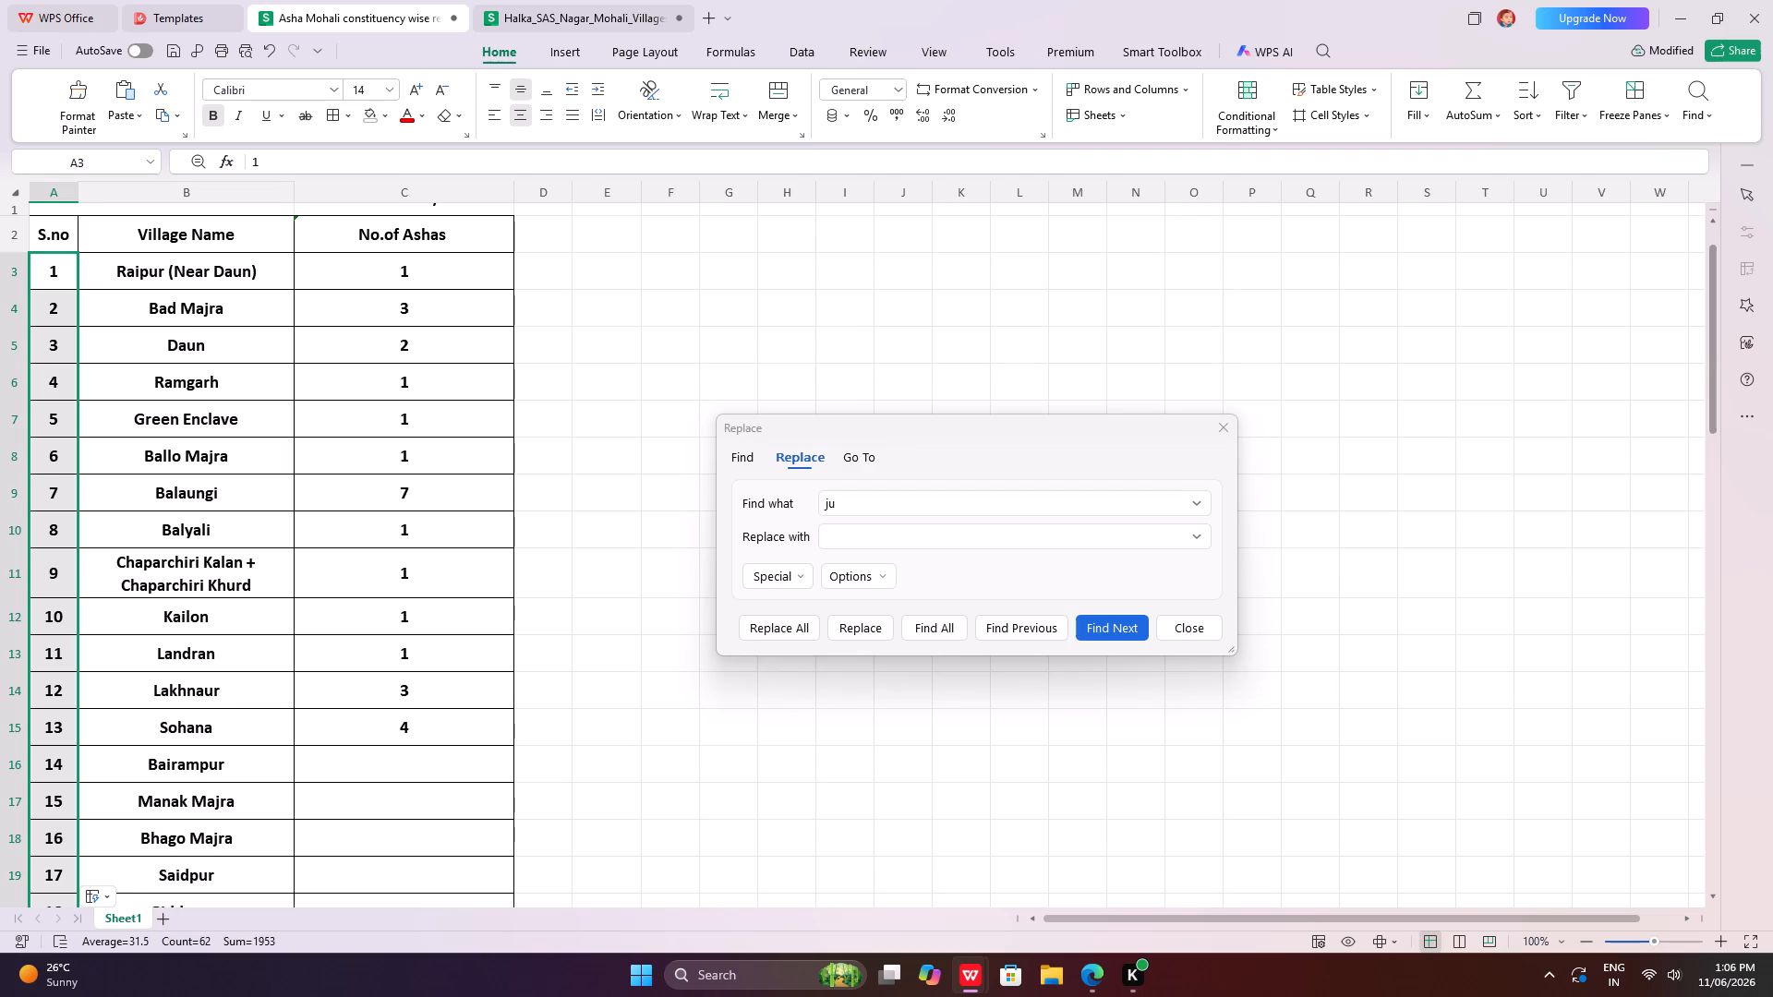
pyautogui.hotkey('ctrl', 'shift', 'Down')
pyautogui.scroll(-3, 233, 326)
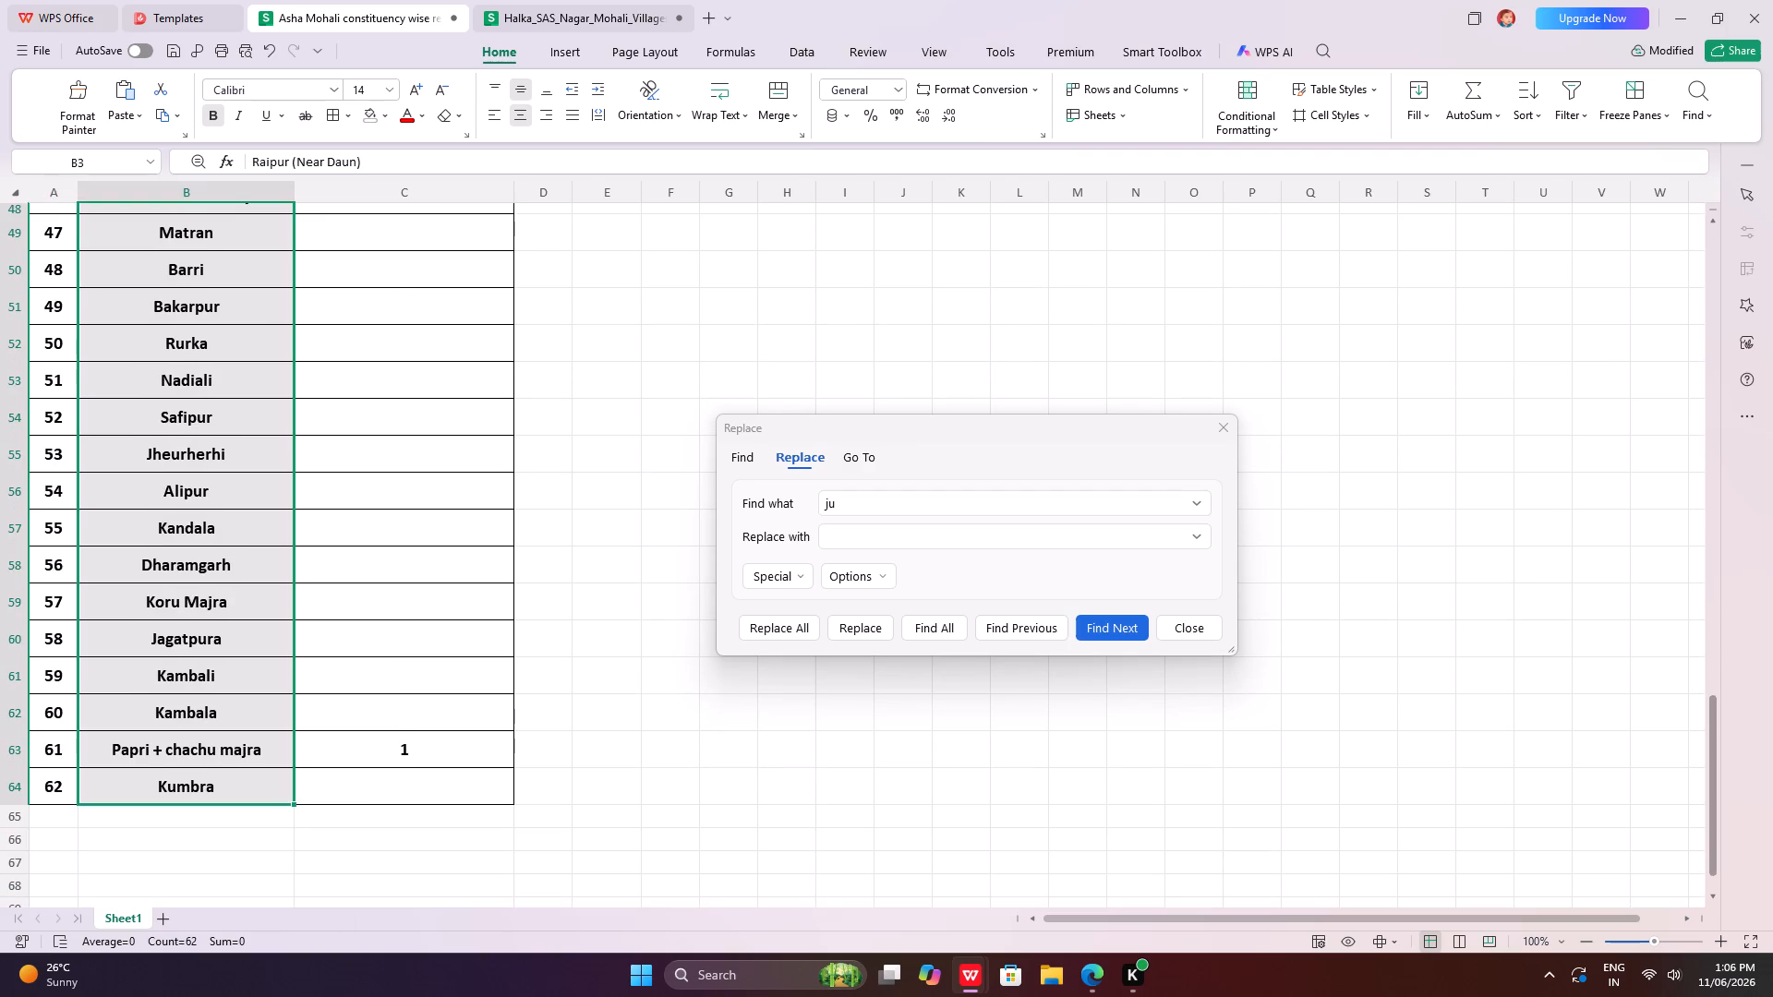
pyautogui.hotkey('ctrl', 's')
pyautogui.click(375, 423)
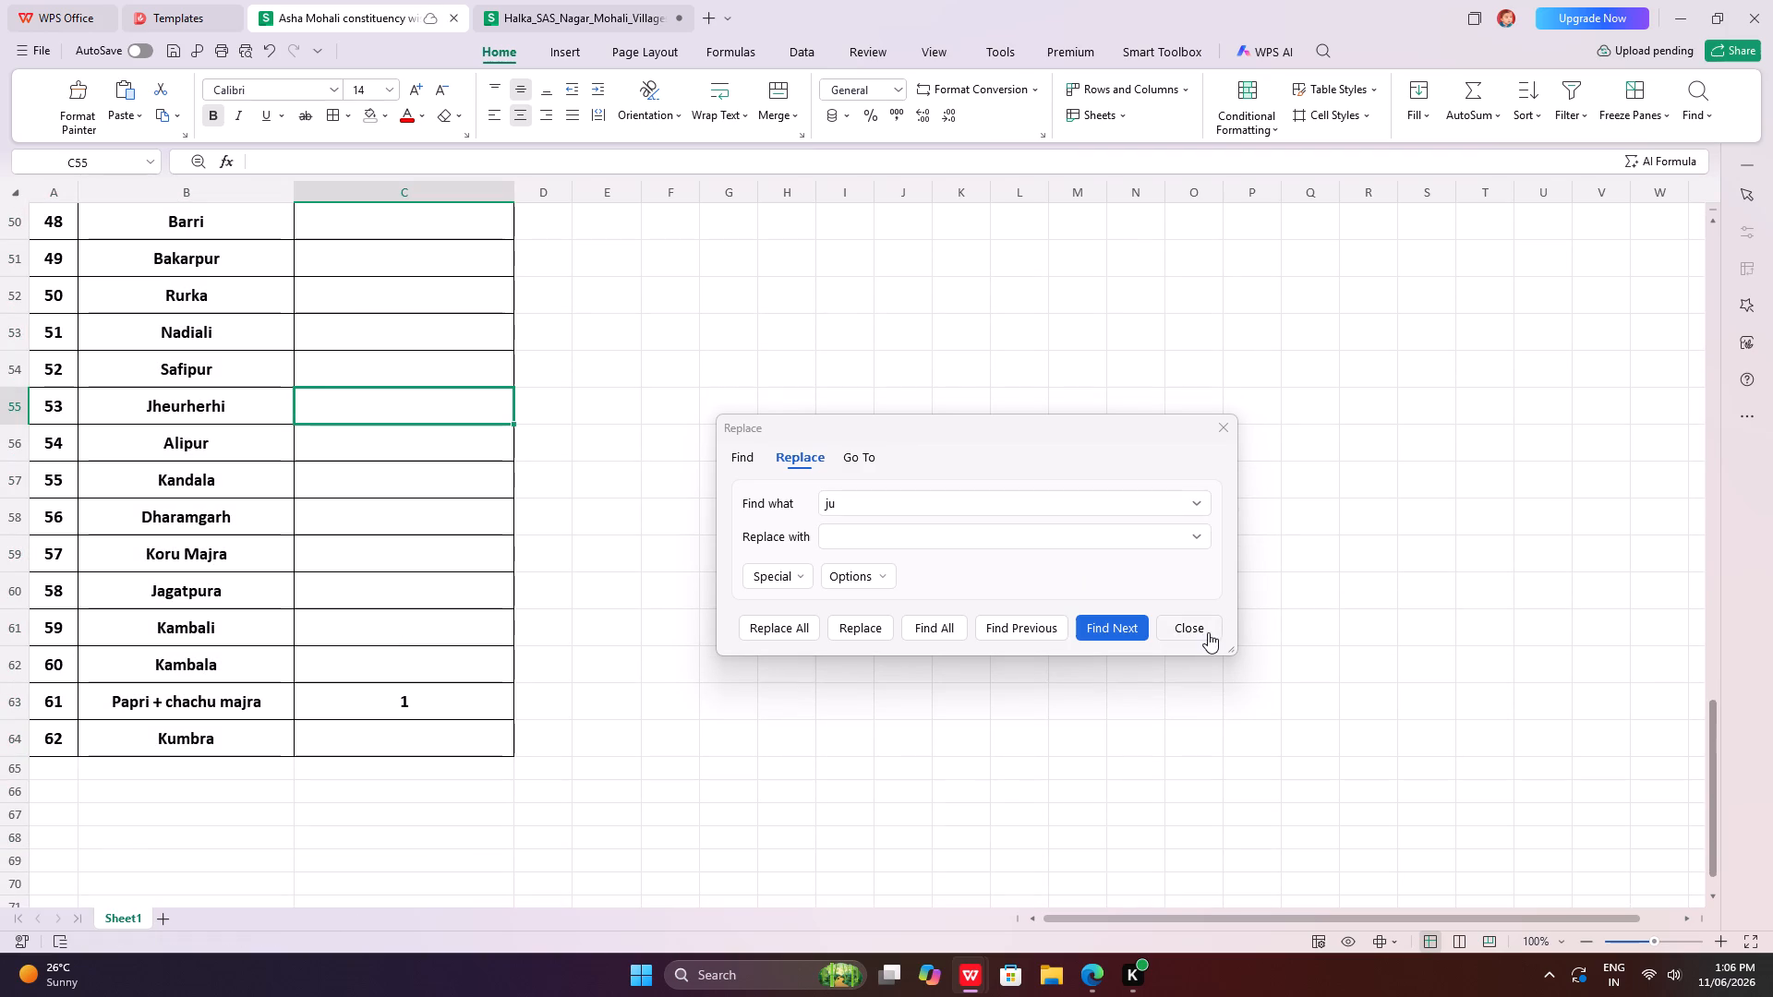
pyautogui.click(1208, 632)
# Apply borders to the title row, covering Halka SAS nagar Mohali and (Comes under Block Gharuan).
pyautogui.moveTo(1712, 763); pyautogui.dragTo(1682, 176)
pyautogui.click(759, 457)
pyautogui.moveTo(71, 235); pyautogui.dragTo(164, 240)
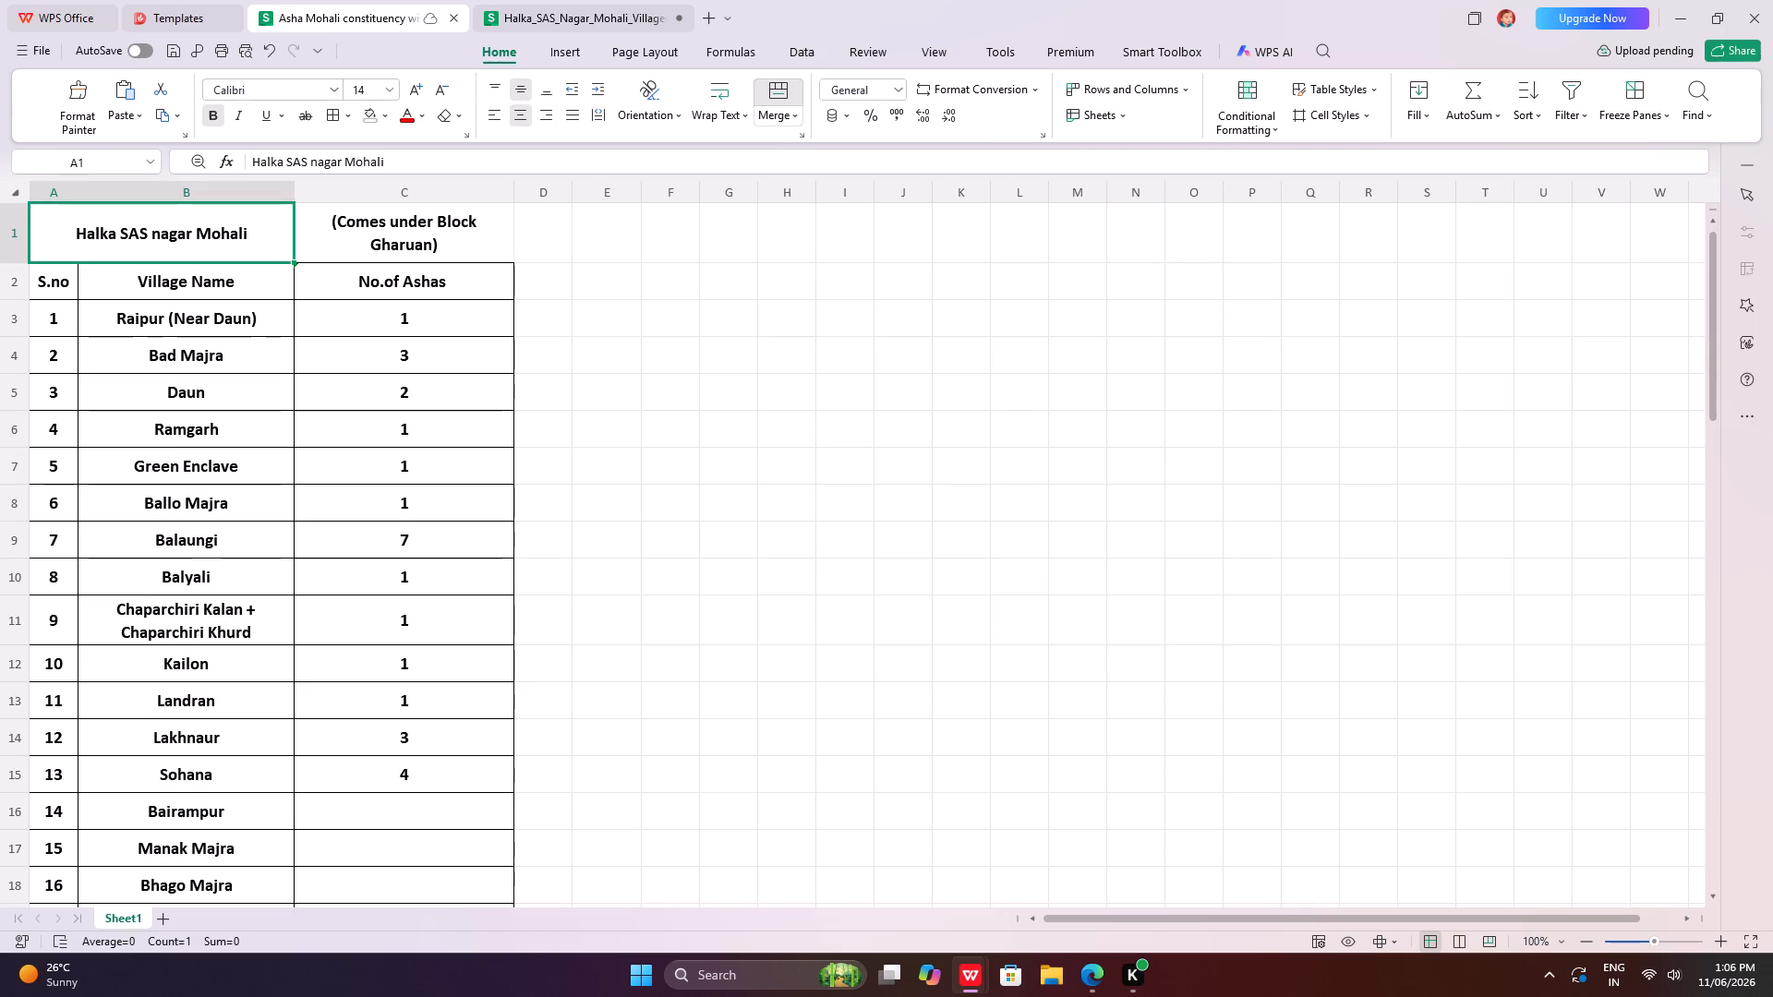
pyautogui.moveTo(164, 240); pyautogui.dragTo(412, 242)
pyautogui.click(336, 115)
pyautogui.click(345, 428)
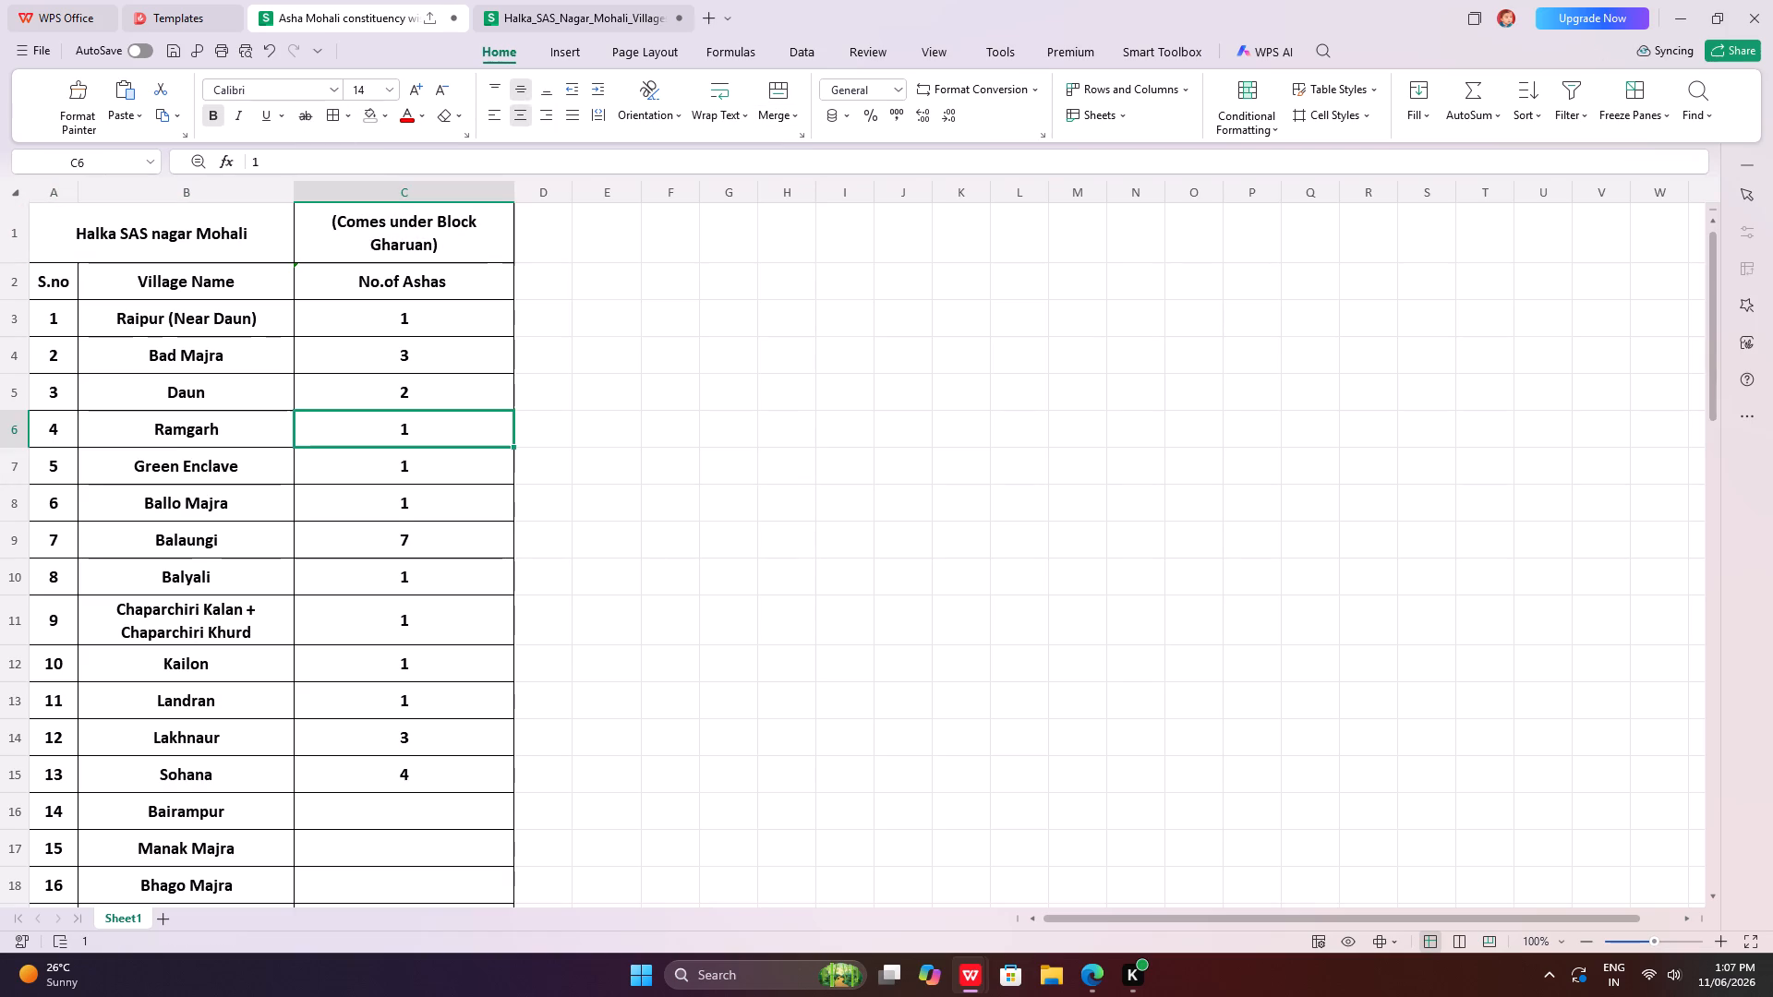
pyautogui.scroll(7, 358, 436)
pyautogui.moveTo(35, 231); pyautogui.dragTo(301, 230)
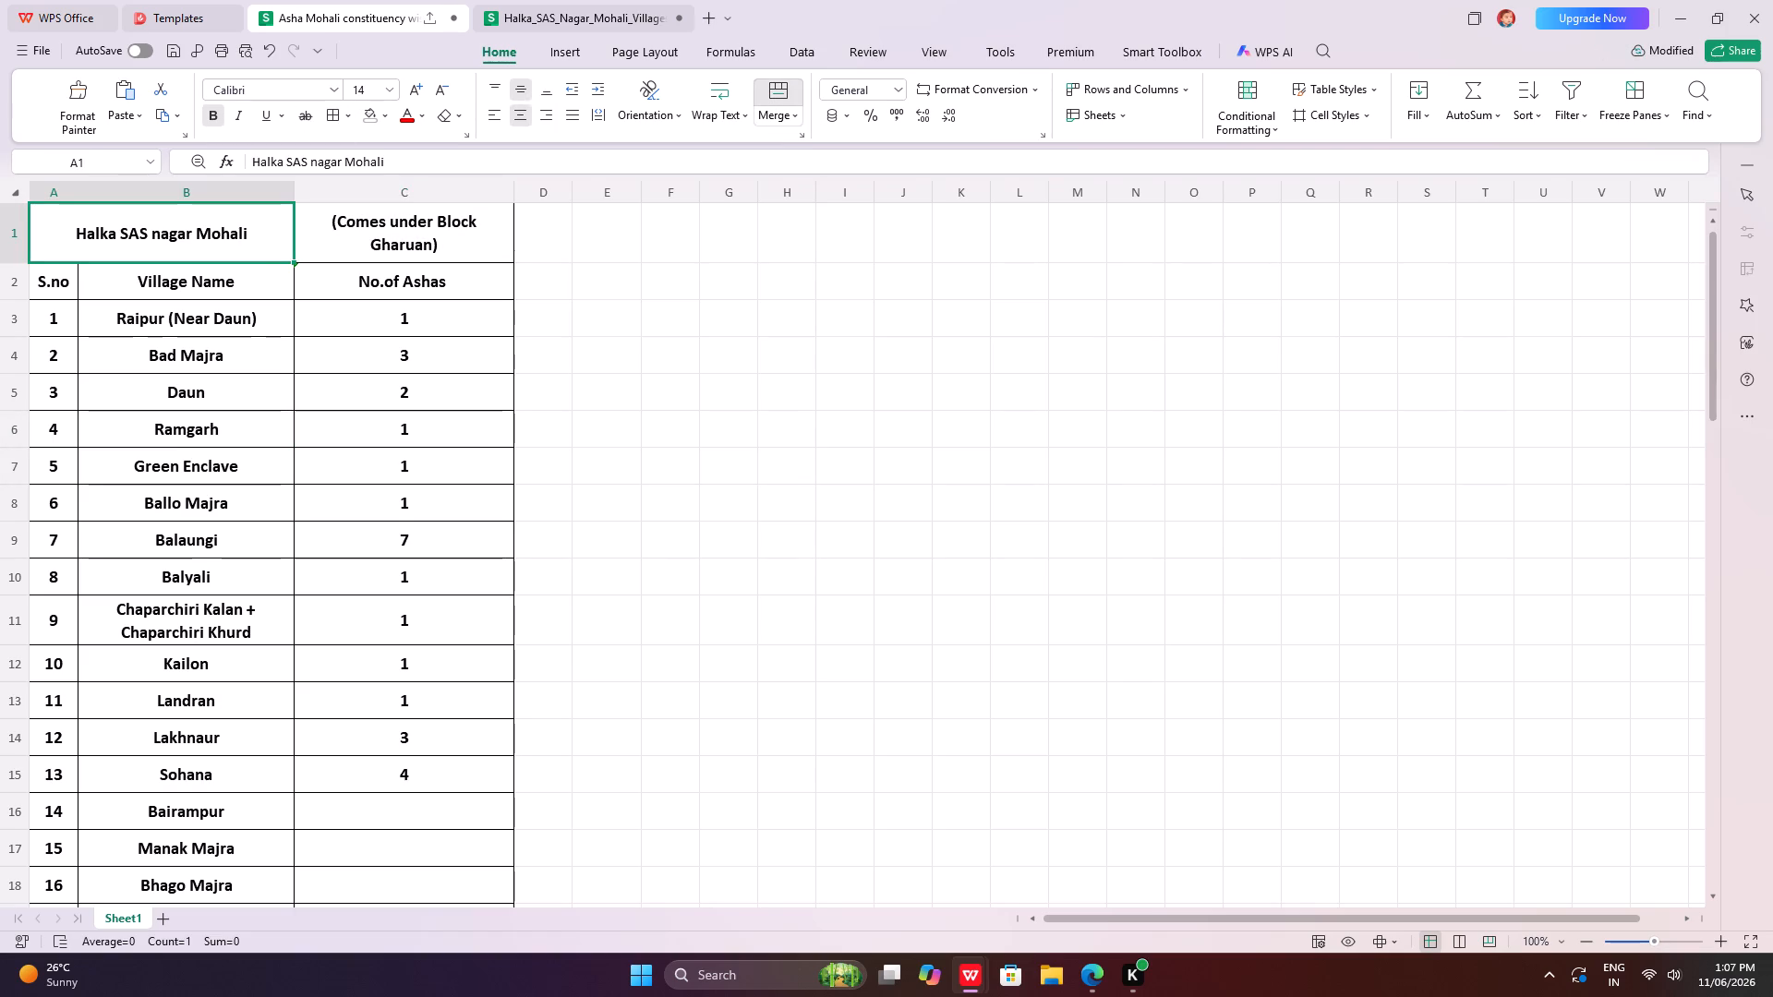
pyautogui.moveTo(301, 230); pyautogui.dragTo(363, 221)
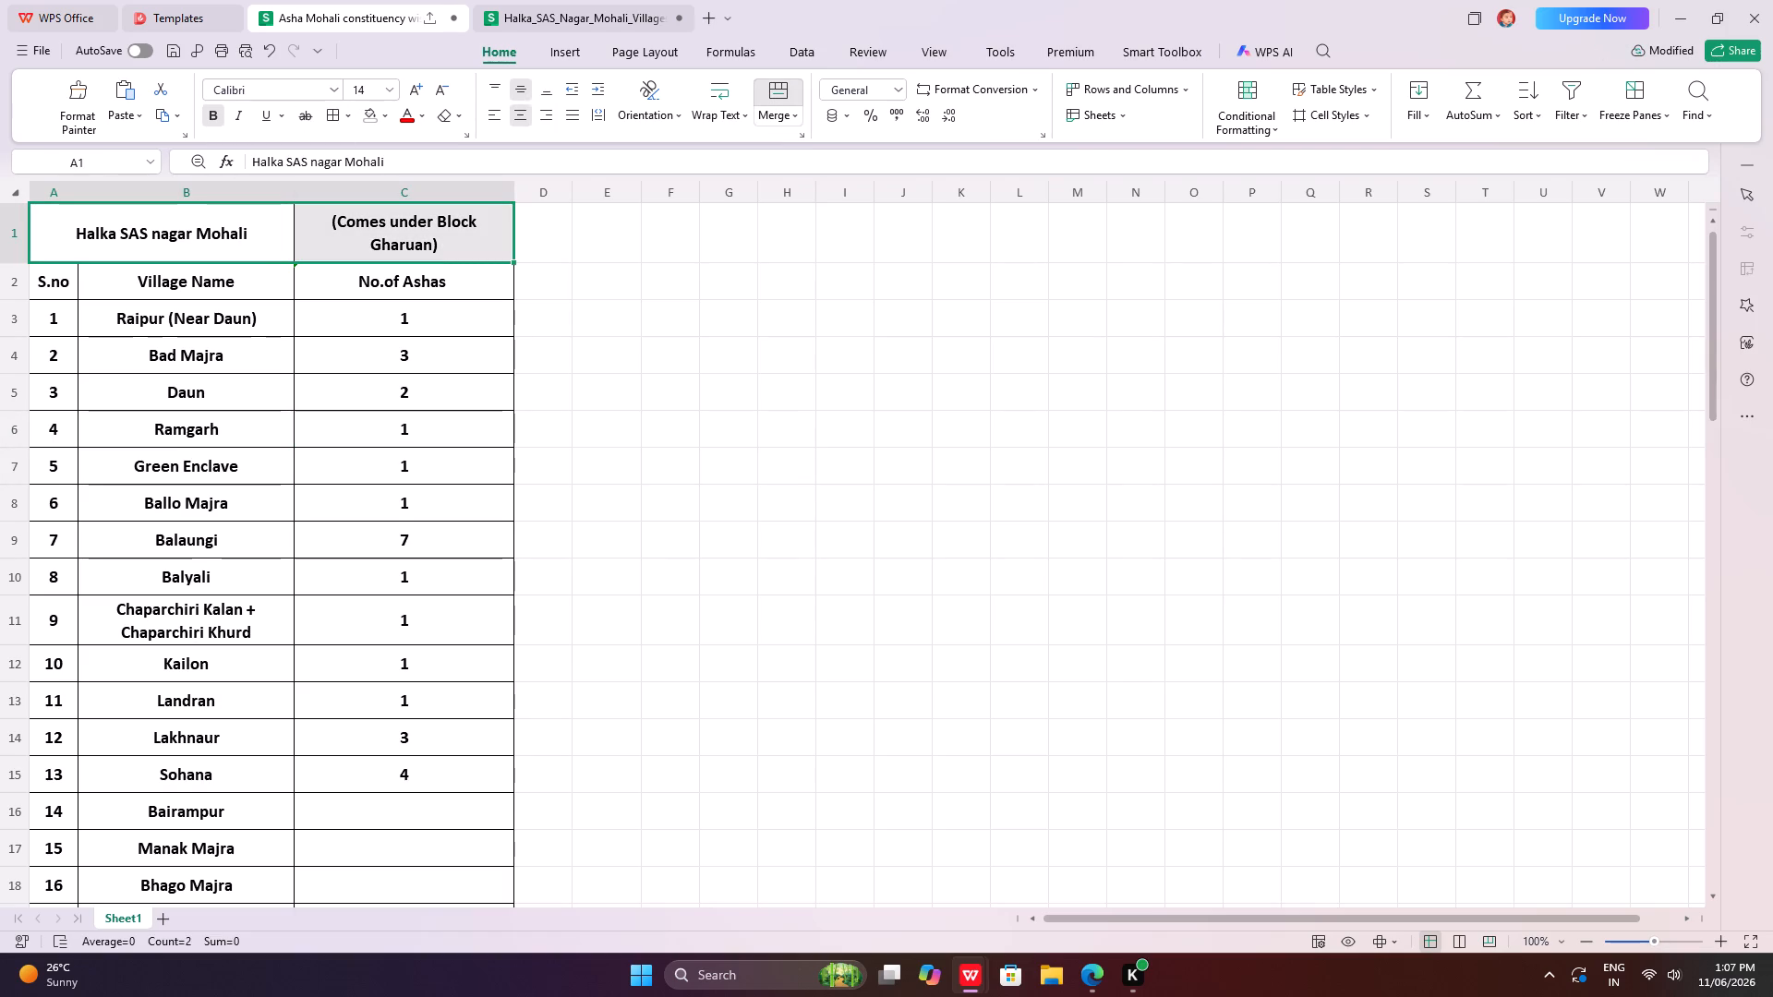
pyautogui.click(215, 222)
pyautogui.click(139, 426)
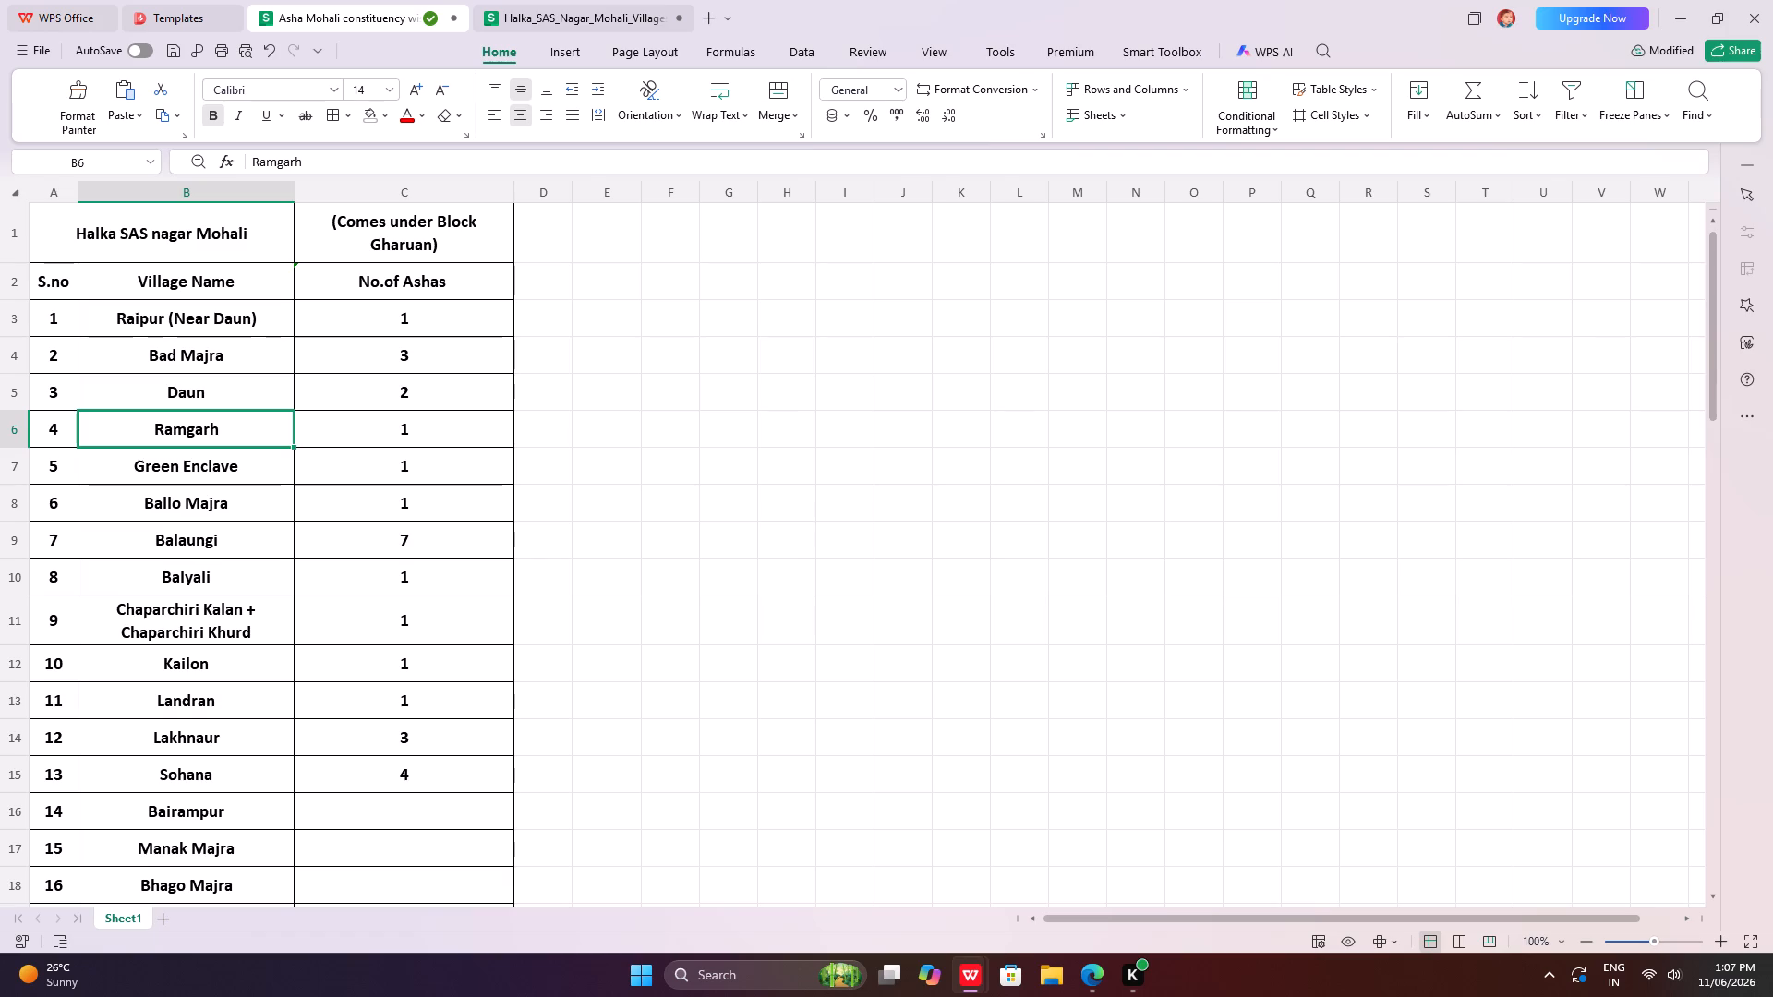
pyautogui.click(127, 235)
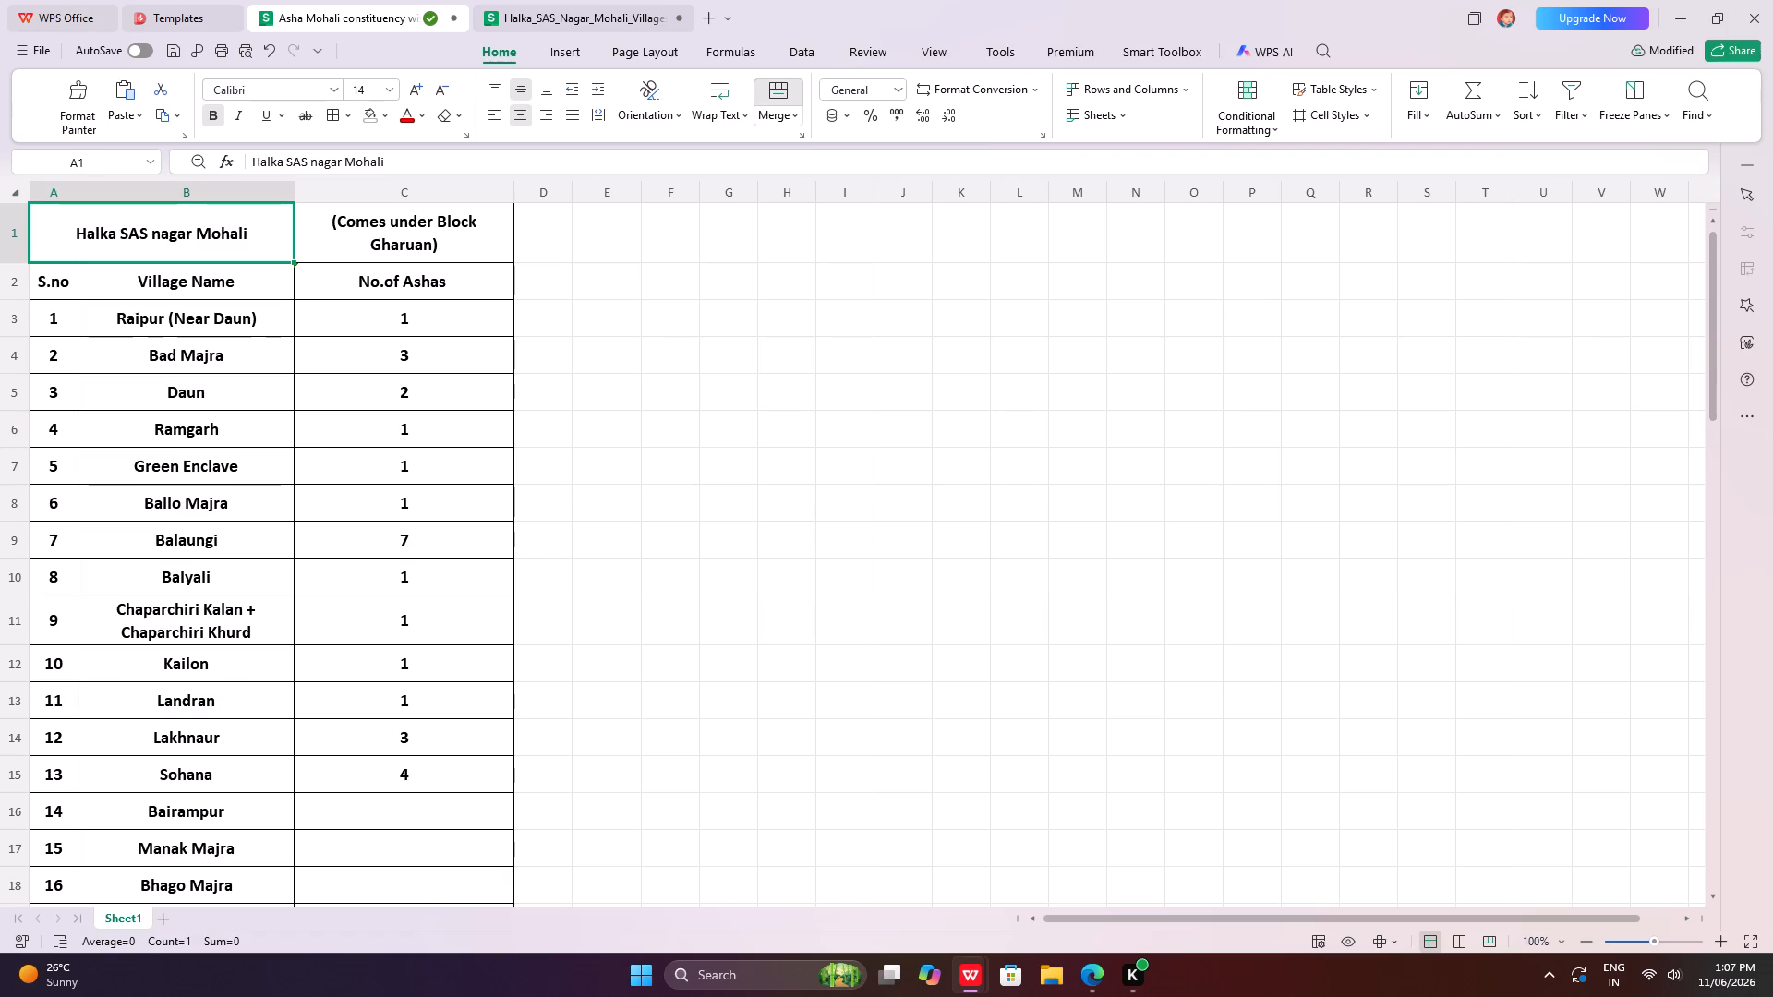
# Check the renumbered village list down to Kumbra and save the workbook.
pyautogui.scroll(-11, 225, 504)
pyautogui.scroll(-12, 312, 583)
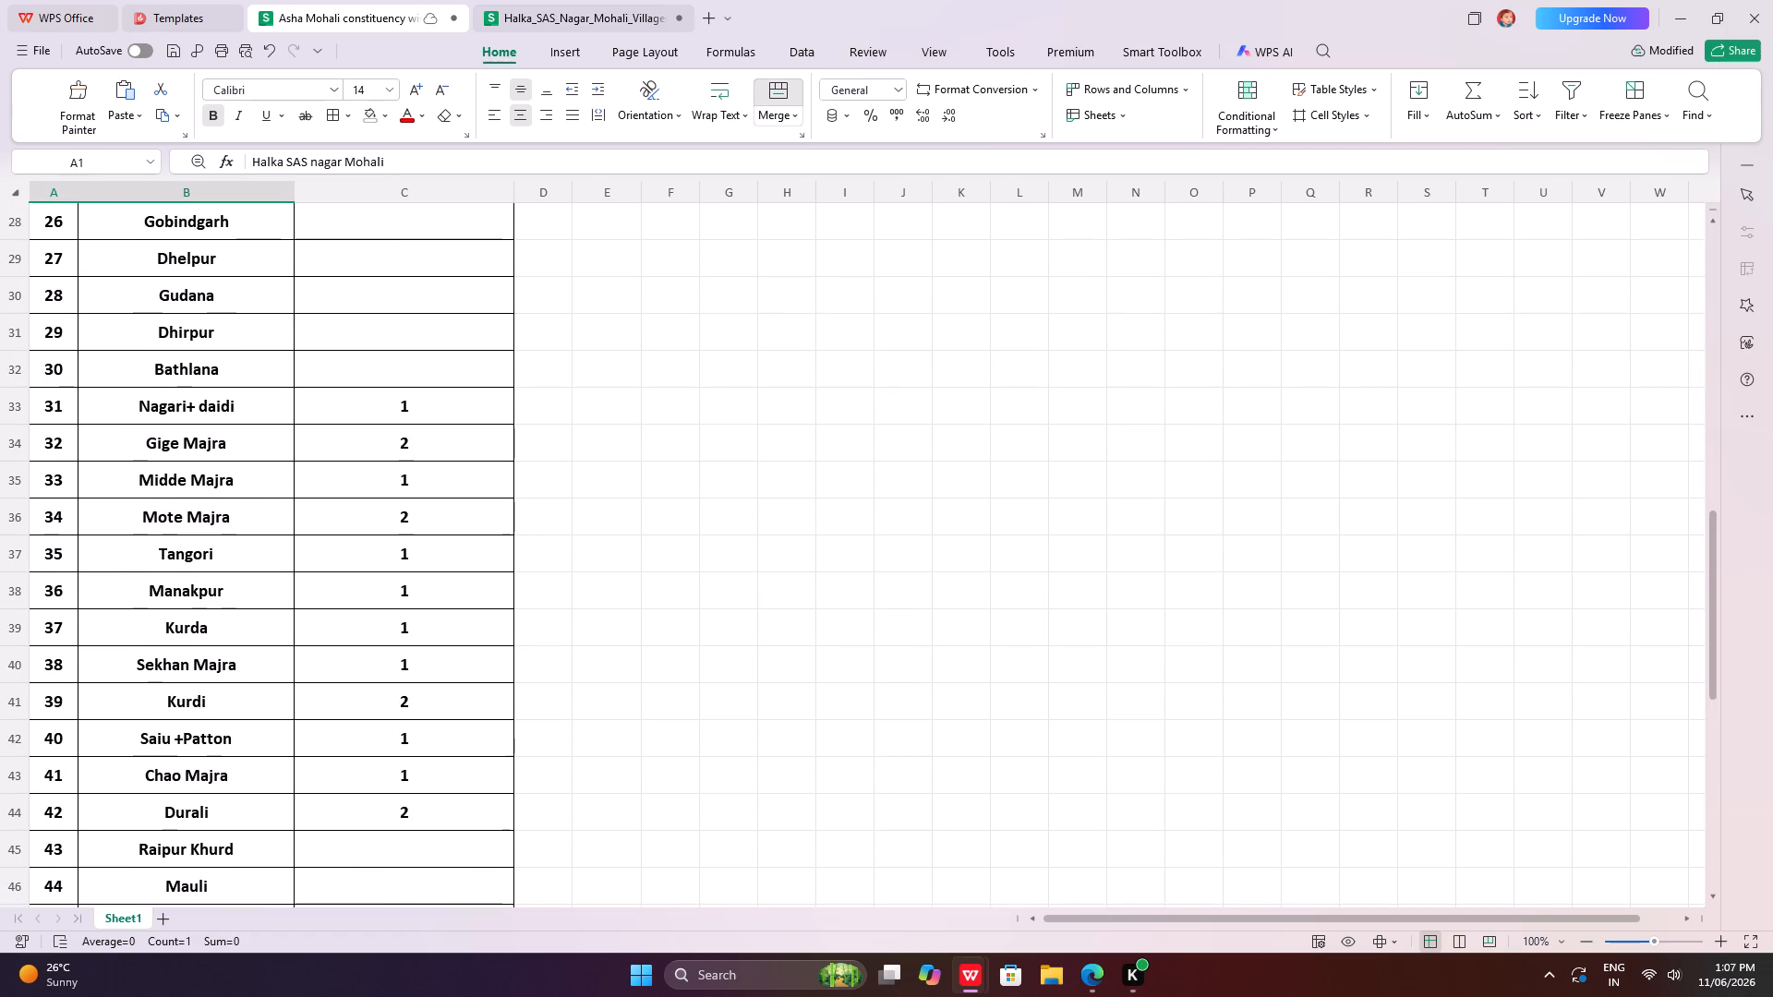
pyautogui.scroll(-4, 334, 611)
pyautogui.scroll(-18, 344, 606)
pyautogui.scroll(3, 356, 600)
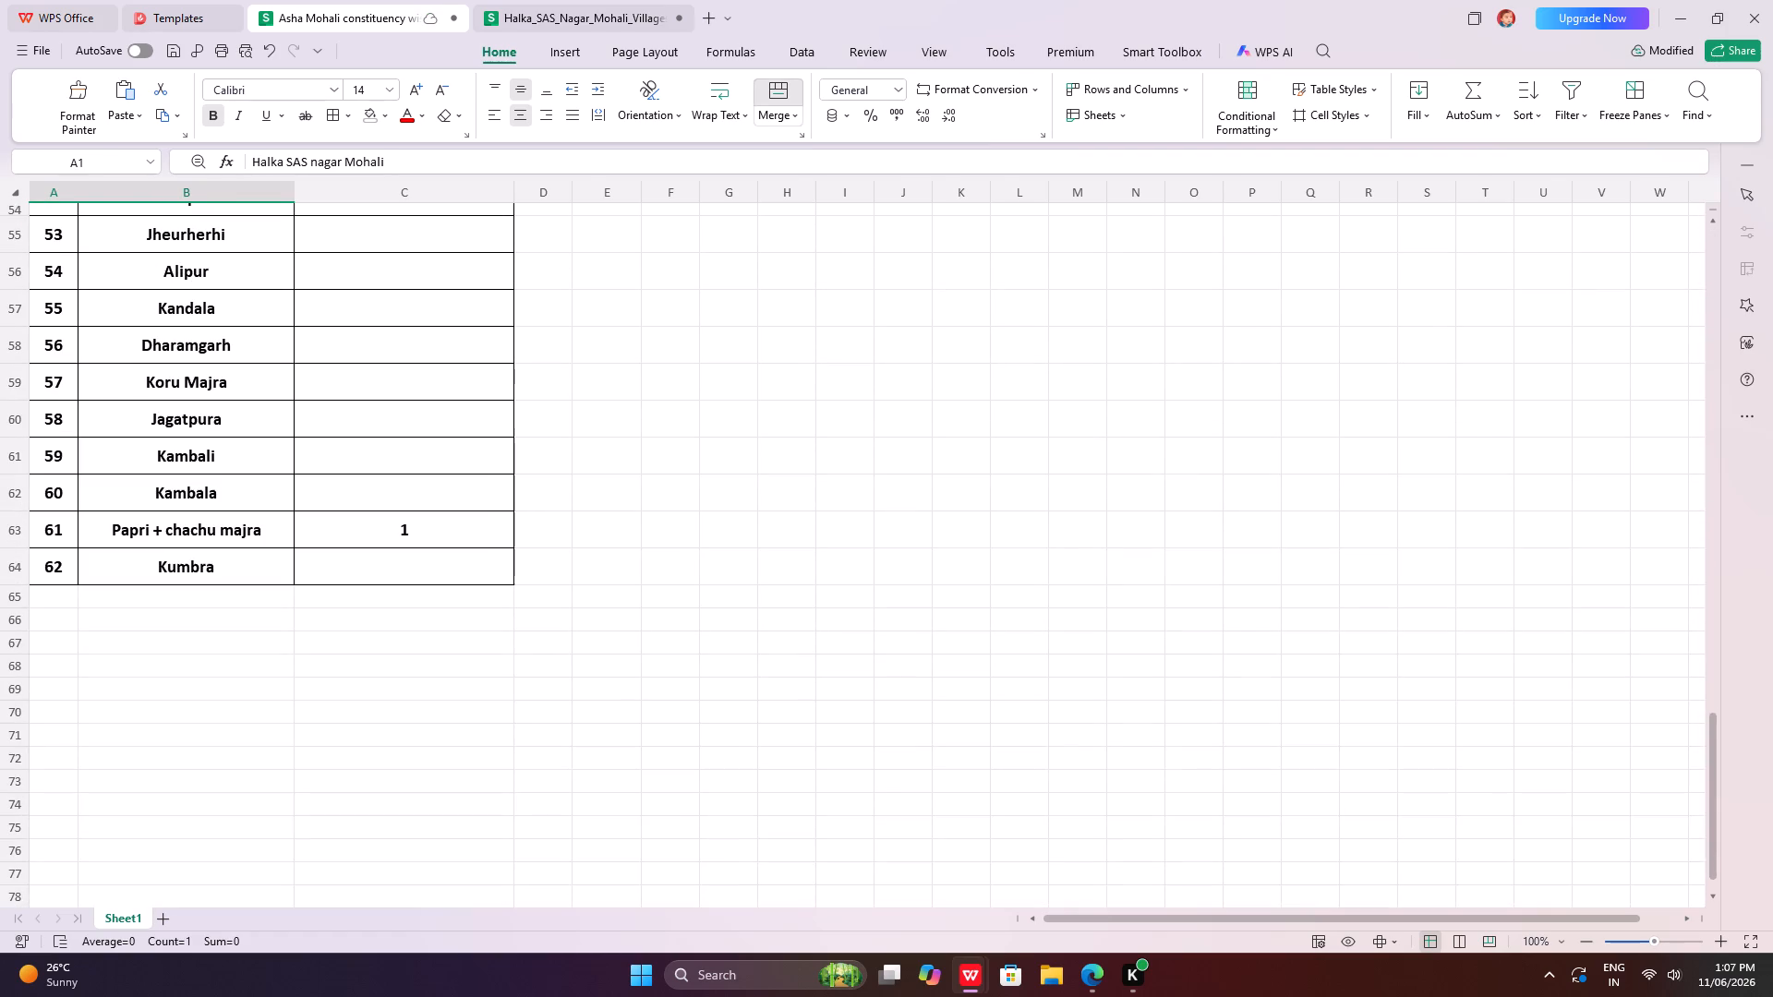
pyautogui.click(31, 49)
pyautogui.click(75, 179)
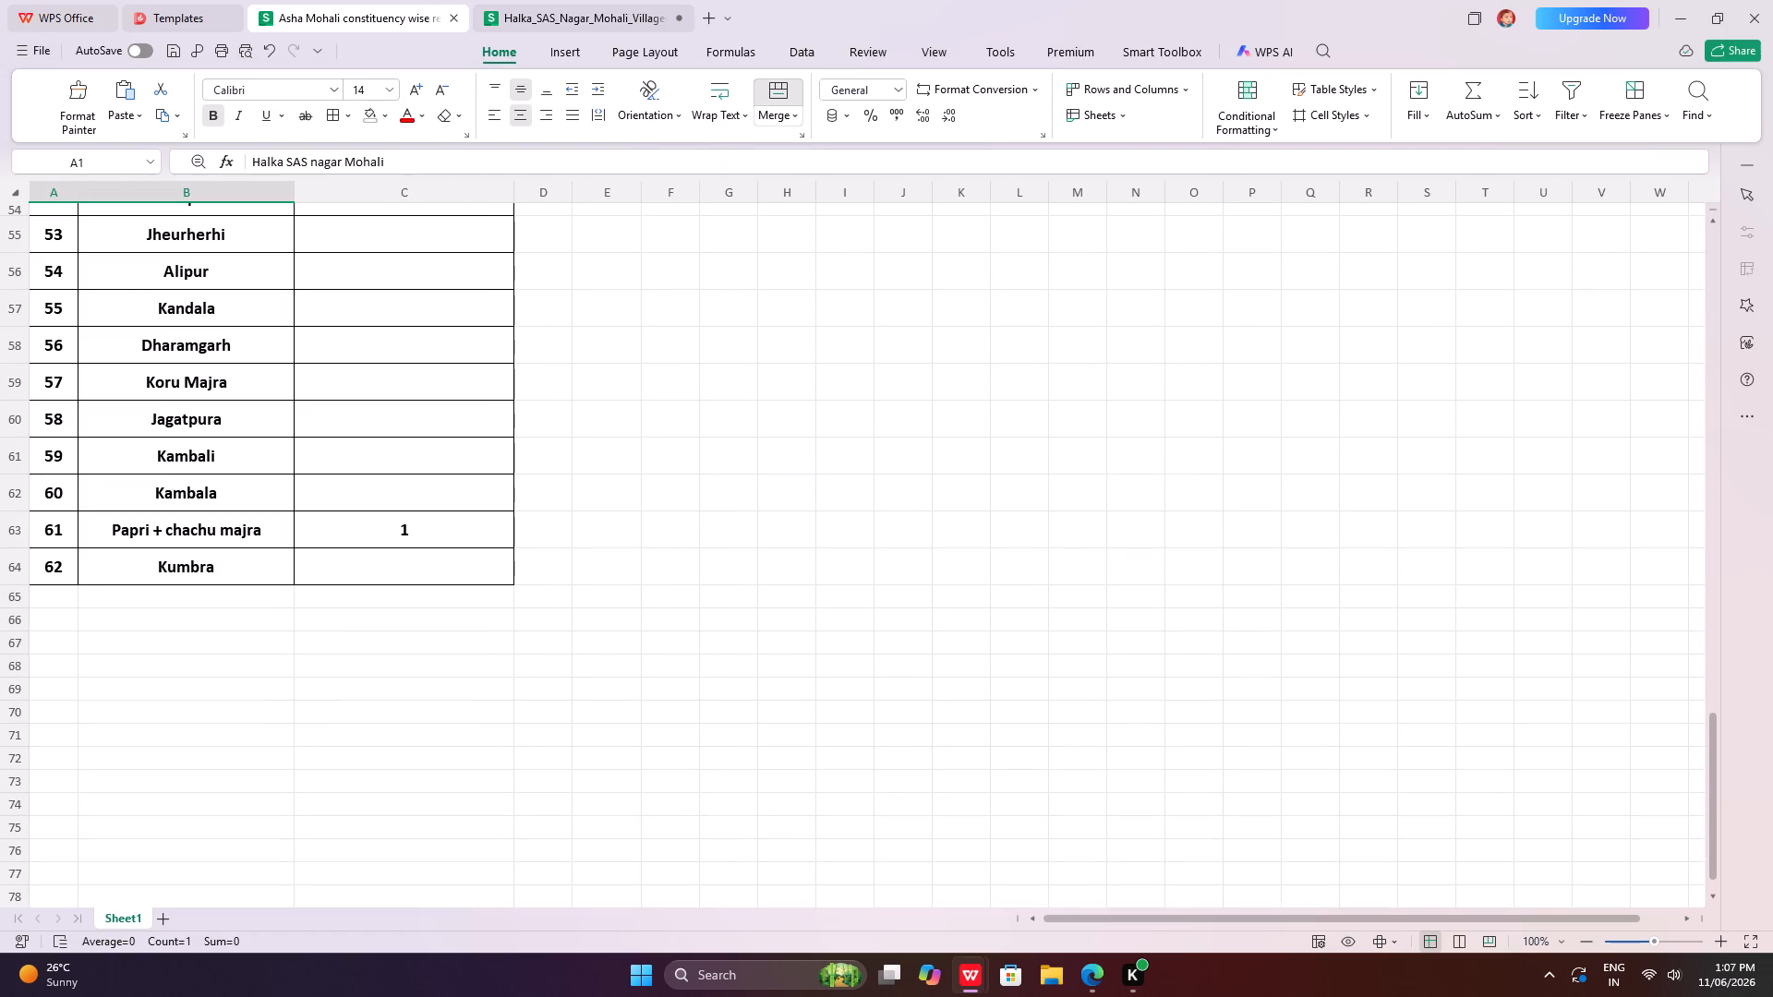
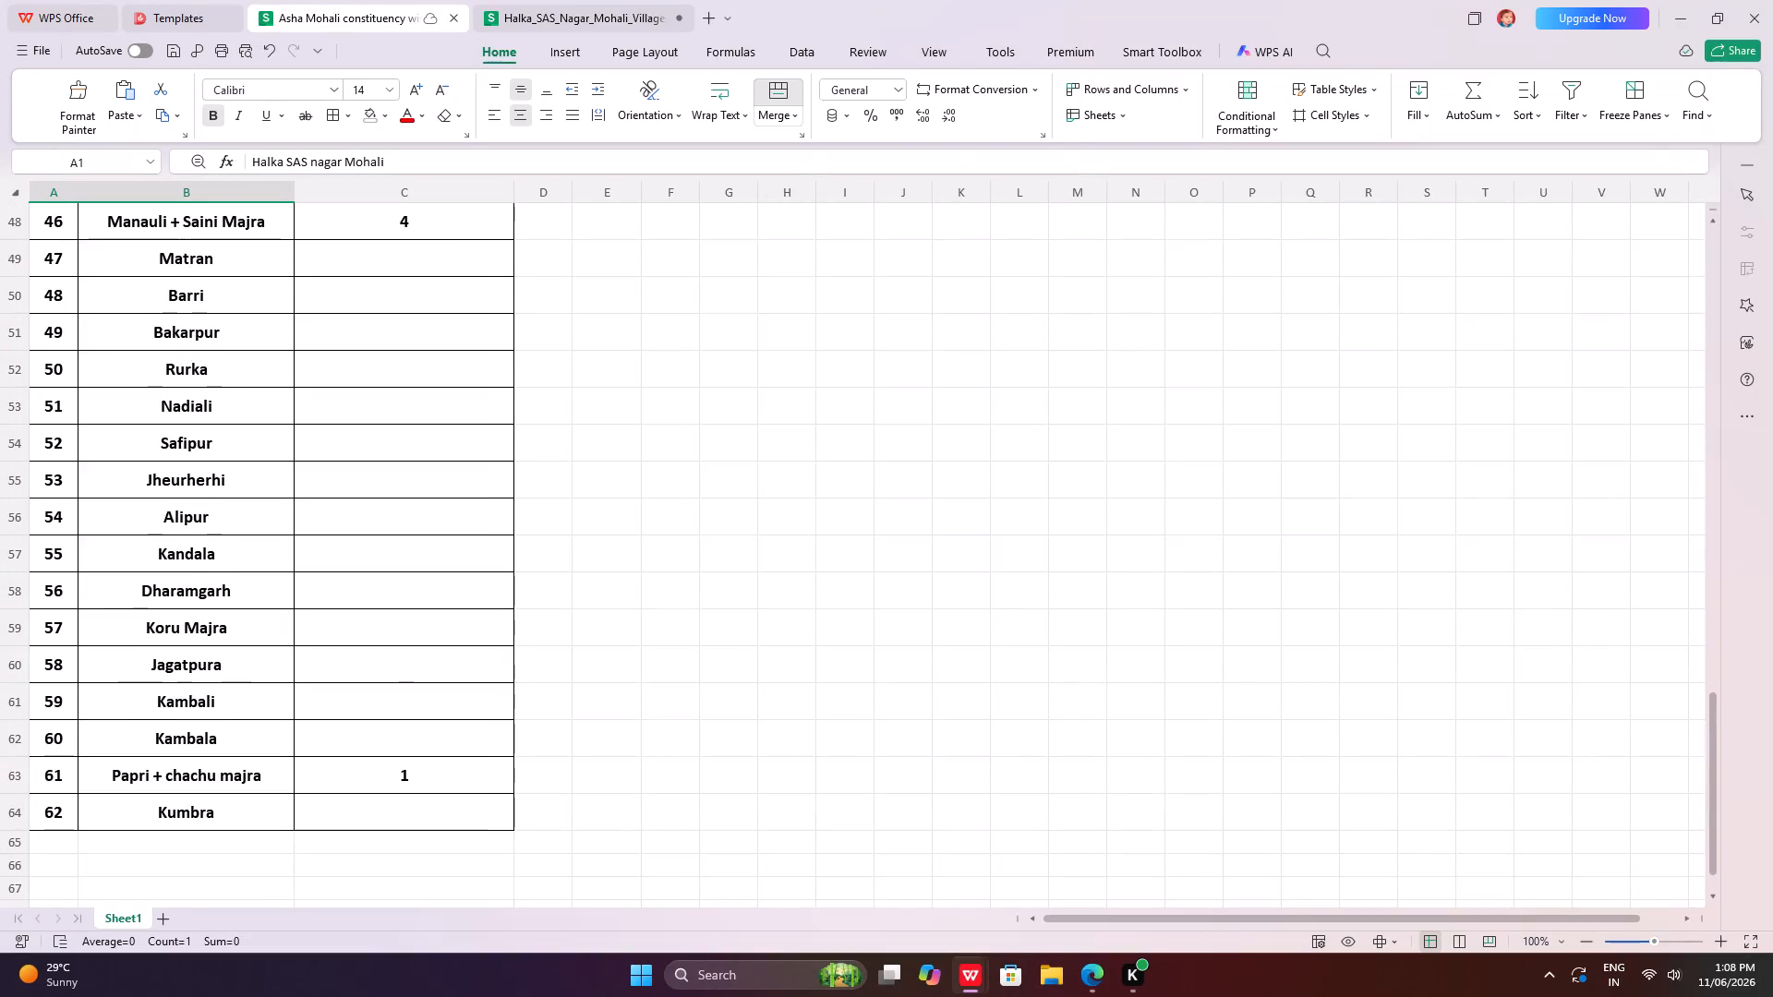
# Save the Asha Mohali constituency workbook with the renumbered village list.
pyautogui.scroll(16, 312, 662)
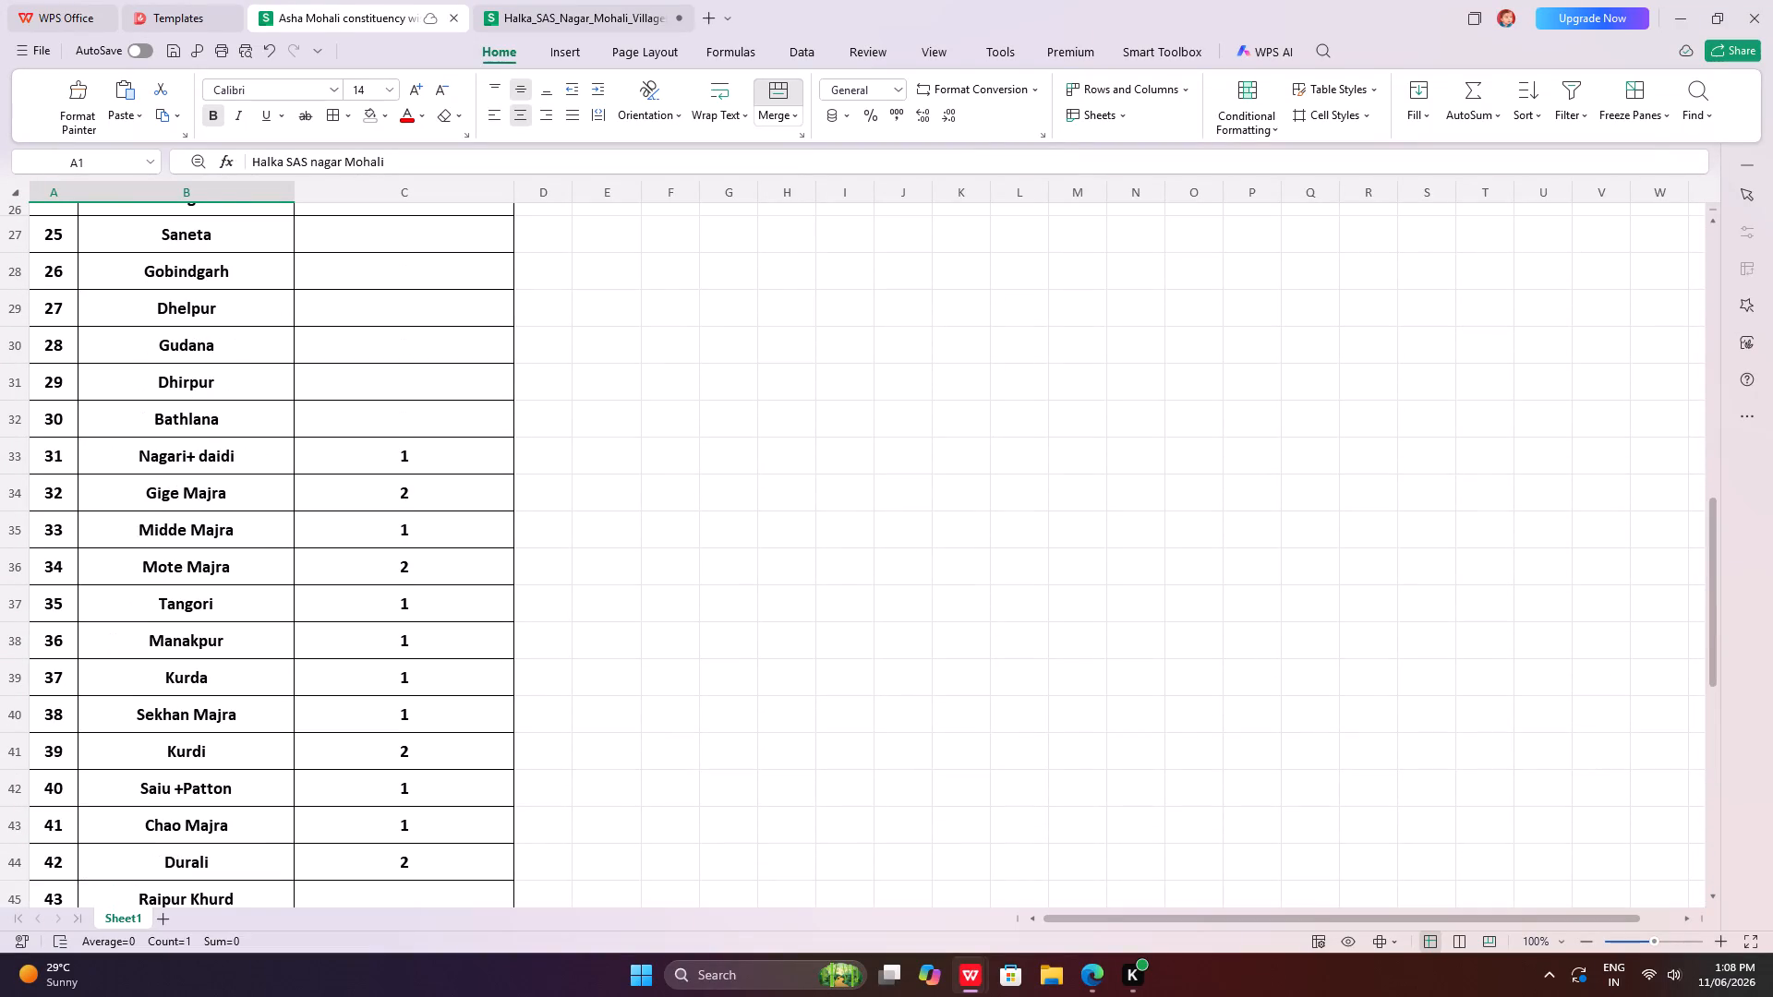
pyautogui.hotkey('ctrl', 's')
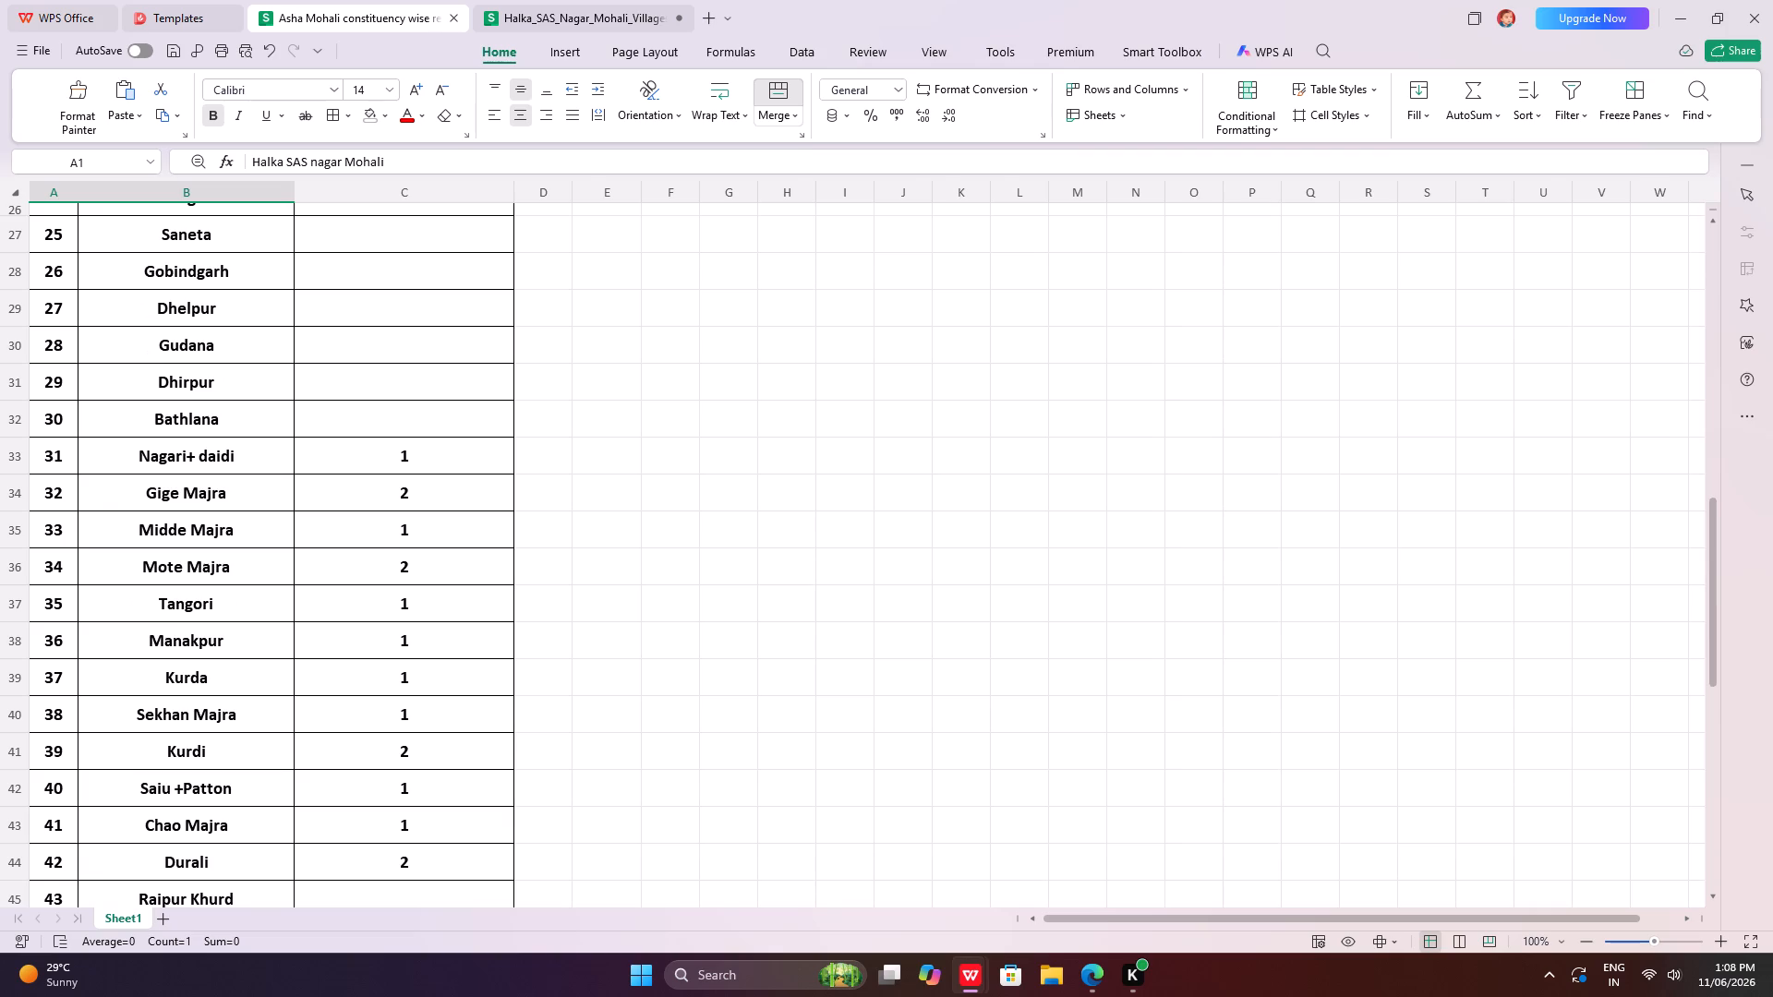
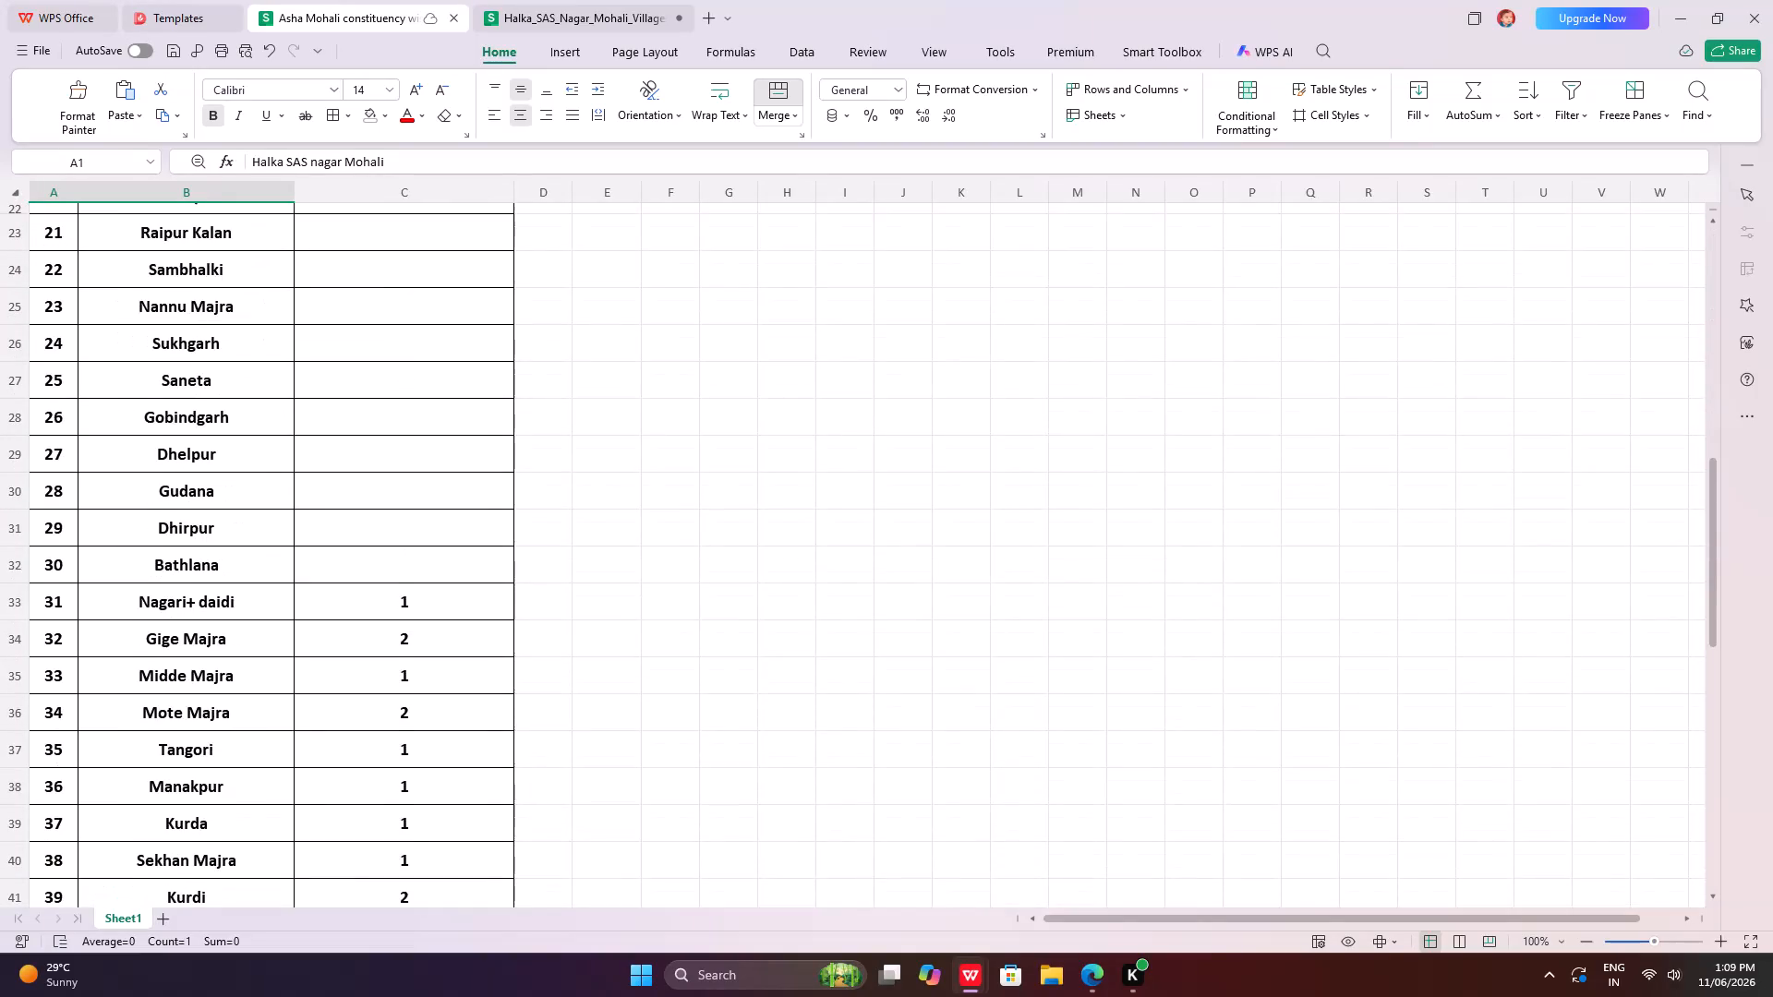
# Review the village list and its Asha counts from the last entry, Kumbra, back up to the first rows.
pyautogui.scroll(-20, 466, 739)
pyautogui.scroll(-3, 466, 739)
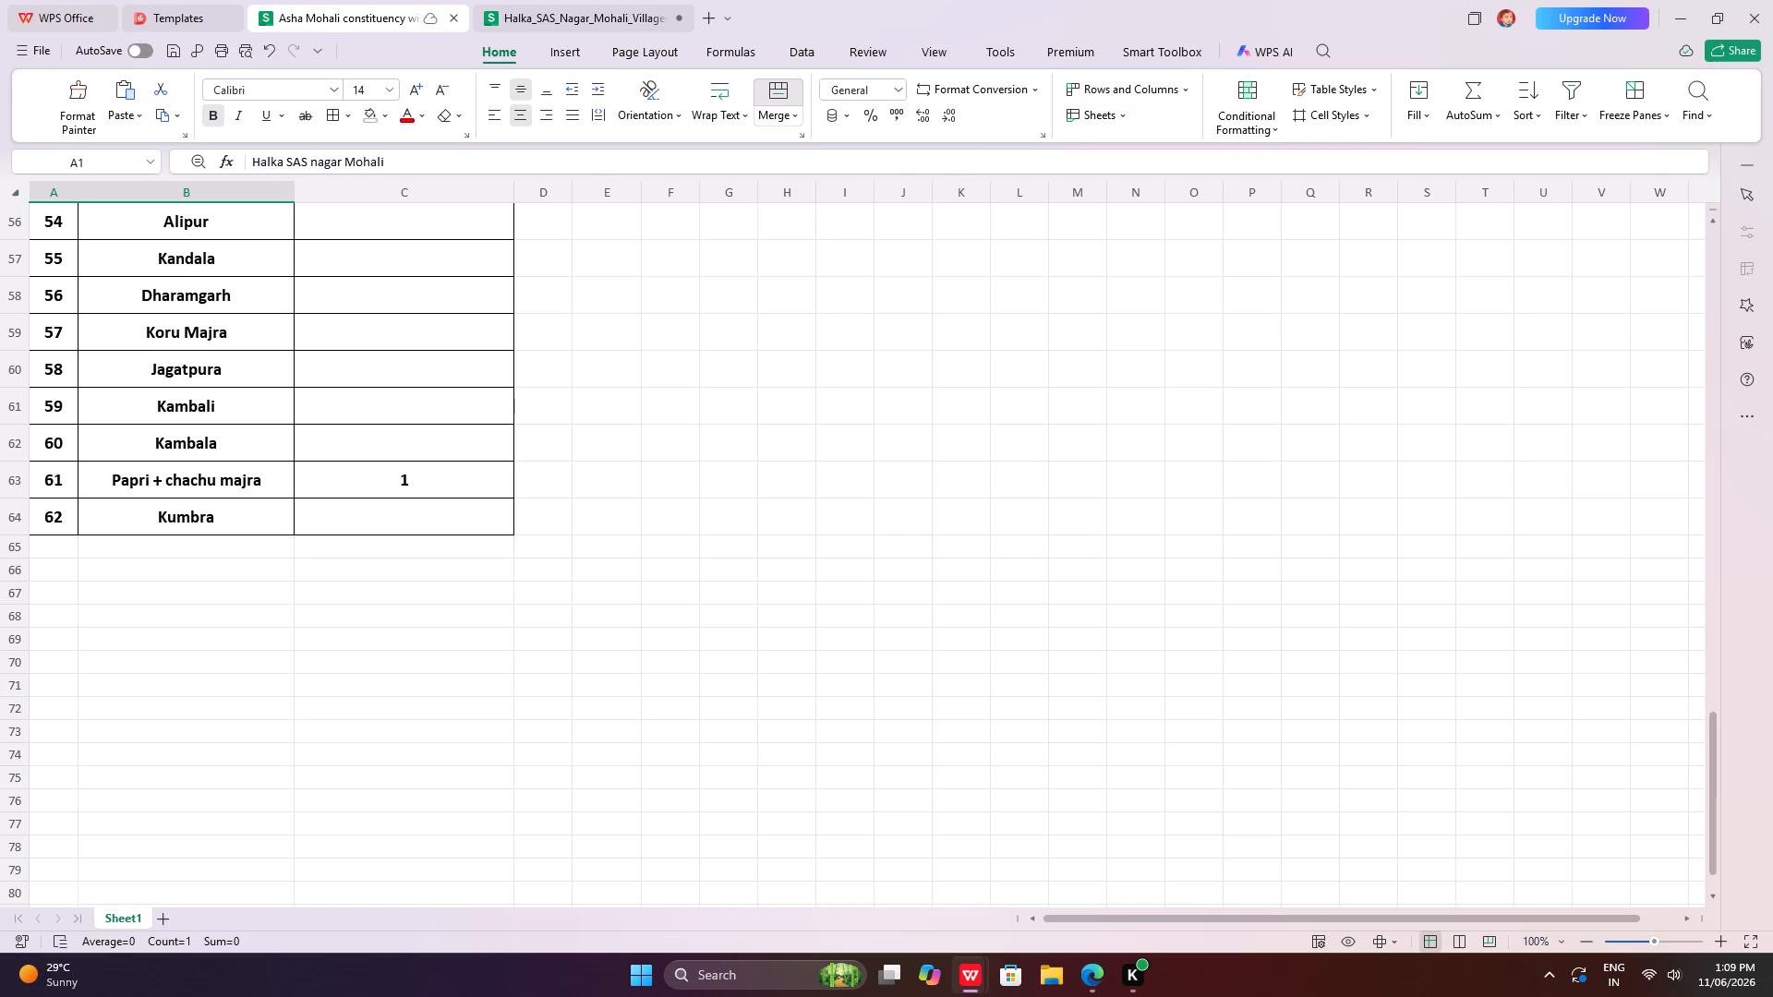
pyautogui.scroll(3, 474, 735)
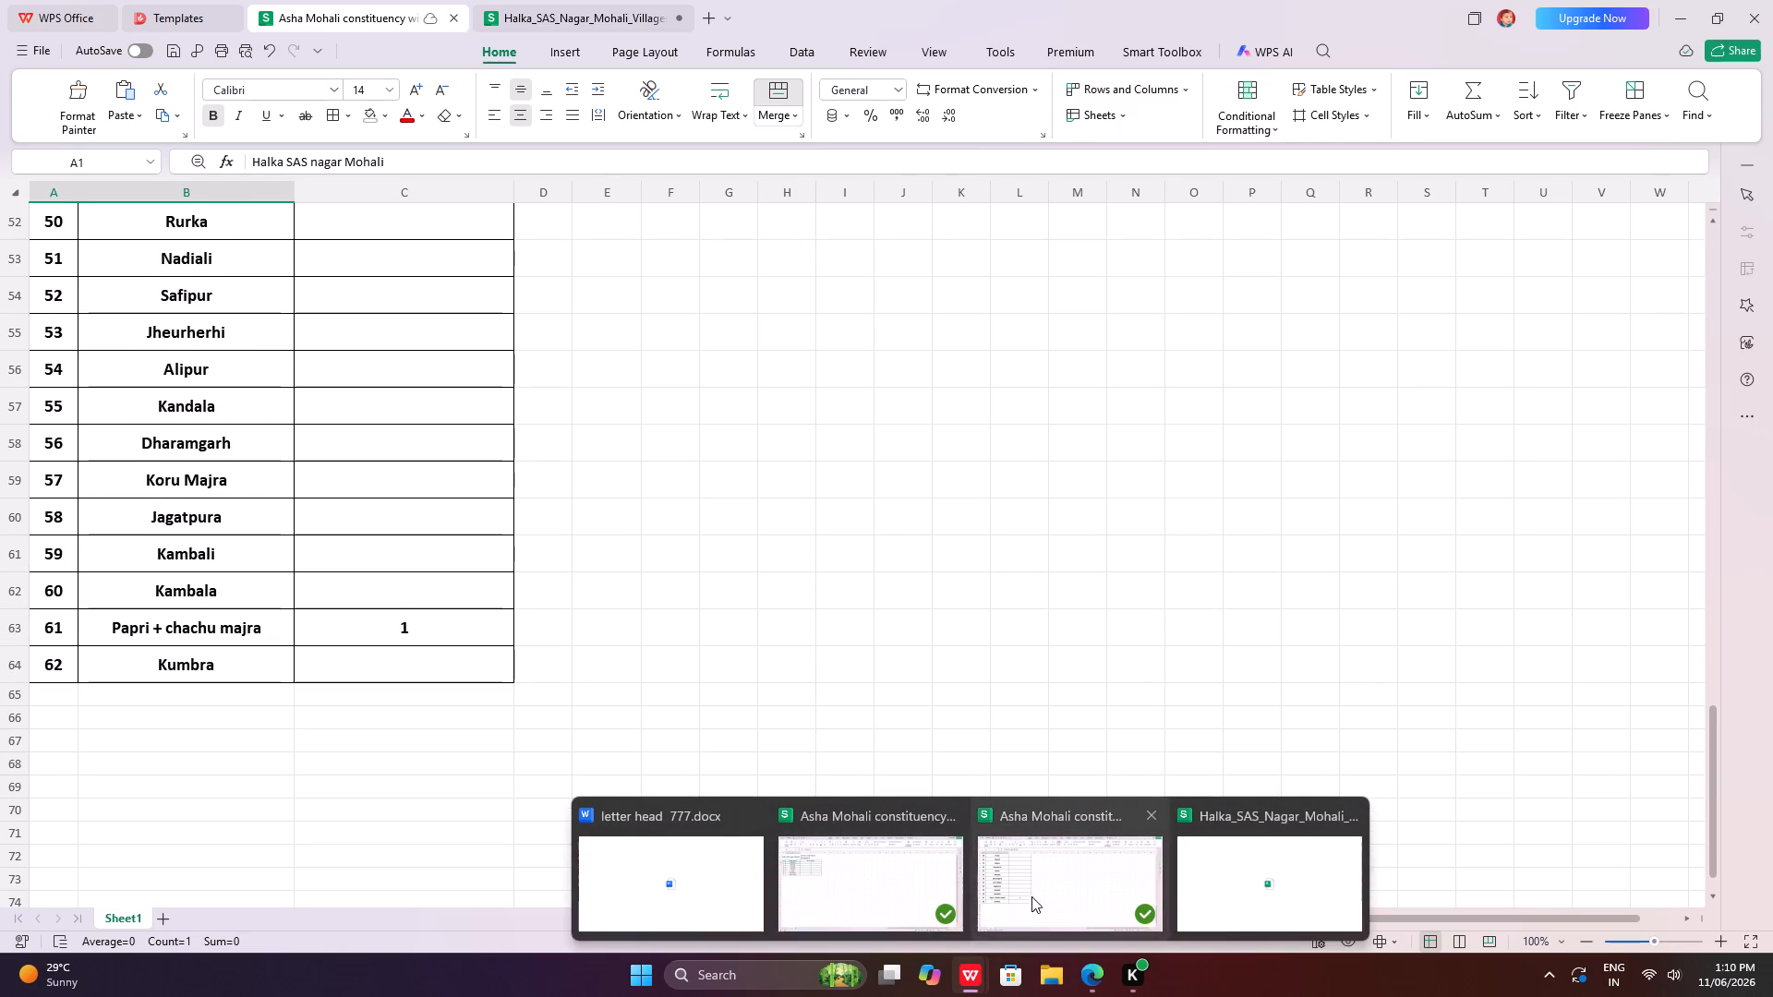
pyautogui.click(256, 837)
pyautogui.scroll(16, 224, 781)
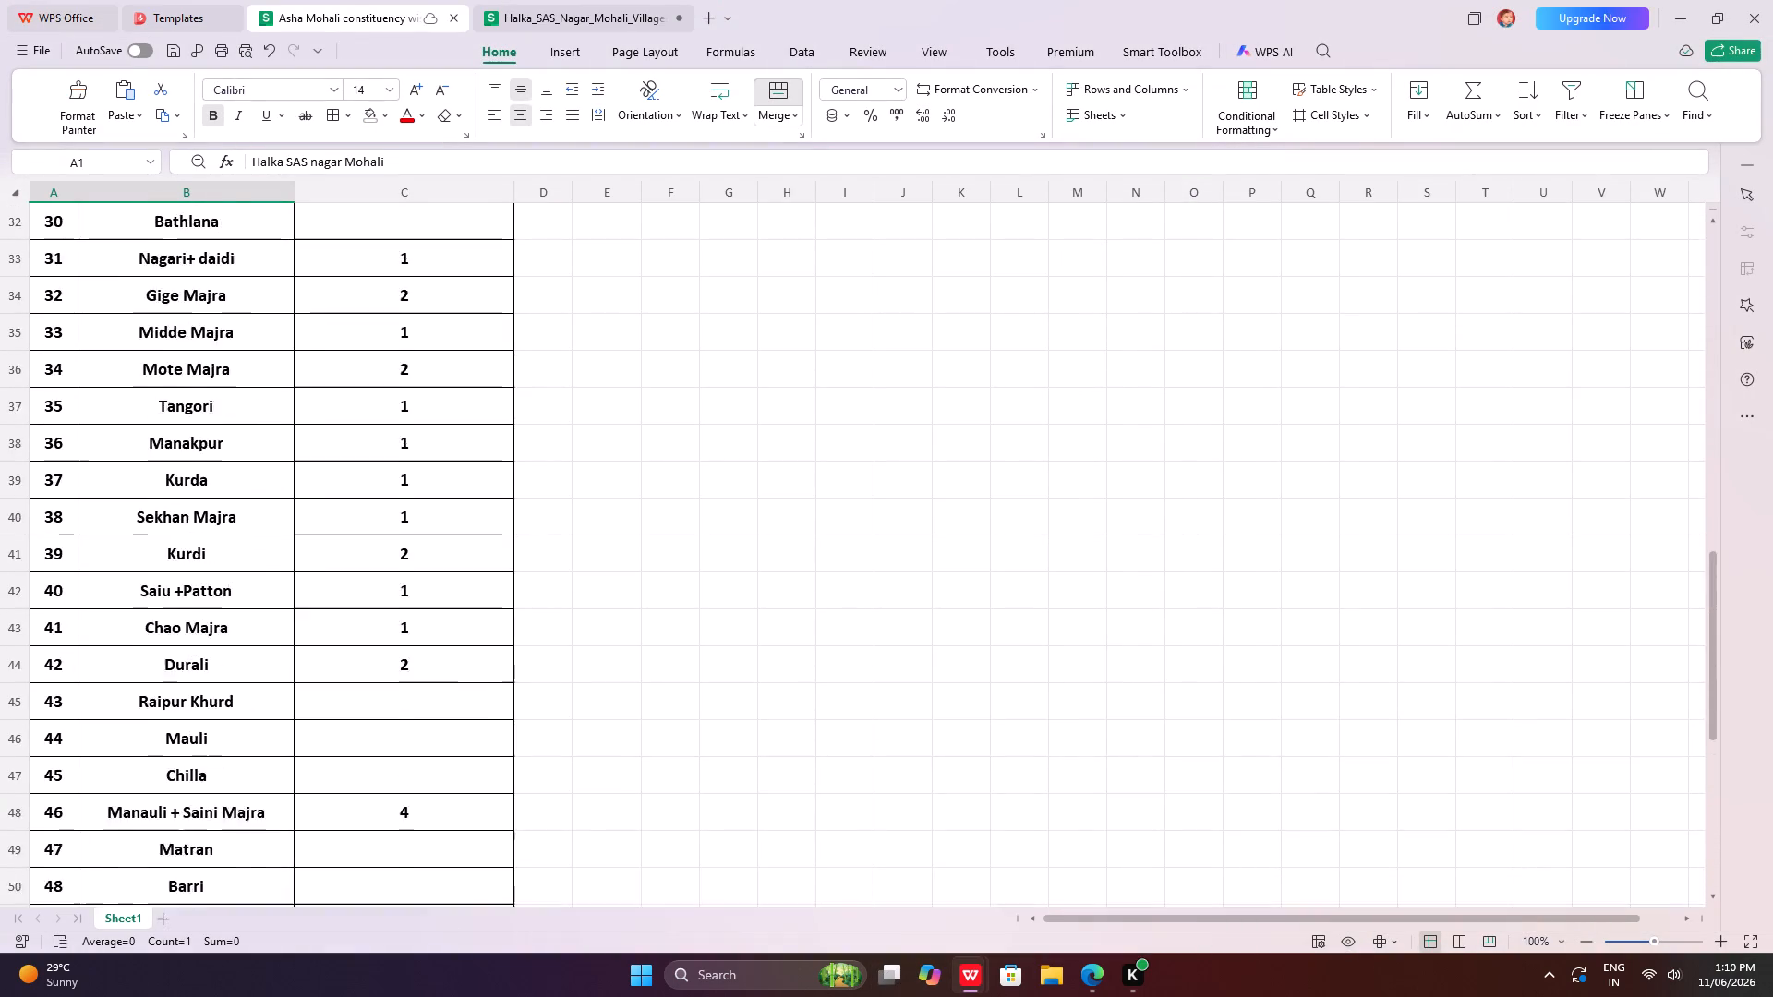
pyautogui.scroll(18, 235, 754)
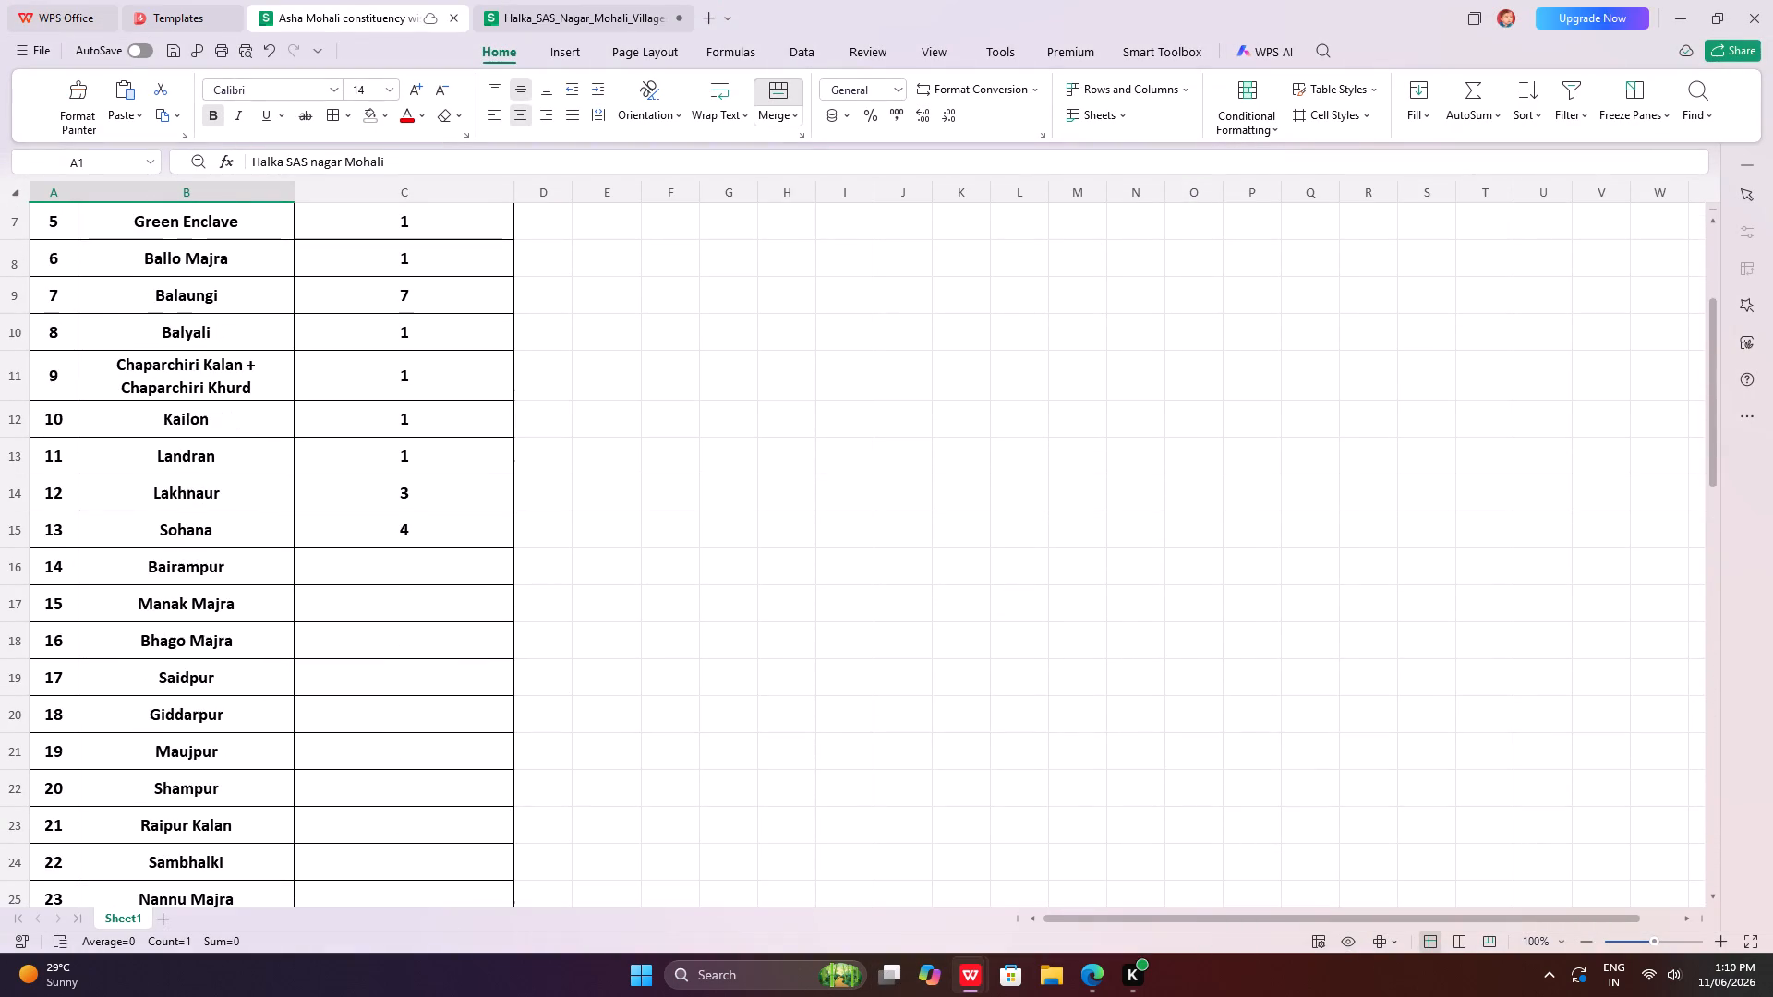
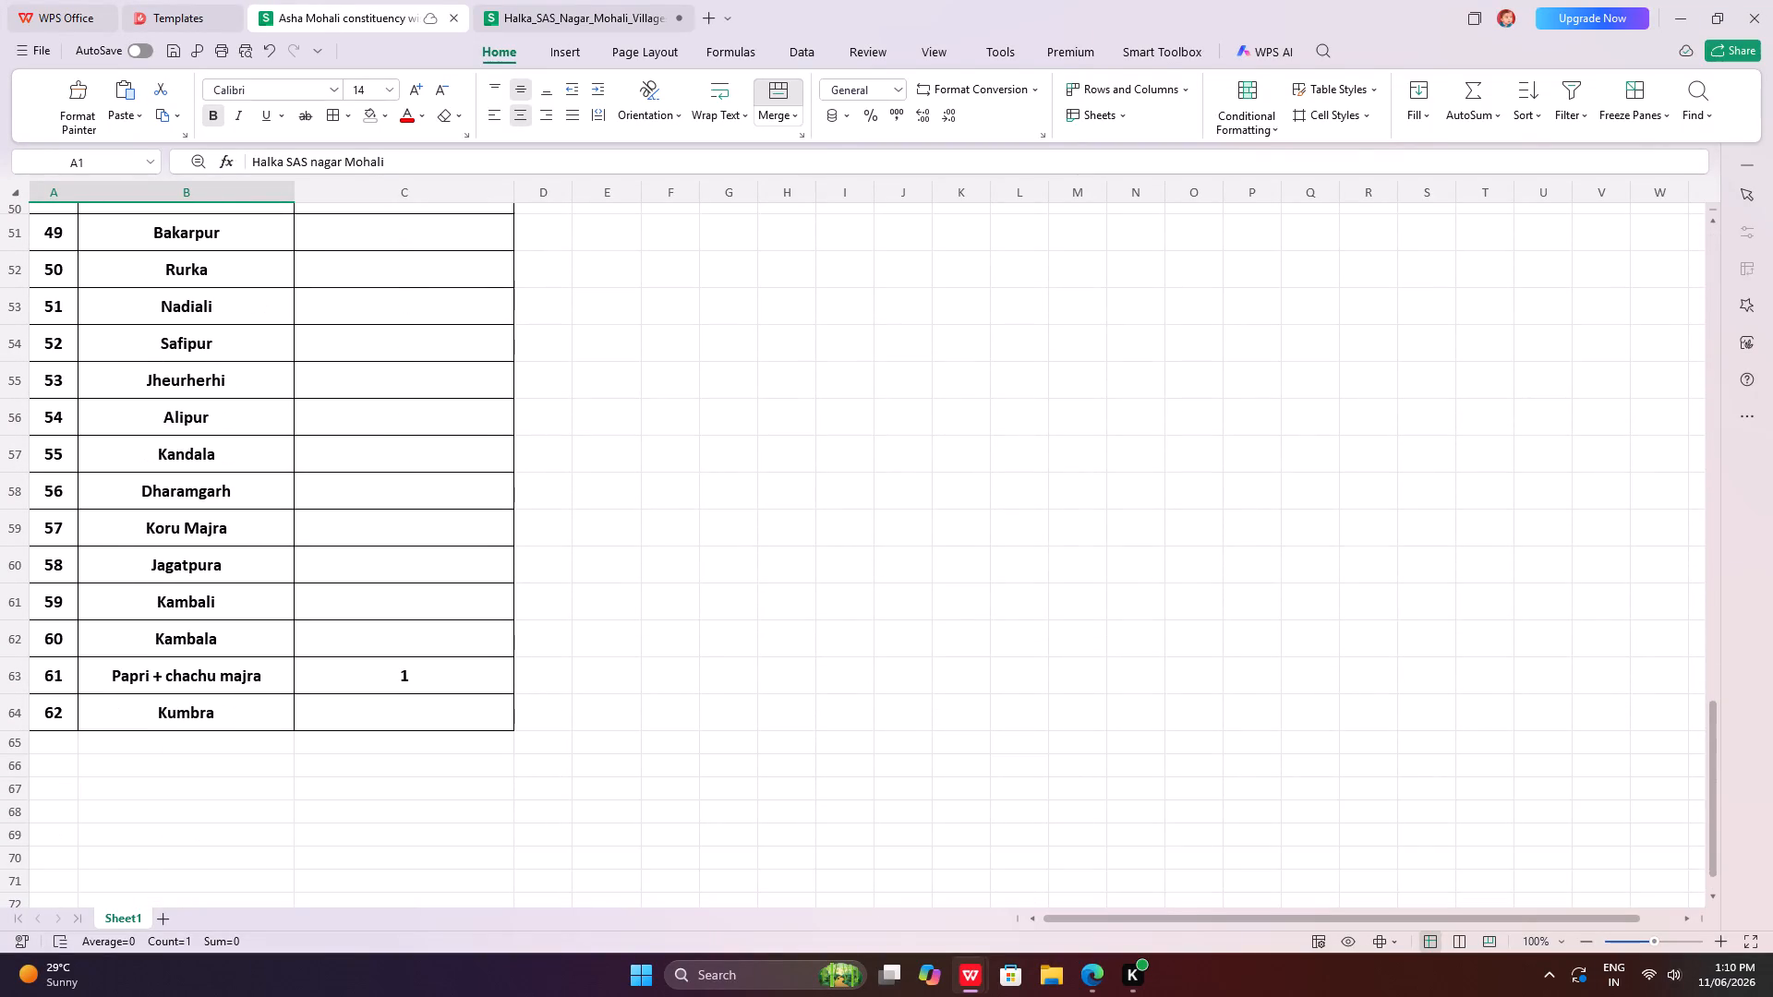
# Review the village entries and their Asha counts from Kumbra back up to Tangori.
pyautogui.scroll(7, 433, 814)
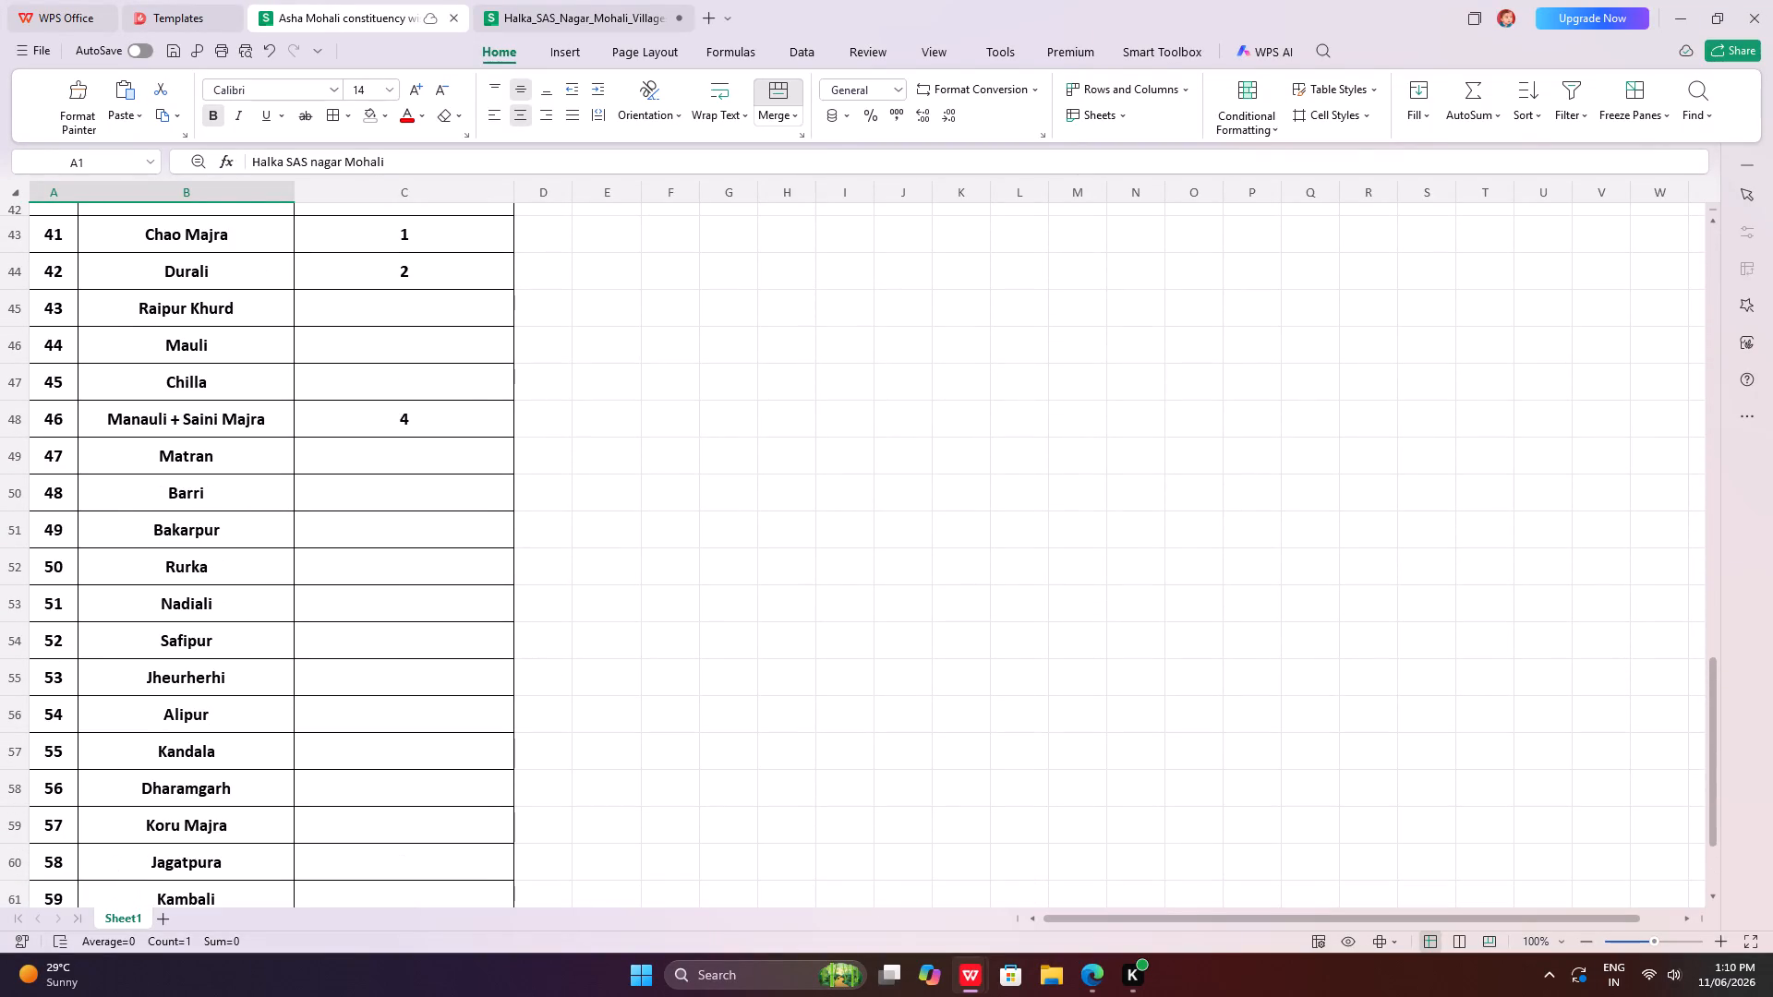
pyautogui.scroll(4, 434, 814)
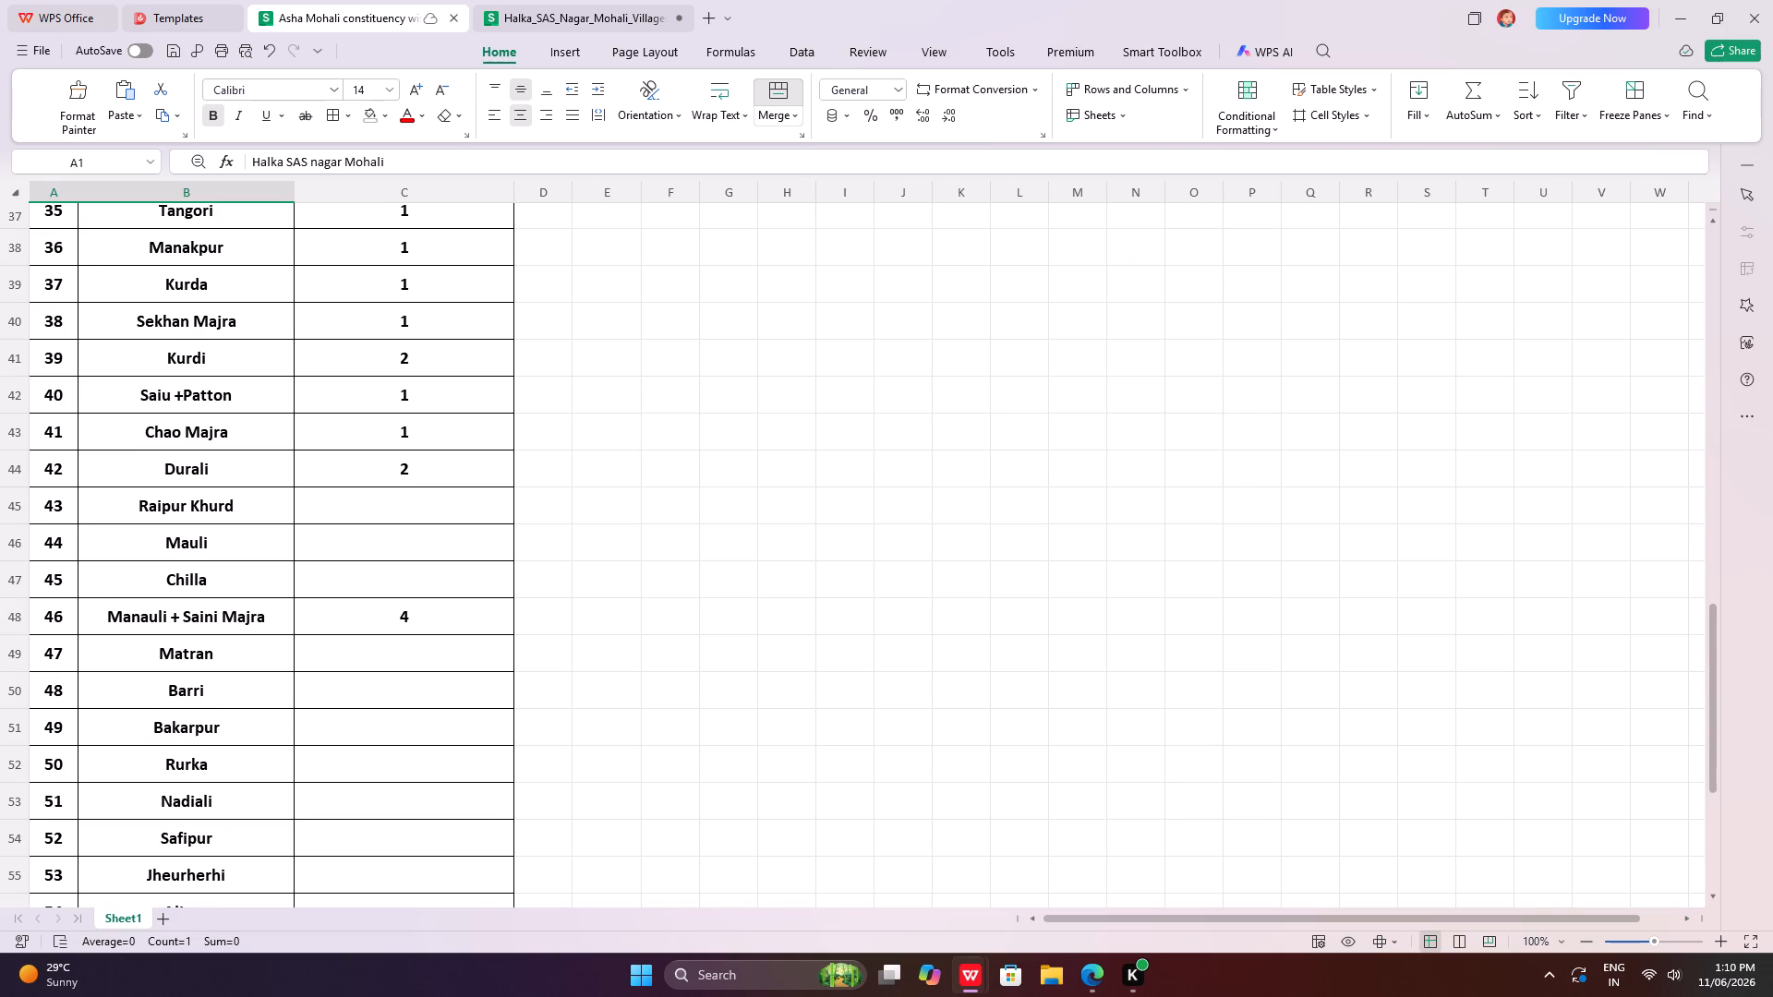